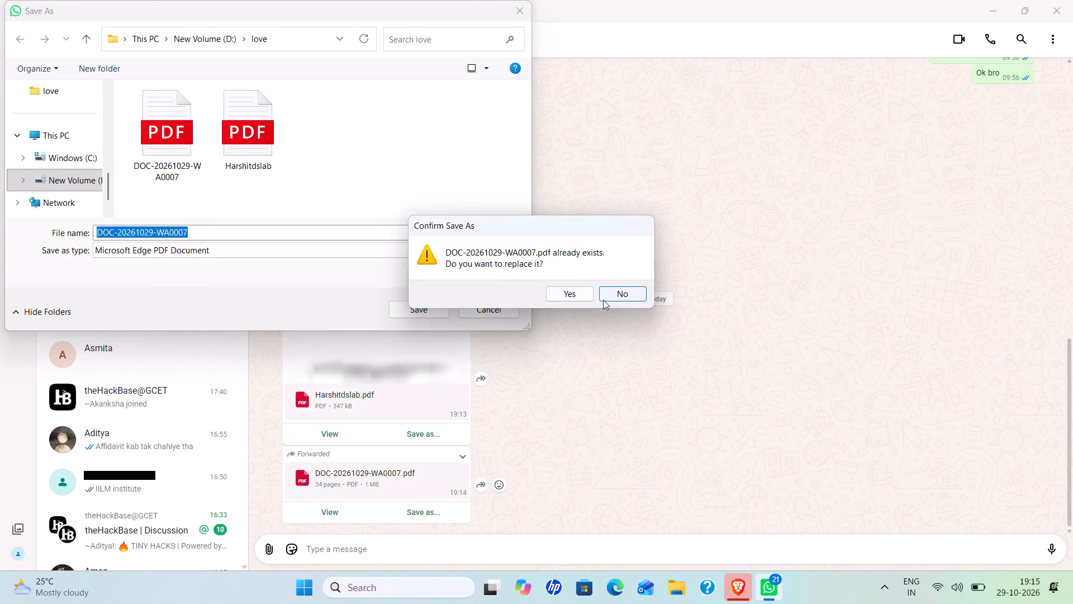
Decline replacing the existing DOC-20261029-WA0007.pdf in the love folder.
left_click(604, 299)
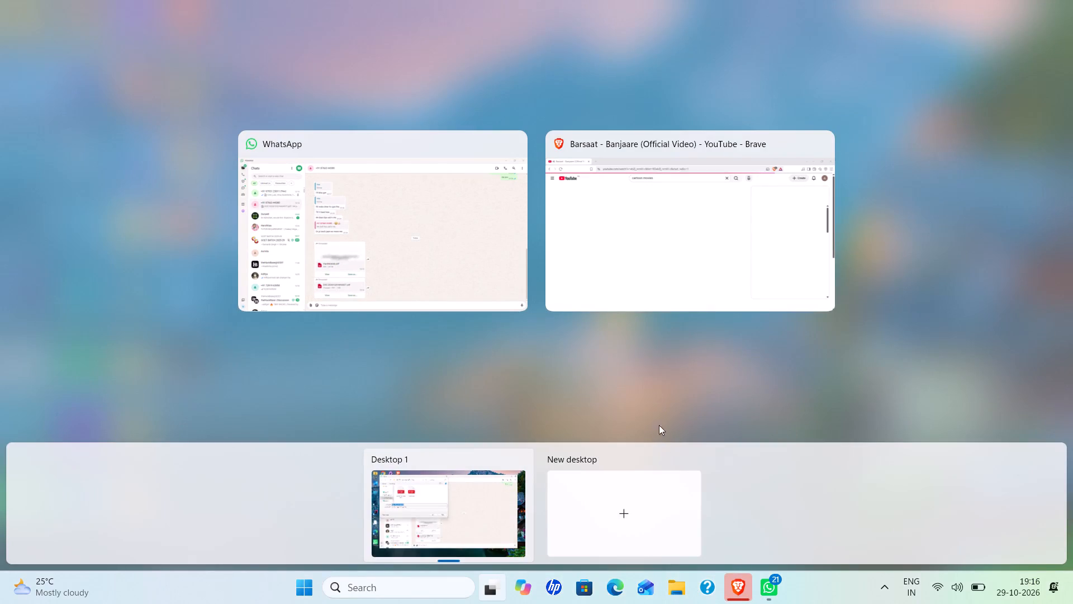
Switch to the Barsaat - Banjaare YouTube video in Brave, rewind it to 0:00 and leave it paused.
left_click(648, 291)
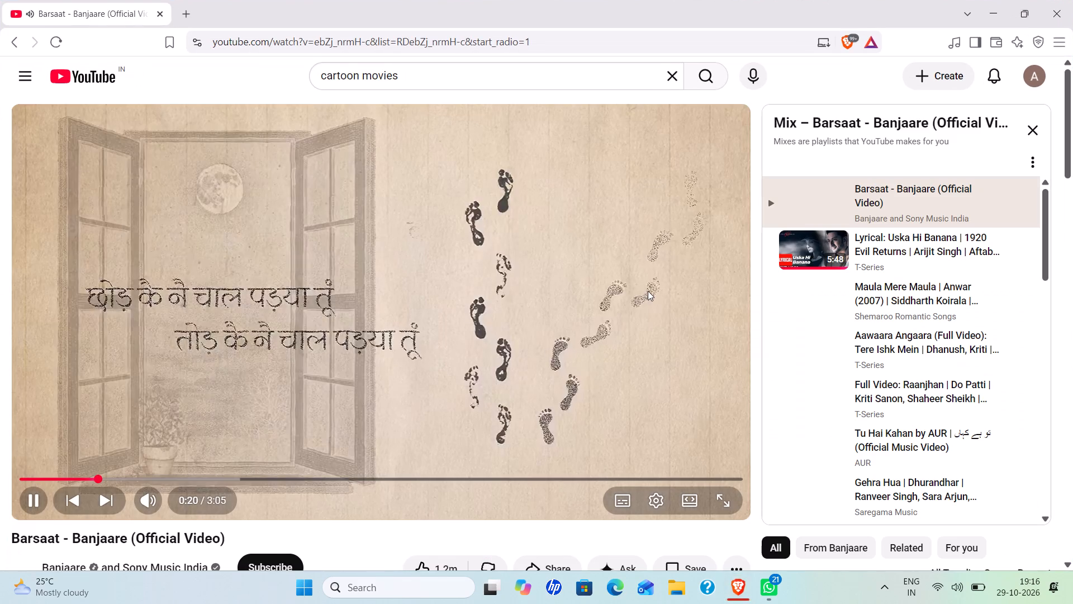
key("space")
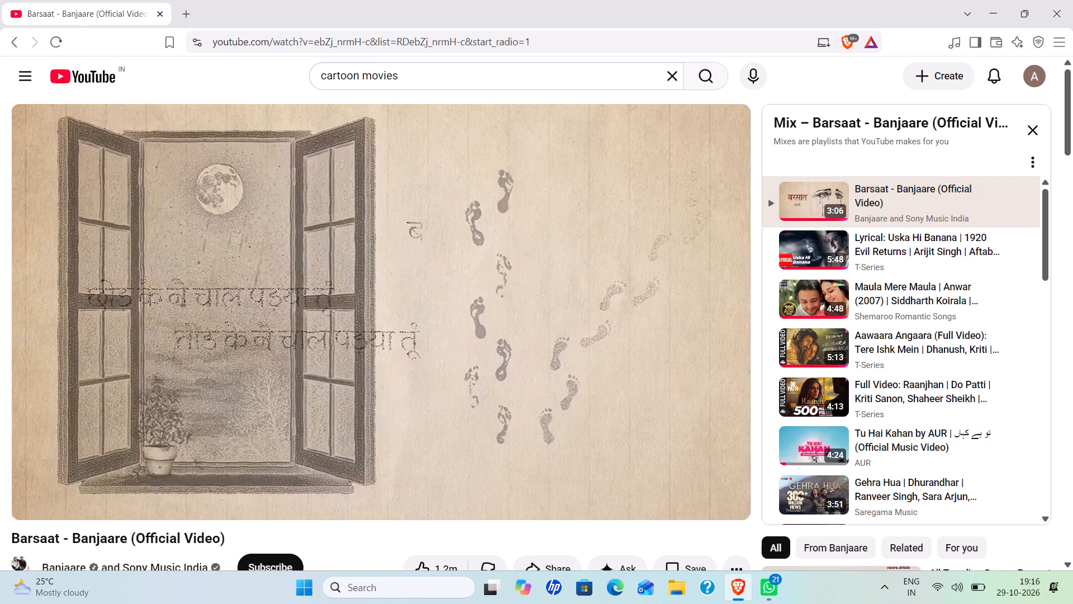
key("Left")
key("Left")
key("Left")
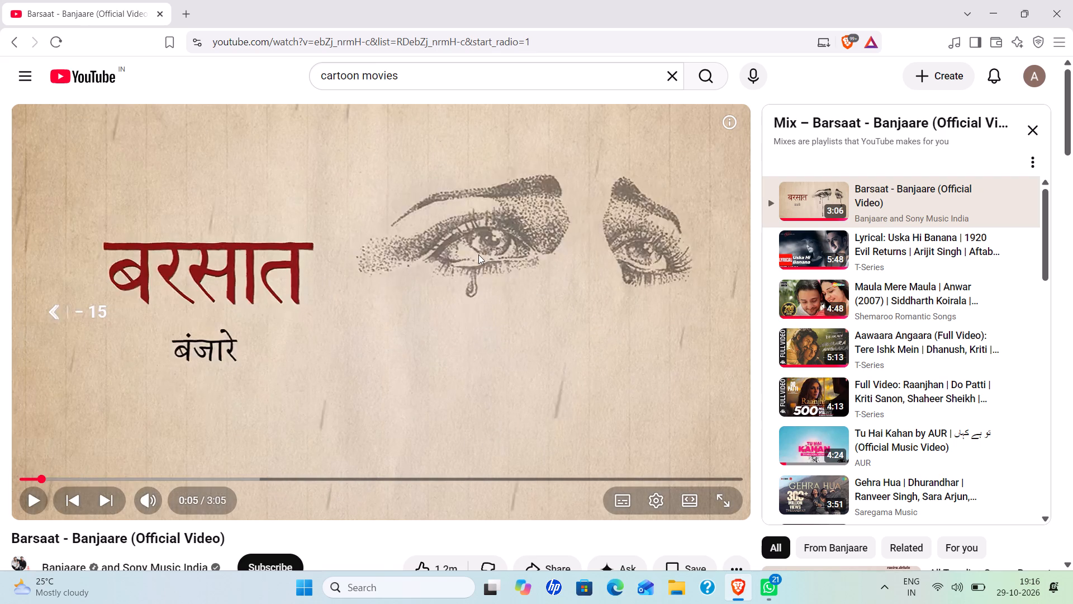
key("Left")
key("Left")
left_click(478, 254)
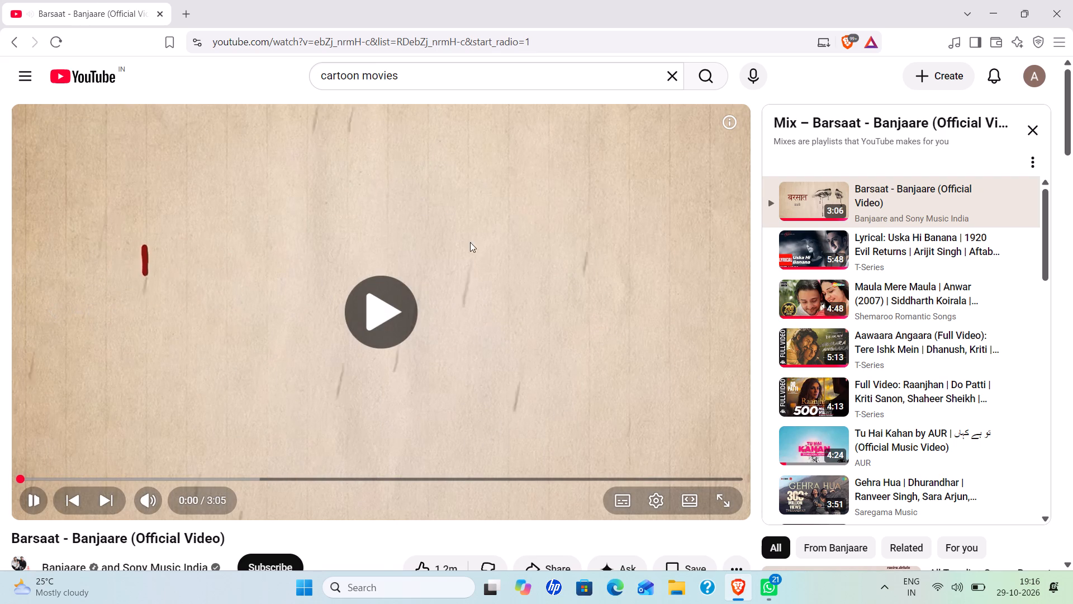
left_click(456, 246)
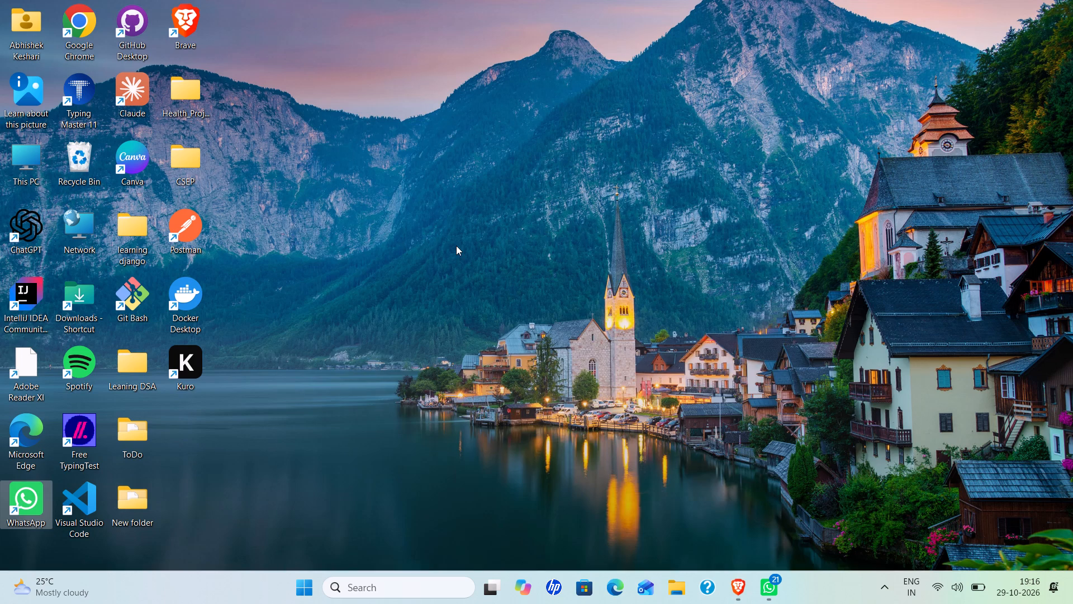
In Windows Settings, search for "pointer s" and open the Mouse keys speed result.
key("super+i")
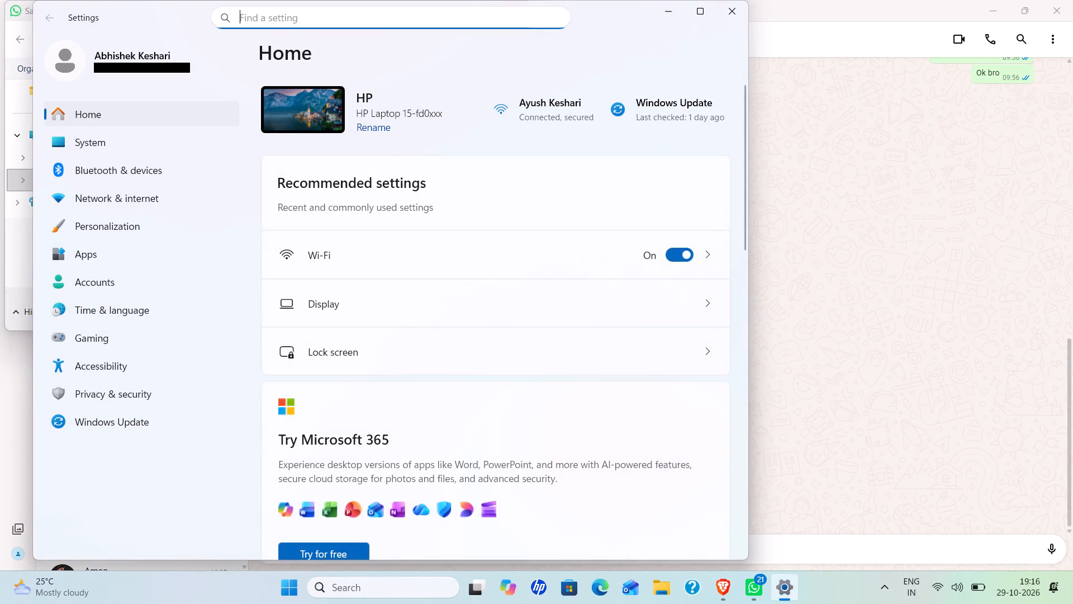
type("poin")
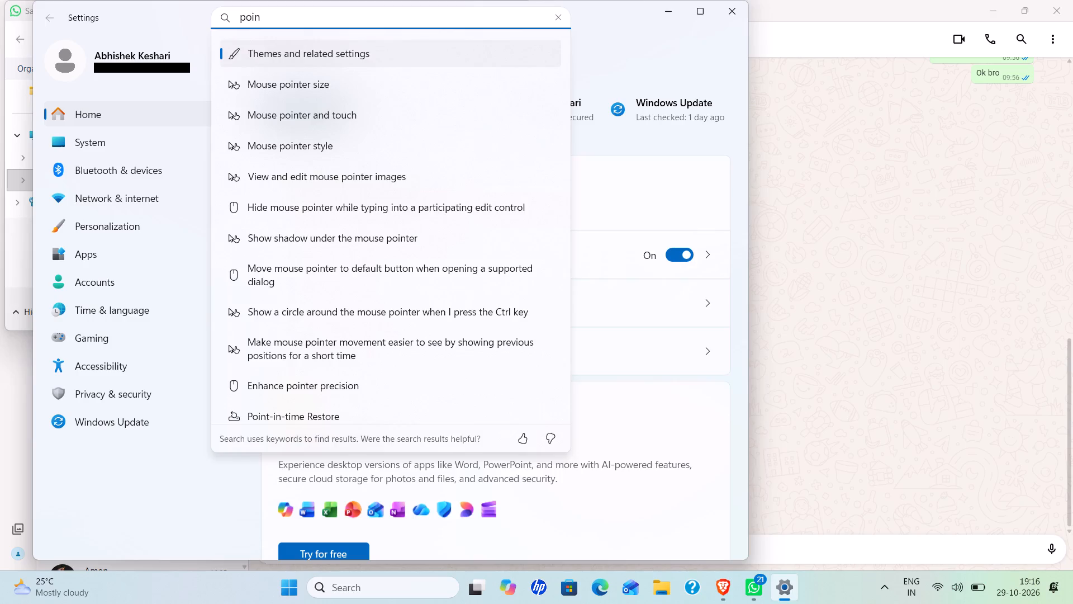
type("ter")
key("space")
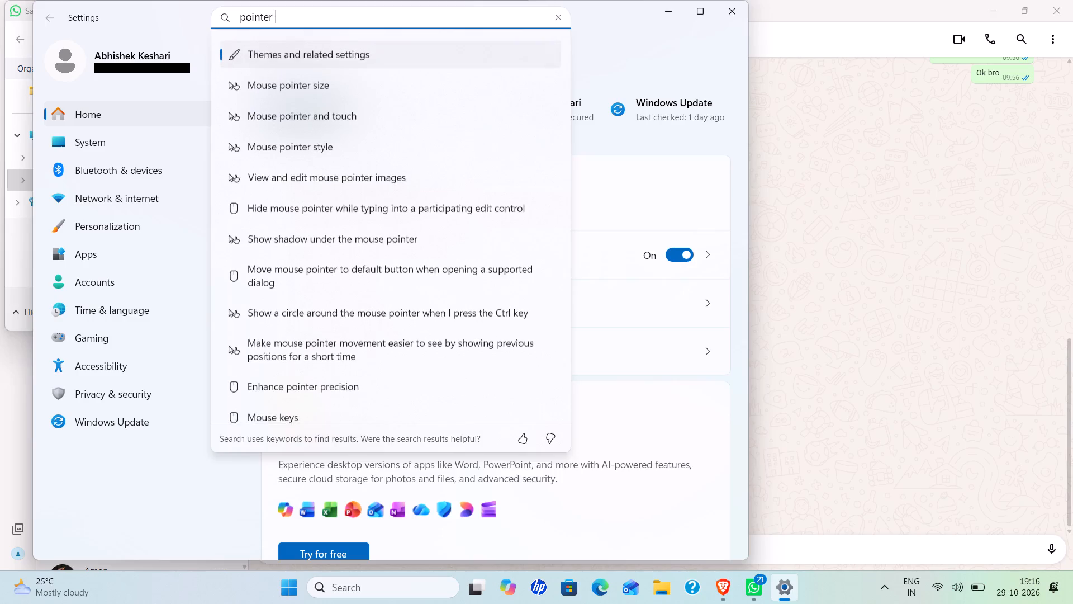
key("s")
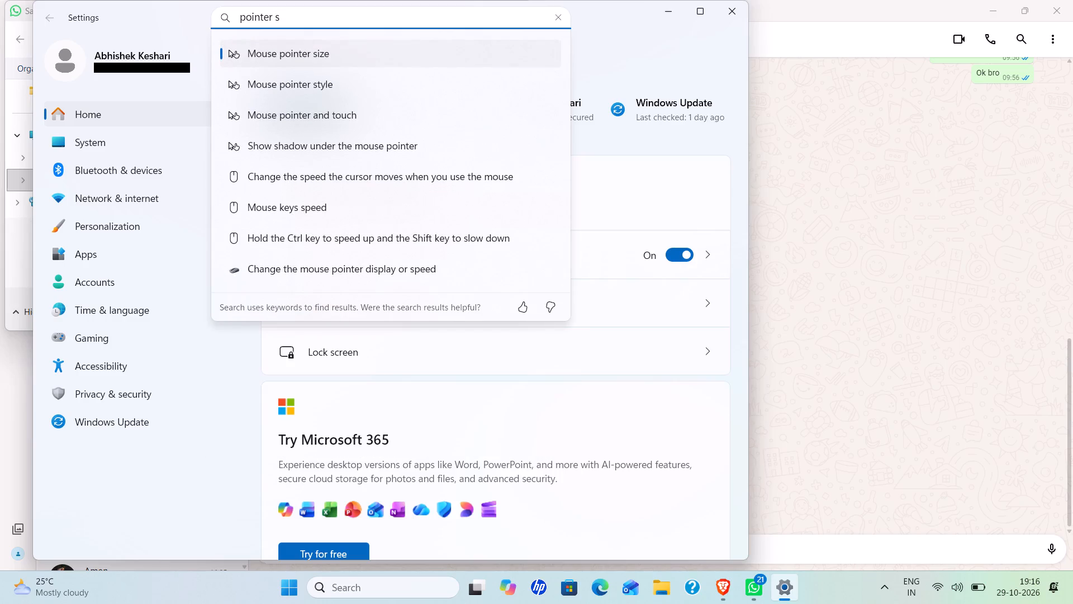
left_click(315, 201)
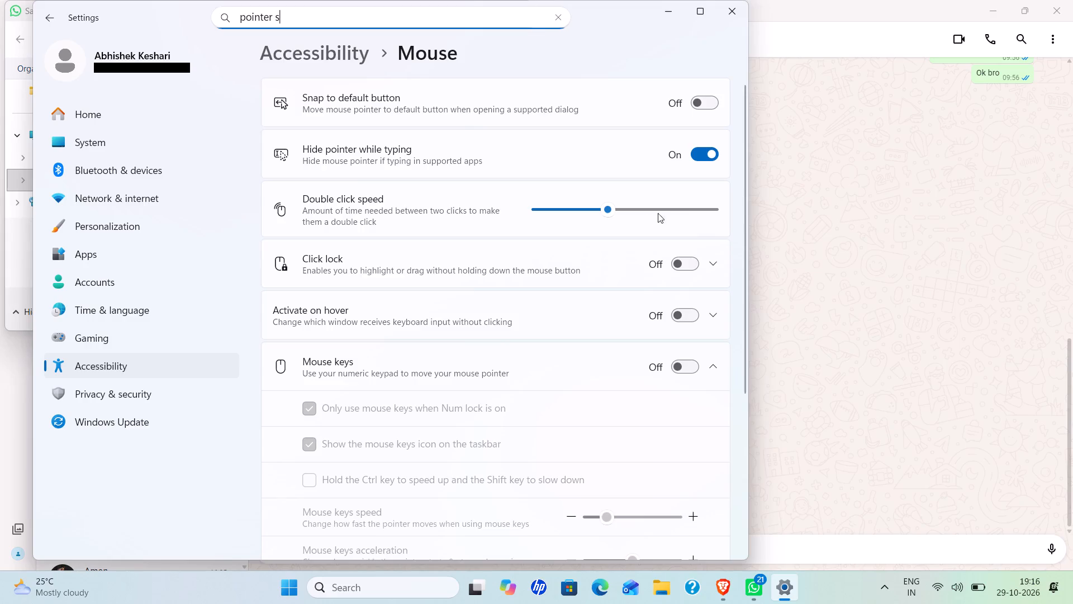
Set the mouse's double click speed to the maximum.
left_click(709, 211)
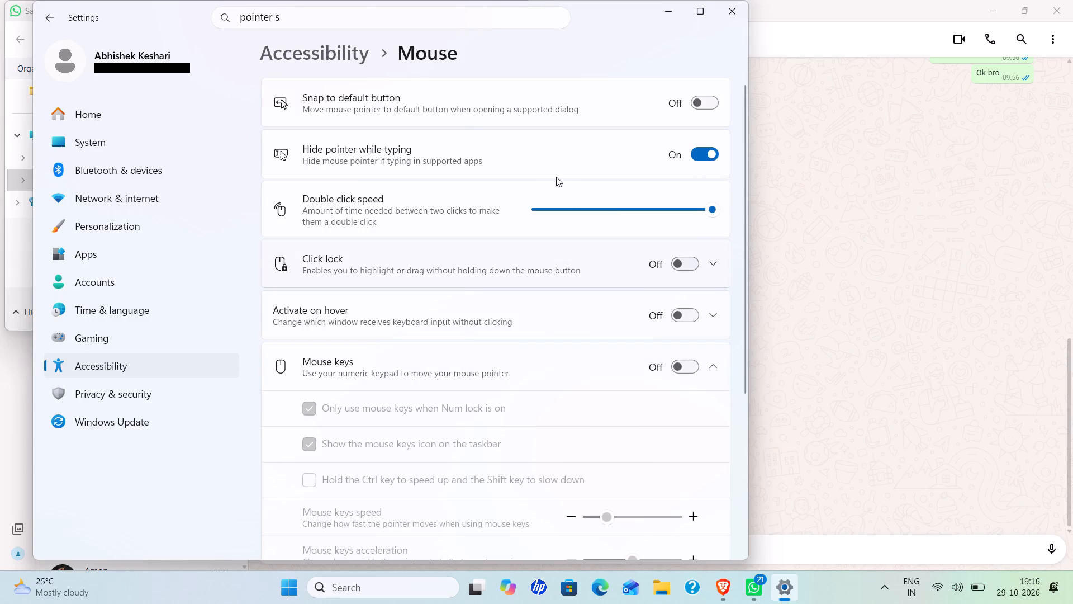
left_click(710, 213)
Turn on Mouse keys and set both Mouse keys speed and Mouse keys acceleration to their maximum.
scroll(624, 185, "down", 1)
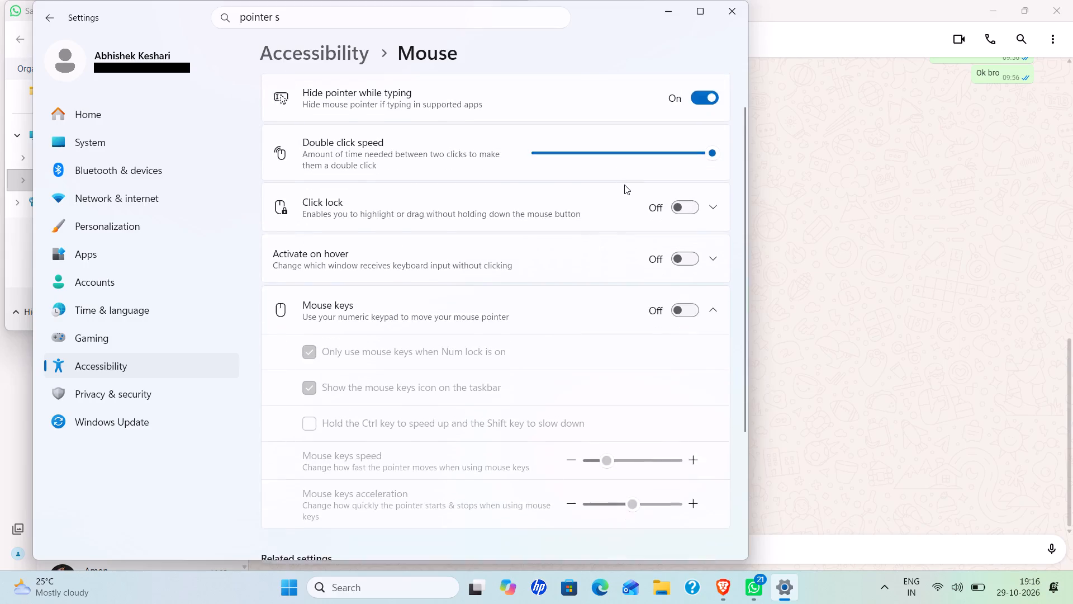
scroll(624, 185, "down", 2)
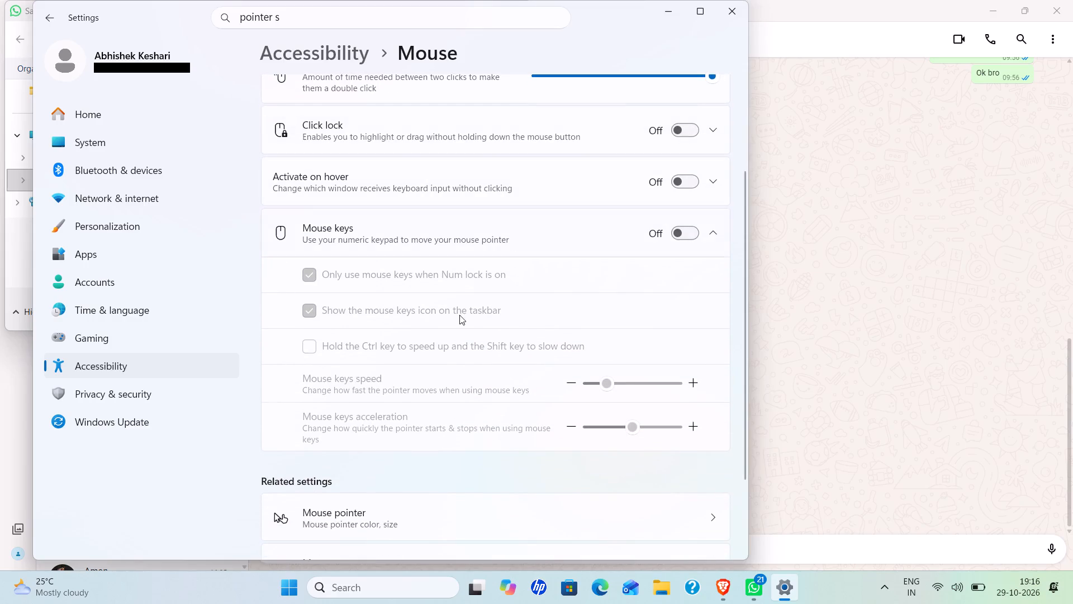
left_click(685, 236)
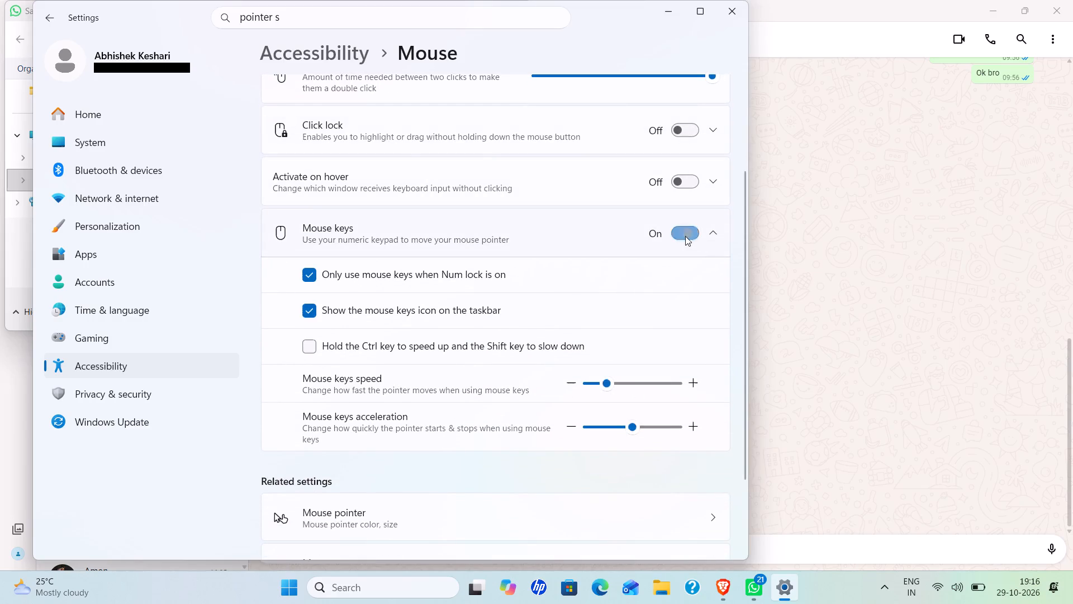
left_click_drag(610, 385, 695, 395)
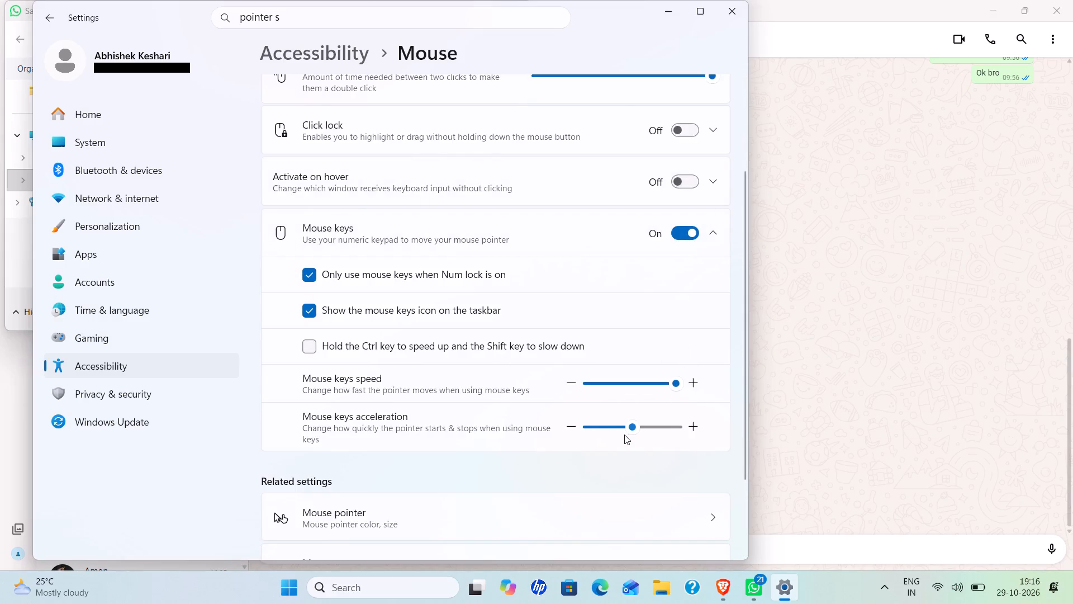
left_click_drag(629, 430, 683, 430)
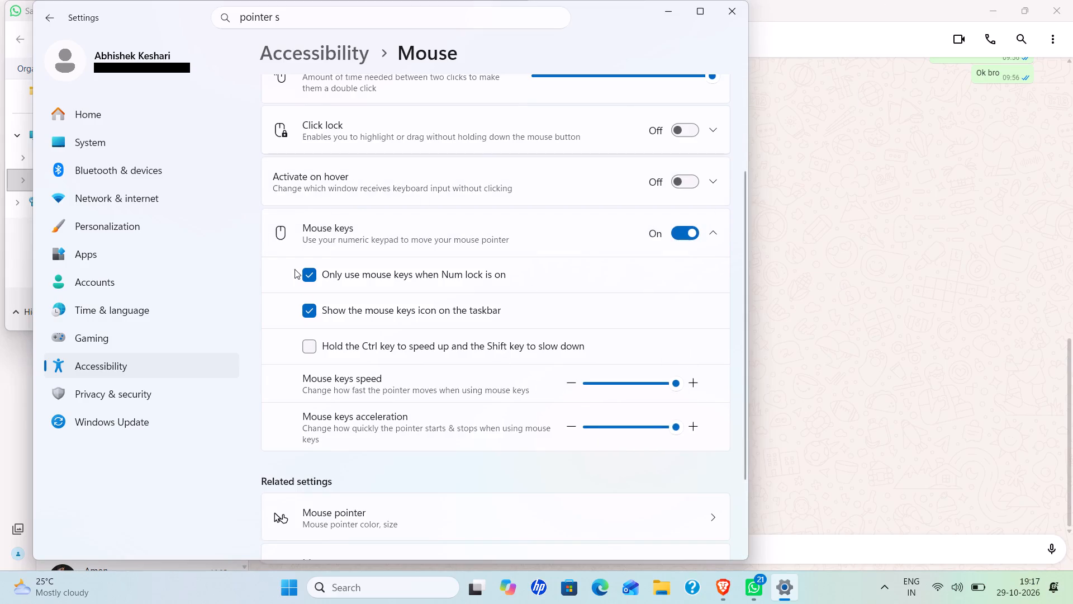
Switch from Settings to the WhatsApp window with the open Save As dialog.
left_click(1067, 4)
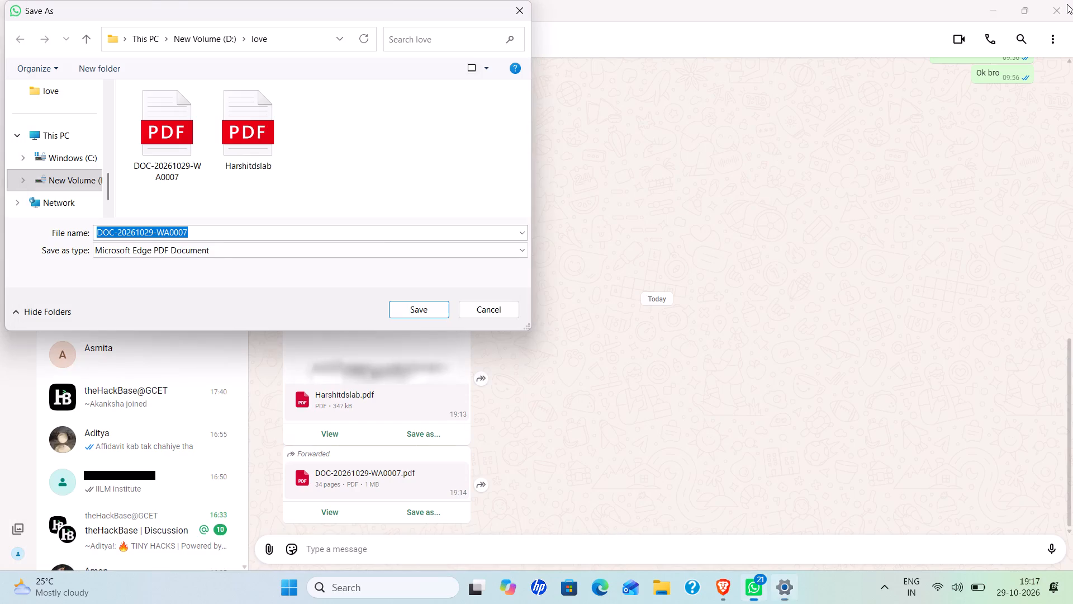
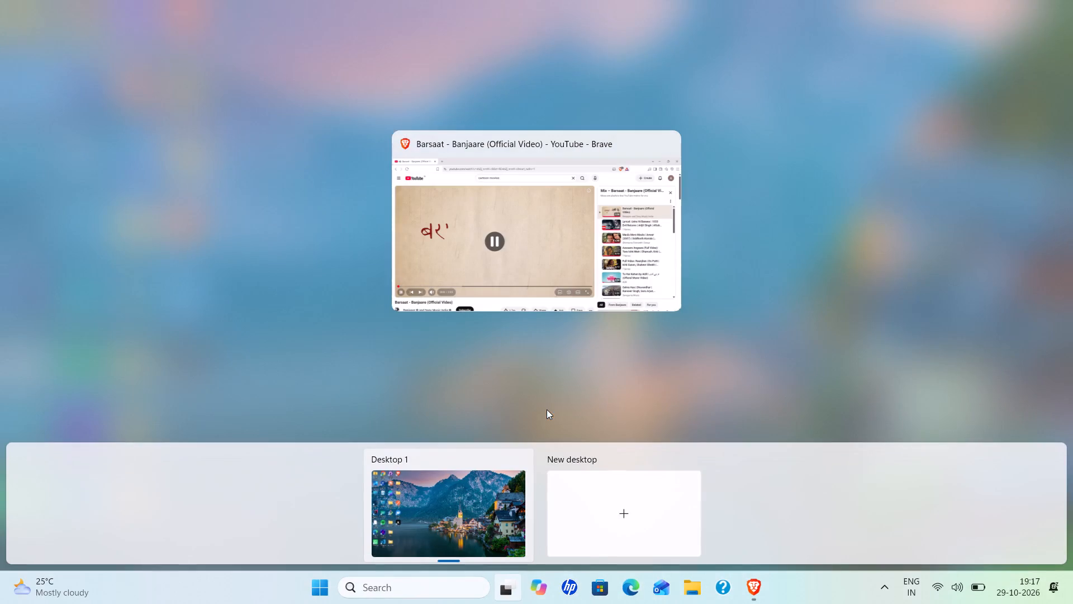
Switch to the Barsaat - Banjaare YouTube video in Brave, rewind it and pause playback.
left_click(514, 274)
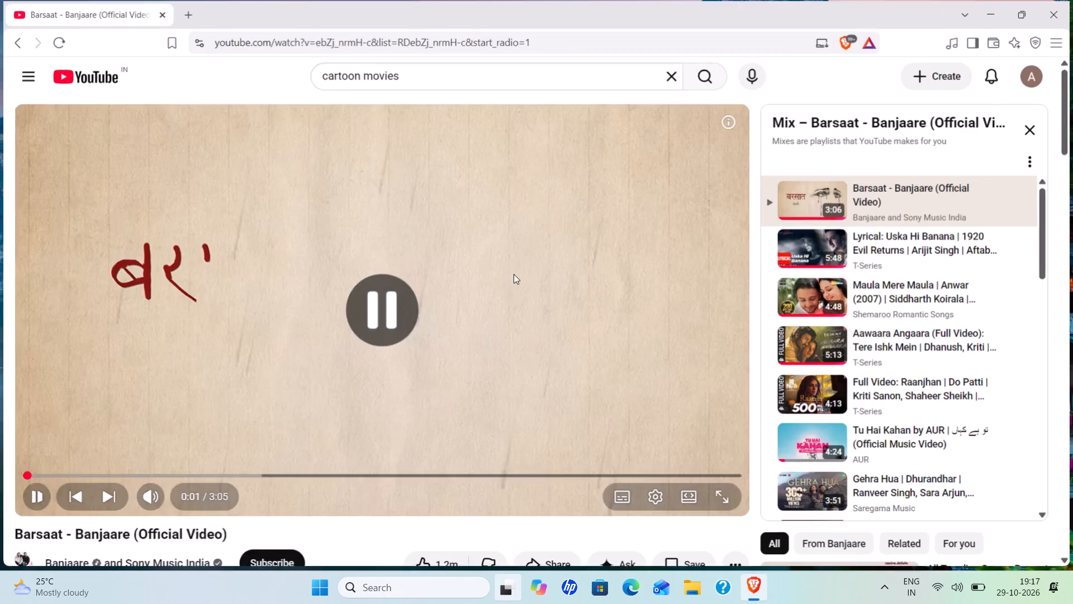
key("Left")
key("Left")
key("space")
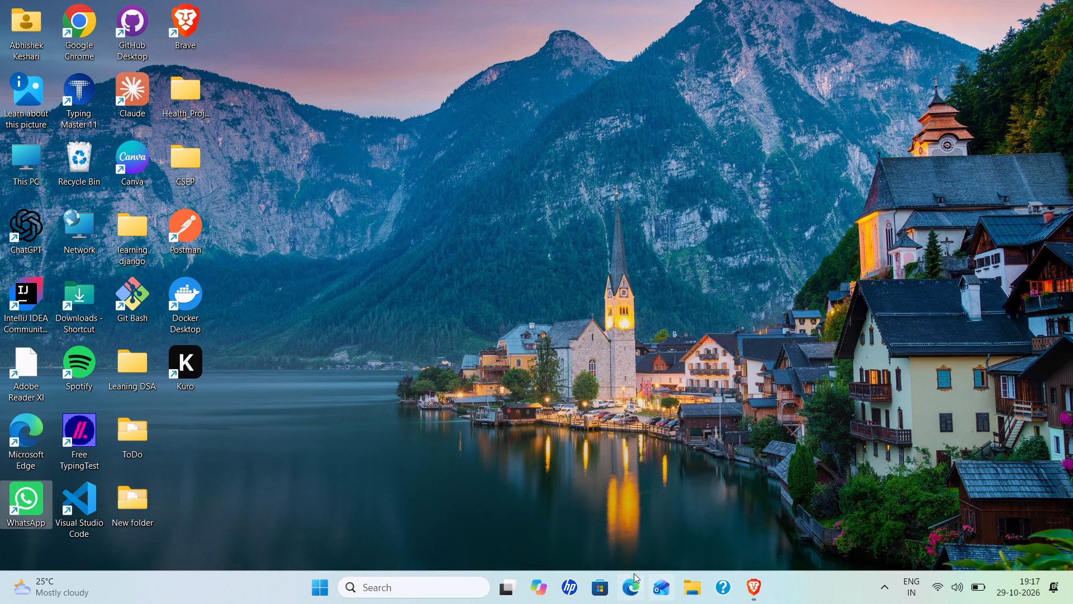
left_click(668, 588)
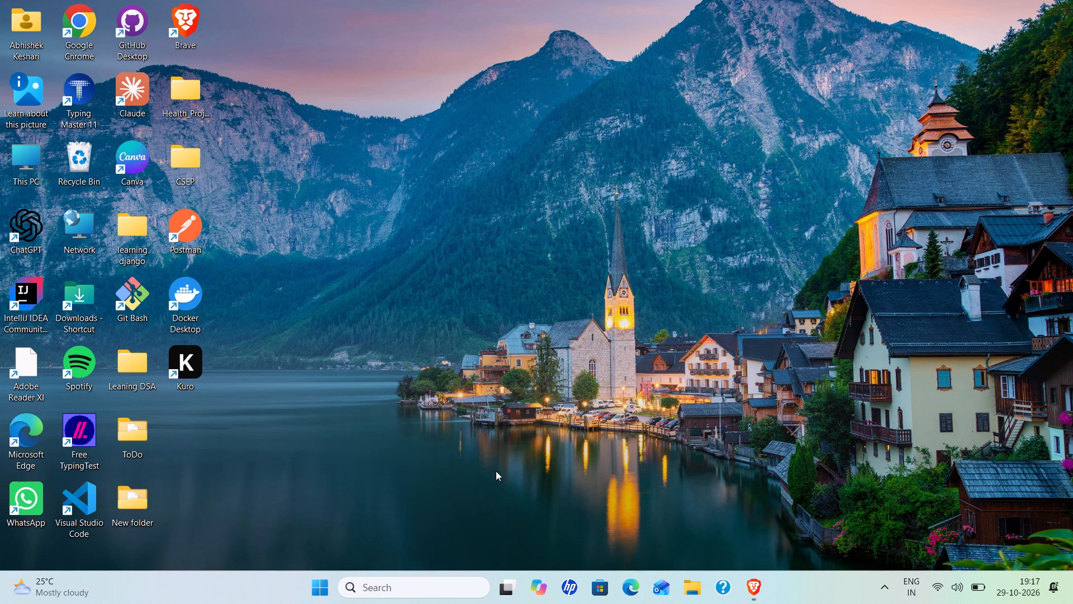
Search Windows for "ms word" and open the Word app.
left_click(402, 587)
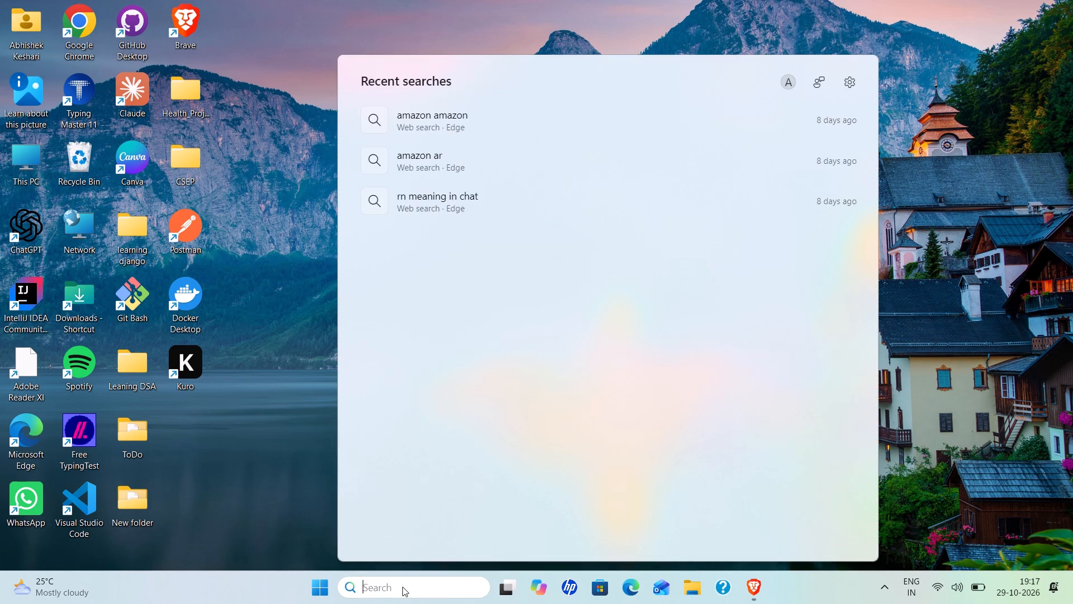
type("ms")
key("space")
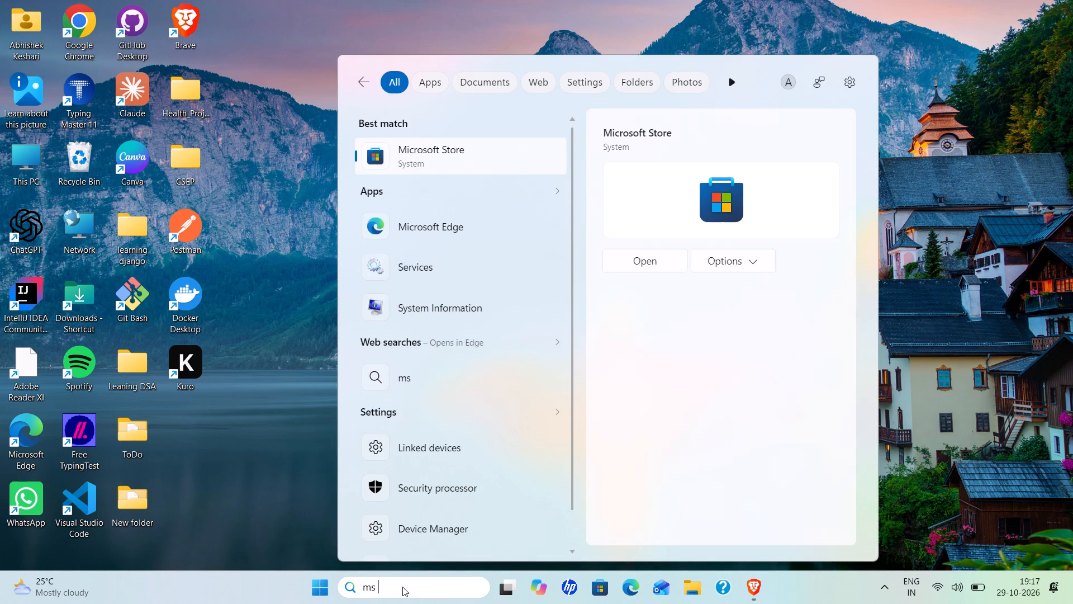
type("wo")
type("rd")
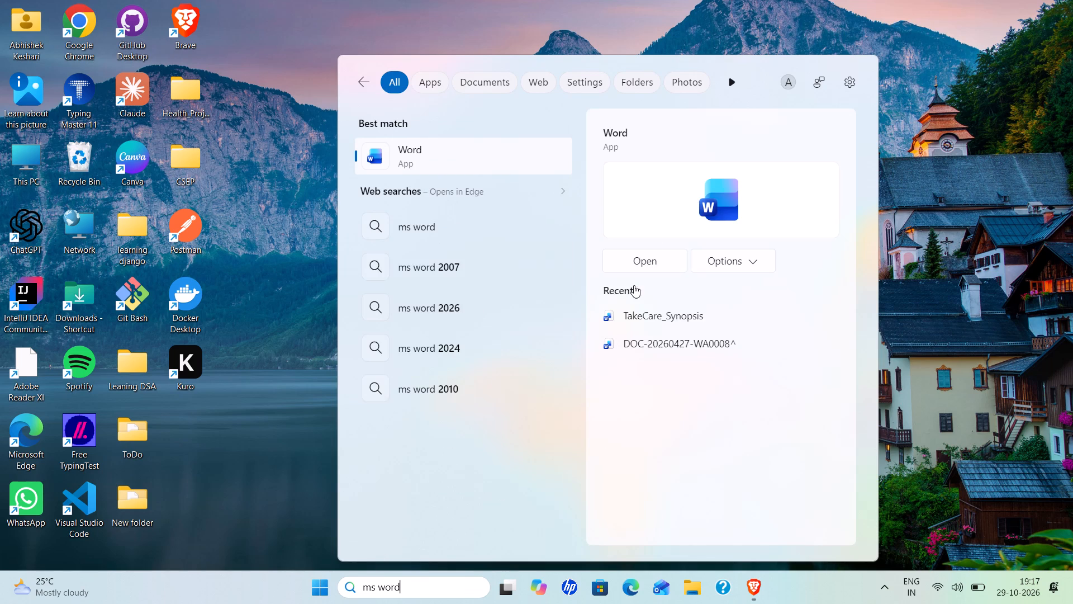
left_click(636, 256)
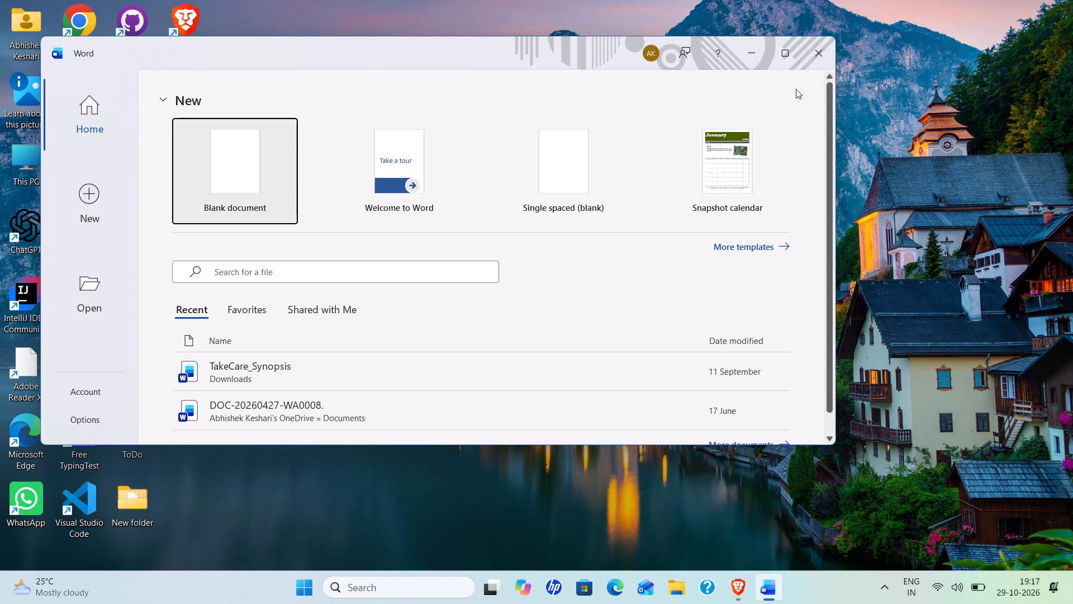
Maximize the Word start window and browse the computer for a document to open.
left_click(788, 62)
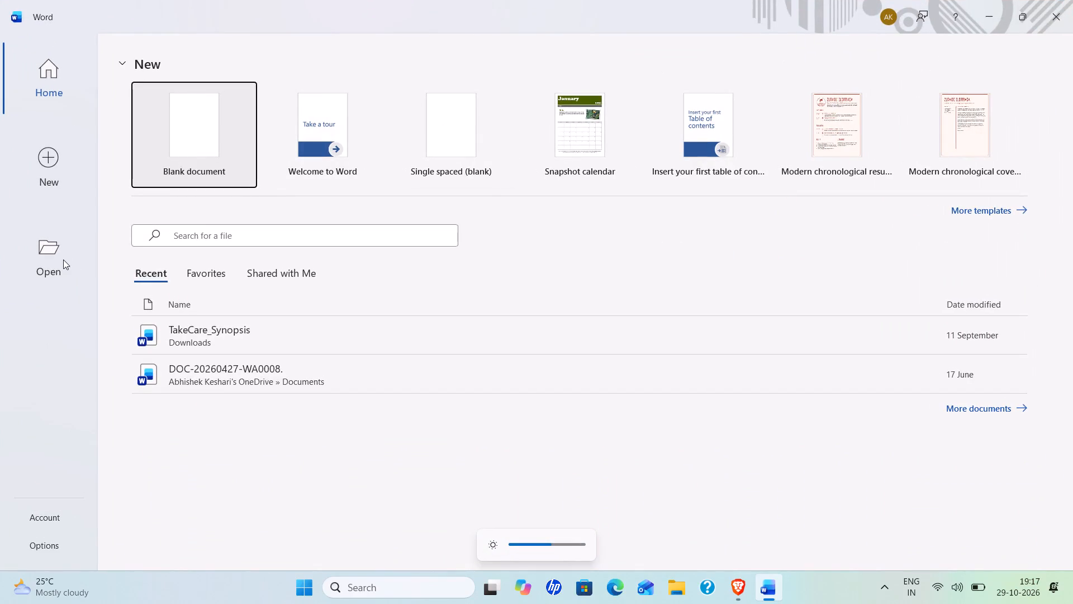
left_click(63, 259)
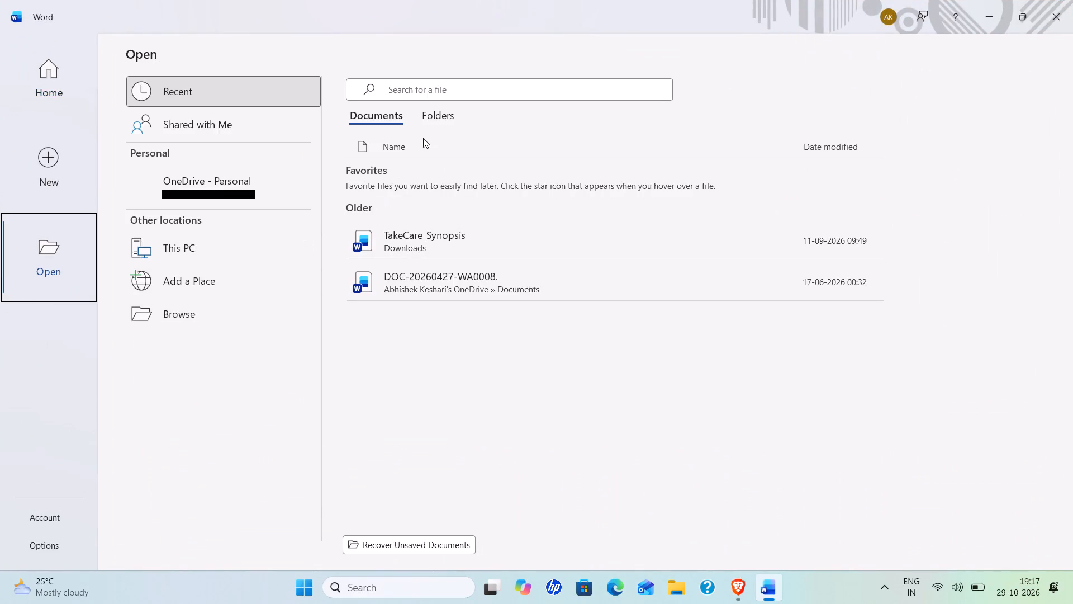
left_click(192, 310)
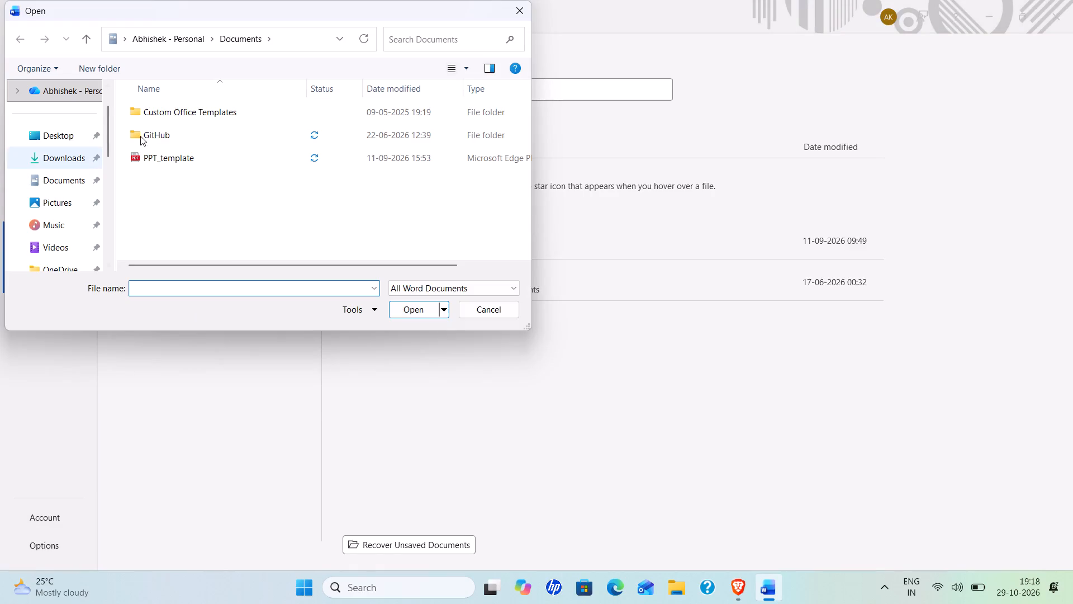
Search the Documents folder for "harshit".
left_click(447, 46)
left_click(440, 42)
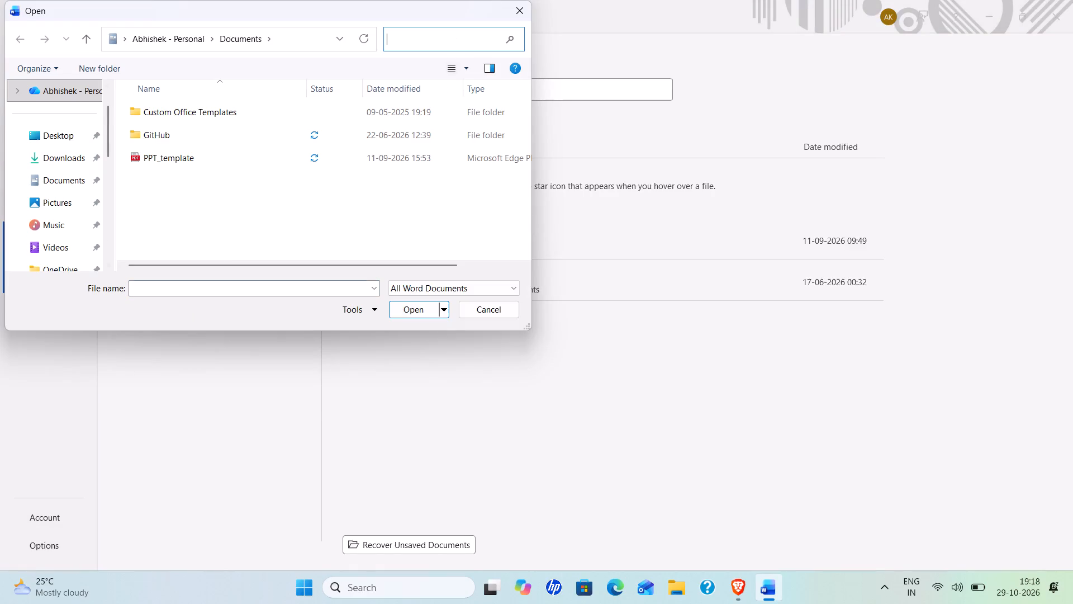
key("h")
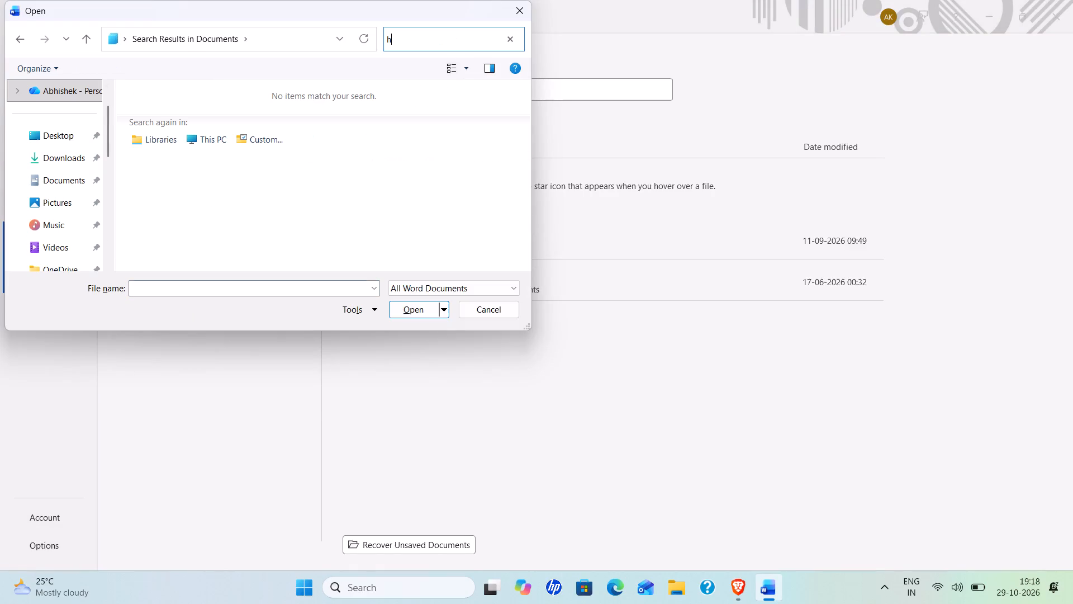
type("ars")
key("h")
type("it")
Look through the Downloads, Desktop and Home folders for the lab file.
left_click(54, 162)
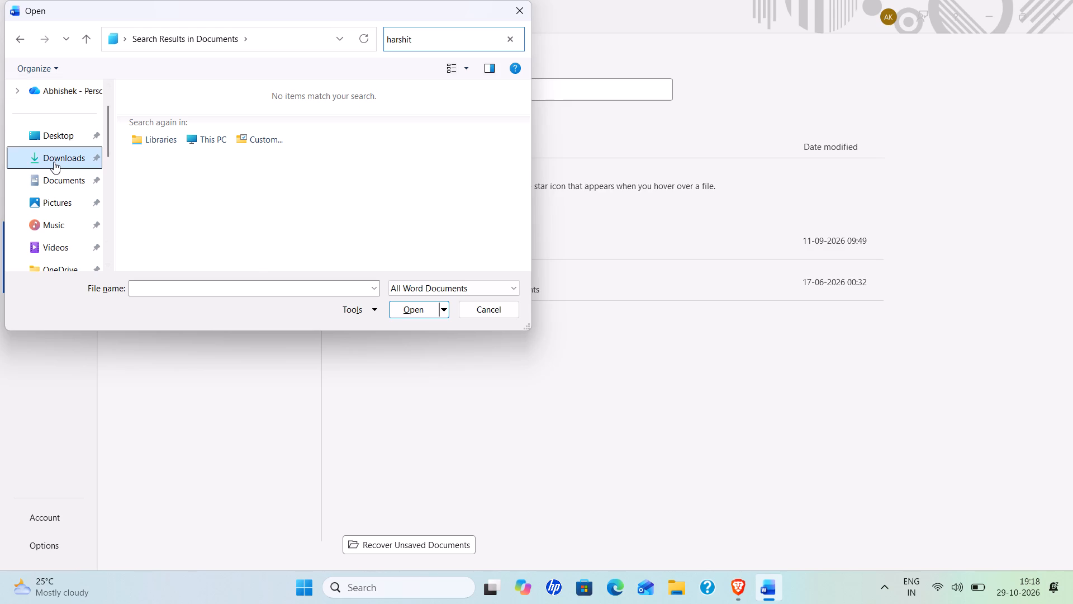
left_click(54, 162)
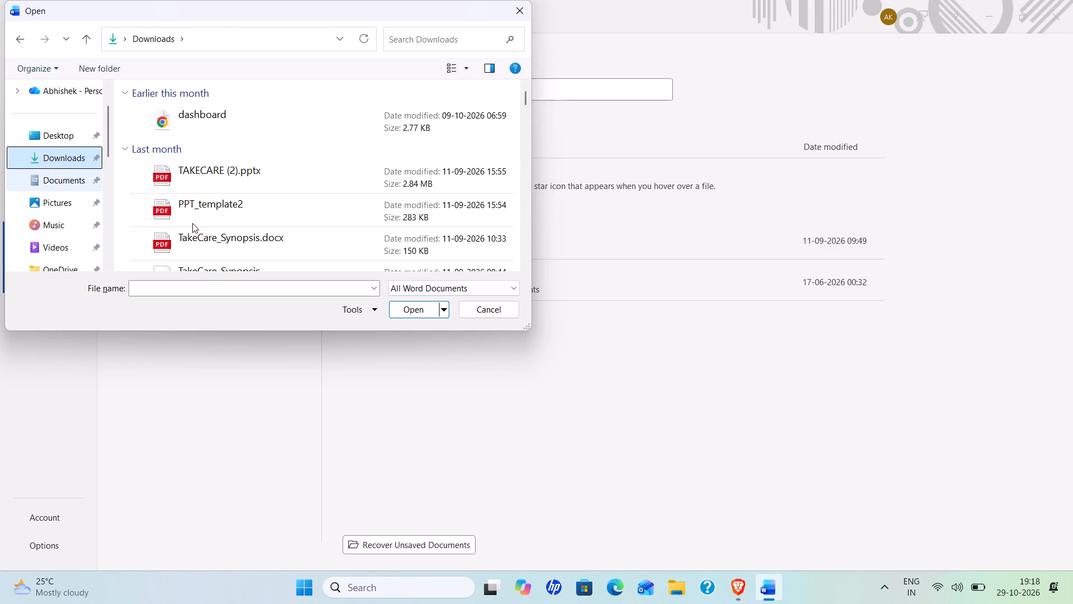
scroll(257, 190, "down", 4)
scroll(257, 190, "up", 2)
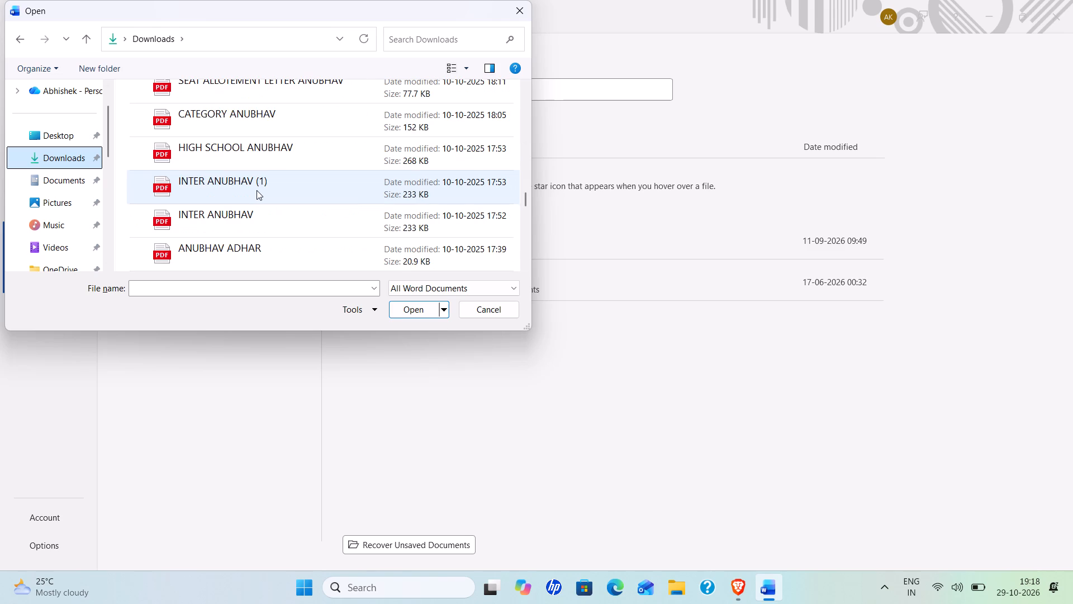
scroll(257, 190, "up", 8)
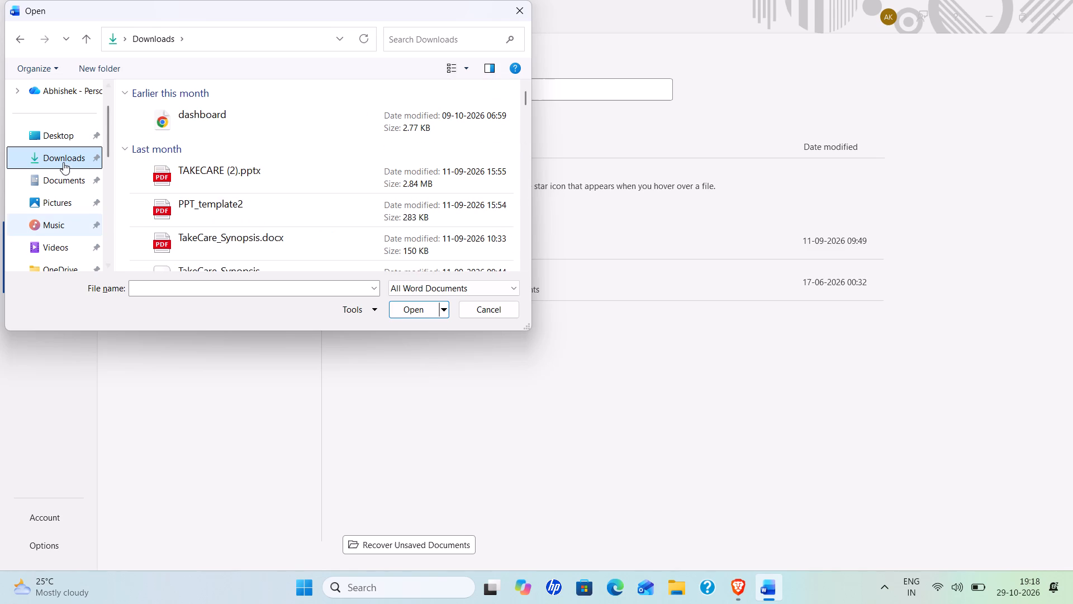
left_click(67, 143)
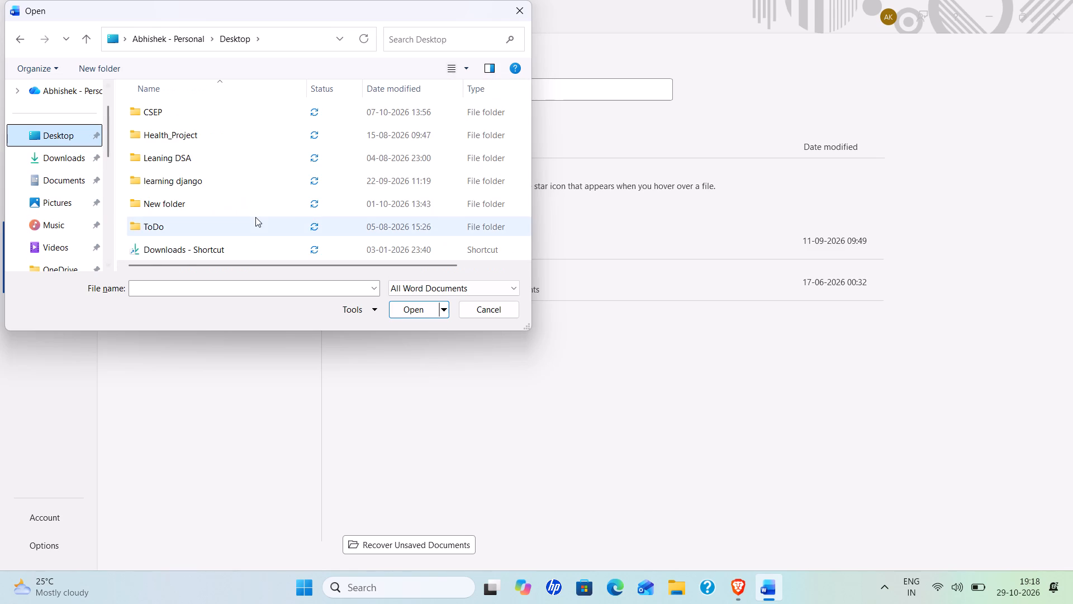
scroll(255, 217, "down", 5)
scroll(255, 217, "right", 2)
scroll(50, 137, "up", 4)
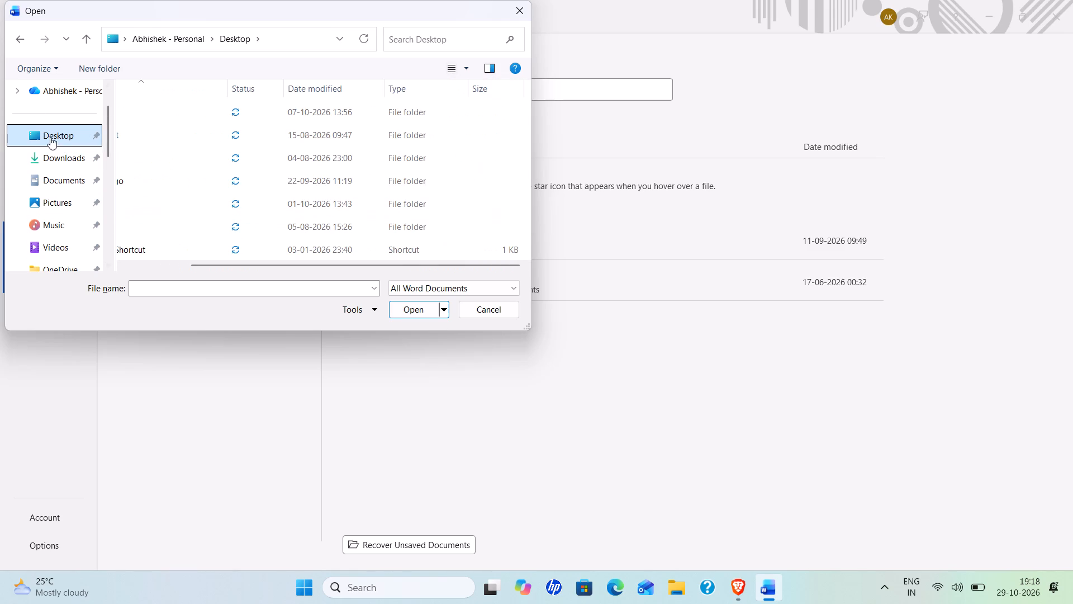
scroll(50, 137, "up", 2)
left_click(50, 137)
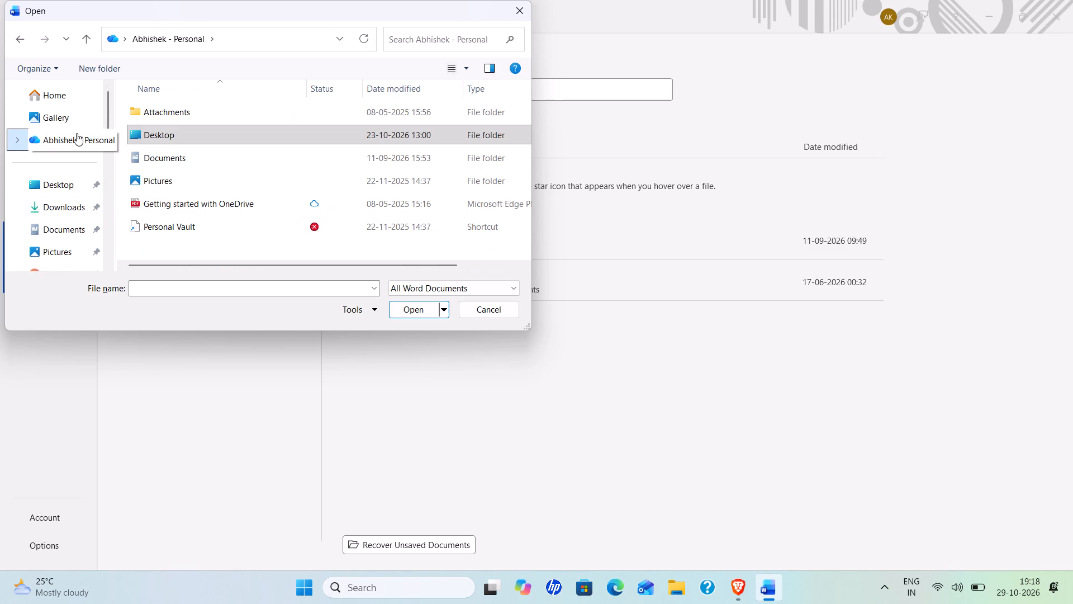
triple_click(65, 101)
double_click(65, 101)
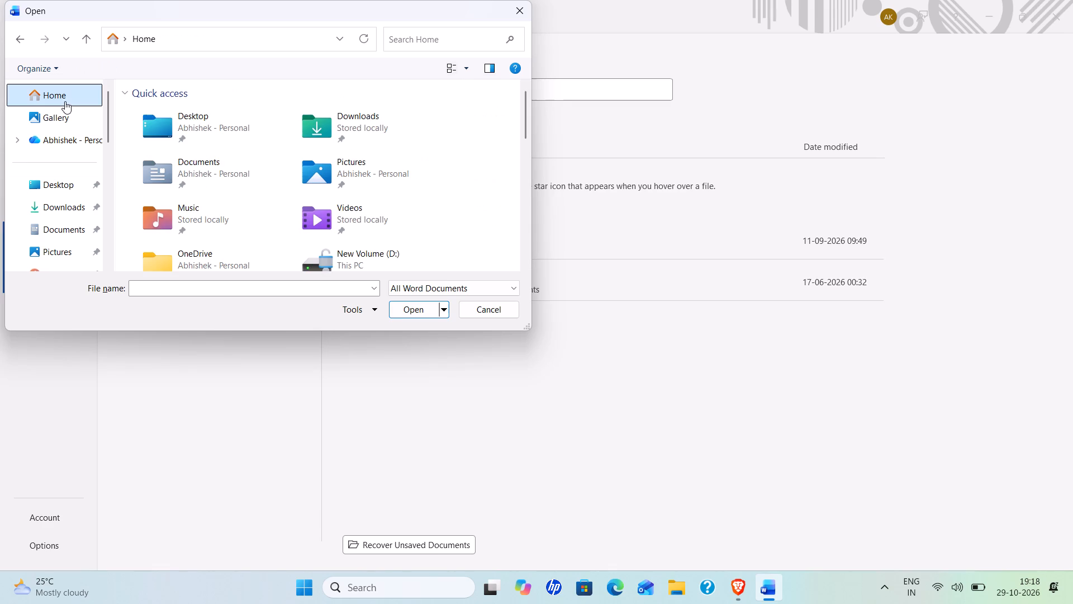
double_click(65, 101)
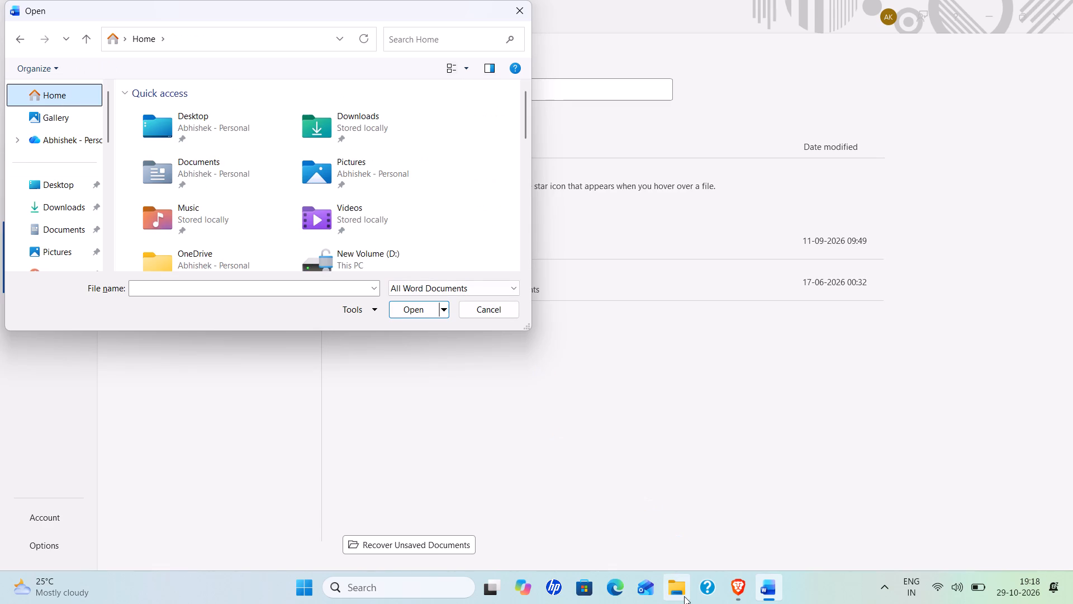
Switch to File Explorer, show the folder containing the recent Harshitdslab PDF, and move the window out of the way.
left_click(683, 596)
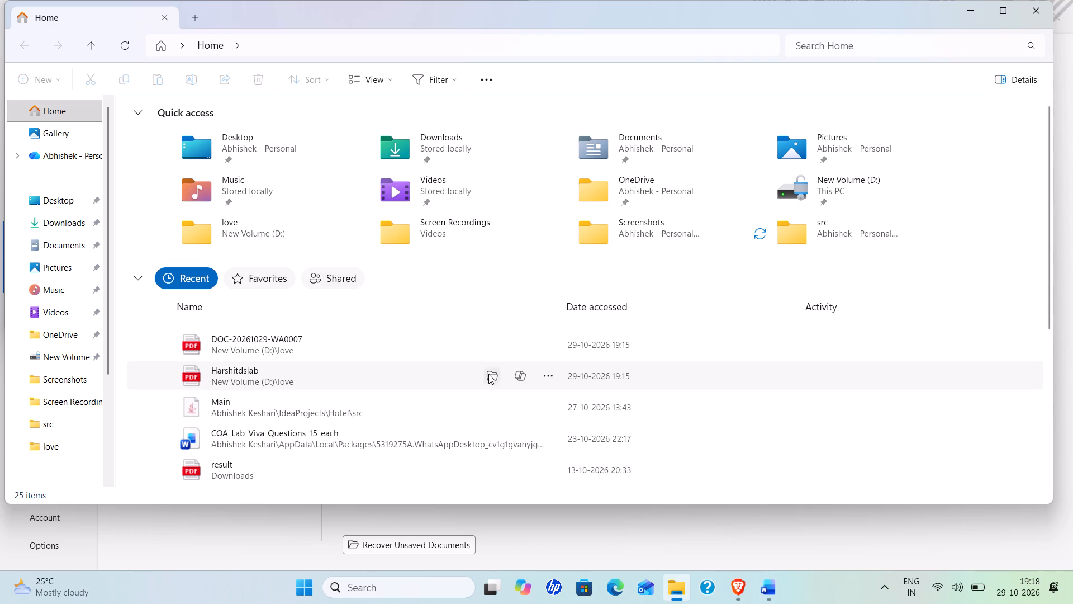
left_click(488, 374)
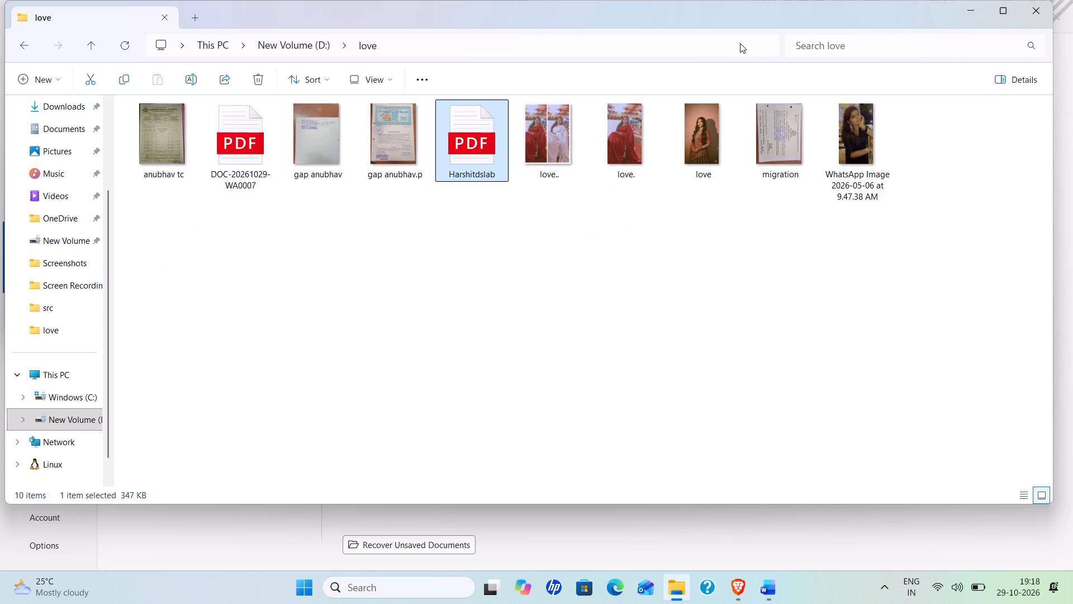
left_click_drag(725, 15, 670, 512)
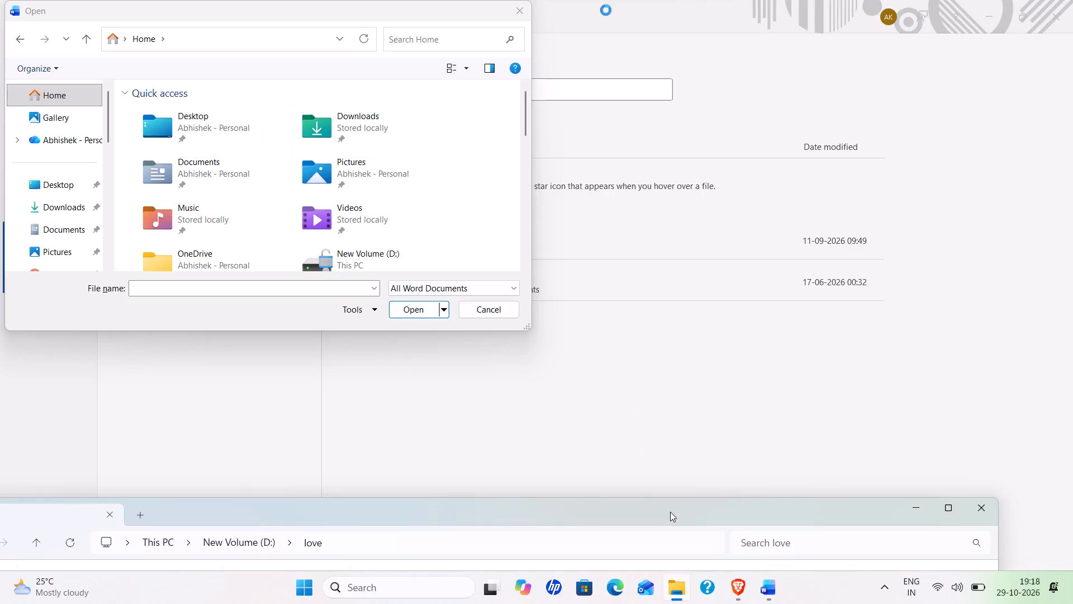
Restart browsing for a document in Word and open the Harshitdslab PDF from the recent files in Home.
left_click(529, 10)
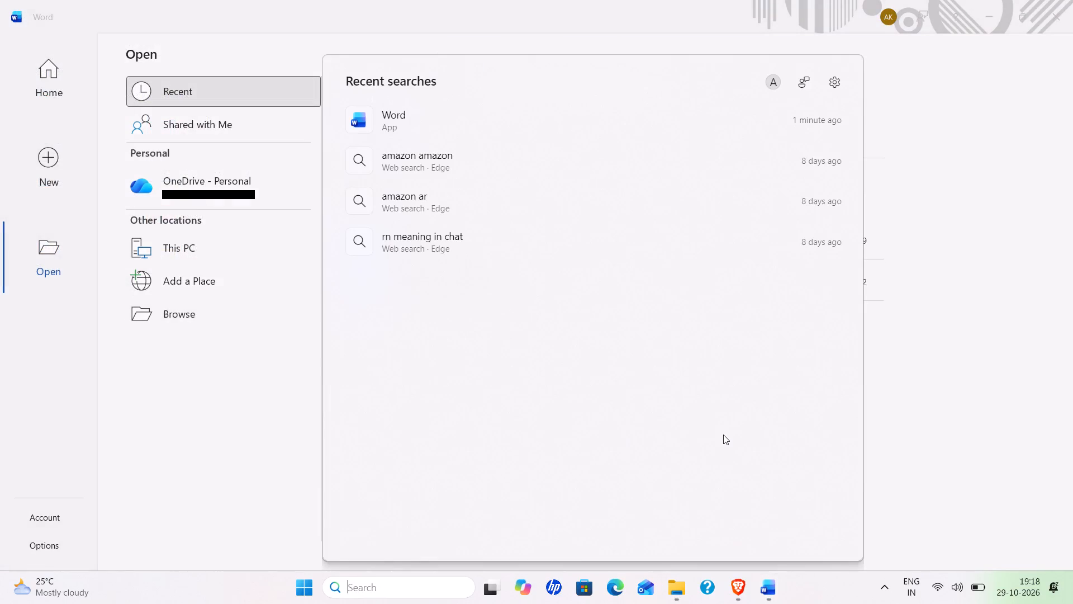
left_click(205, 331)
left_click_drag(167, 286, 171, 298)
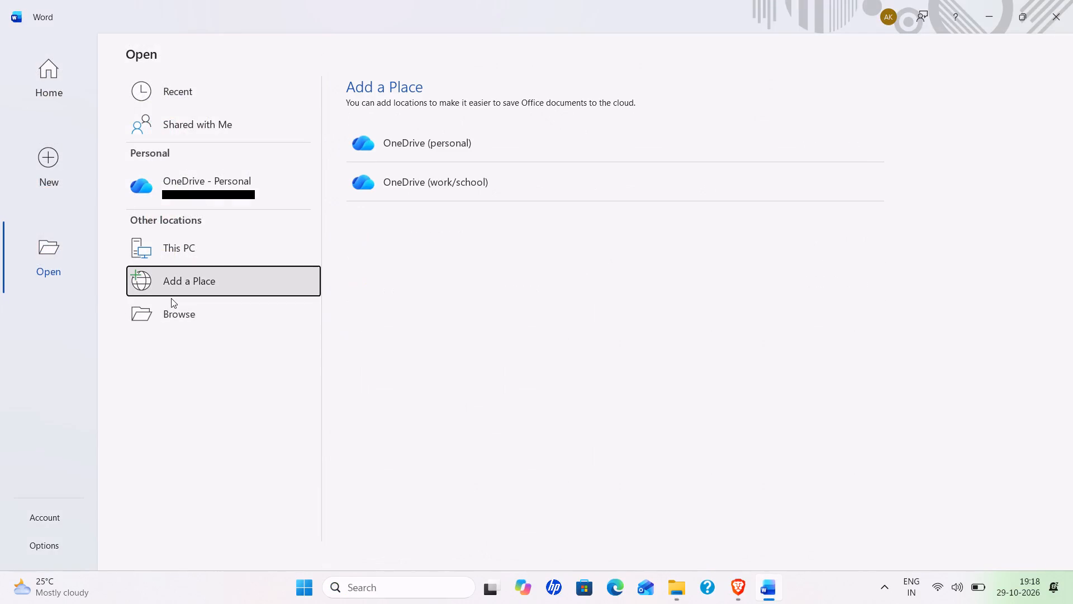
left_click_drag(171, 298, 175, 305)
left_click(175, 305)
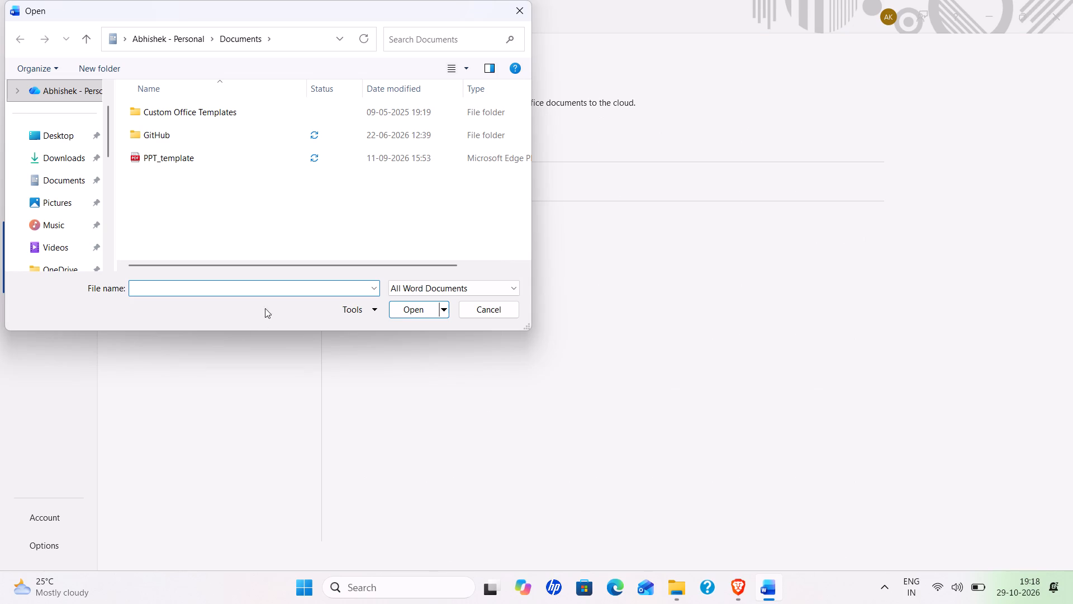
scroll(73, 149, "up", 10)
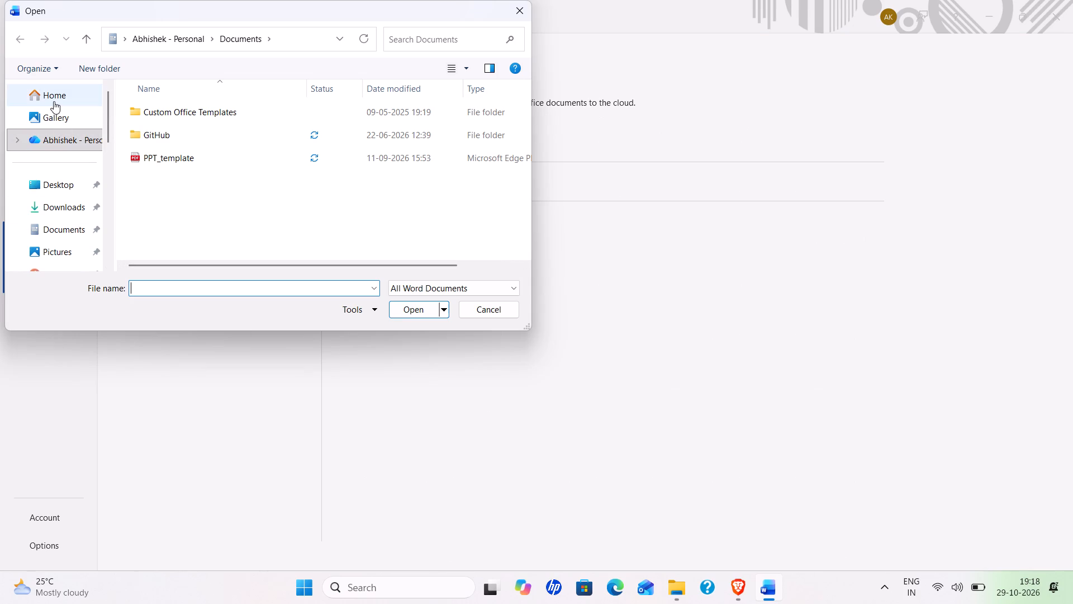
left_click(54, 101)
scroll(212, 150, "down", 1)
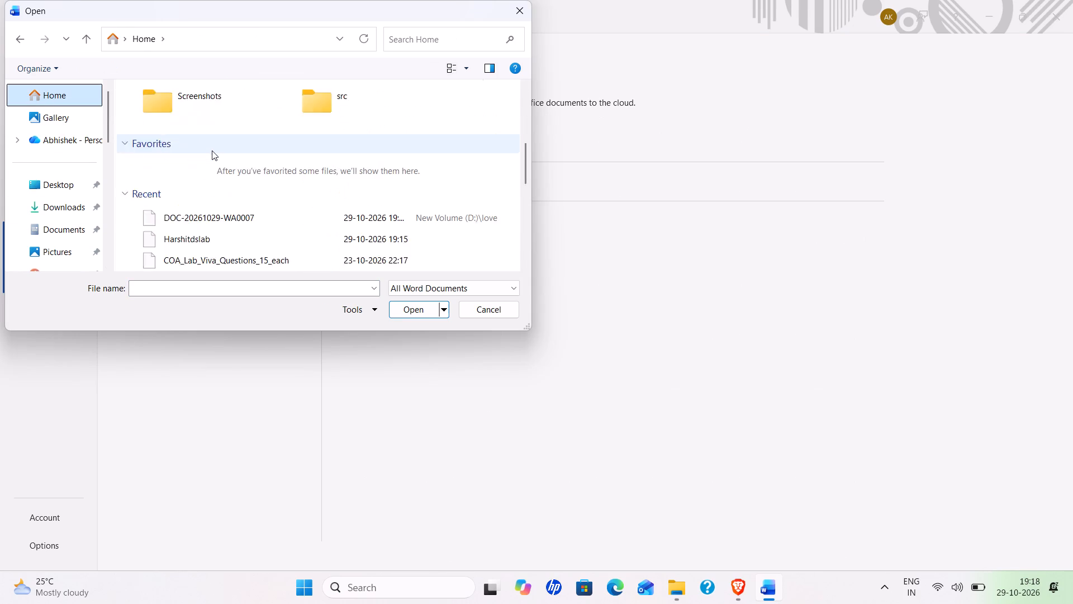
scroll(212, 150, "down", 2)
scroll(212, 150, "up", 1)
double_click(193, 169)
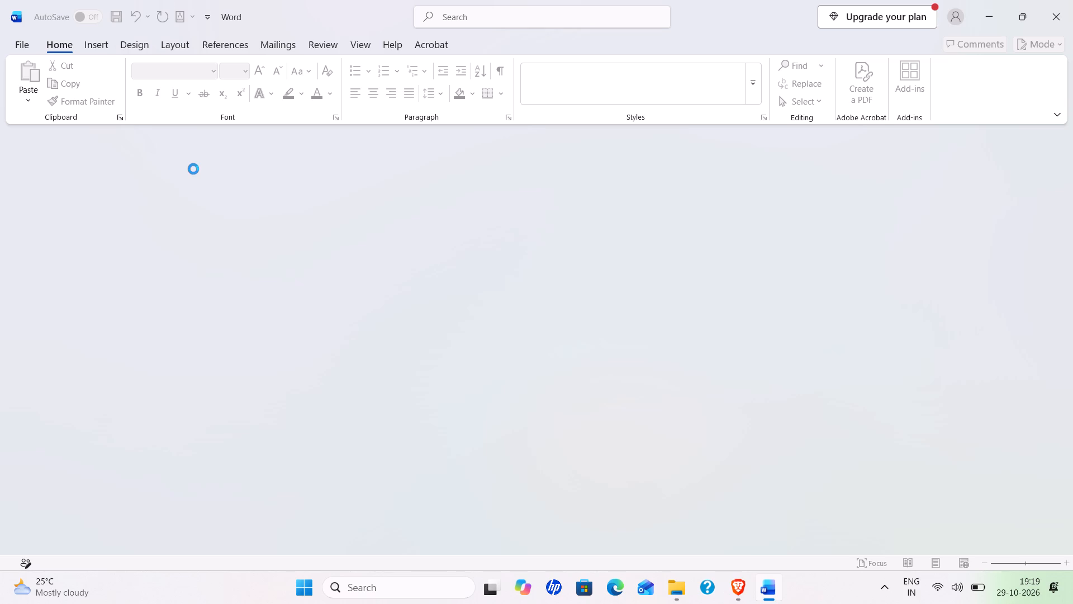
Connect the computer to the Wi-Fi network URBAN -4,5,6,7,8,9-5G without automatic connection.
left_click(937, 582)
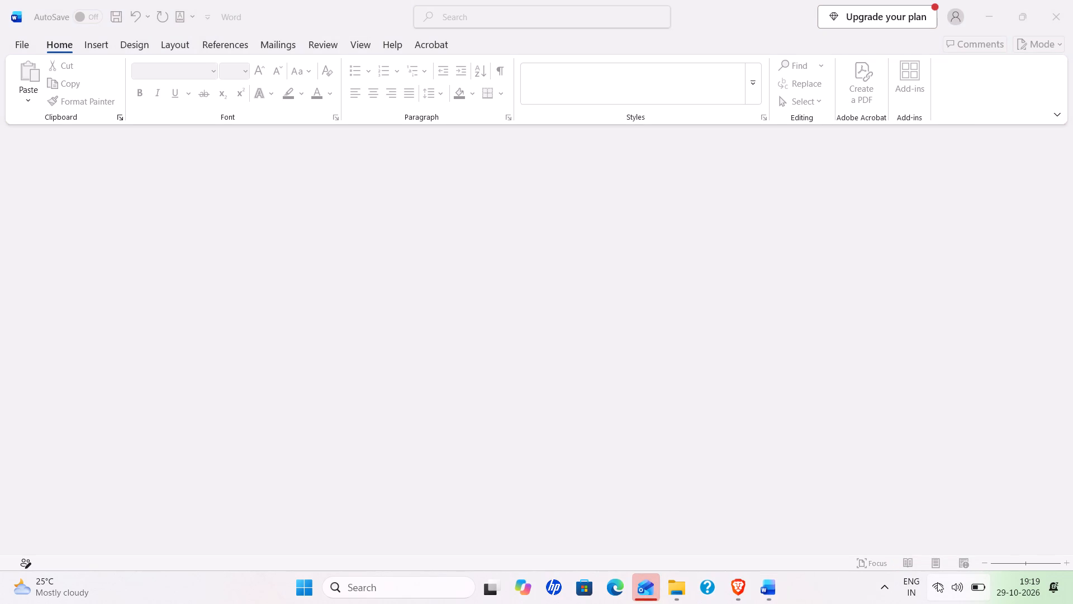
left_click(884, 339)
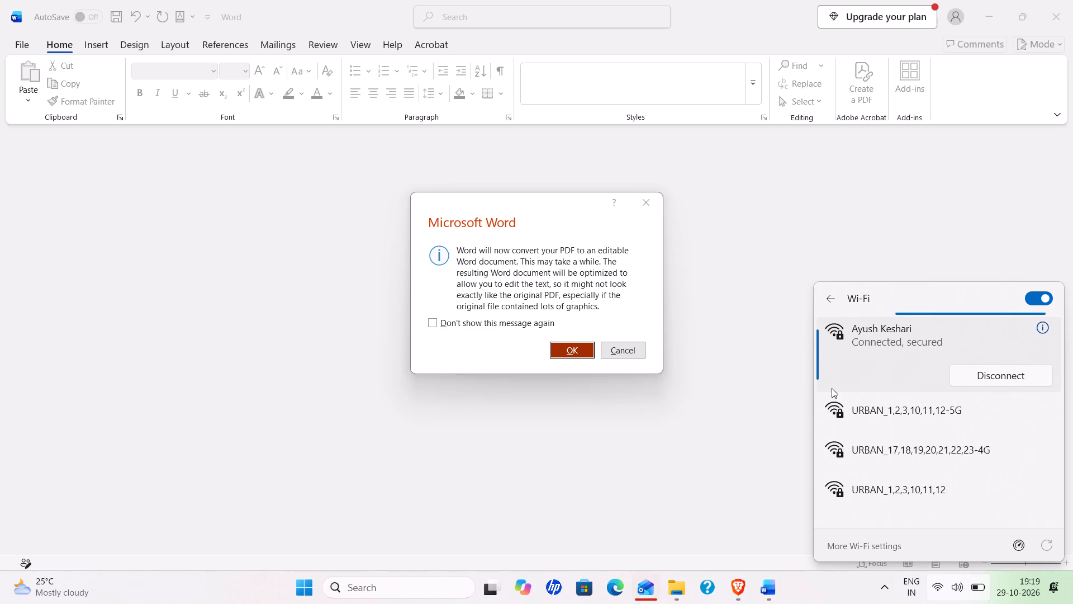
scroll(957, 483, "down", 4)
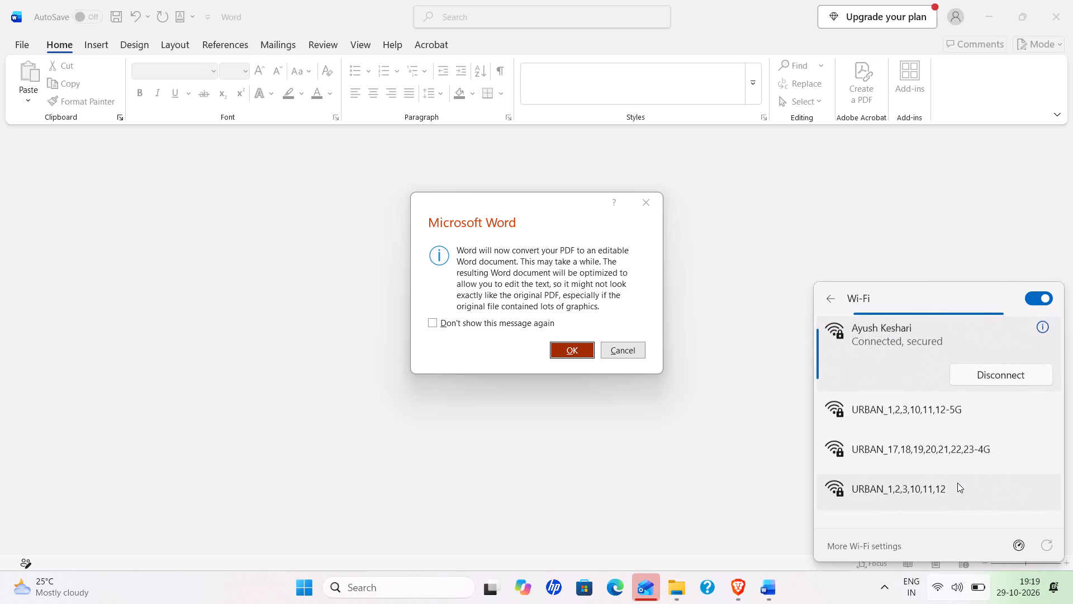
scroll(957, 483, "right", 1)
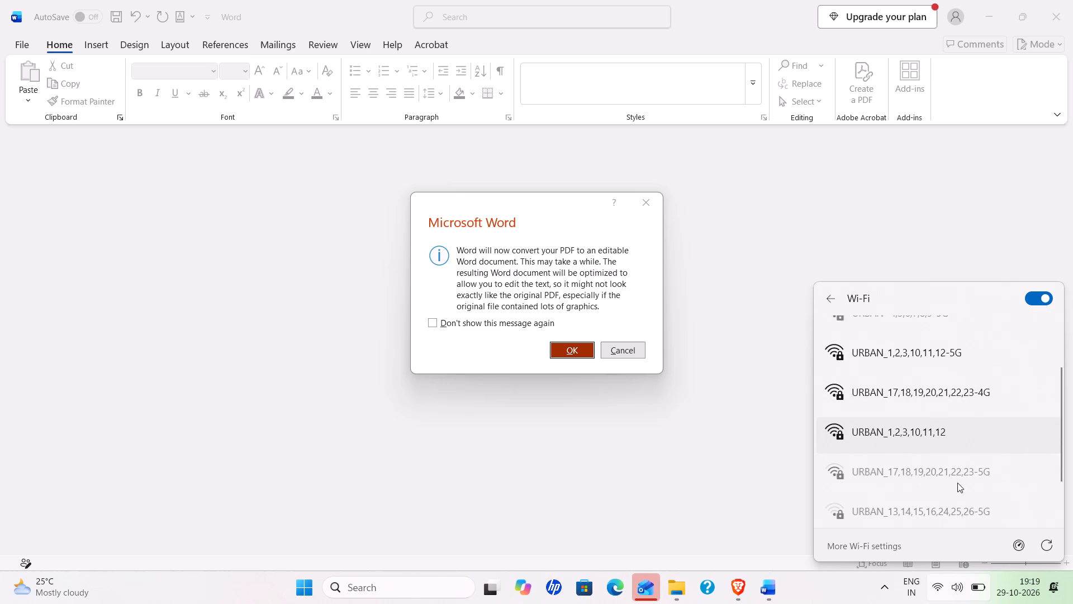
left_click(920, 387)
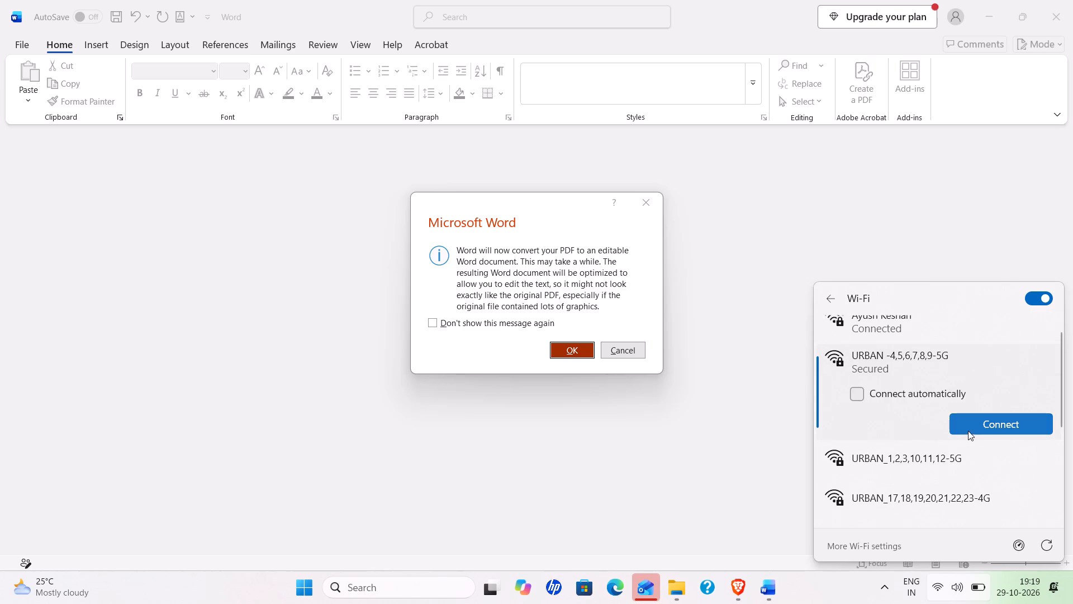
left_click(968, 431)
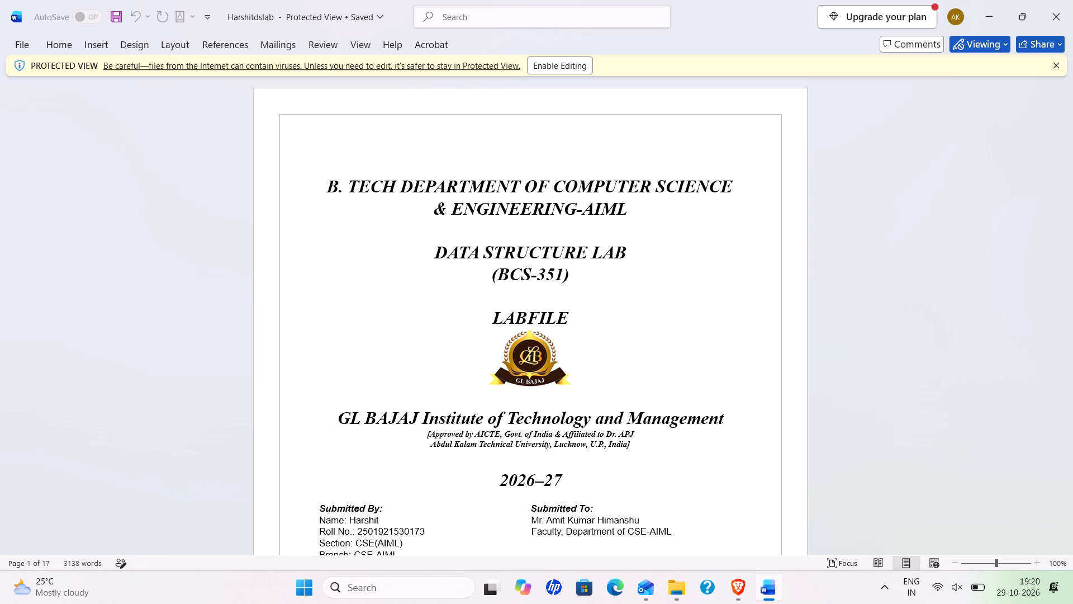
Enable editing of the protected document and accept converting the PDF to an editable Word document.
left_click(549, 67)
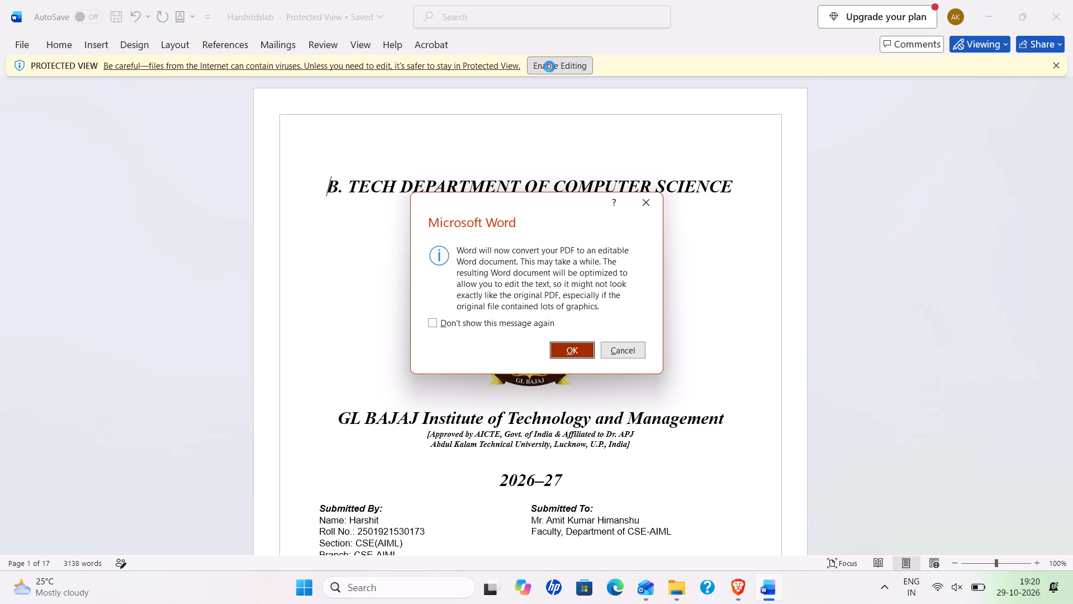
left_click(571, 350)
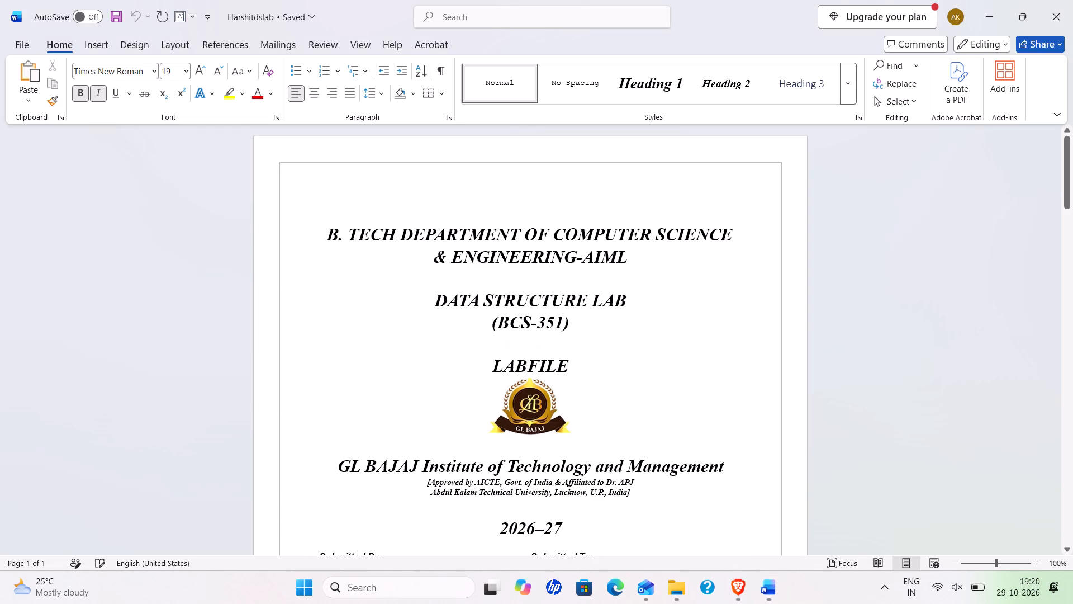
Insert a space into the cover page heading "LABFILE" so it reads "LAB FILE".
left_click(530, 365)
key("space")
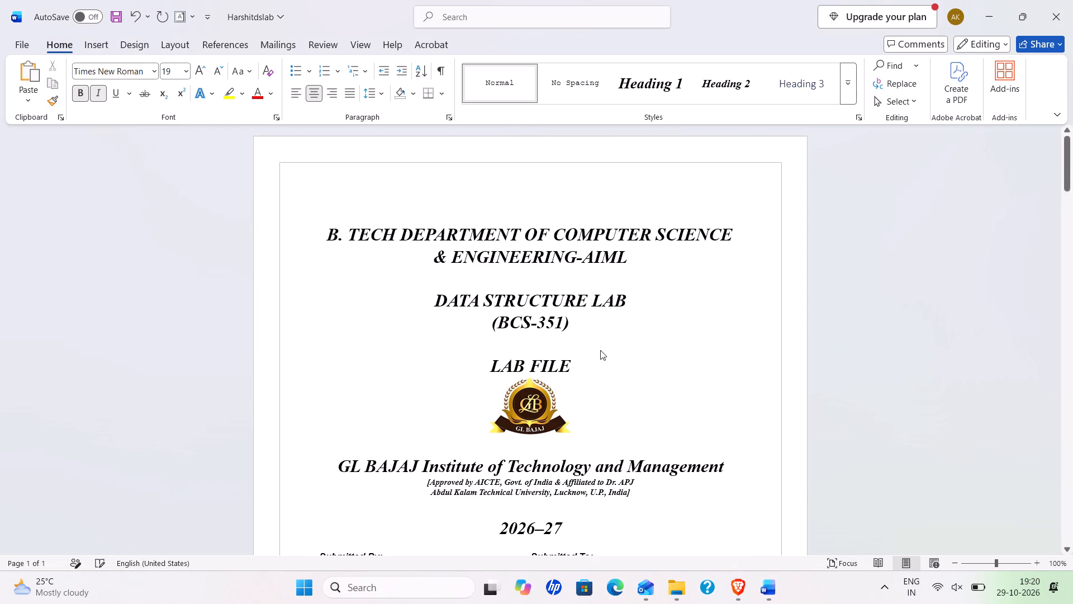
Replace the last three digits of the roll number in the cover page's Submitted By block.
scroll(616, 341, "down", 2)
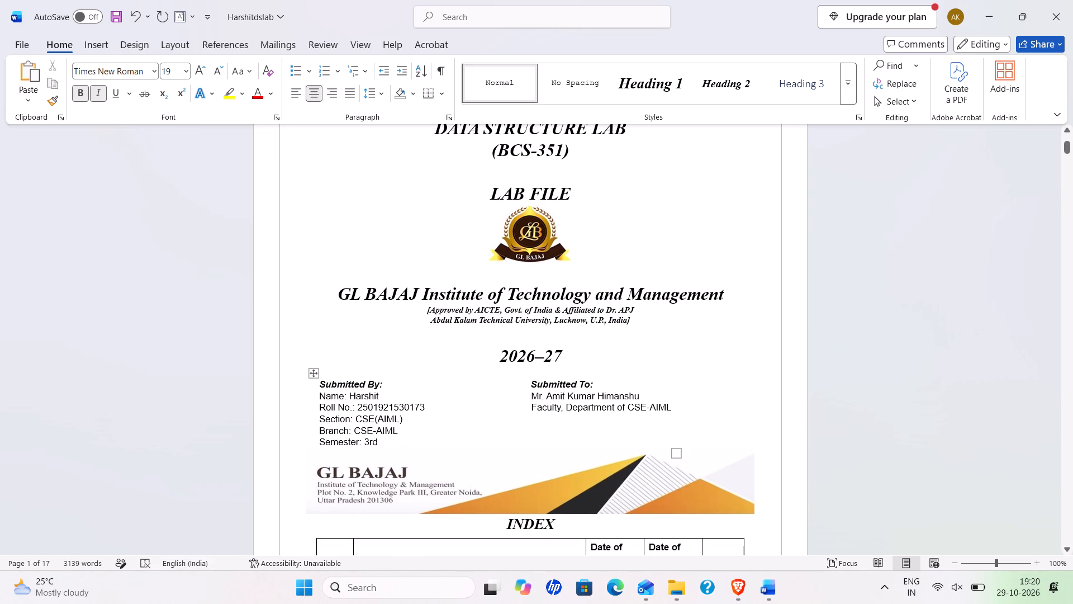
left_click(422, 409)
key("Right")
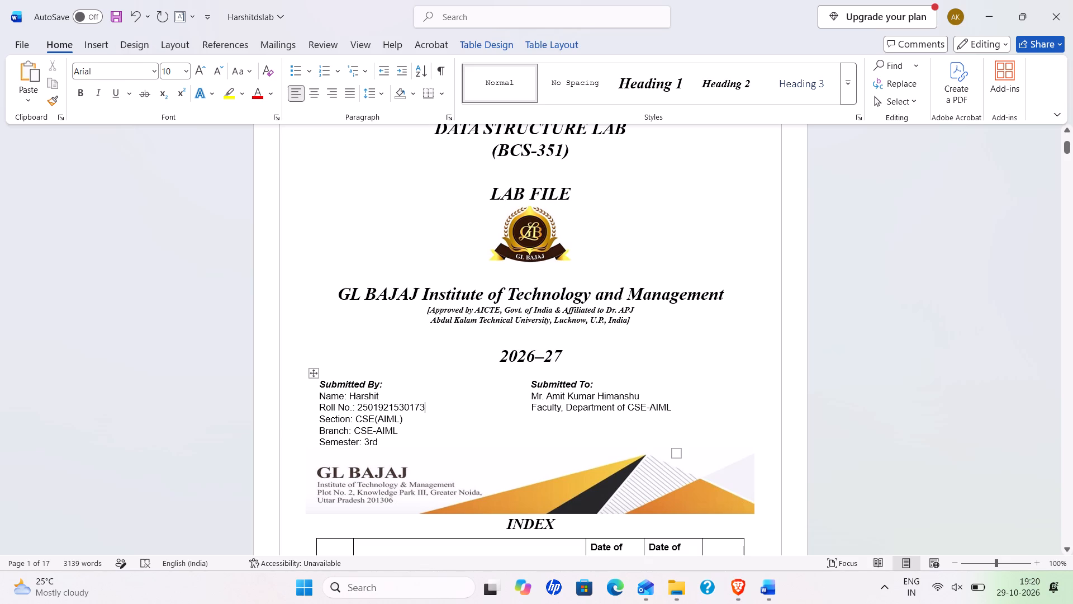
key("BackSpace")
key("BackSpace")
key("BackSpace")
type("19")
key("8")
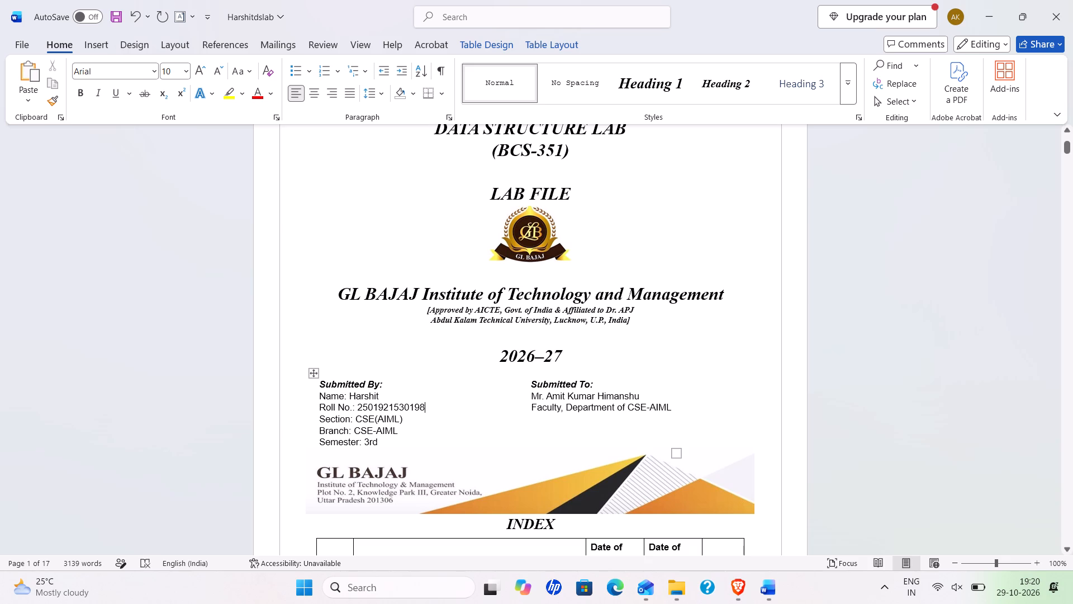
Change the Section line in the cover page's Submitted By block to read "CSE-(AIML)-2D".
left_click(403, 419)
left_click(373, 417)
key("minus")
left_click(410, 419)
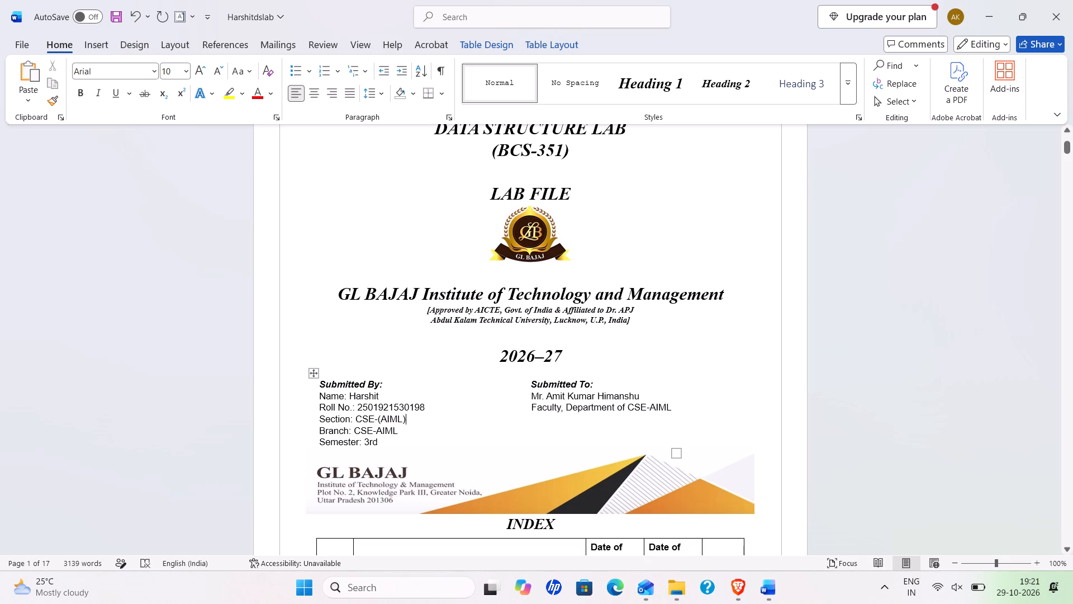
key("minus")
key("2")
key("shift+d")
Set the font size of the "Submitted By:" and "Submitted To:" headings to 12.
left_click_drag(320, 383, 384, 383)
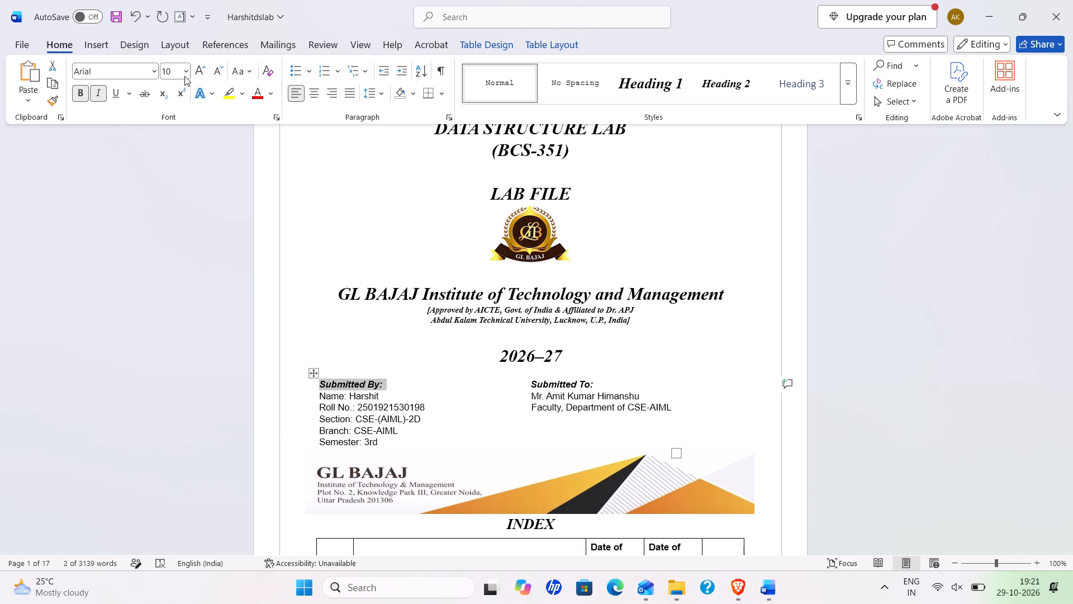
left_click(184, 76)
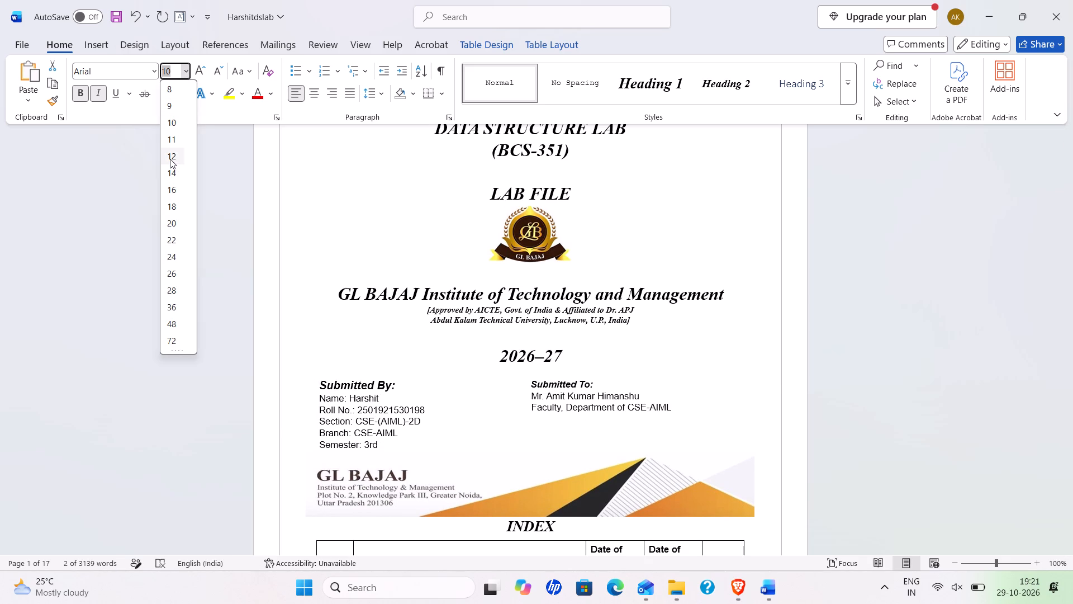
left_click(170, 159)
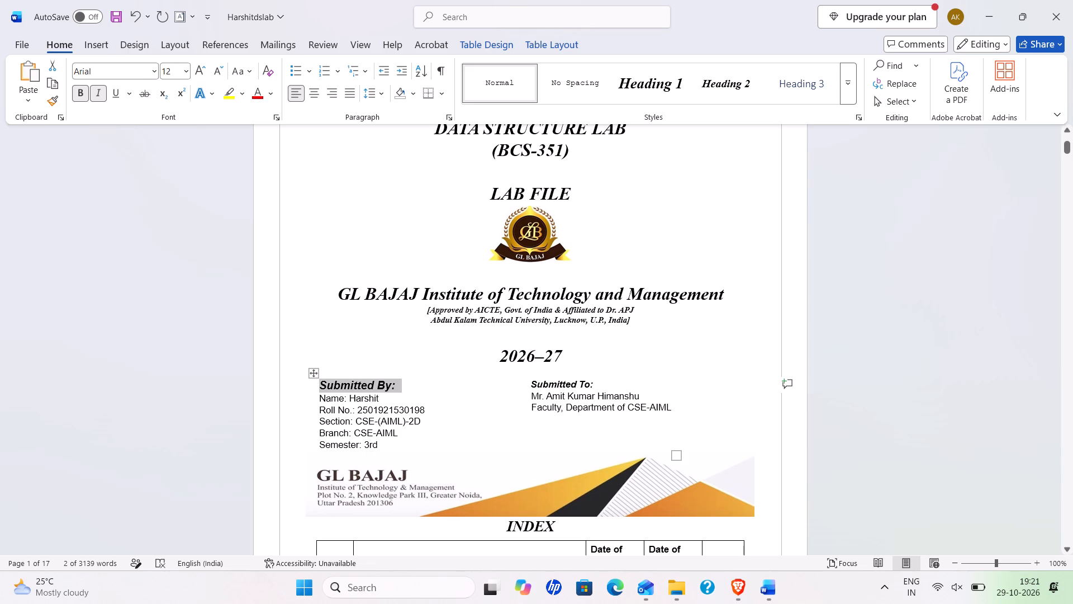
left_click_drag(530, 385, 539, 386)
left_click_drag(539, 386, 599, 386)
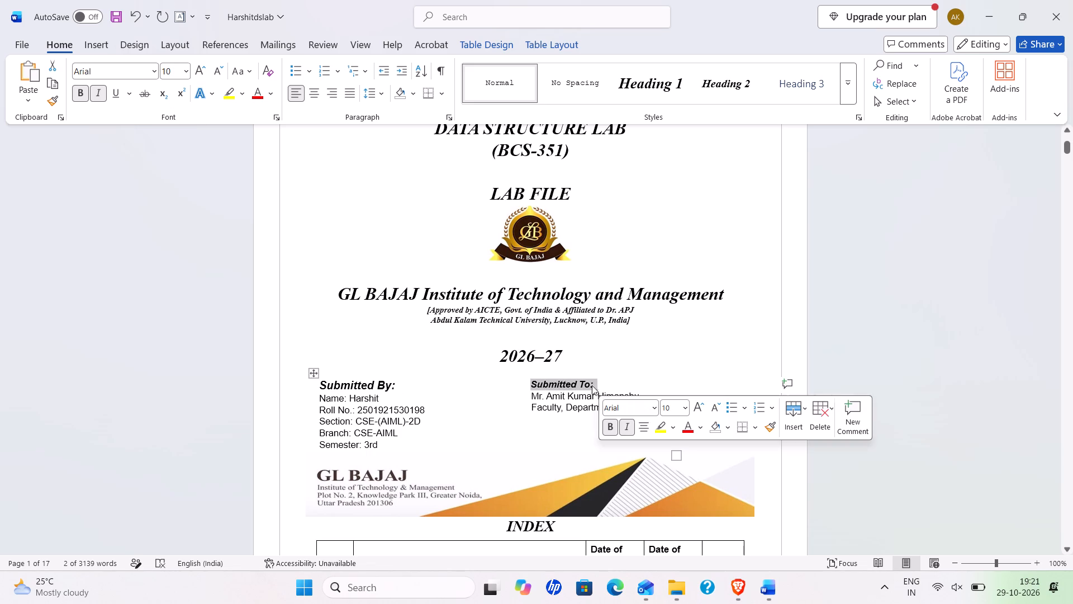
left_click(682, 410)
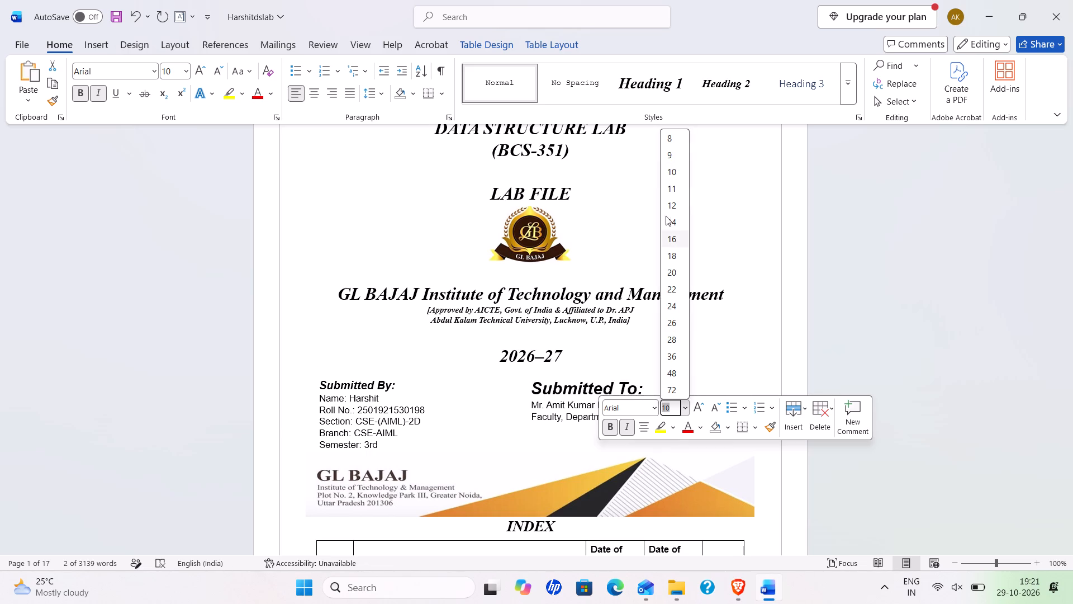
left_click(670, 210)
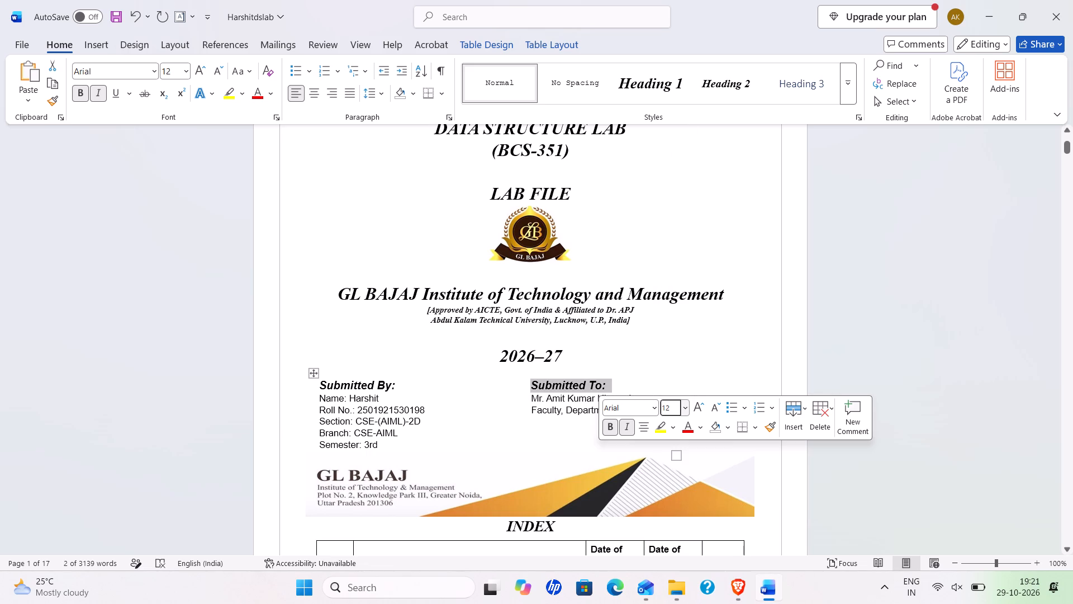
left_click(530, 441)
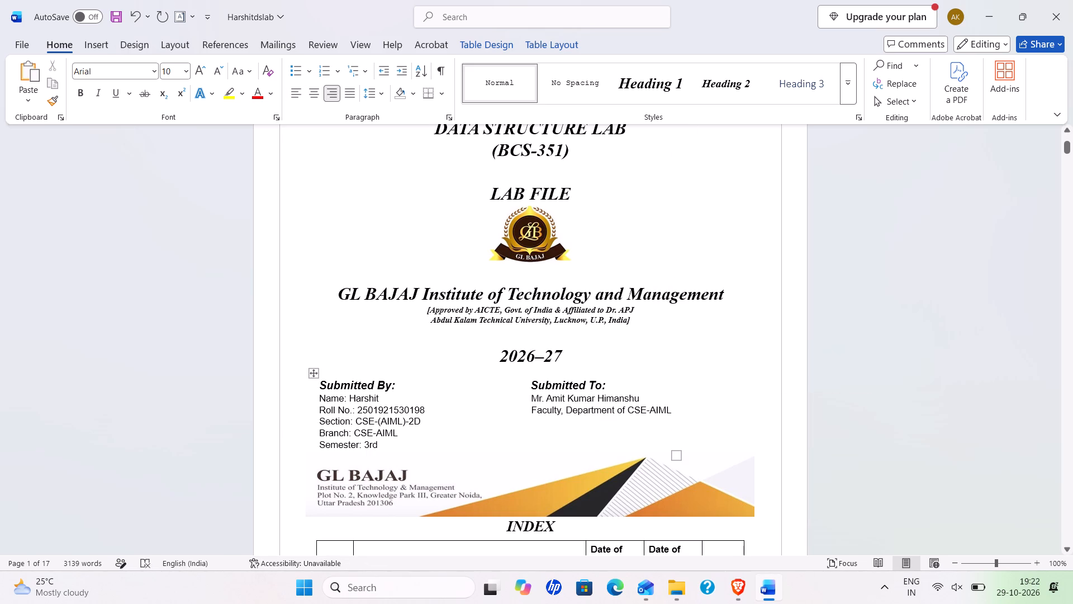
Replace the student name on the Name line of the Submitted By block with "Kartikey".
left_click(377, 398)
key("Right")
key("BackSpace")
key("BackSpace")
key("BackSpace")
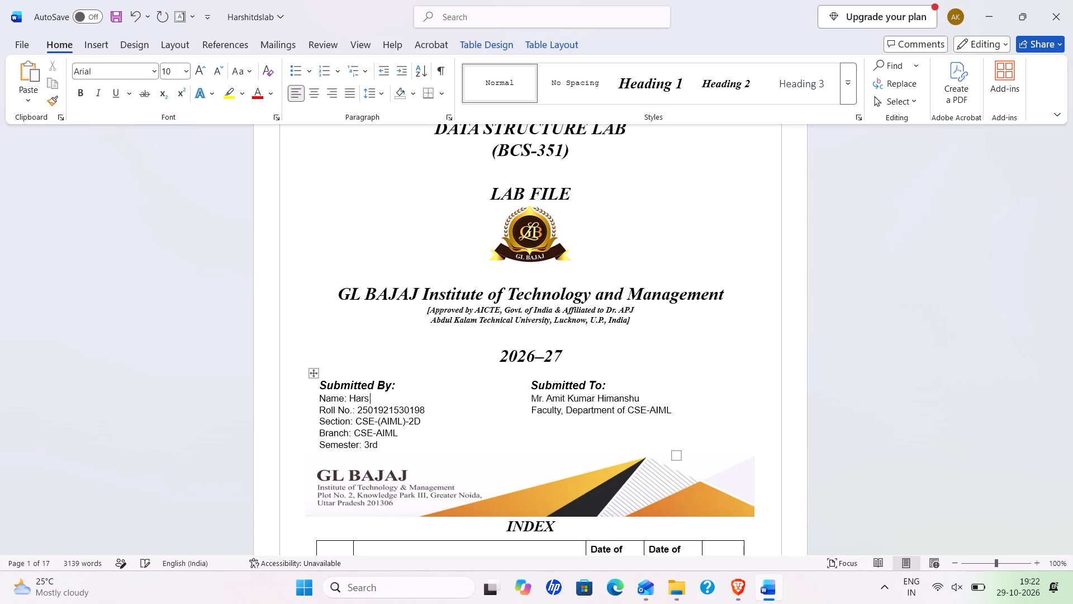
key("BackSpace")
key("BackSpace")
key("BackSpace")
key("BackSpace")
key("k")
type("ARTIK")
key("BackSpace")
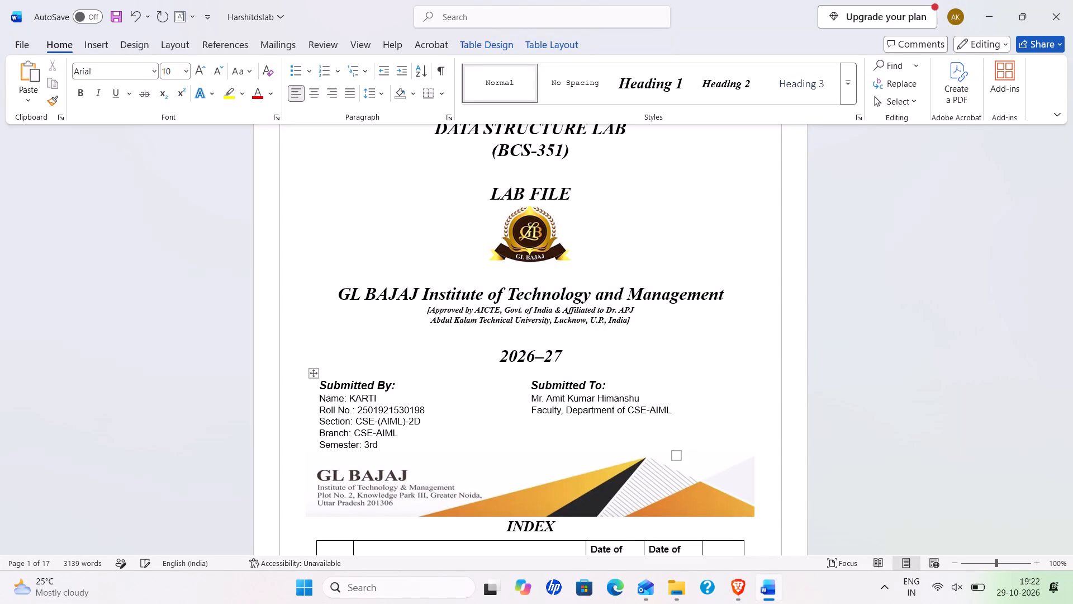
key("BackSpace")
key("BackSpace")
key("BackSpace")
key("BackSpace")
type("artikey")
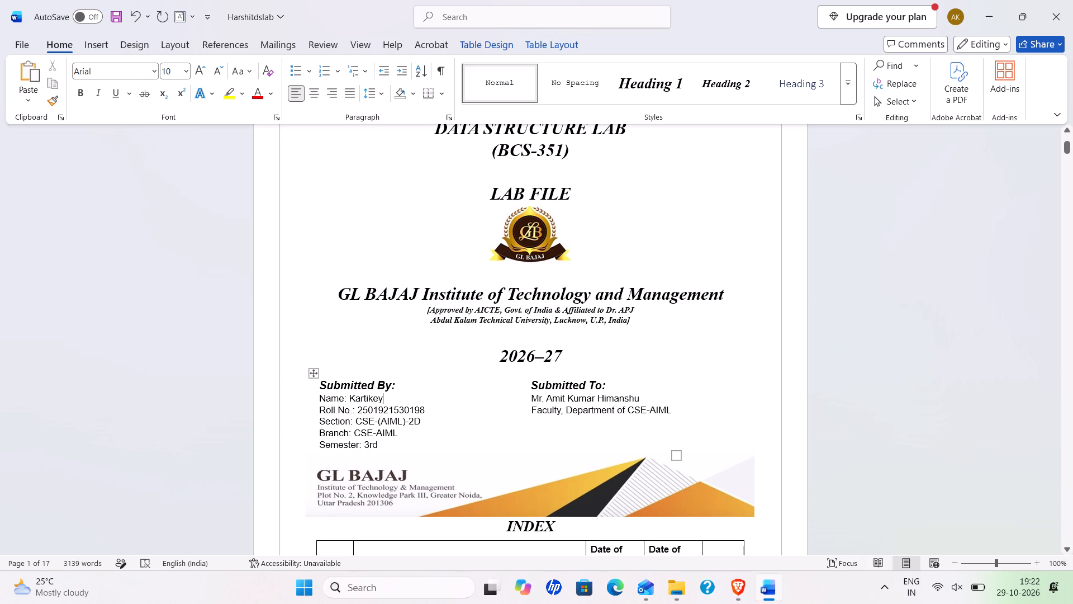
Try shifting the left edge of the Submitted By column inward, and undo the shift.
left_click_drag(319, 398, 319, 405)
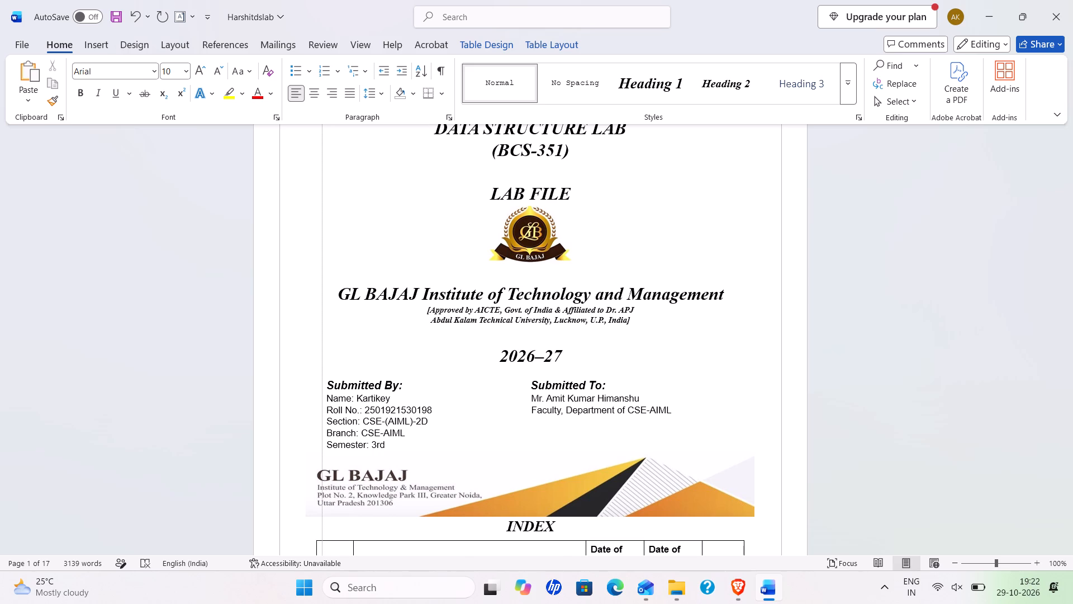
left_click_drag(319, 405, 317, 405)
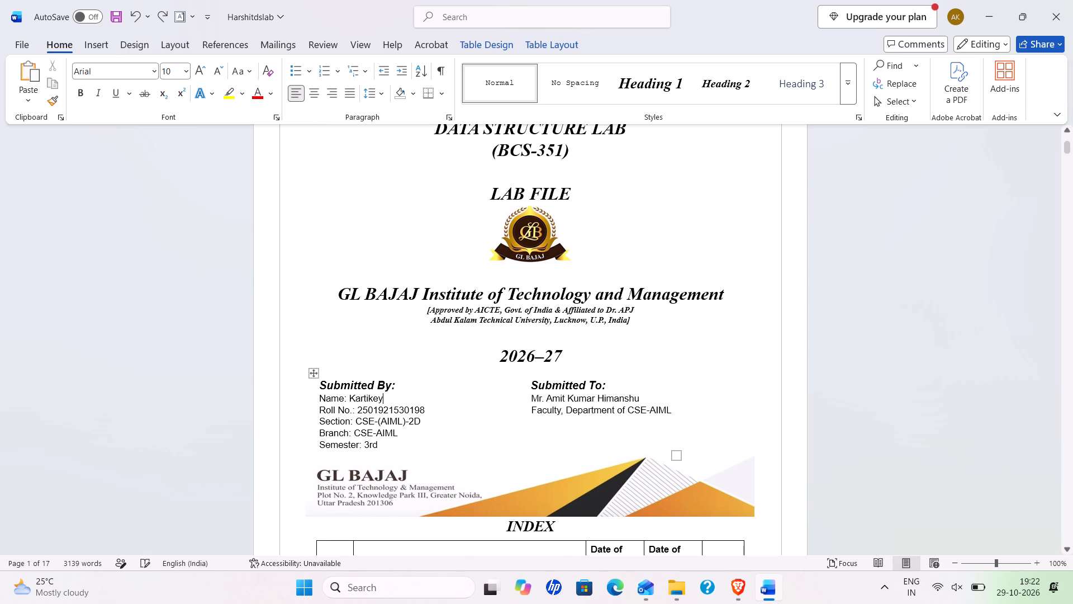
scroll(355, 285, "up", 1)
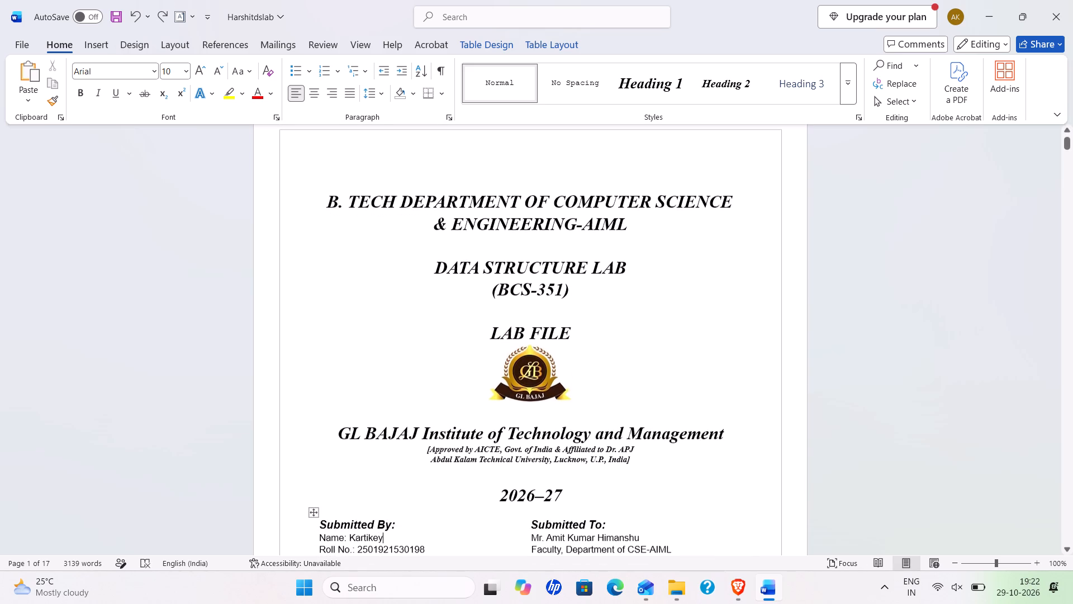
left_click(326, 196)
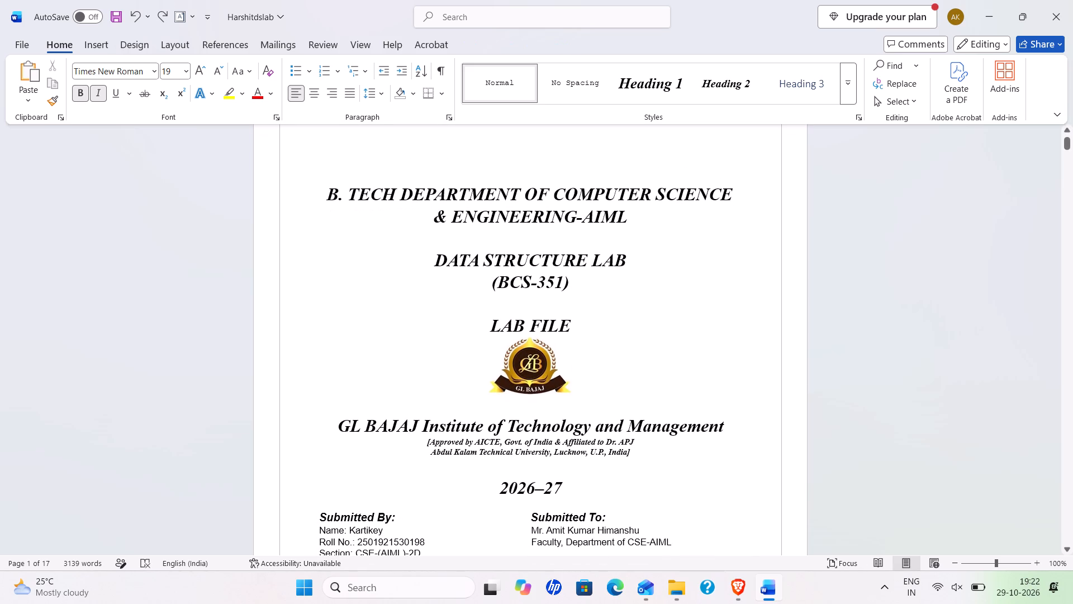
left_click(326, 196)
Shift the left edge of the Submitted By column inward on the cover page so its text starts further in.
left_click_drag(319, 518, 330, 518)
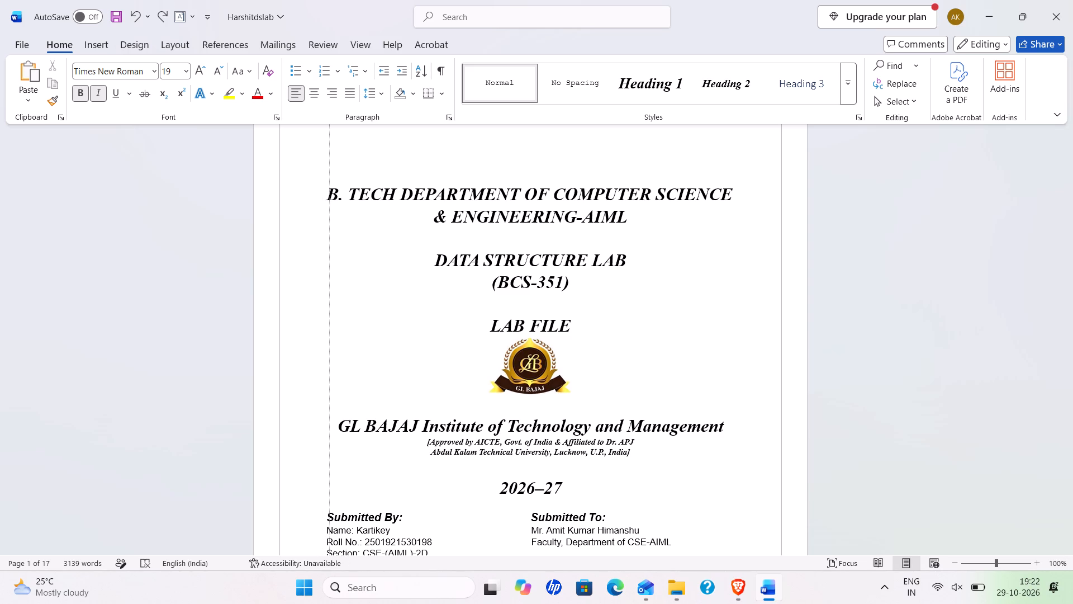
left_click_drag(330, 518, 330, 518)
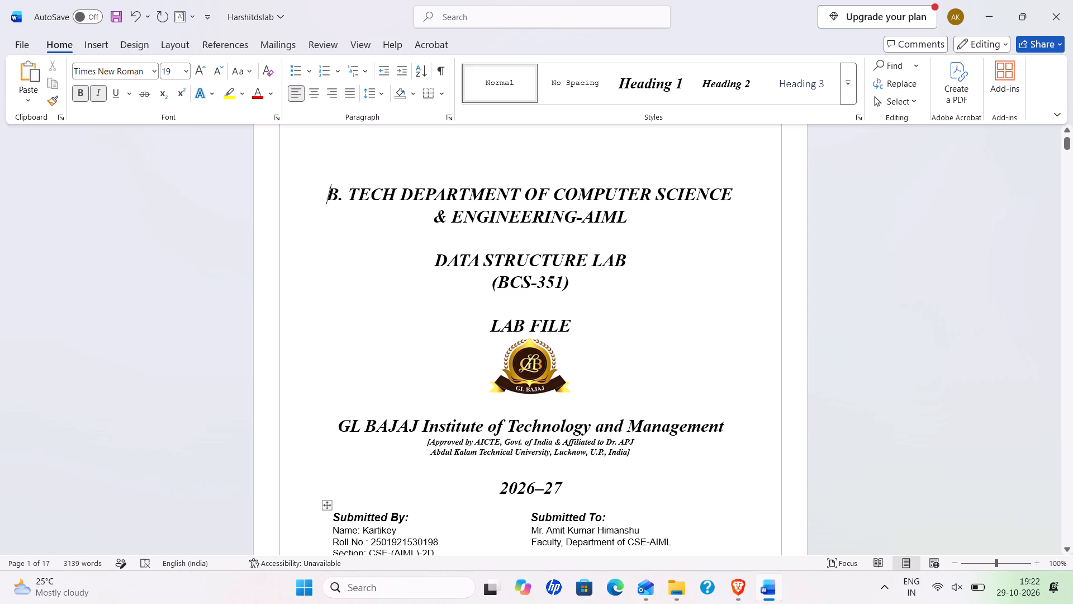
Push the "Submitted To:" heading further across its column by inserting leading spaces, including before its wrapped word "To:".
left_click(530, 519)
left_click(604, 516)
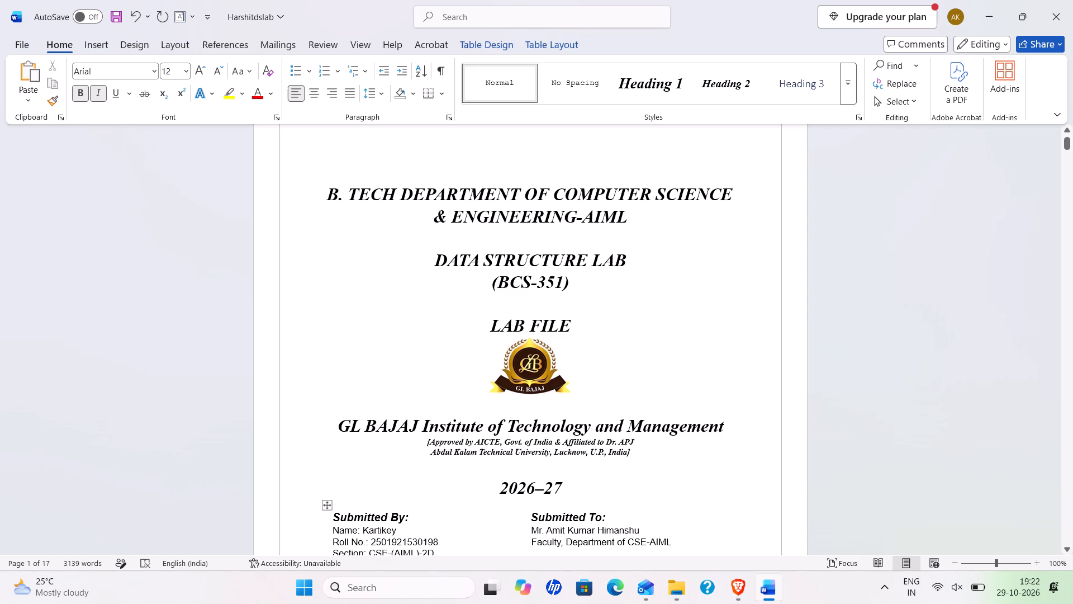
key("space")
key("BackSpace")
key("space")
key("BackSpace")
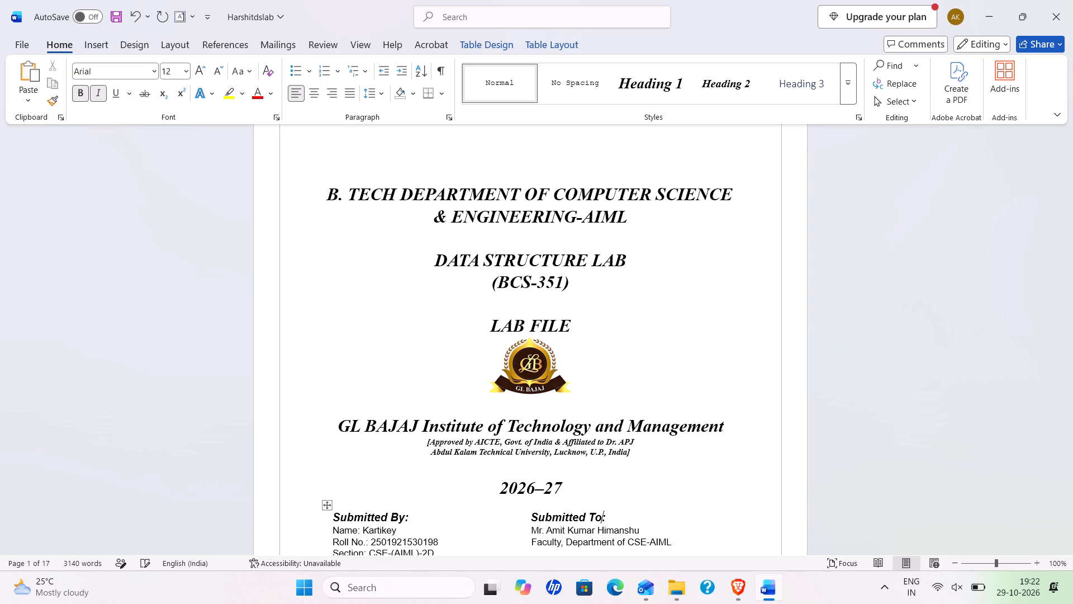
left_click(532, 515)
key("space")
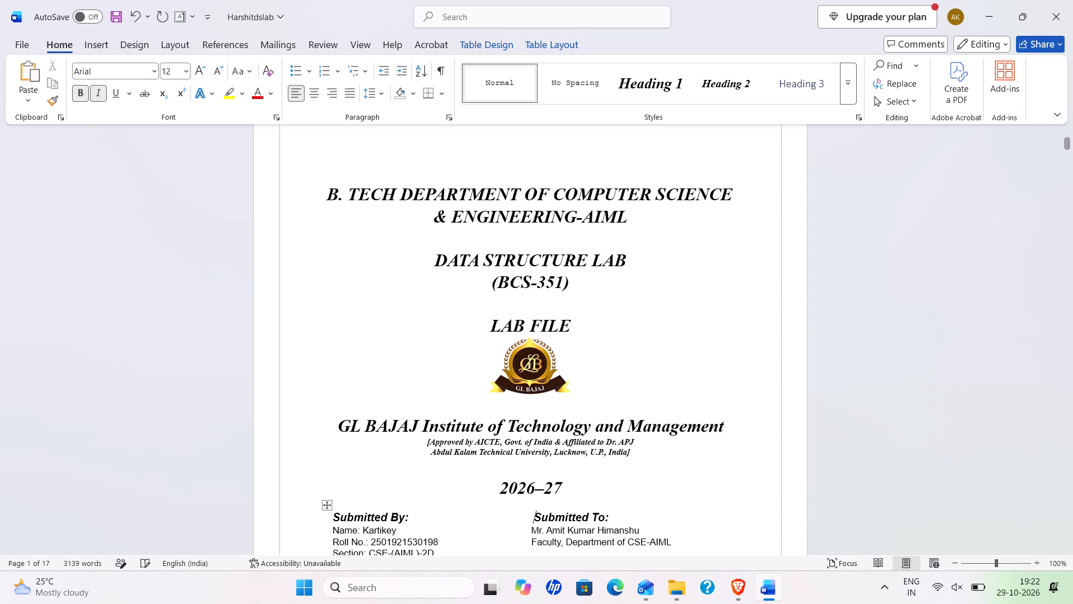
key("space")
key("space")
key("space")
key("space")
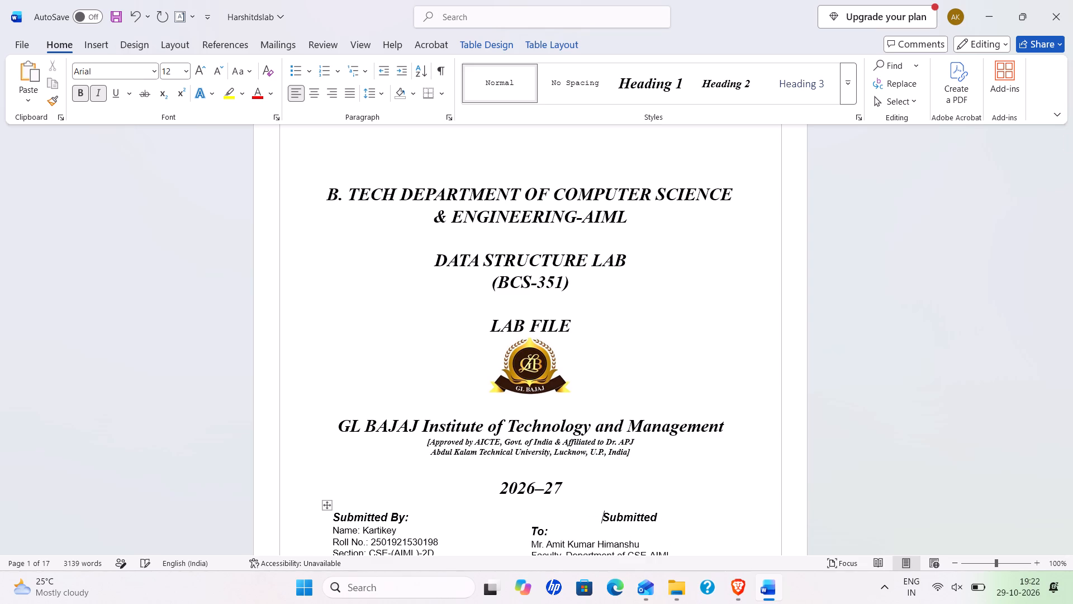
left_click(529, 534)
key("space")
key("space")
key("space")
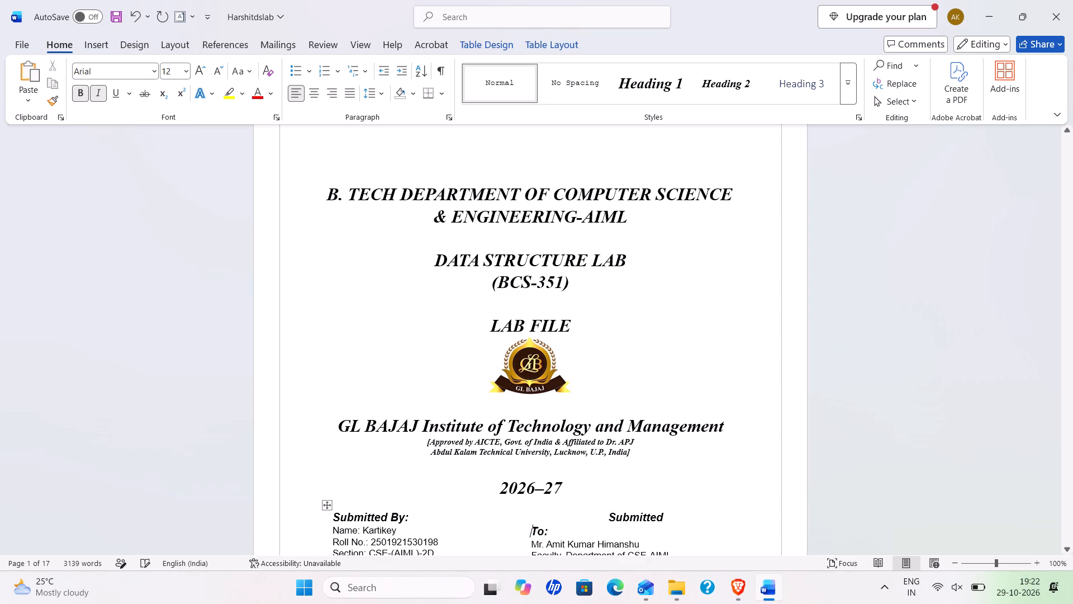
Delete the wrapped word "To:" from the second line of the "Submitted To:" heading.
left_click(554, 533)
key("BackSpace")
key("BackSpace")
key("BackSpace")
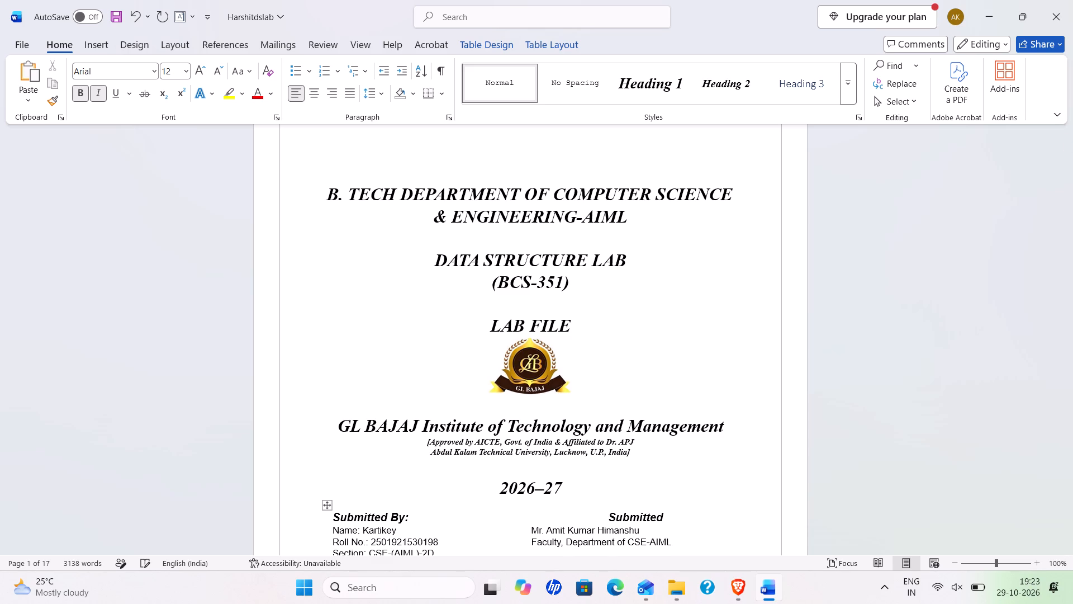
Try to add "to" after "Submitted" in the heading above the faculty member's details, leaving "Submitted t".
left_click(670, 516)
left_click(651, 520)
key("Right")
key("Right")
key("Right")
key("t")
key("p")
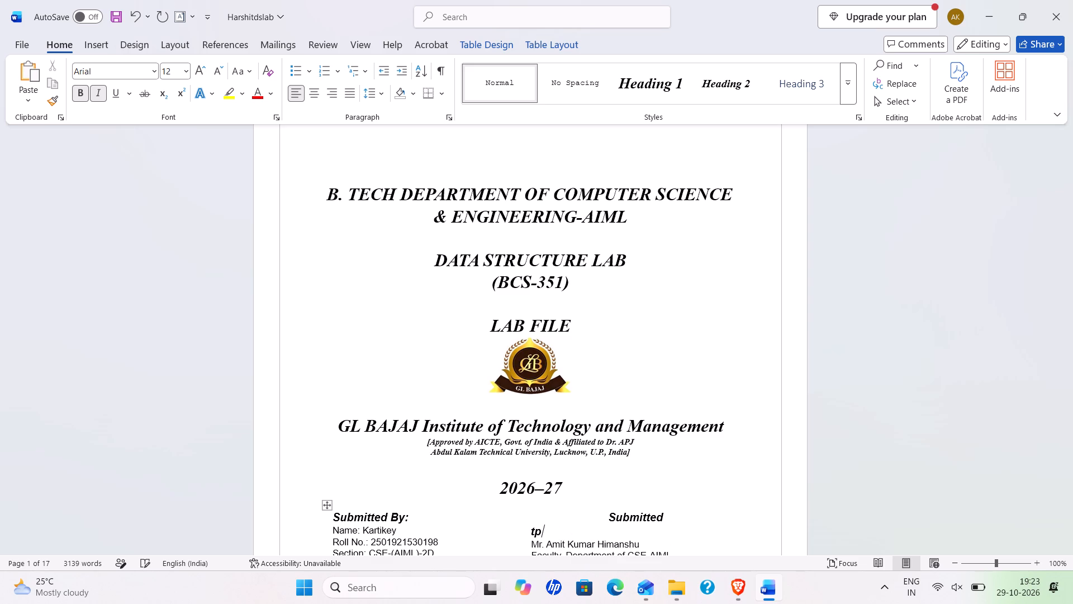
key("BackSpace")
key("o")
key("BackSpace")
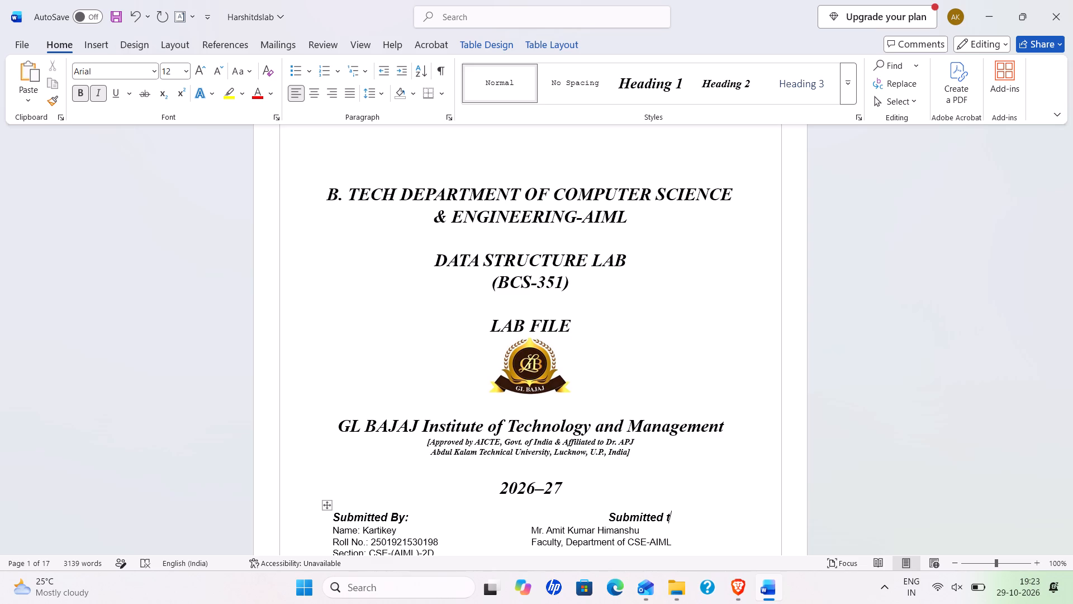
Widen the Submitted By/Submitted To table slightly by extending its outer edge beside the faculty member's details.
scroll(588, 560, "down", 4, "ctrl")
scroll(588, 560, "down", 1)
scroll(600, 456, "down", 1)
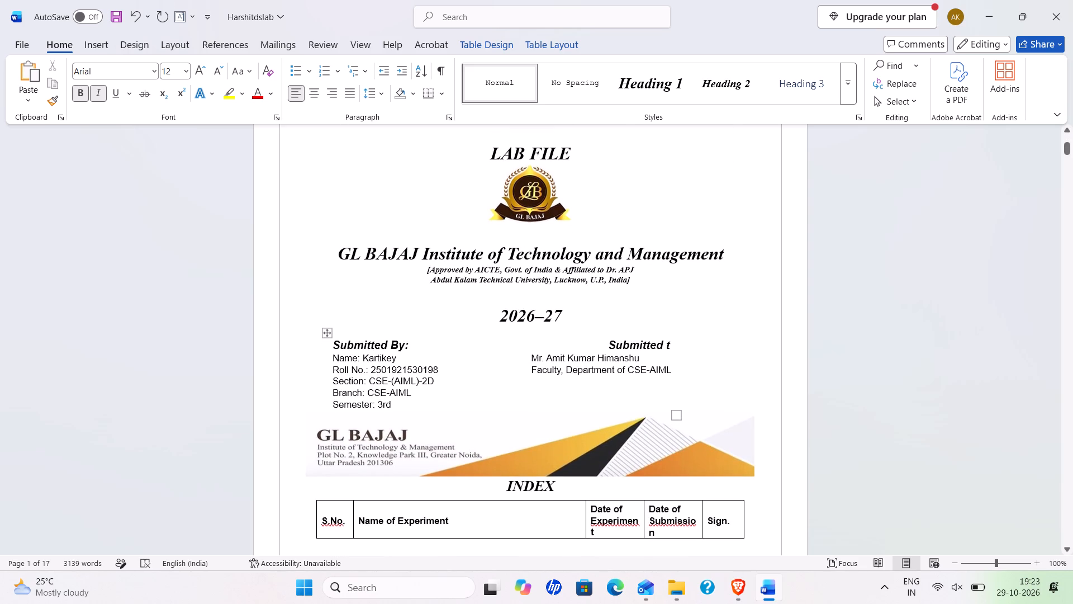
left_click(325, 332)
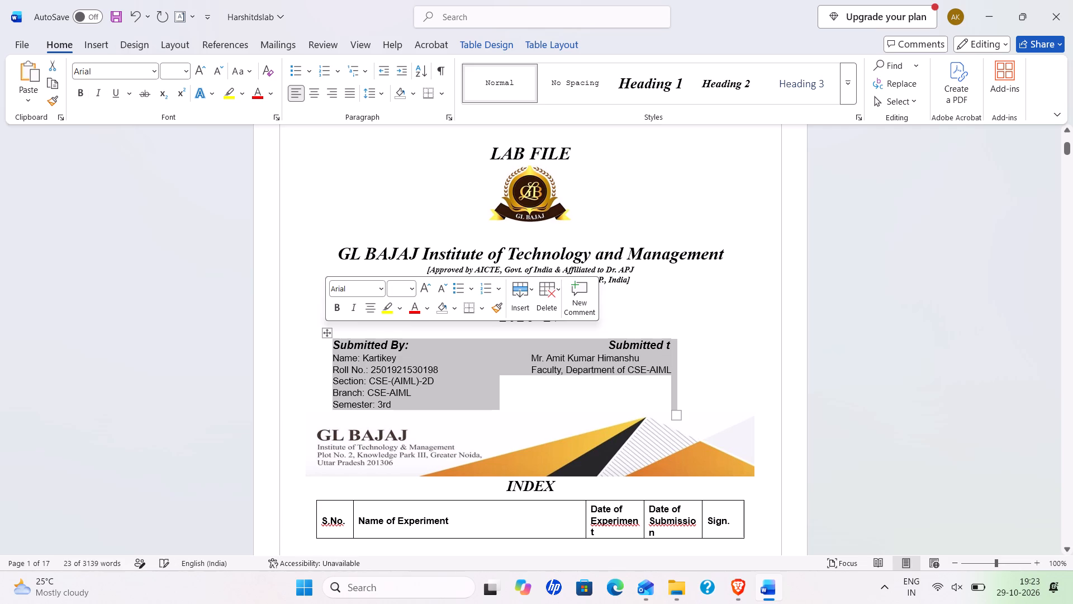
left_click(298, 379)
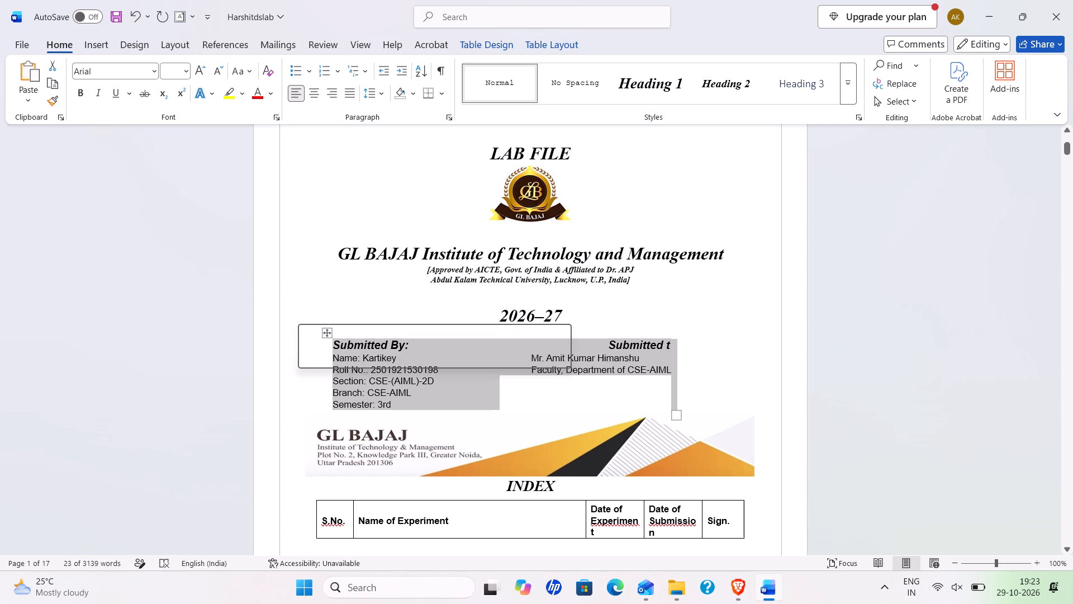
left_click(310, 279)
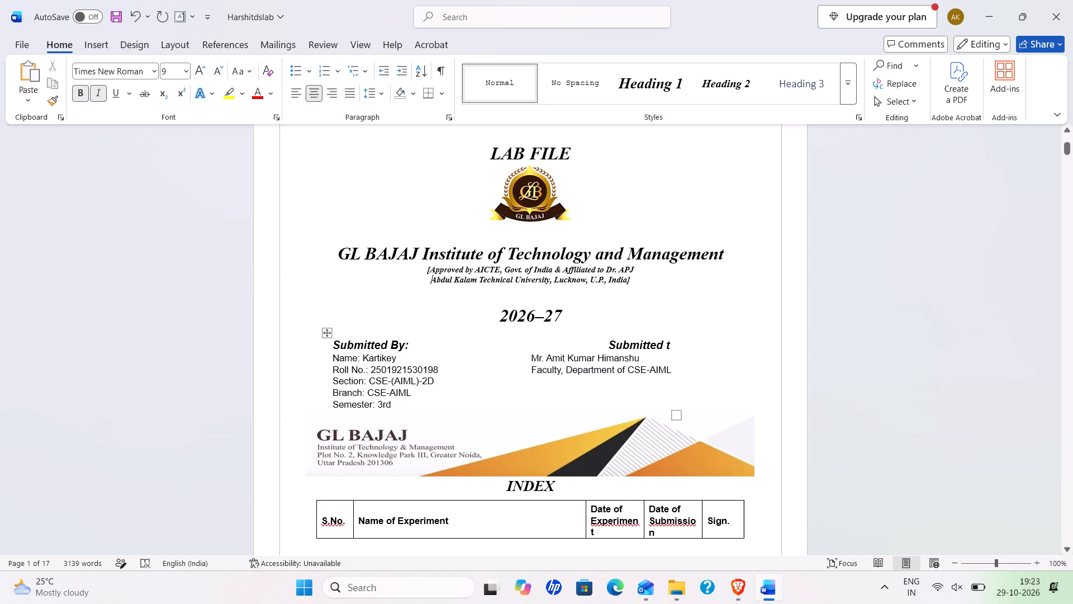
left_click(323, 332)
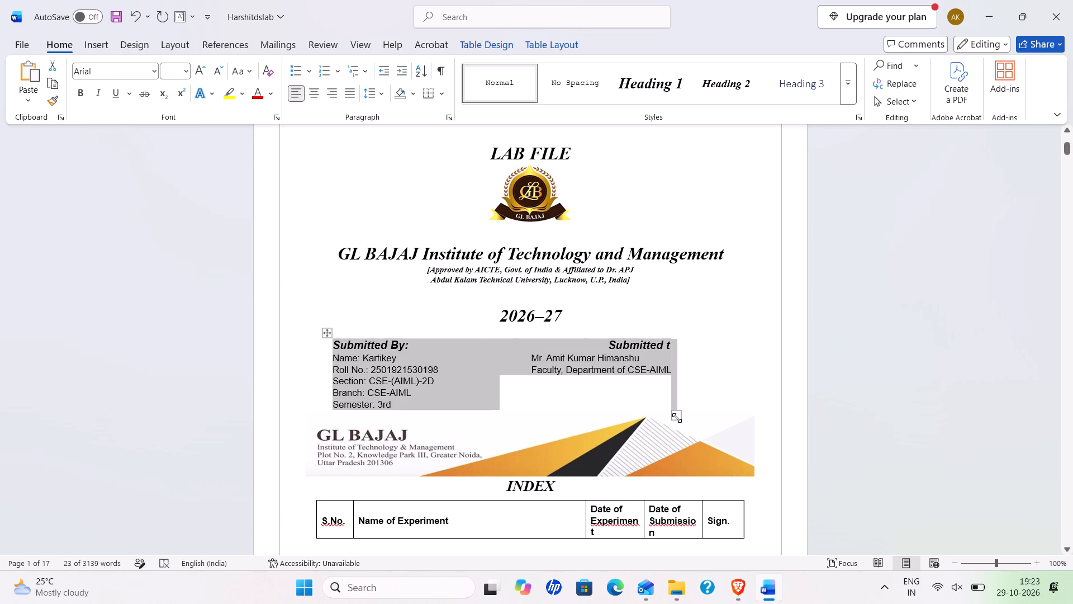
left_click_drag(677, 418, 709, 414)
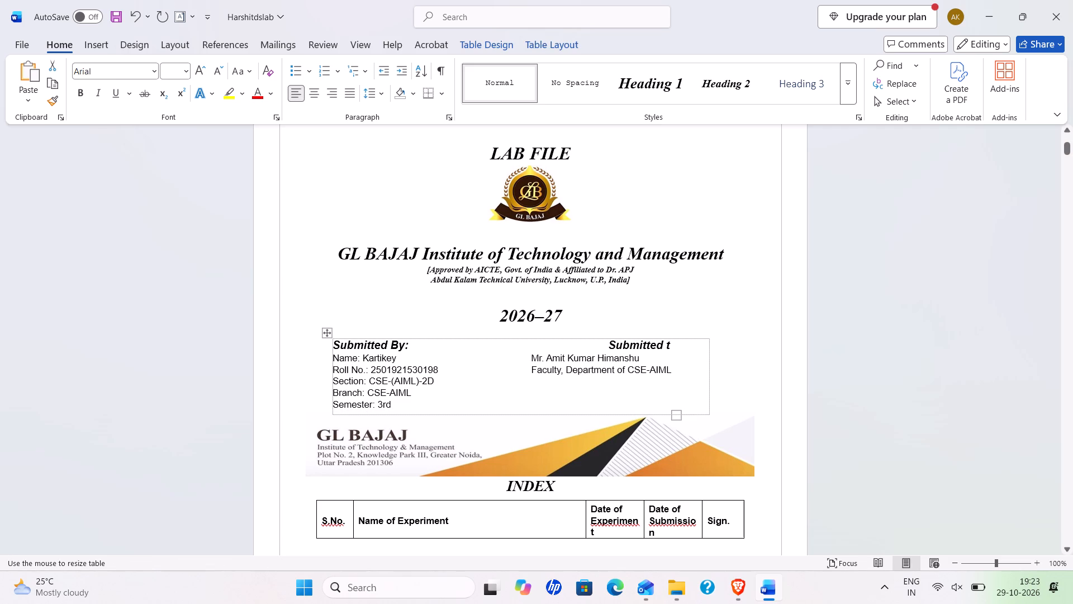
left_click_drag(709, 414, 713, 414)
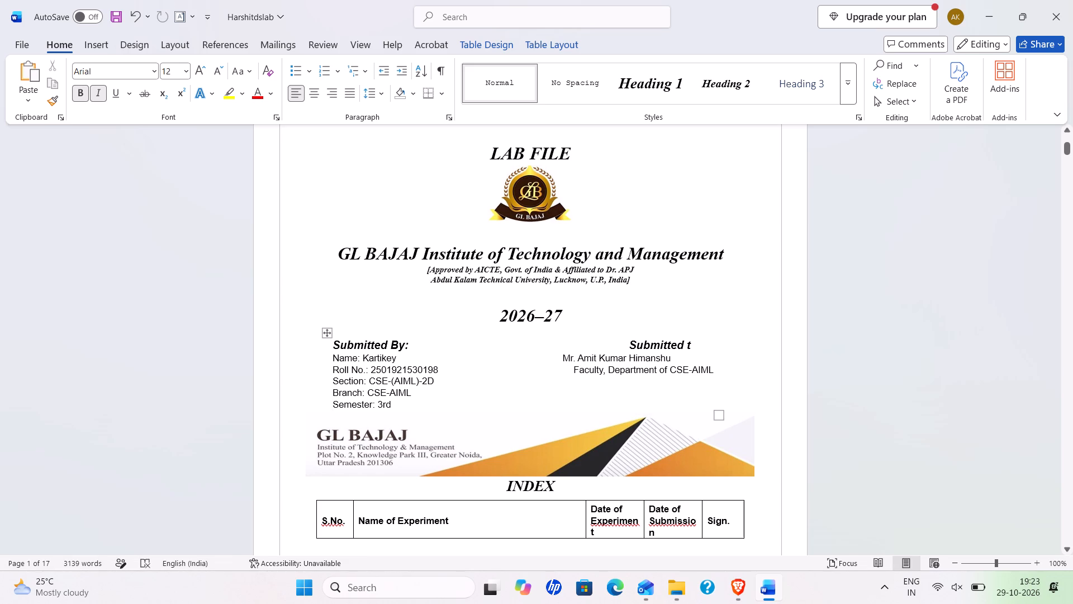
Complete the heading above the faculty member's details as "Submitted to:", and delete the lowercase "t" of "to".
left_click(699, 351)
key("BackSpace")
key("BackSpace")
key("0")
key("BackSpace")
key("o")
key("shift+colon")
key("Left")
key("Left")
key("BackSpace")
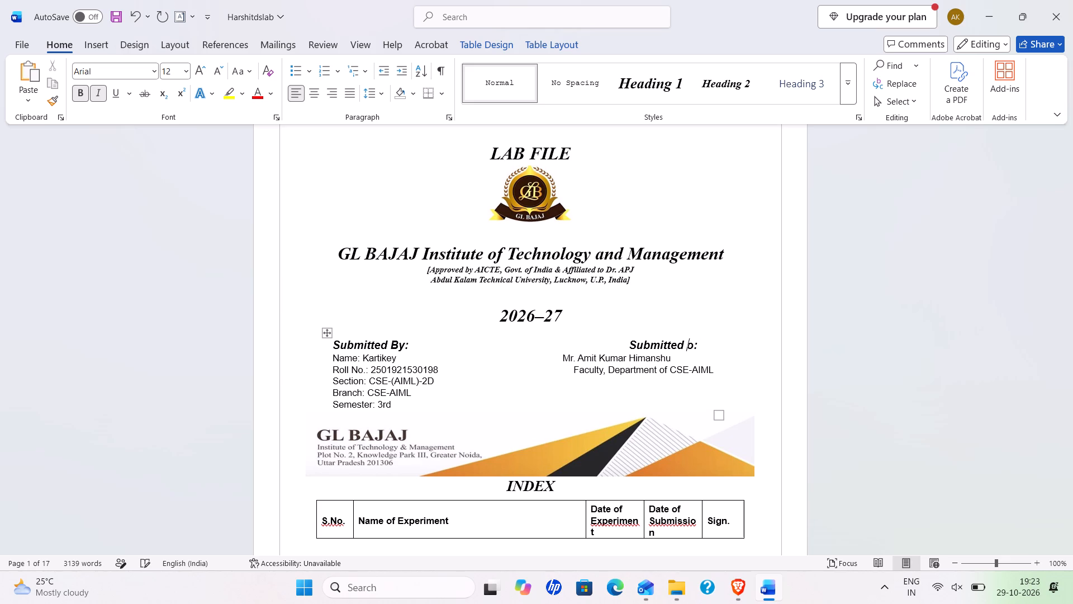
Insert a capital "T" in the heading above the faculty member's details so it reads "Submitted To:".
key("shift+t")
Remove several leading spaces before the "Submitted To:" heading to shift it closer to the Submitted By column.
left_click(630, 344)
key("BackSpace")
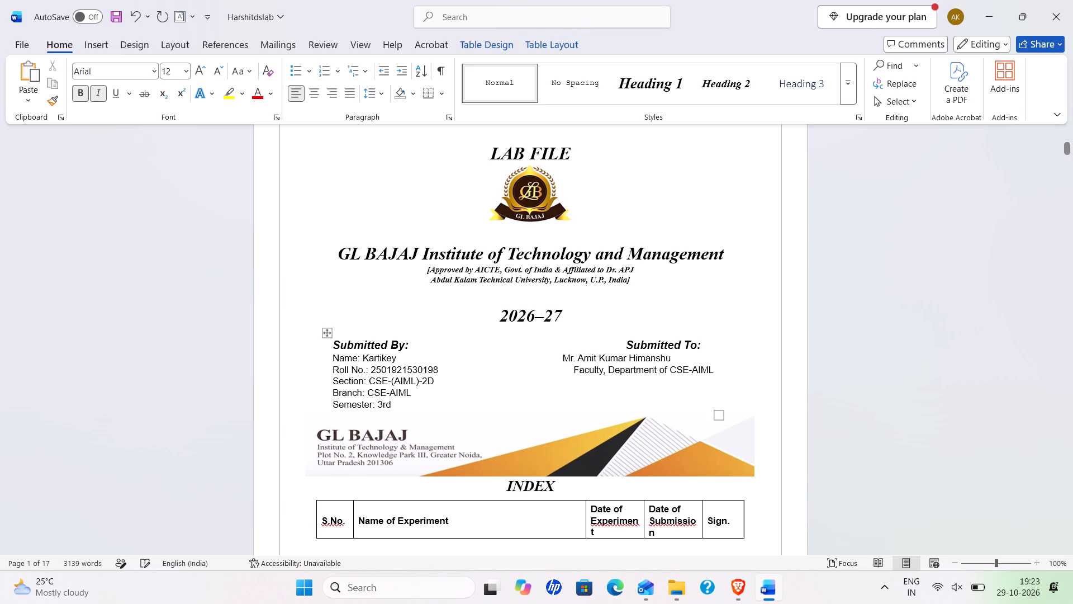
key("BackSpace")
key("BackSpace")
key("BackSpace")
key("BackSpace")
key("BackSpace")
key("BackSpace")
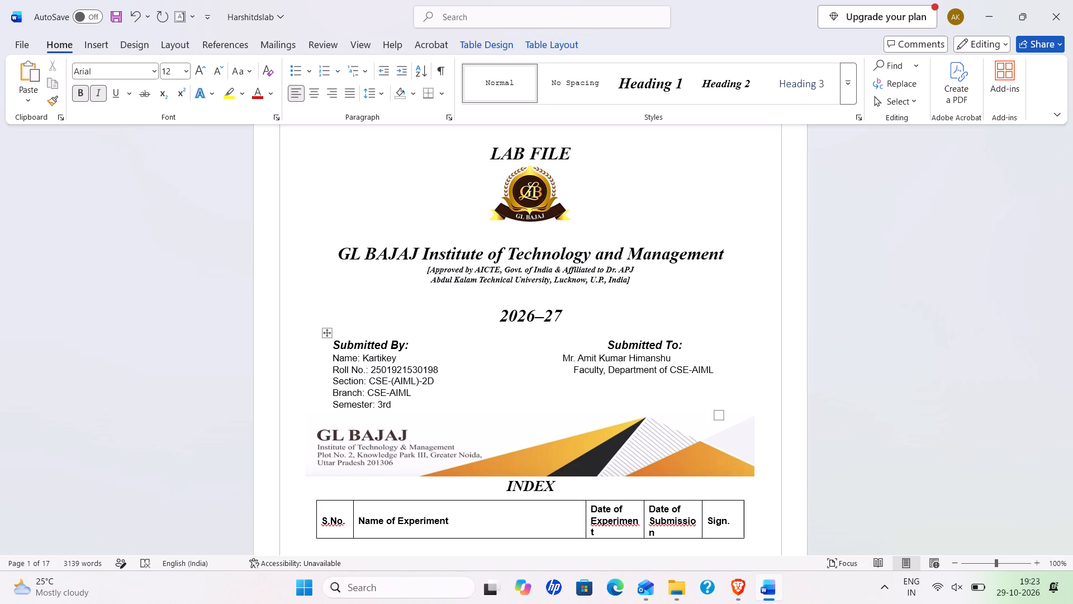
key("BackSpace")
key("BackSpace")
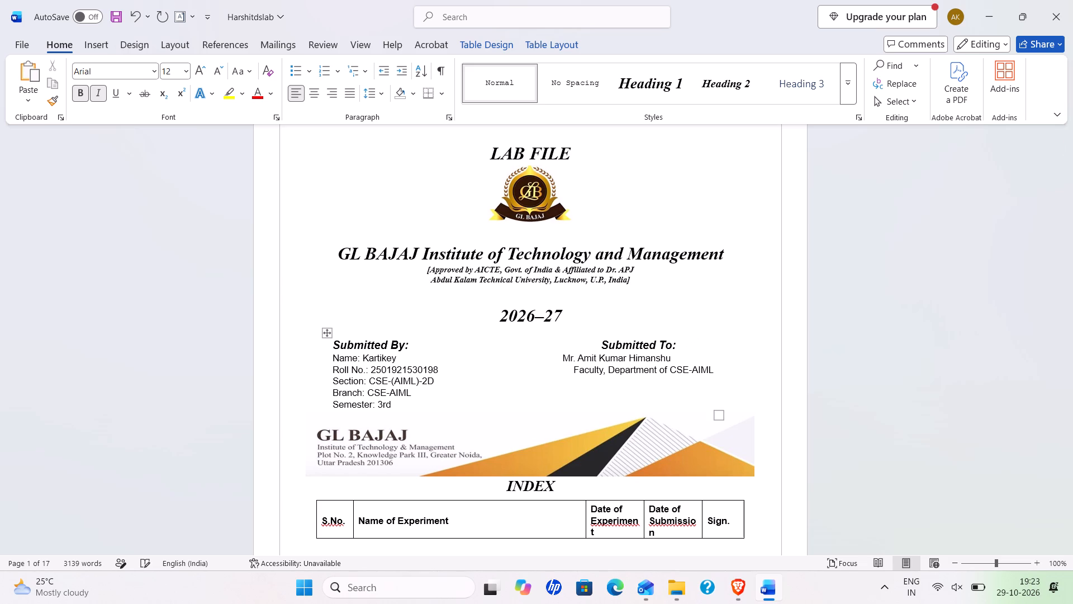
Indent the faculty member's name with leading spaces so it starts directly beneath the start of the "Submitted To:" heading.
left_click(561, 358)
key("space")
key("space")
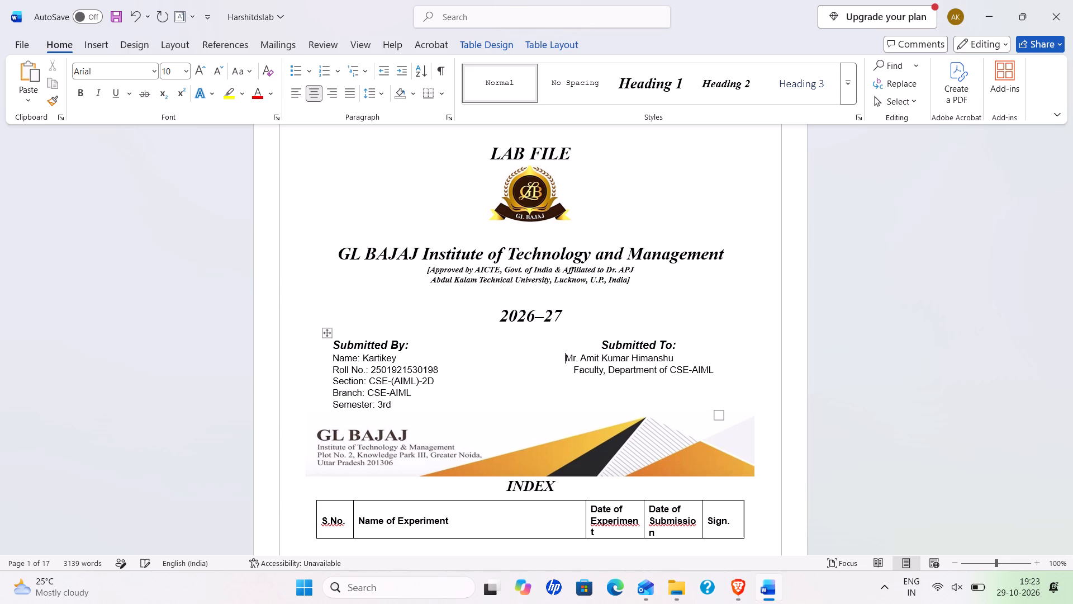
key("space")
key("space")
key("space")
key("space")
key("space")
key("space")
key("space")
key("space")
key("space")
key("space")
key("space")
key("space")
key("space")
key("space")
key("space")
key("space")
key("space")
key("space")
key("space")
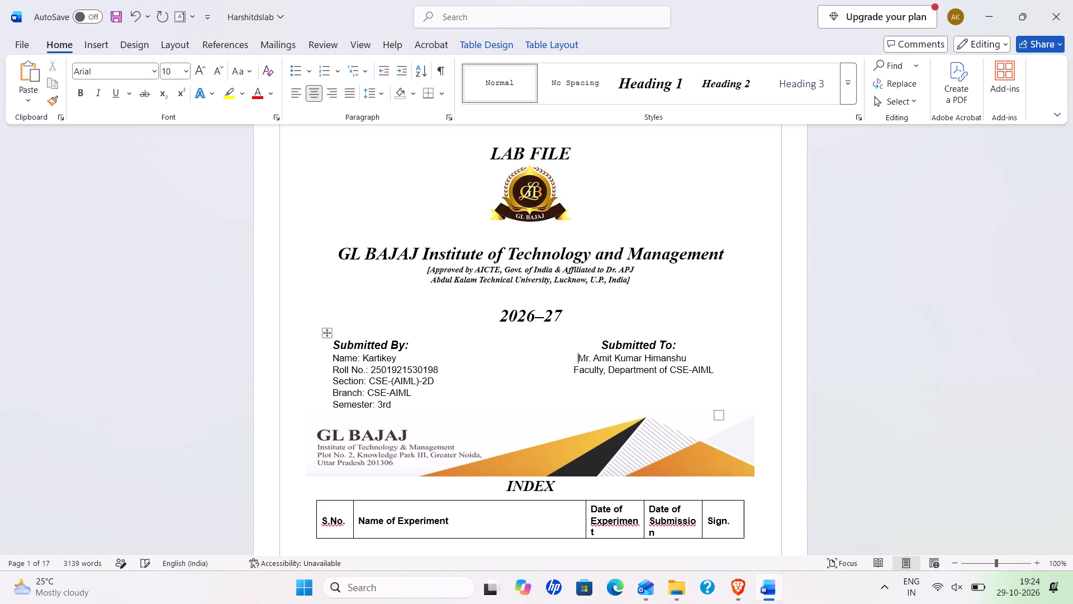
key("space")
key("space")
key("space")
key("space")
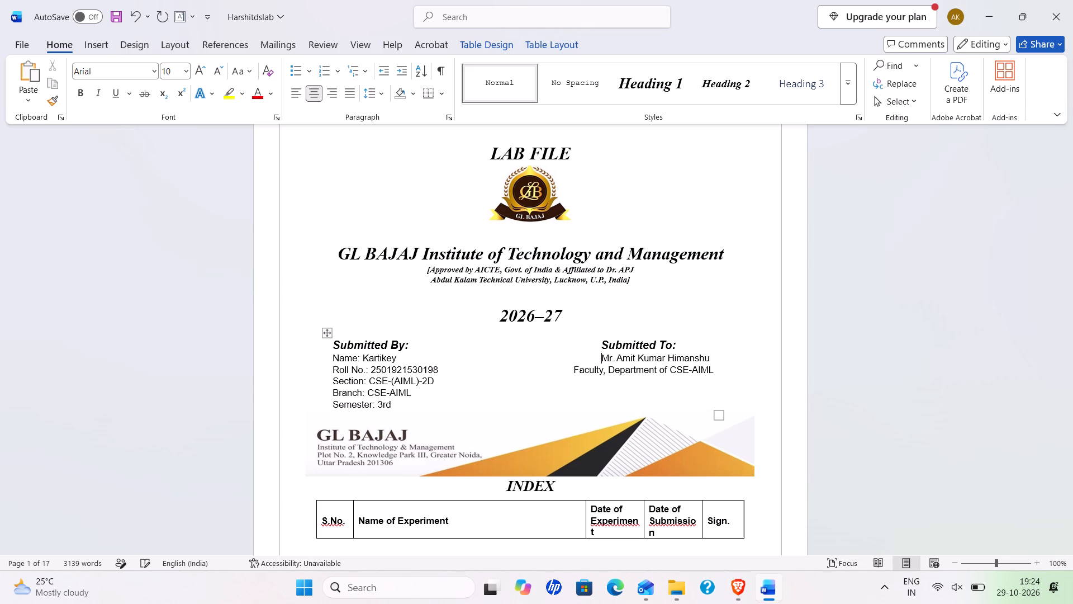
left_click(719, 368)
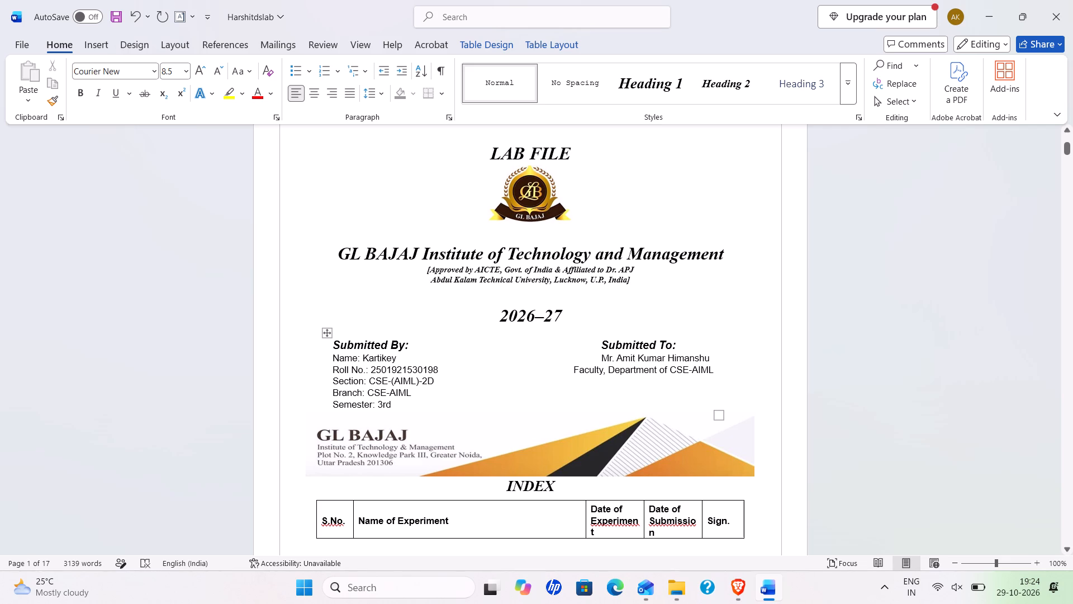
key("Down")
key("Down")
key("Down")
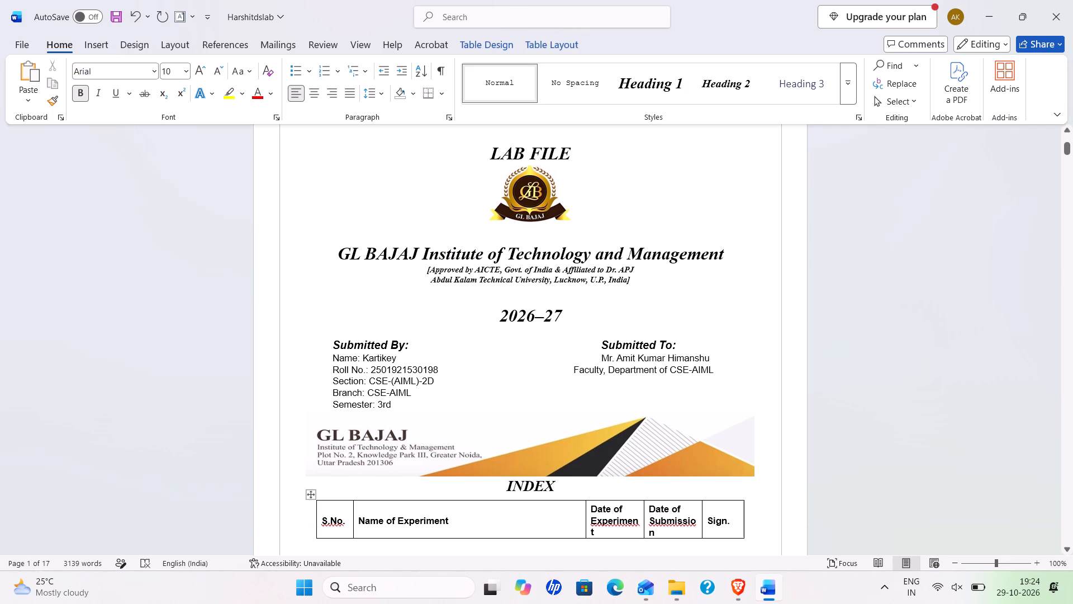
Delete text backward from the end of the line "Faculty, Department of CSE-AIML" under the faculty member's name.
left_click(706, 370)
key("Right")
key("BackSpace")
key("BackSpace")
key("BackSpace")
key("BackSpace")
key("BackSpace")
key("BackSpace")
key("BackSpace")
key("BackSpace")
key("BackSpace")
key("BackSpace")
key("BackSpace")
key("BackSpace")
key("BackSpace")
key("BackSpace")
key("BackSpace")
key("BackSpace")
key("BackSpace")
key("BackSpace")
key("BackSpace")
key("BackSpace")
key("BackSpace")
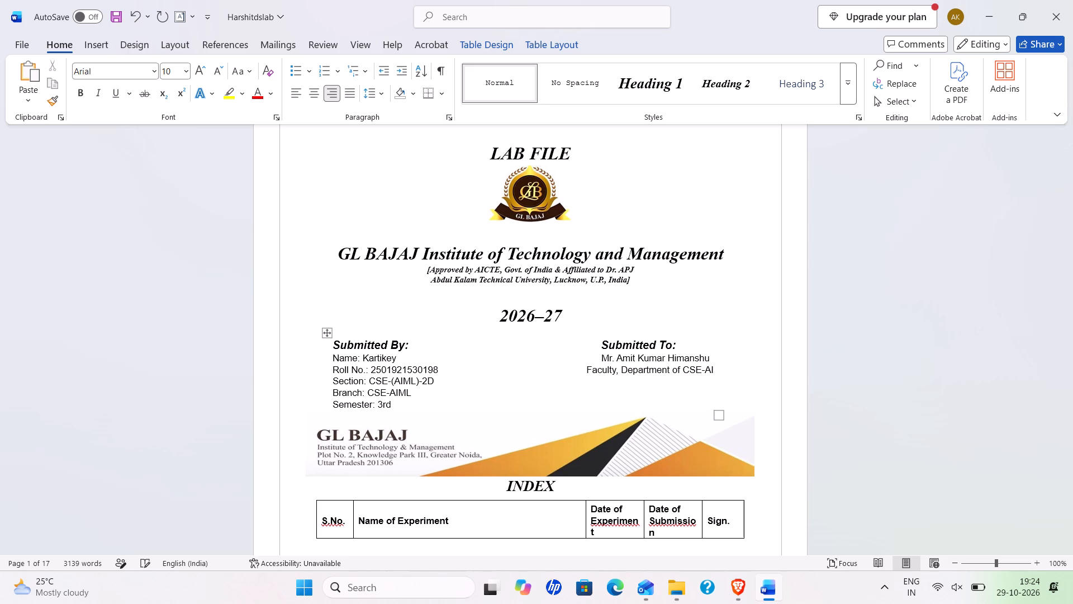
Delete the remaining "Faculty, Department of CSE-AI" text beneath the faculty member's name.
key("BackSpace")
key("BackSpace")
key("BackSpace")
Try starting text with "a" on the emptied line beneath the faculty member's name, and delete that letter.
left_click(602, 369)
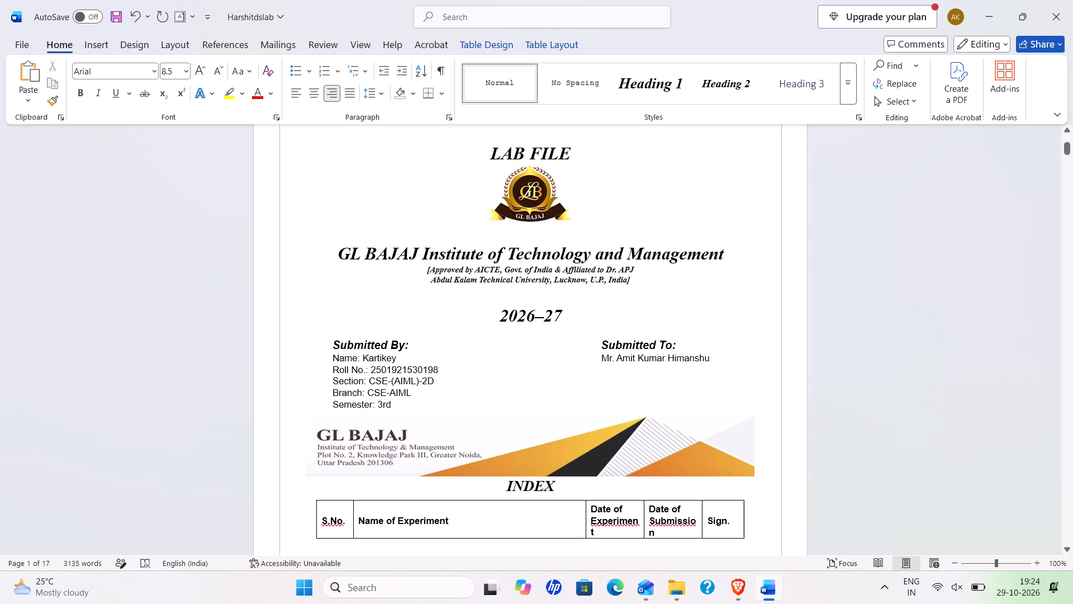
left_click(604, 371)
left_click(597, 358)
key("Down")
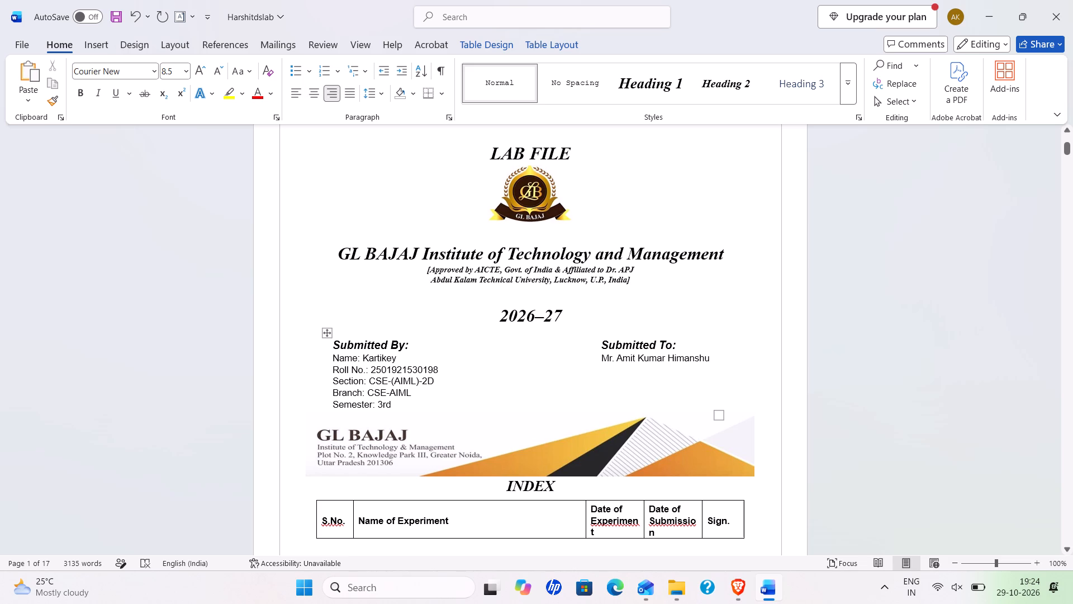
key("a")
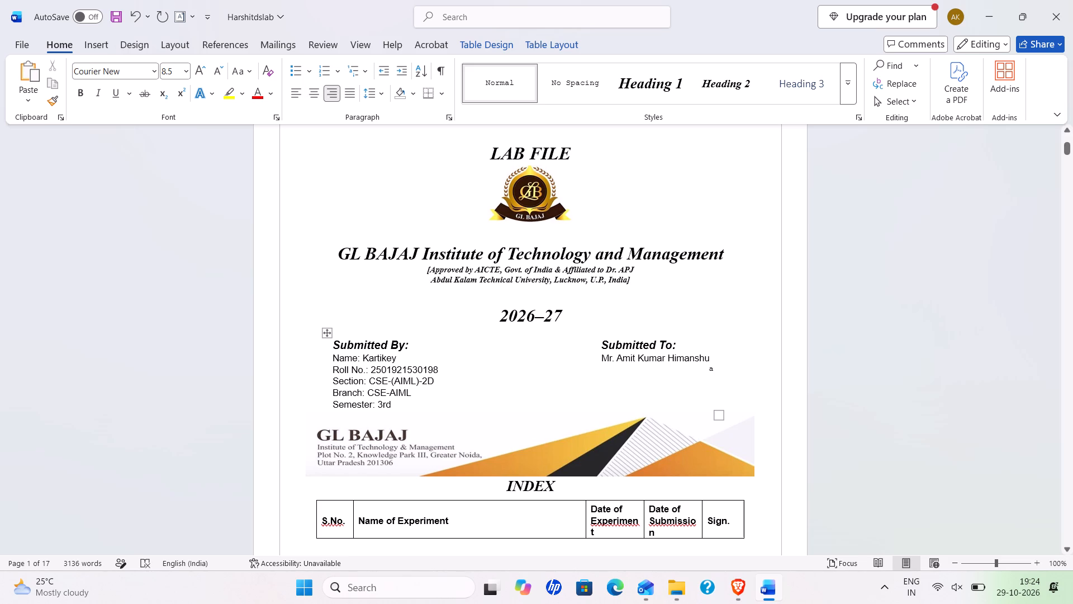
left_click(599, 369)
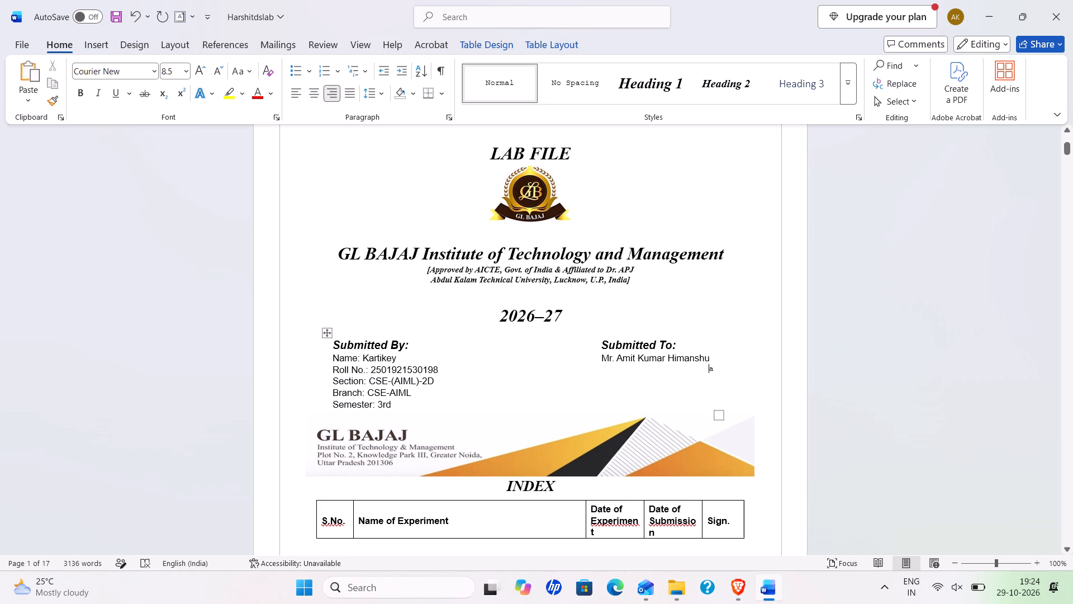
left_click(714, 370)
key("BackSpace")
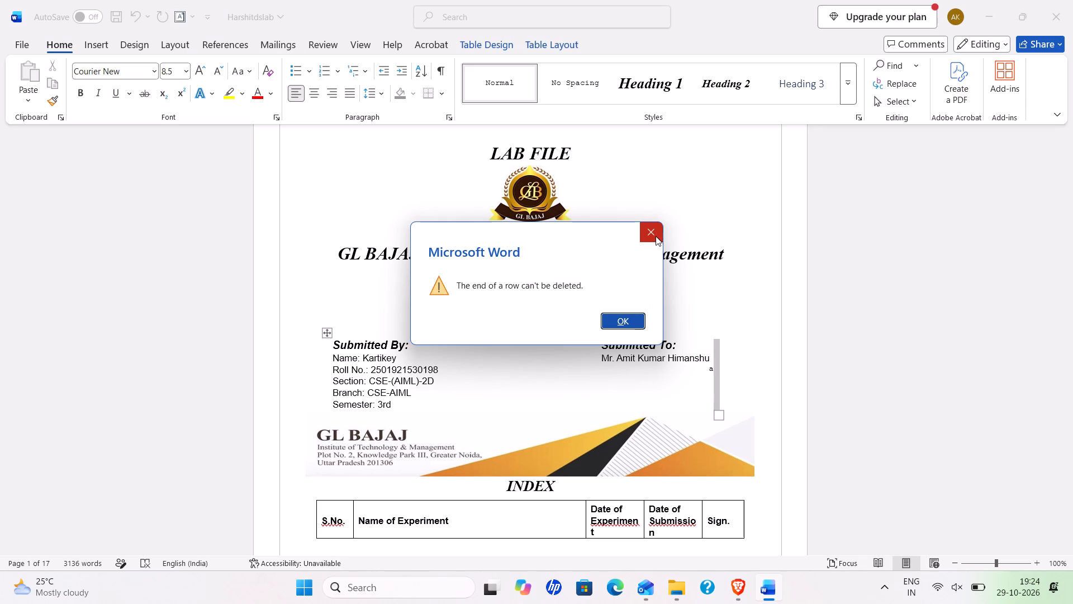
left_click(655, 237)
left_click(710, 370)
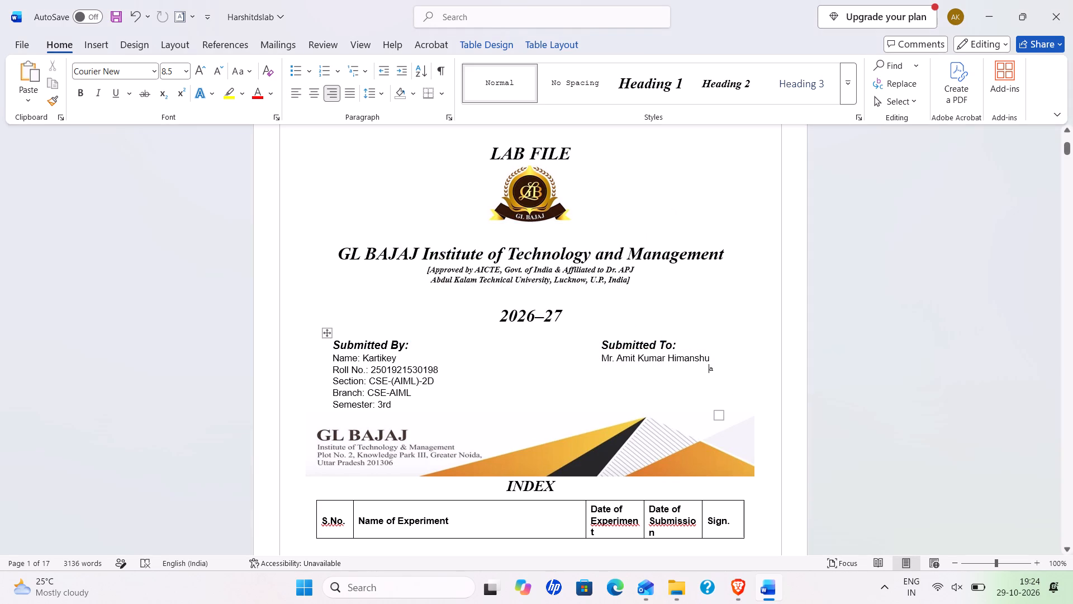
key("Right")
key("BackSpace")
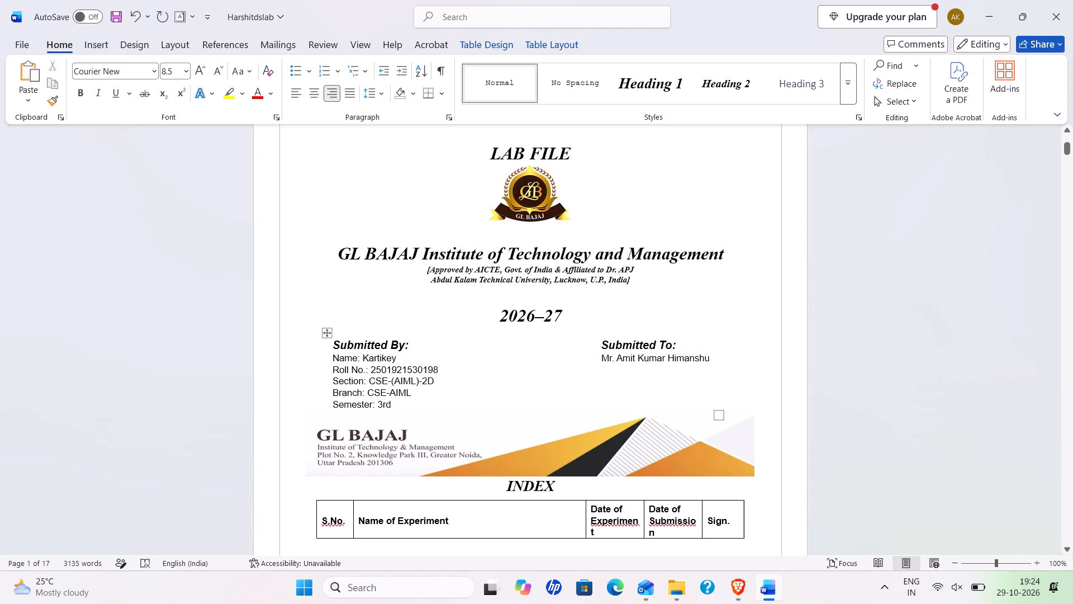
Adjust the alignment of the faculty member's name by deleting two leading spaces and adding trailing spaces.
left_click(601, 364)
key("Down")
key("Up")
key("BackSpace")
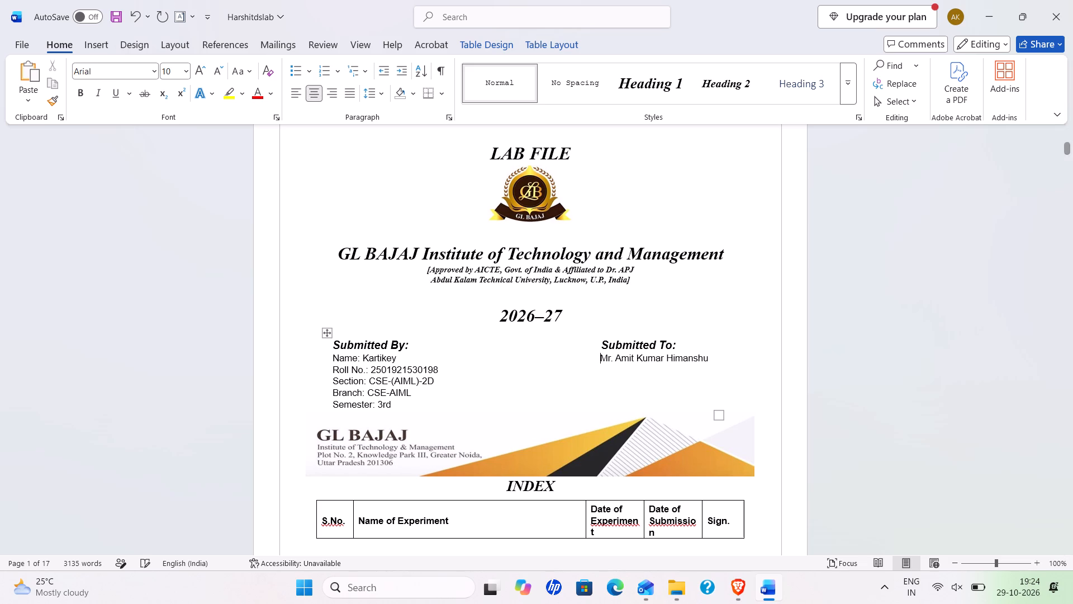
key("BackSpace")
left_click(600, 370)
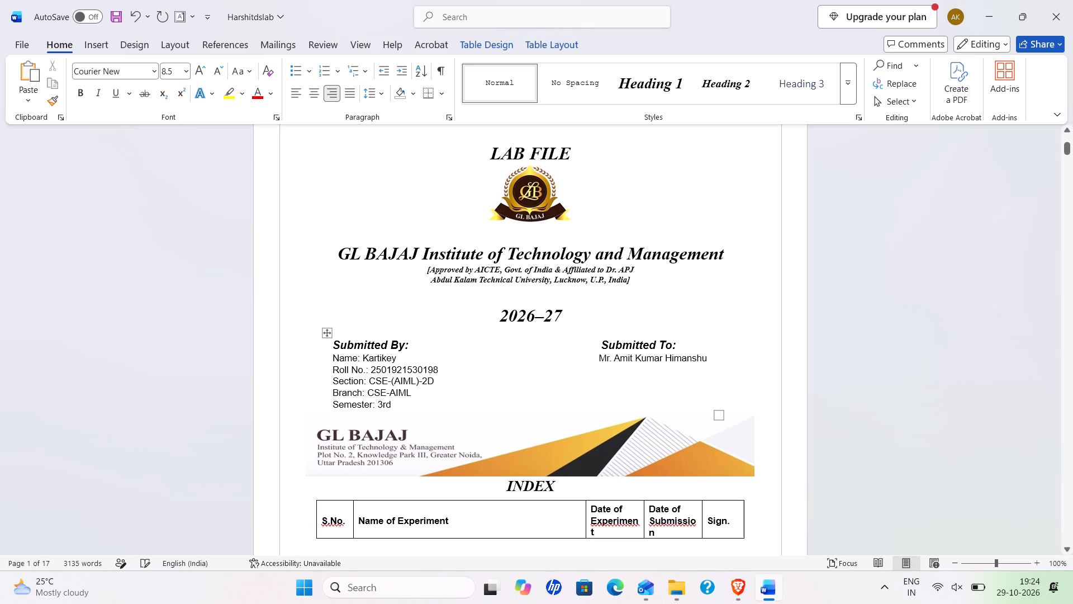
left_click(705, 356)
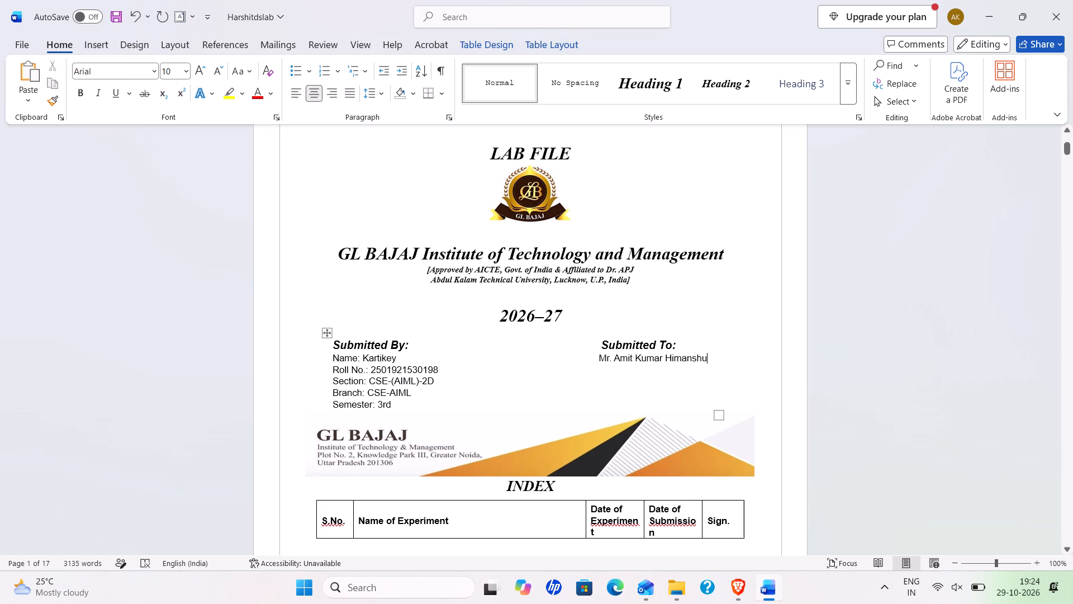
key("space")
key("space")
key("space")
key("space")
Enter the designation "Assistant Proffesor" on the line beneath the faculty member's name in the Submitted To block.
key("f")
key("BackSpace")
key("BackSpace")
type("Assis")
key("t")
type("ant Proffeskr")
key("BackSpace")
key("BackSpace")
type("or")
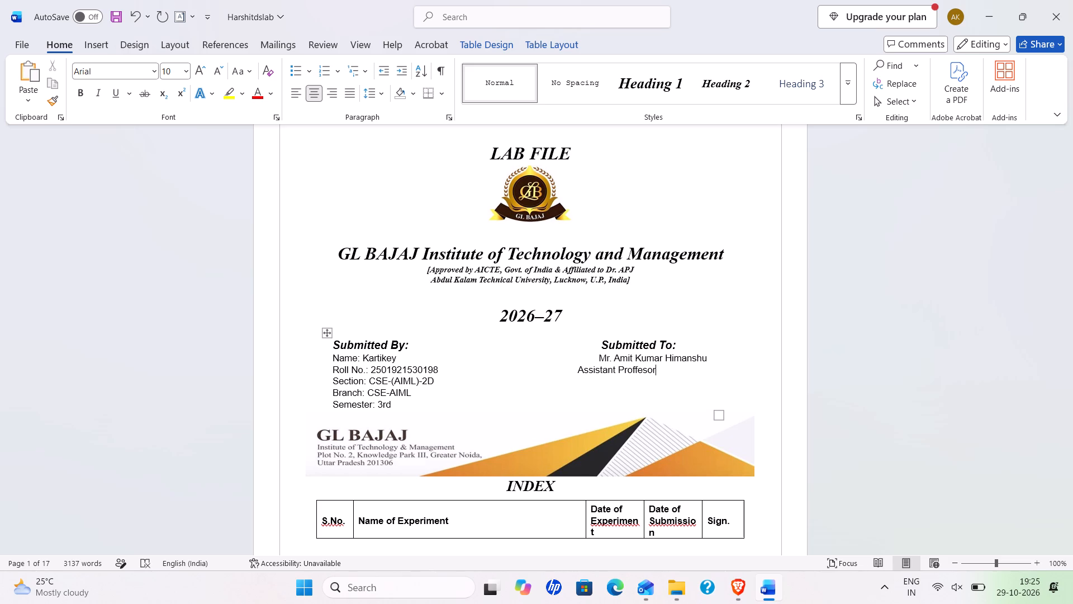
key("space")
Add a new line beneath the faculty member's designation and begin the department text with "Departmenet of".
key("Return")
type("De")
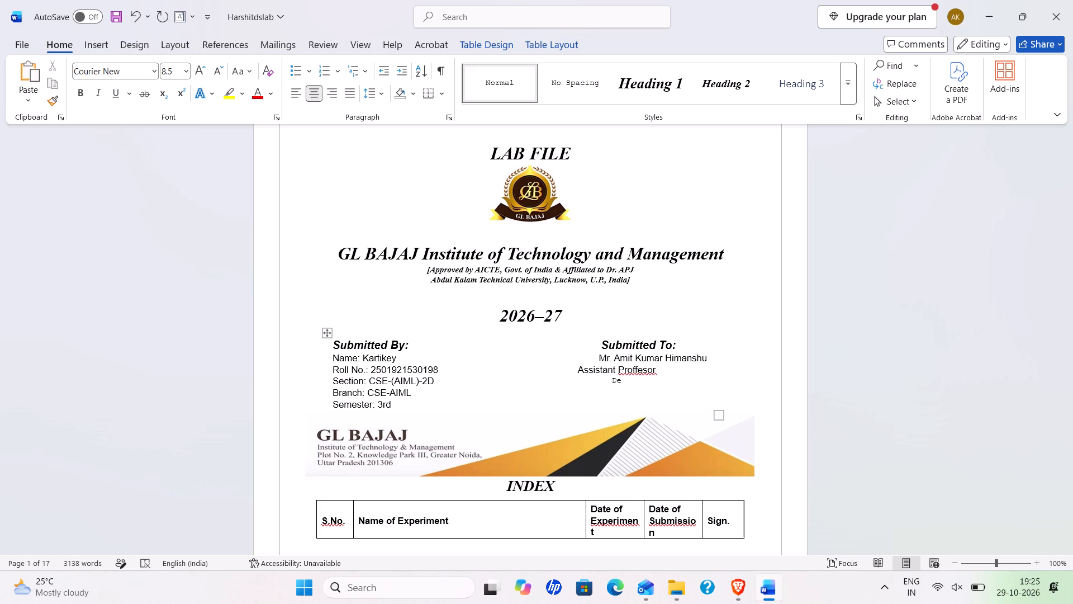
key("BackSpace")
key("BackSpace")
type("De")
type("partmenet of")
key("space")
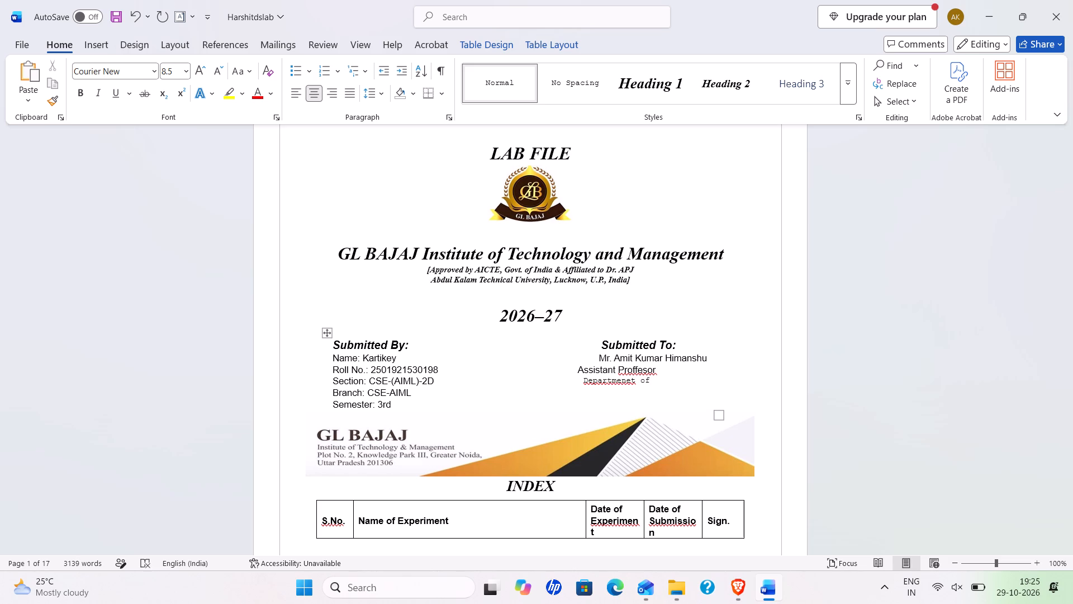
Complete the department line under "Assistant Proffesor" with "cse-AIML".
type("cse")
key("space")
key("BackSpace")
key("minus")
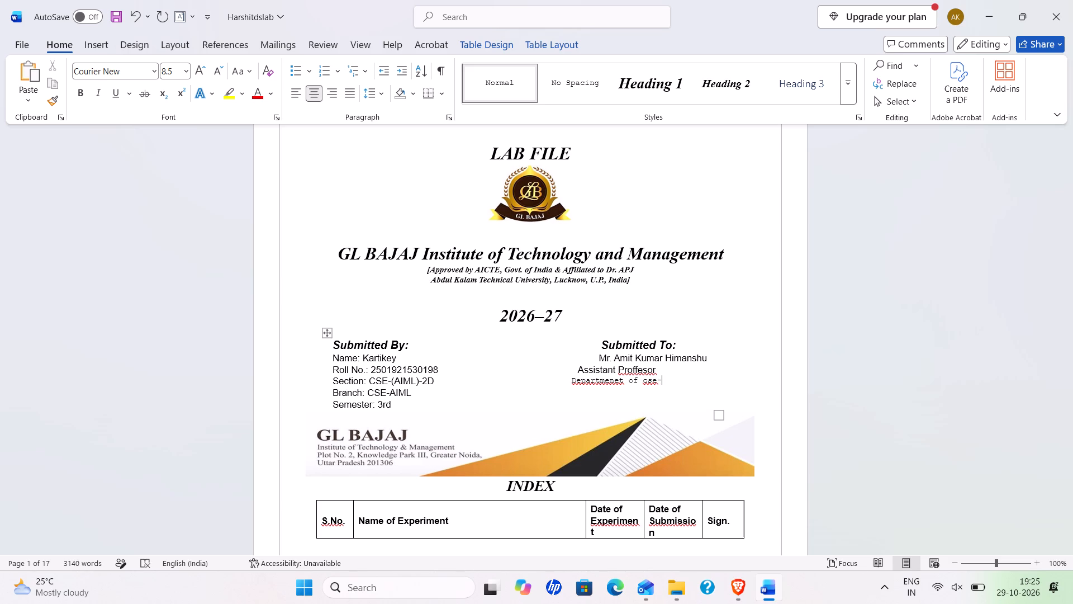
type("AI")
type("ML")
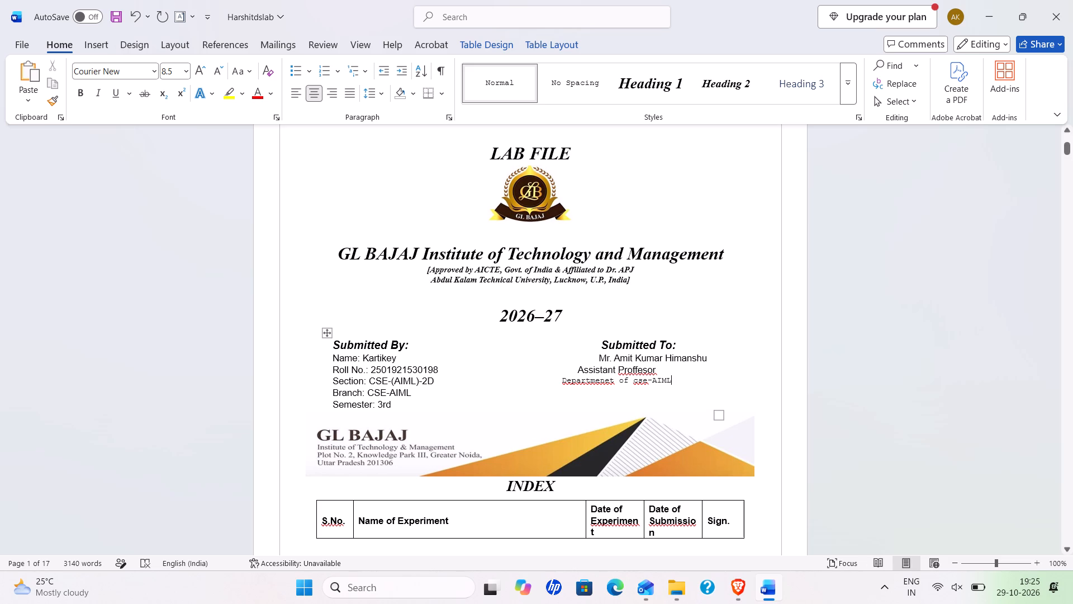
Insert 13 leading spaces before the department line to shift it toward the start of the faculty member's name.
left_click(563, 380)
key("space")
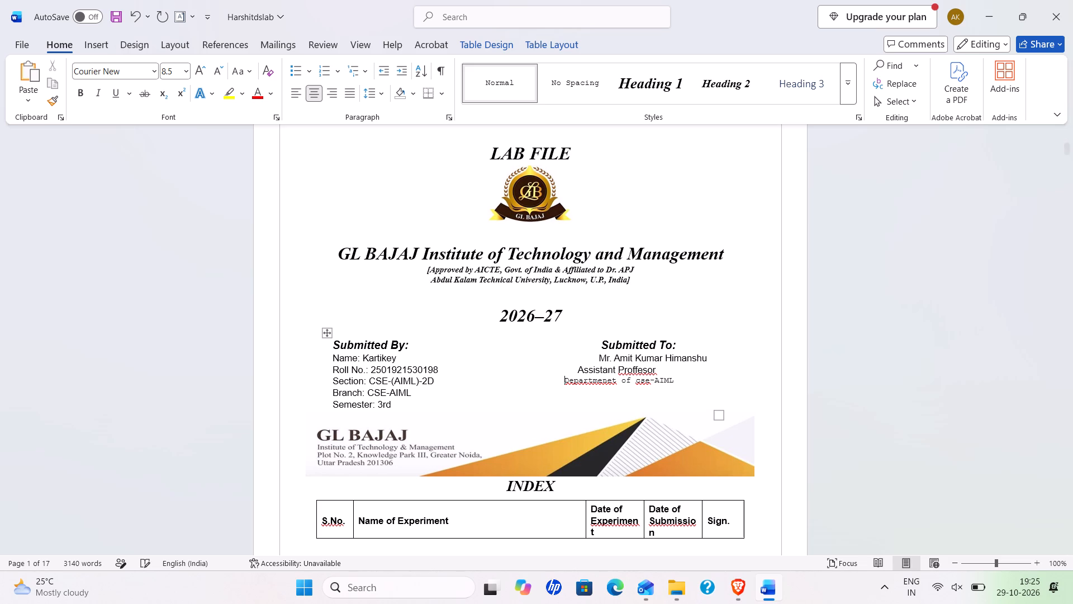
key("space")
key("space")
key("space")
key("space")
key("space")
key("space")
key("space")
key("space")
key("space")
key("space")
key("space")
key("space")
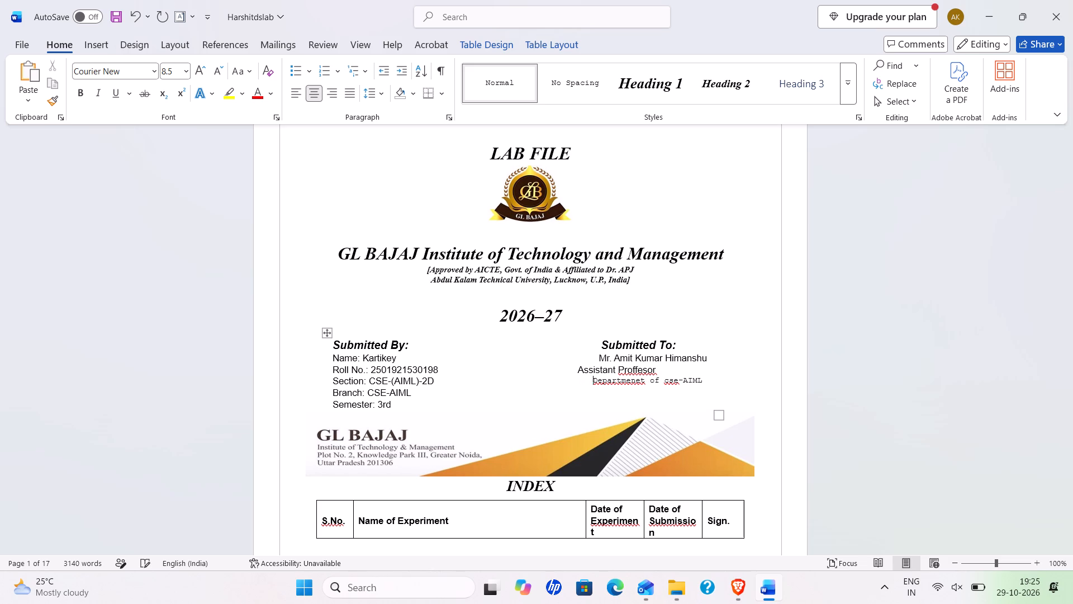
Insert two more leading spaces before the department line under "Submitted To:".
key("space")
key("space")
scroll(558, 382, "up", 1)
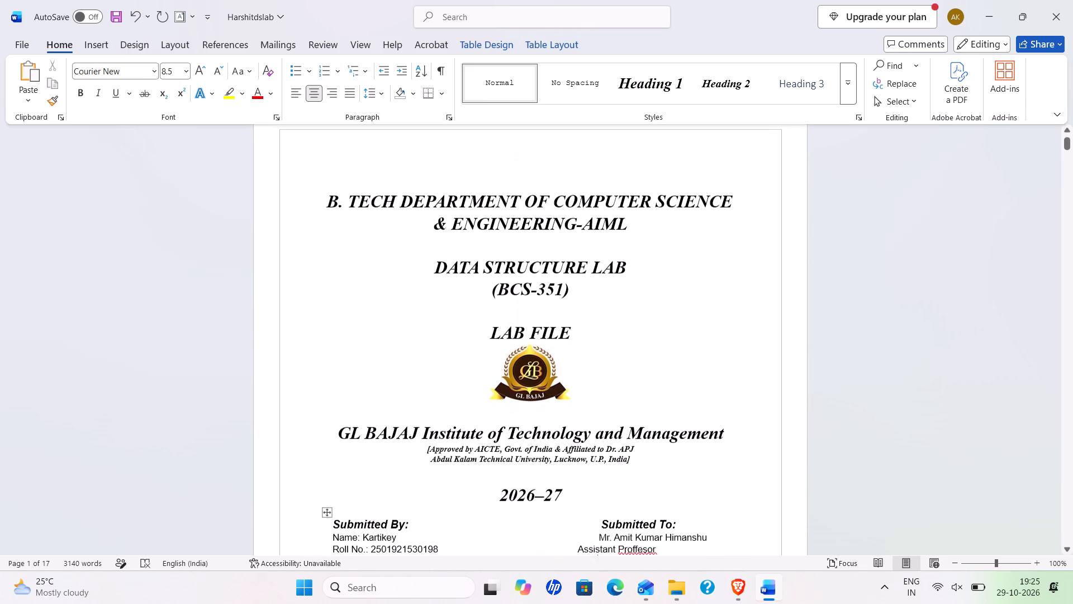
scroll(558, 382, "up", 1)
left_click(734, 173)
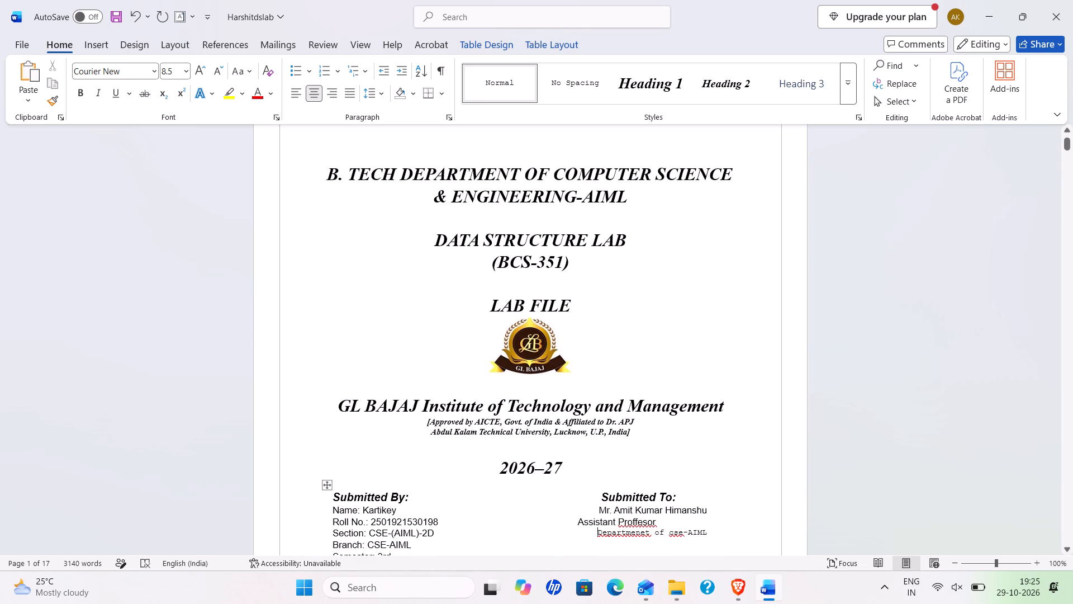
Add two leading spaces in front of the faculty member's name to line it up with the "Submitted To:" heading.
scroll(745, 248, "down", 1)
scroll(745, 248, "down", 3, "ctrl")
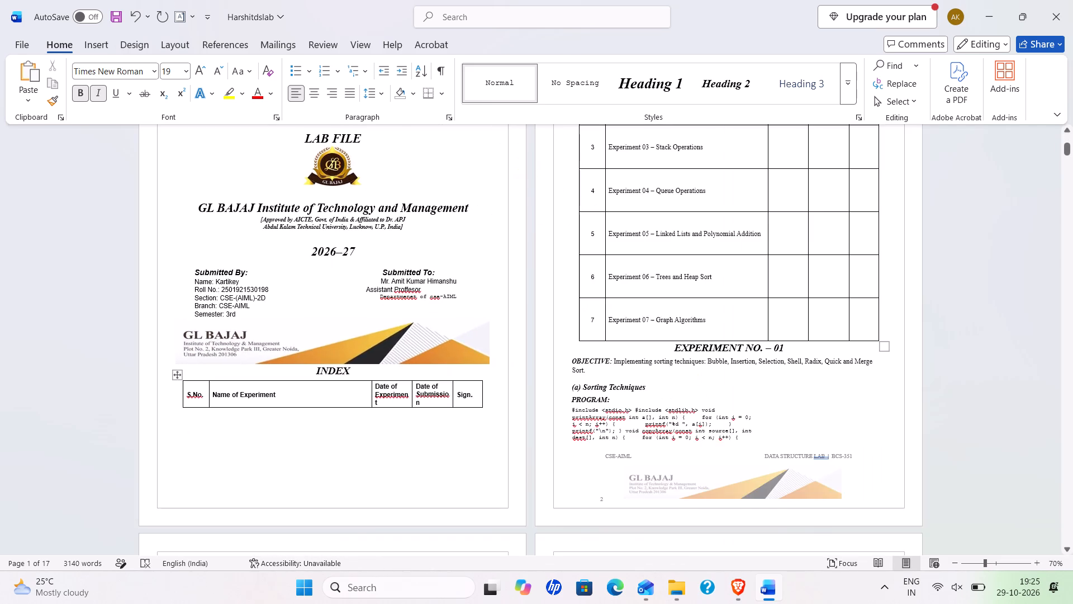
scroll(715, 284, "up", 3)
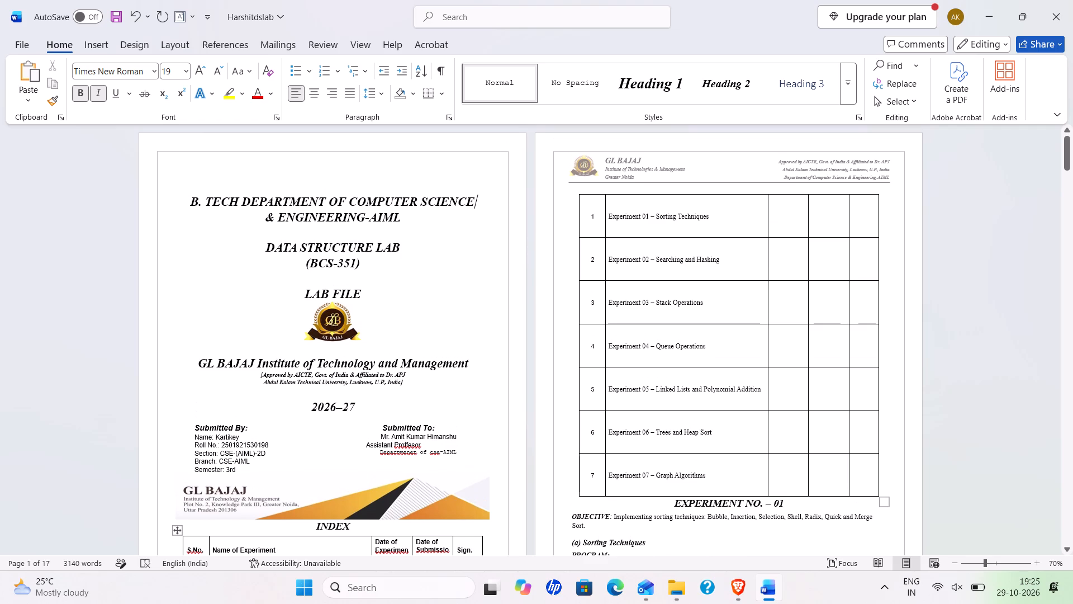
left_click(463, 480)
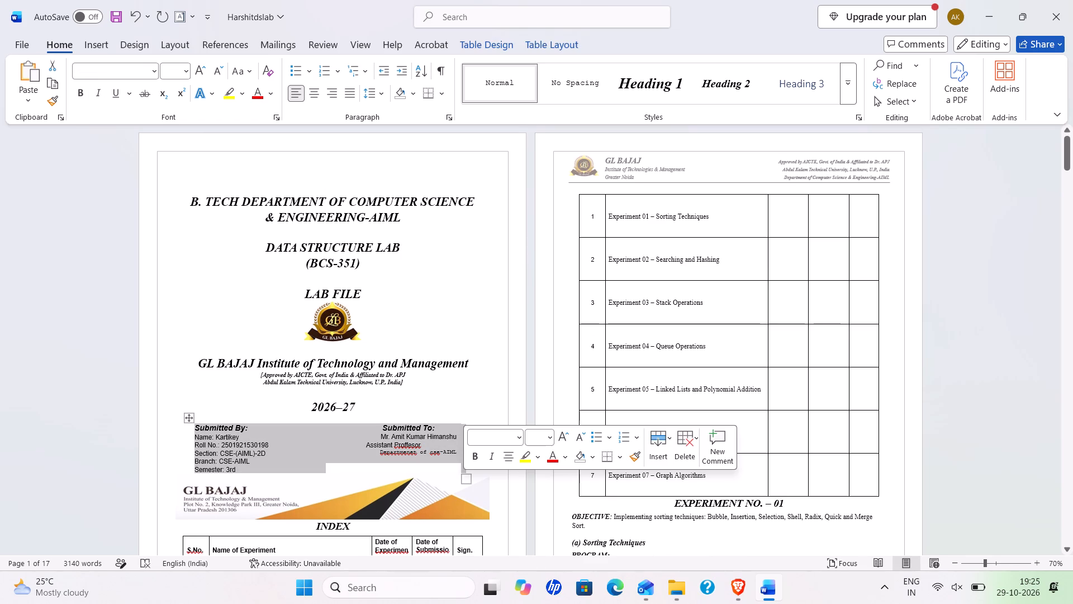
left_click(462, 405)
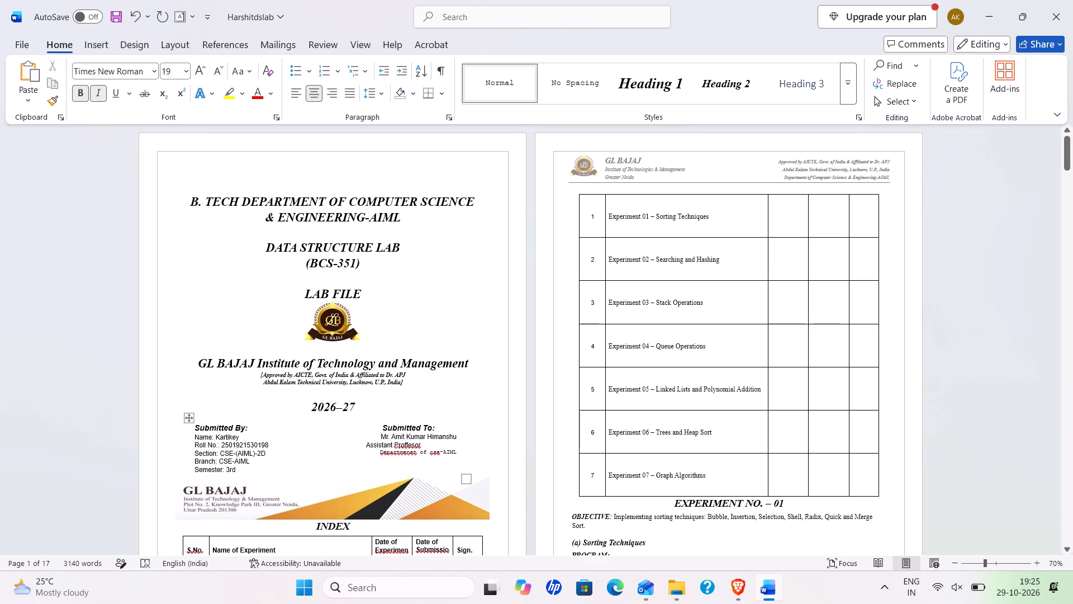
left_click(379, 436)
key("space")
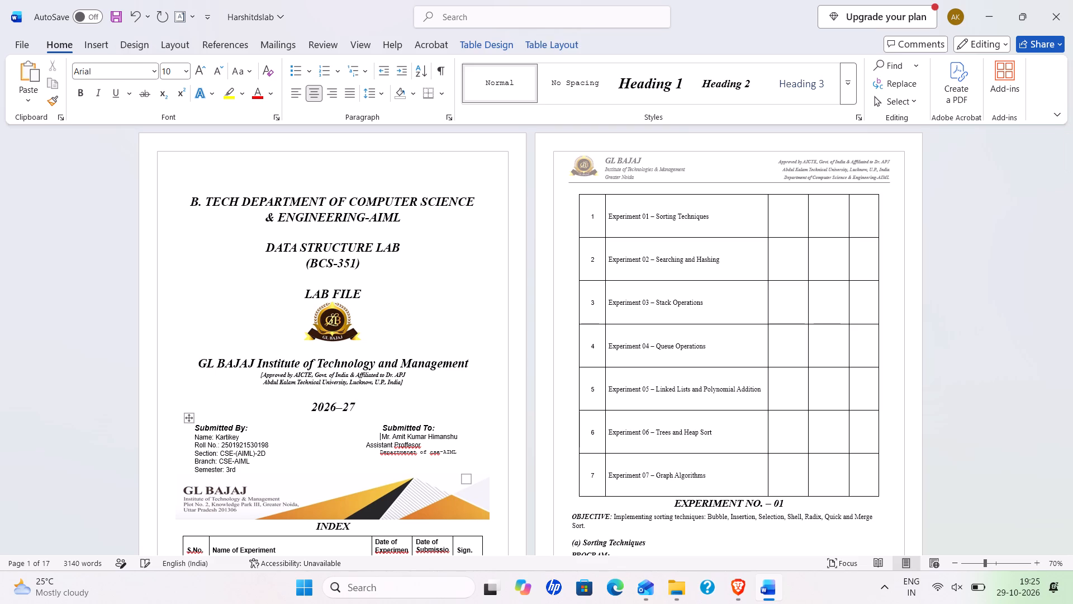
key("space")
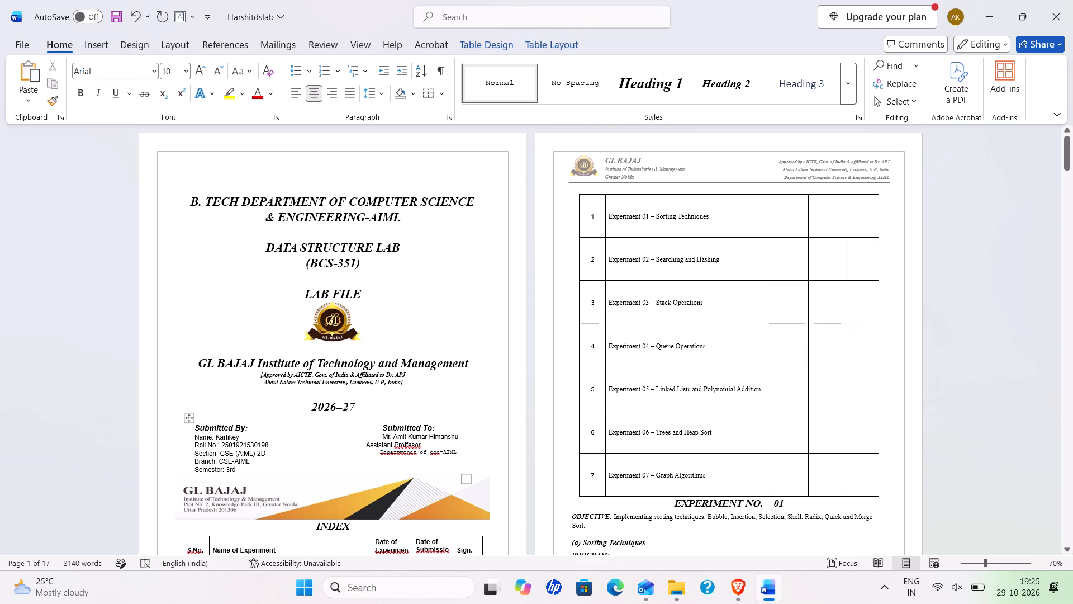
key("space")
key("space")
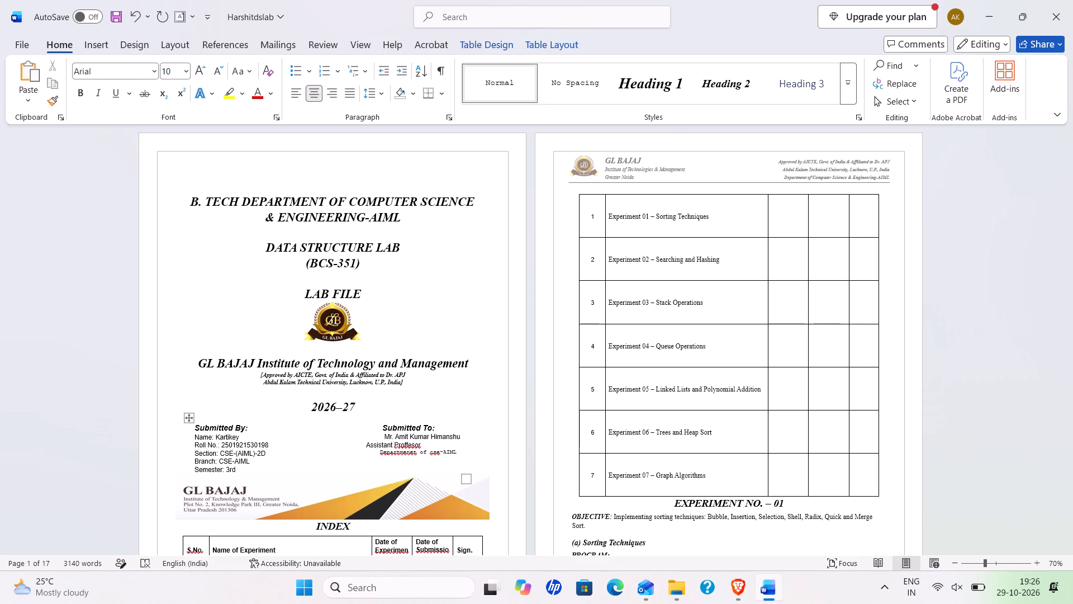
key("BackSpace")
key("BackSpace")
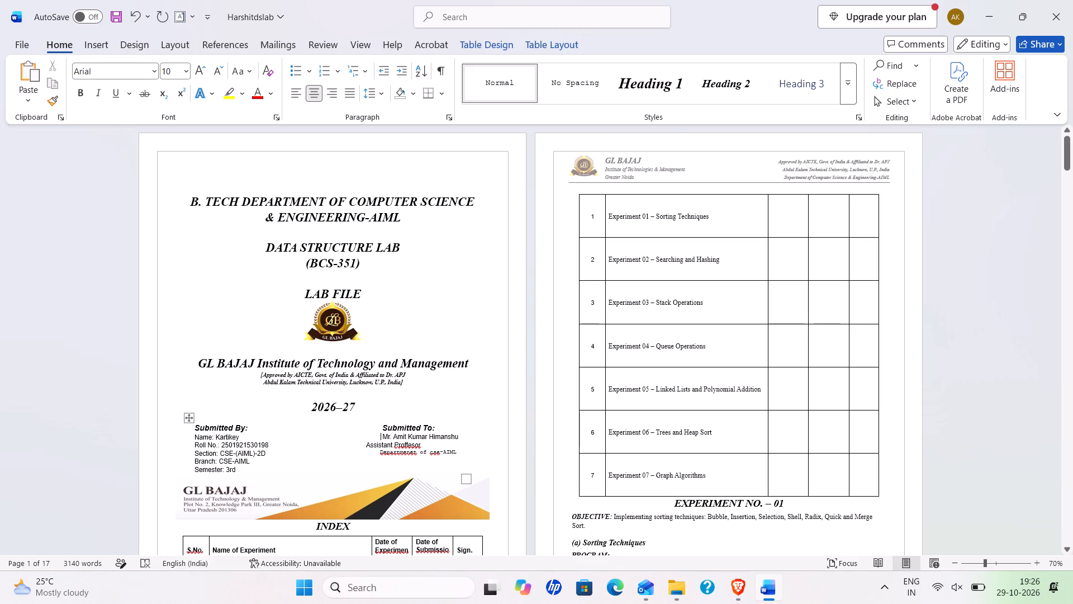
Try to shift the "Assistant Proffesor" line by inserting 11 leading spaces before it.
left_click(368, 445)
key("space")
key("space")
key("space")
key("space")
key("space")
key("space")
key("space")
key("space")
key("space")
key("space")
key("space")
Delete the "Assistant Proffesor" line beneath the faculty member's name, closing the gap above the department line.
left_click(420, 446)
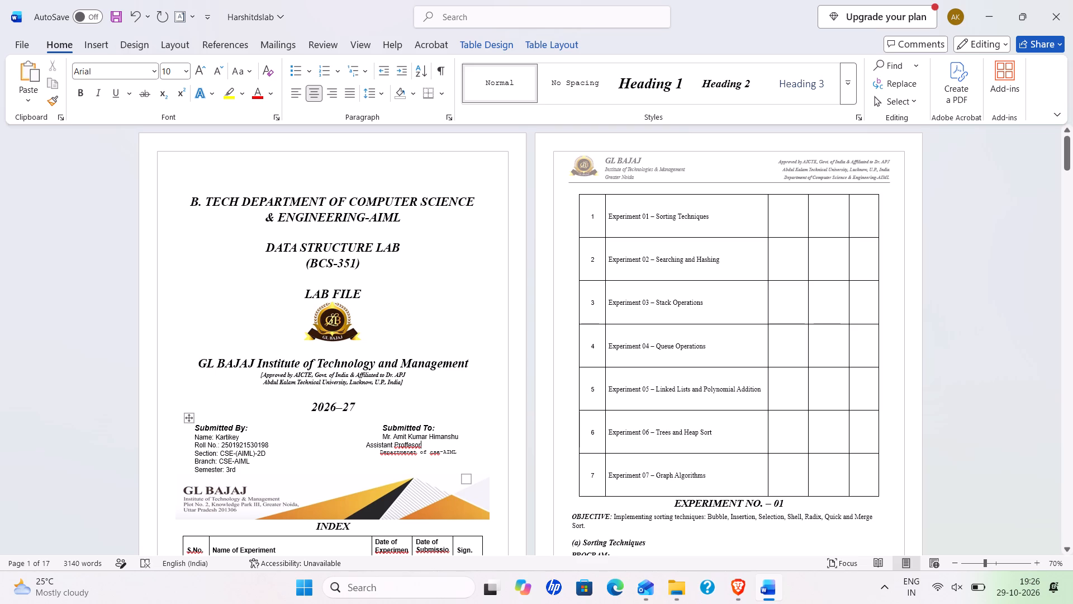
key("BackSpace")
key("BackSpace")
key("BackSpace")
key("BackSpace")
key("BackSpace")
key("BackSpace")
key("BackSpace")
key("BackSpace")
key("BackSpace")
key("BackSpace")
key("BackSpace")
key("BackSpace")
key("BackSpace")
key("BackSpace")
key("BackSpace")
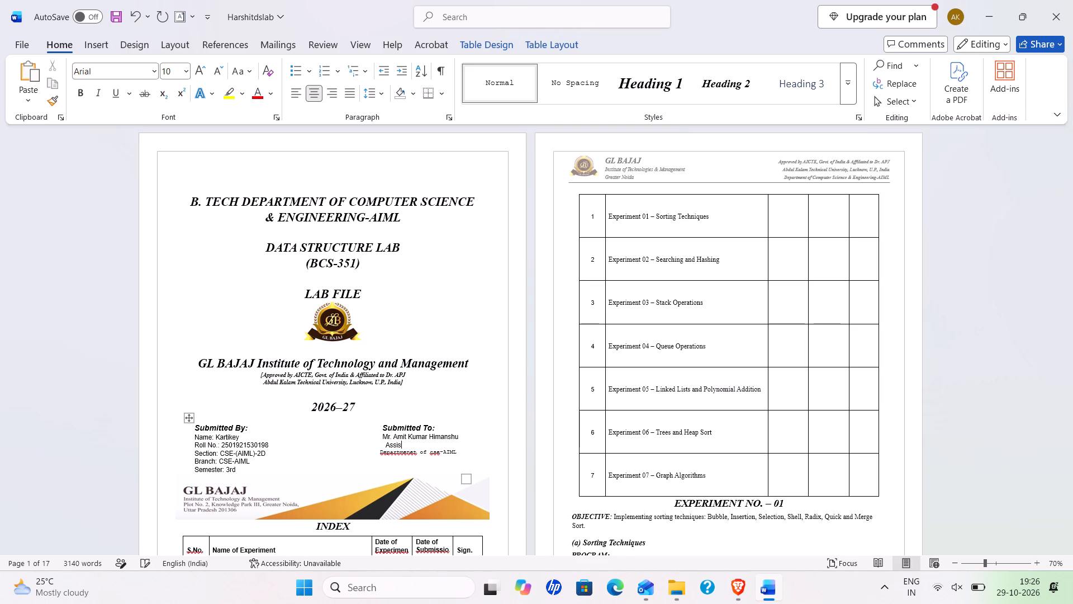
key("BackSpace")
key("BackSpace")
key("BackSpace")
key("BackSpace")
key("BackSpace")
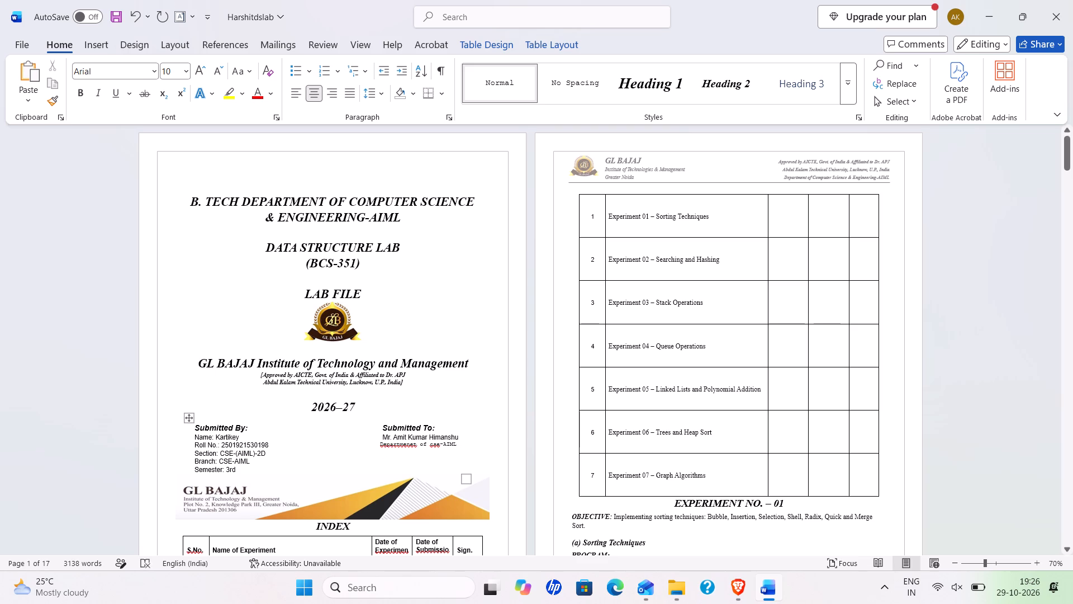
key("space")
Erase the misspelled department text ending in "cse-AIML" beneath the faculty member's name, leaving its line in place.
scroll(505, 460, "up", 2, "ctrl")
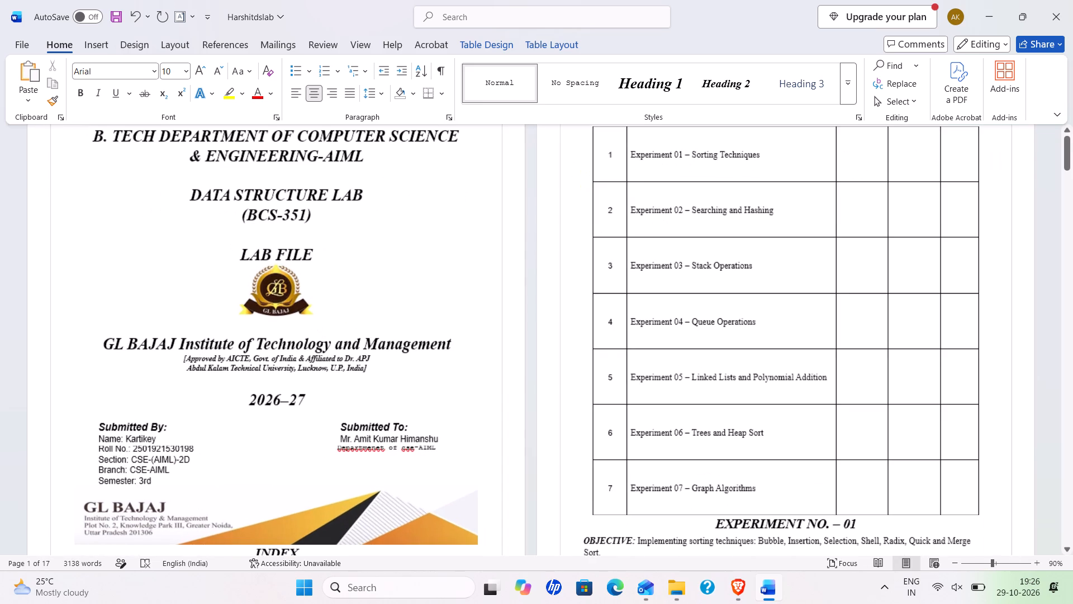
scroll(428, 453, "down", 1)
scroll(428, 453, "up", 1, "ctrl")
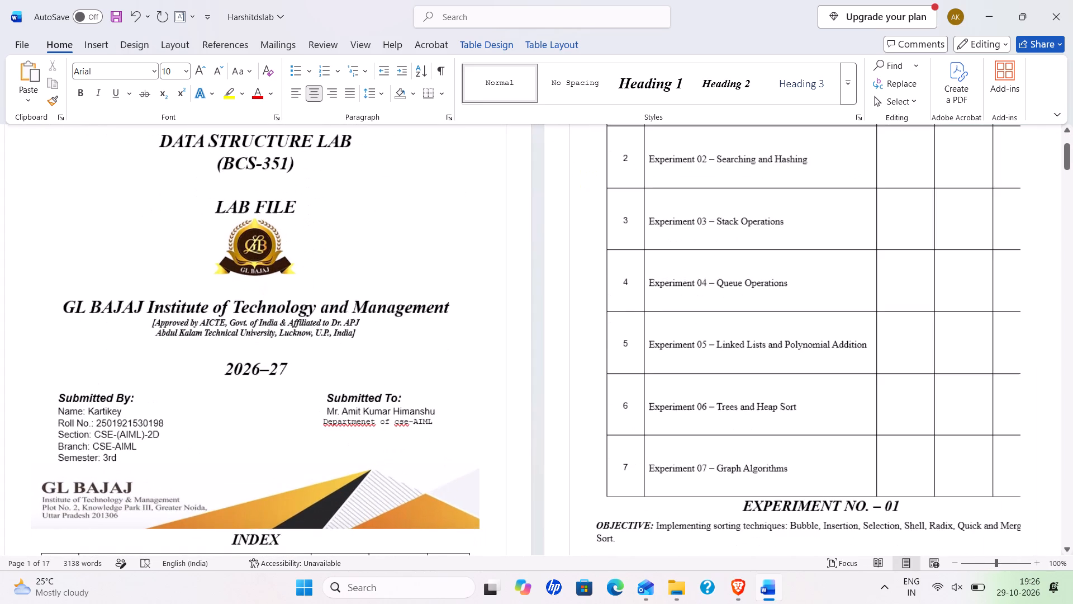
scroll(428, 453, "left", 1)
left_click(706, 423)
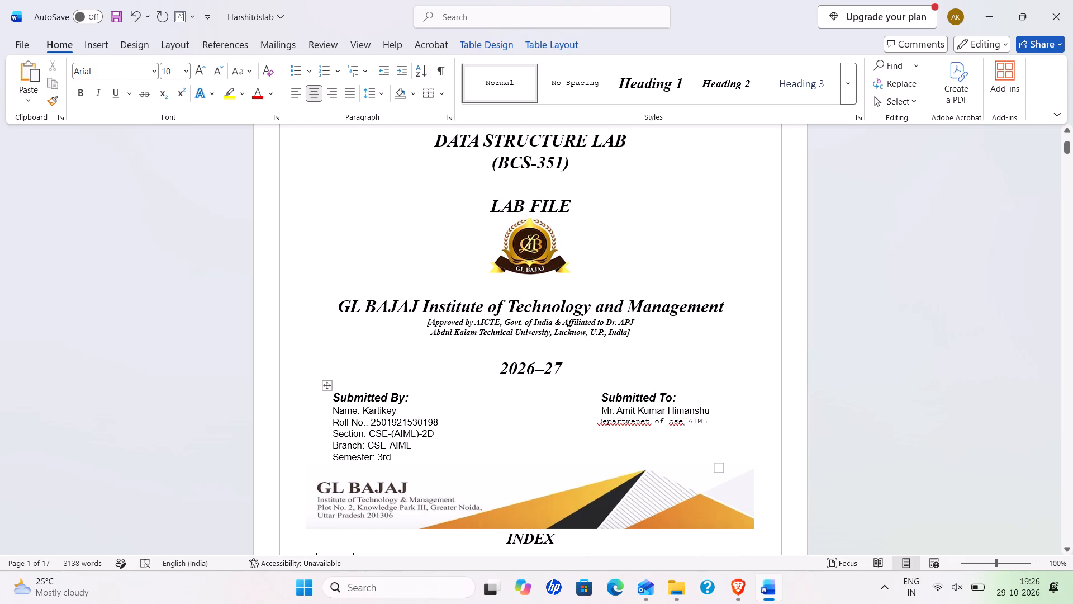
key("BackSpace")
key("BackSpace")
key("BackSpace")
key("BackSpace")
key("BackSpace")
key("BackSpace")
key("BackSpace")
key("BackSpace")
key("BackSpace")
key("BackSpace")
key("BackSpace")
key("BackSpace")
key("BackSpace")
key("BackSpace")
key("BackSpace")
key("BackSpace")
key("BackSpace")
key("BackSpace")
key("BackSpace")
key("BackSpace")
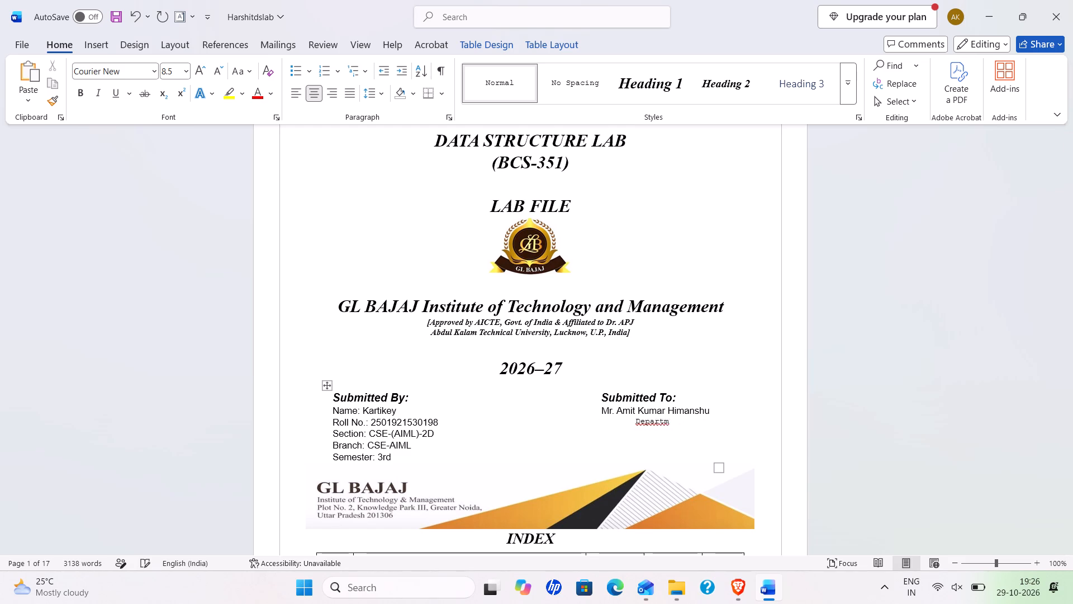
key("BackSpace")
key("BackSpace")
Enter "Assistant Proffeesor" on the emptied line beneath the faculty member's name.
type("Ass")
type("is")
type("tant")
key("space")
type("Proffeesor")
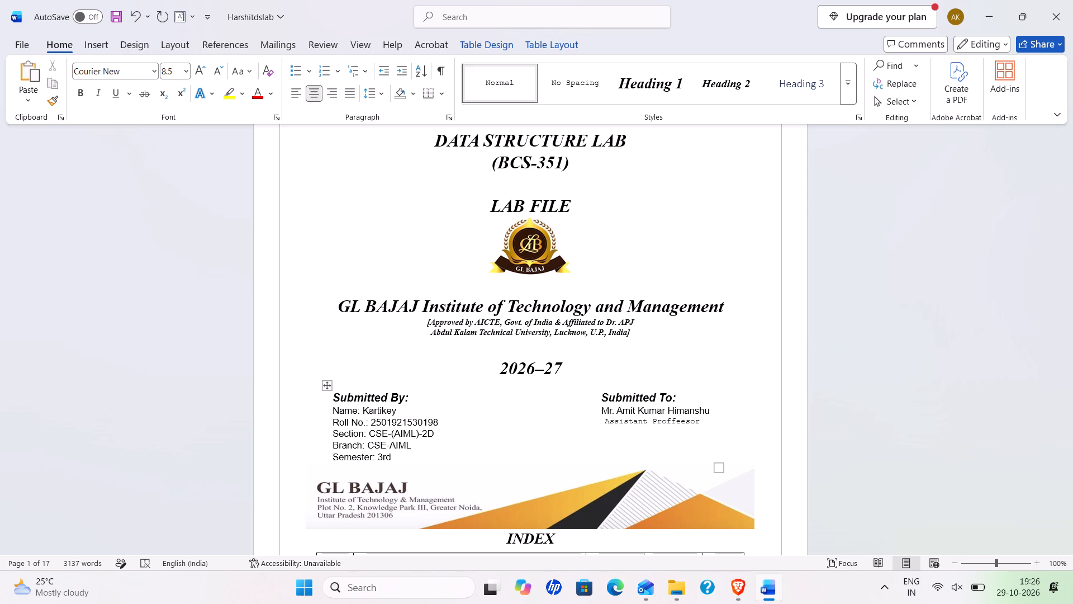
Add a new line reading "Department of CSE-AIML" beneath the designation.
key("Return")
key("shift+d")
type("epa")
type("rtment")
key("space")
type("of")
key("space")
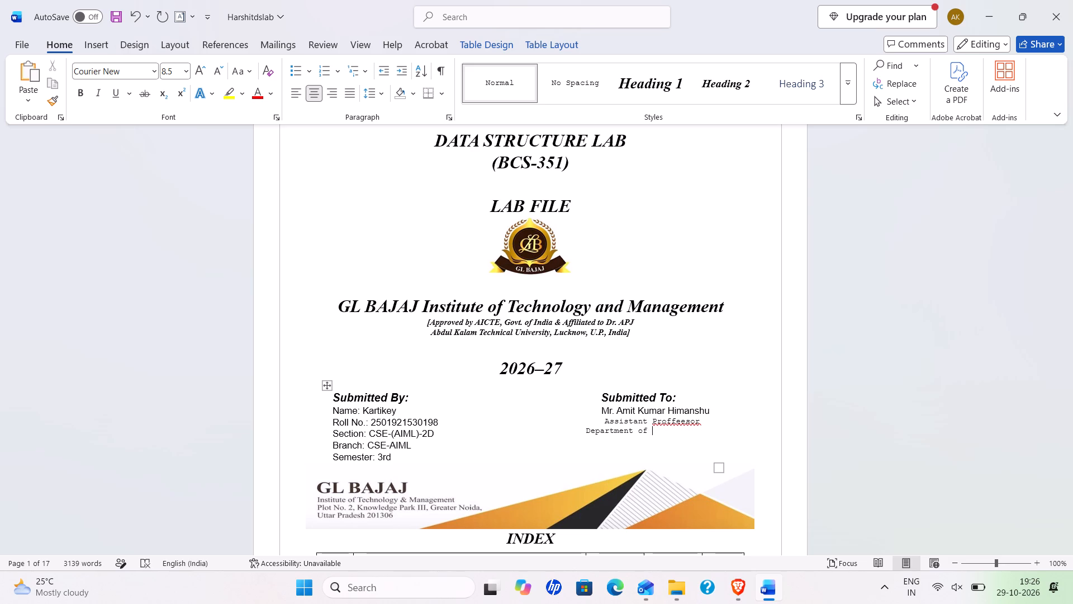
type("CSE")
key("minus")
type("AIM")
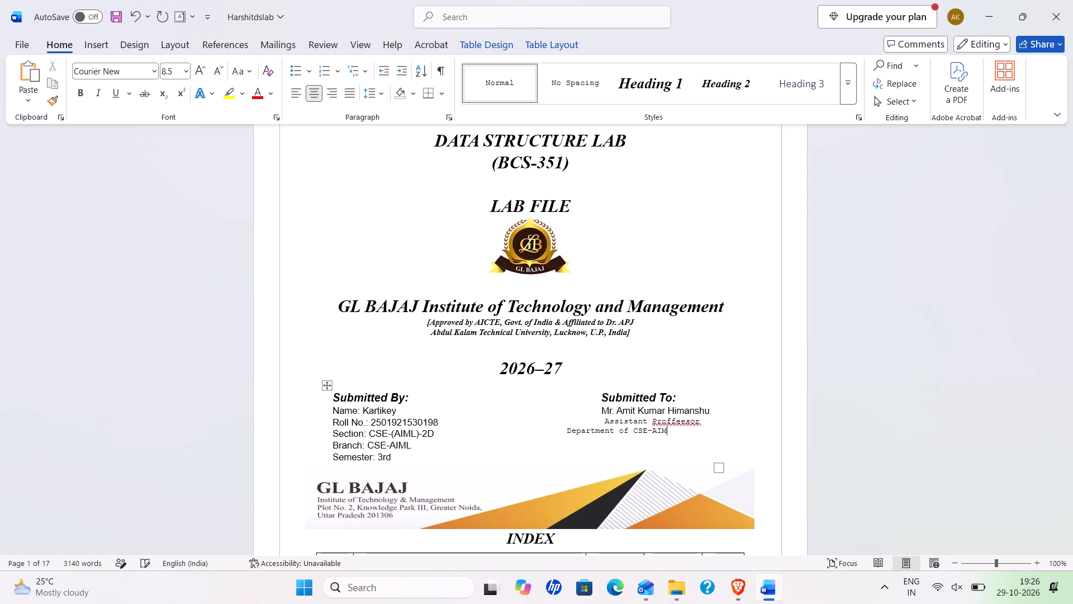
key("shift+l")
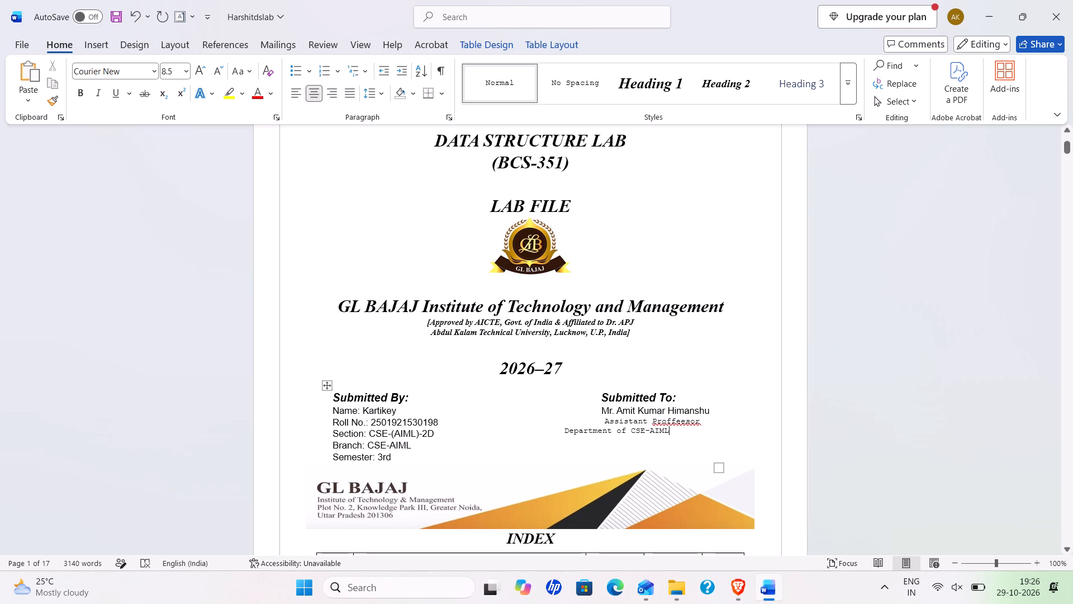
Insert 16 leading spaces before "Department of CSE-AIML" to align its start with the faculty member's name.
left_click(563, 431)
key("space")
key("space")
key("space")
key("space")
key("space")
key("space")
key("space")
key("space")
key("space")
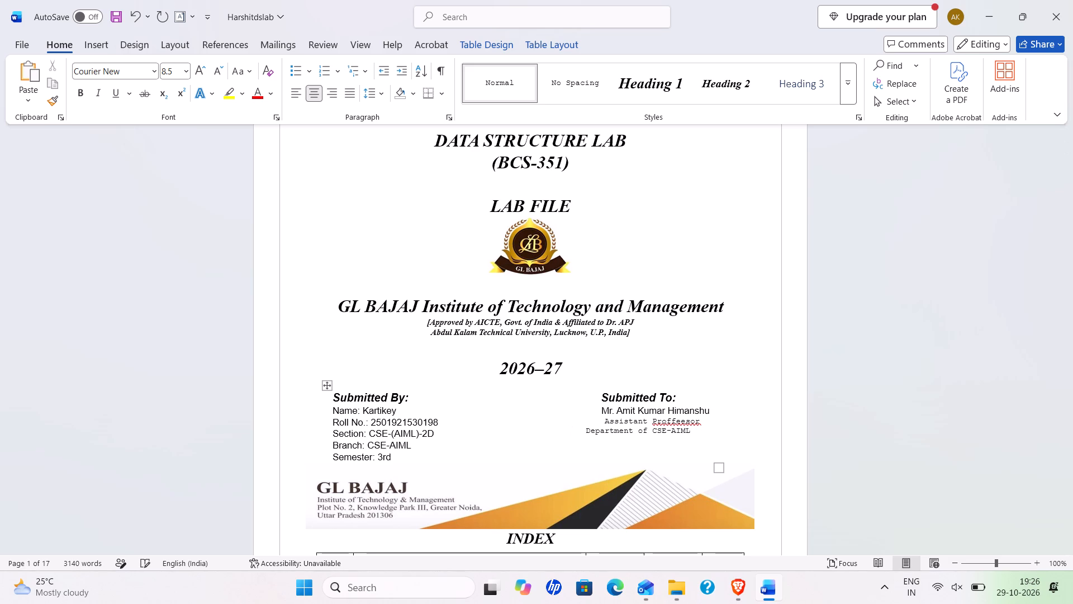
key("space")
key("space")
key("space")
key("space")
key("space")
key("space")
key("space")
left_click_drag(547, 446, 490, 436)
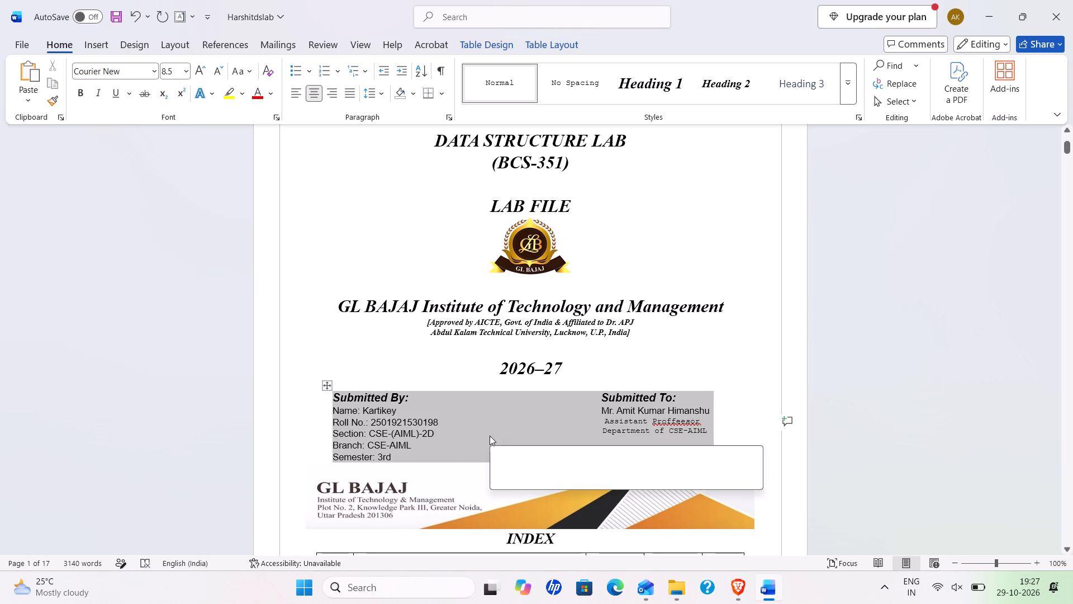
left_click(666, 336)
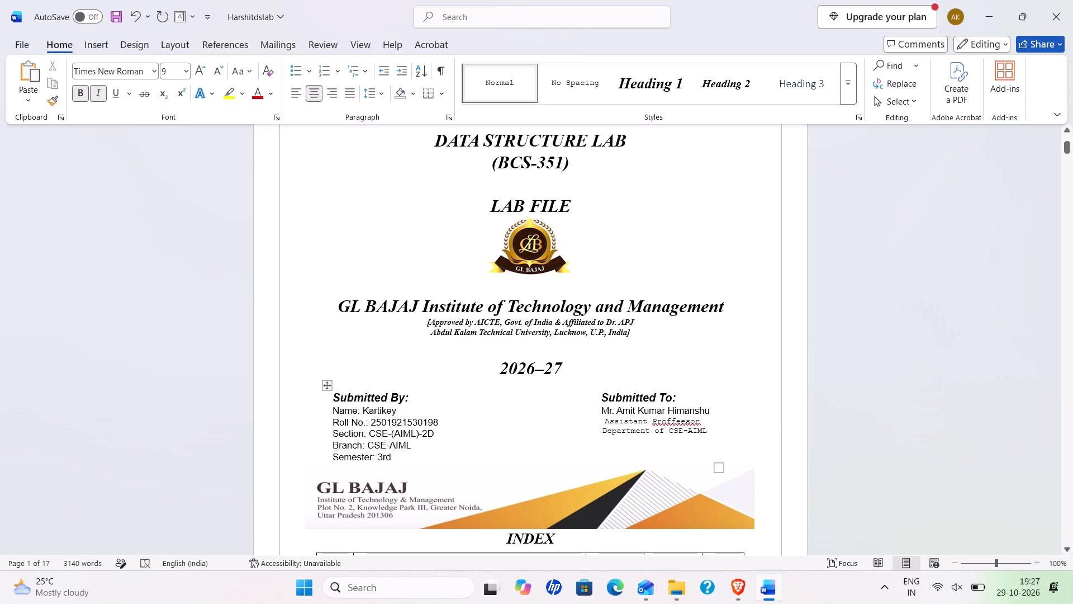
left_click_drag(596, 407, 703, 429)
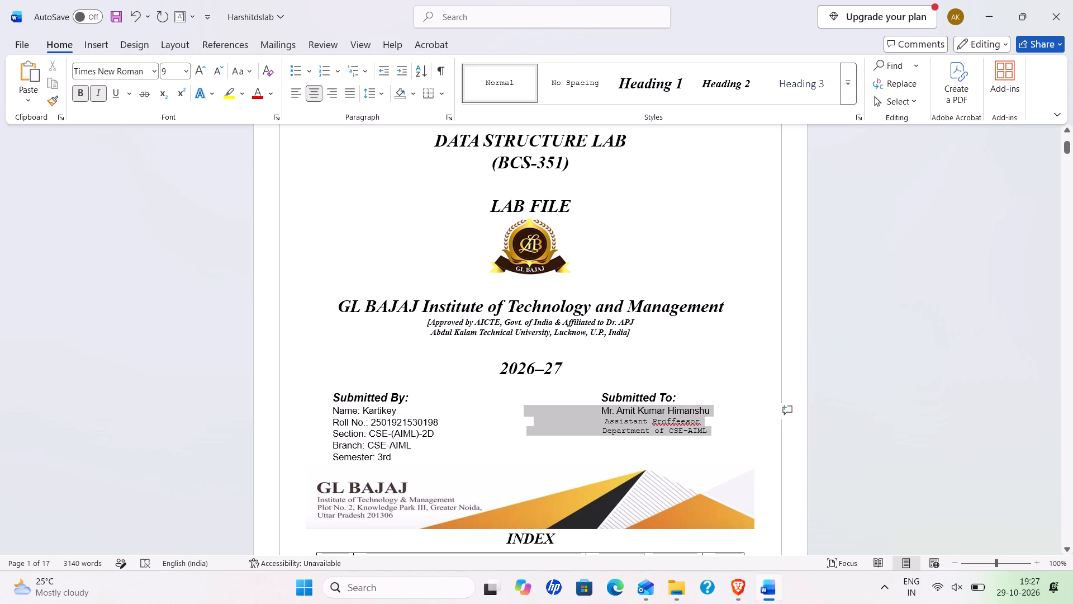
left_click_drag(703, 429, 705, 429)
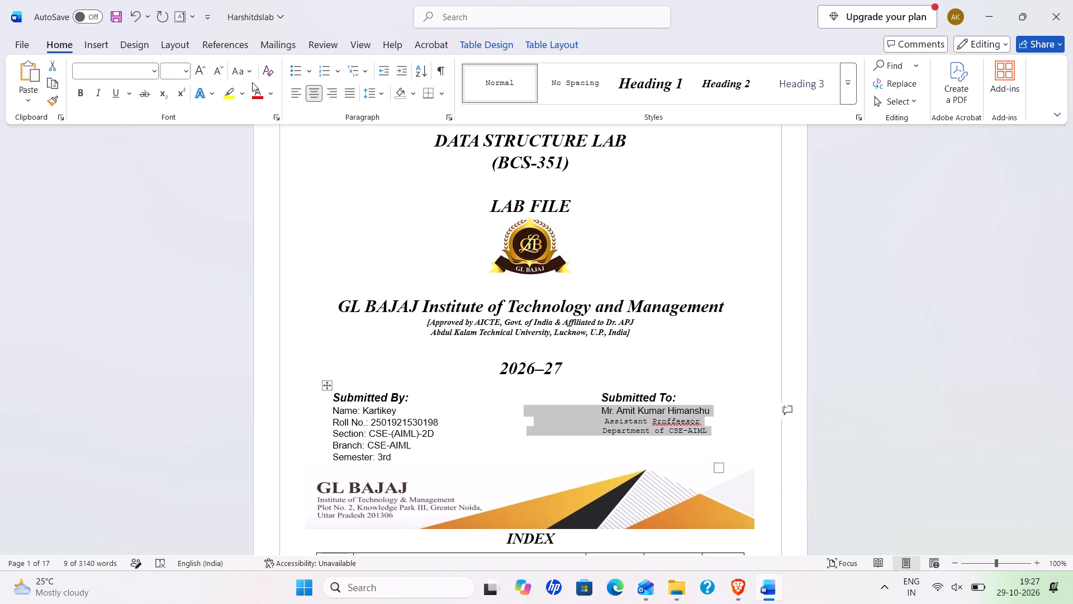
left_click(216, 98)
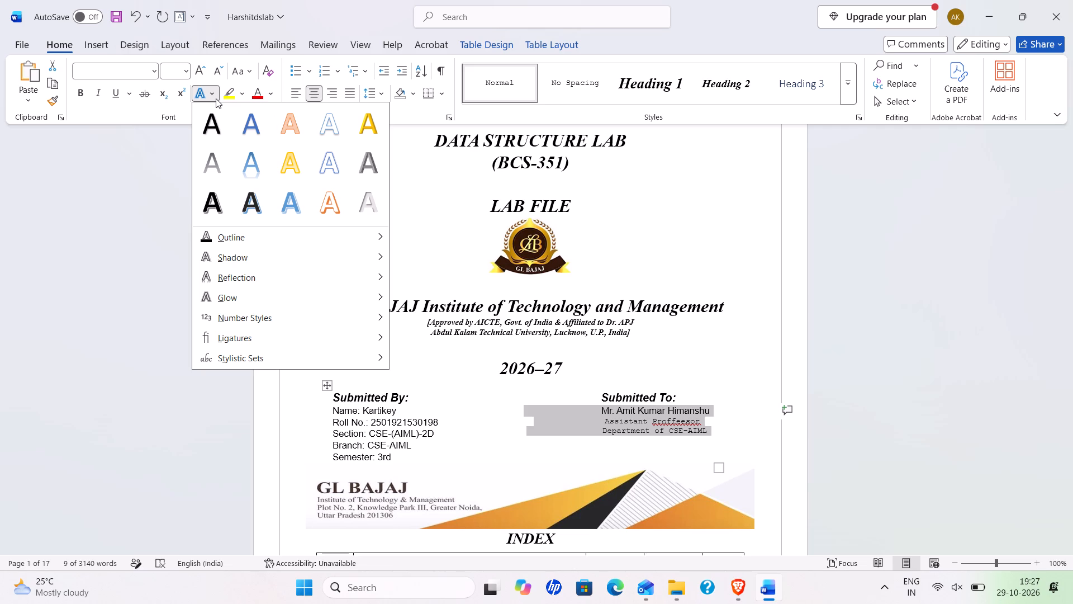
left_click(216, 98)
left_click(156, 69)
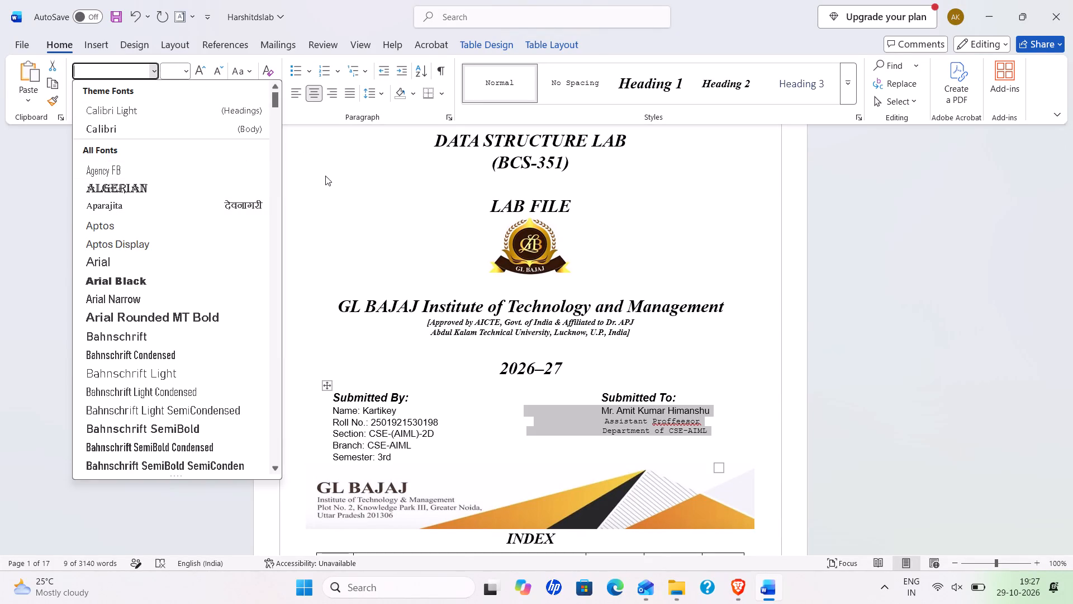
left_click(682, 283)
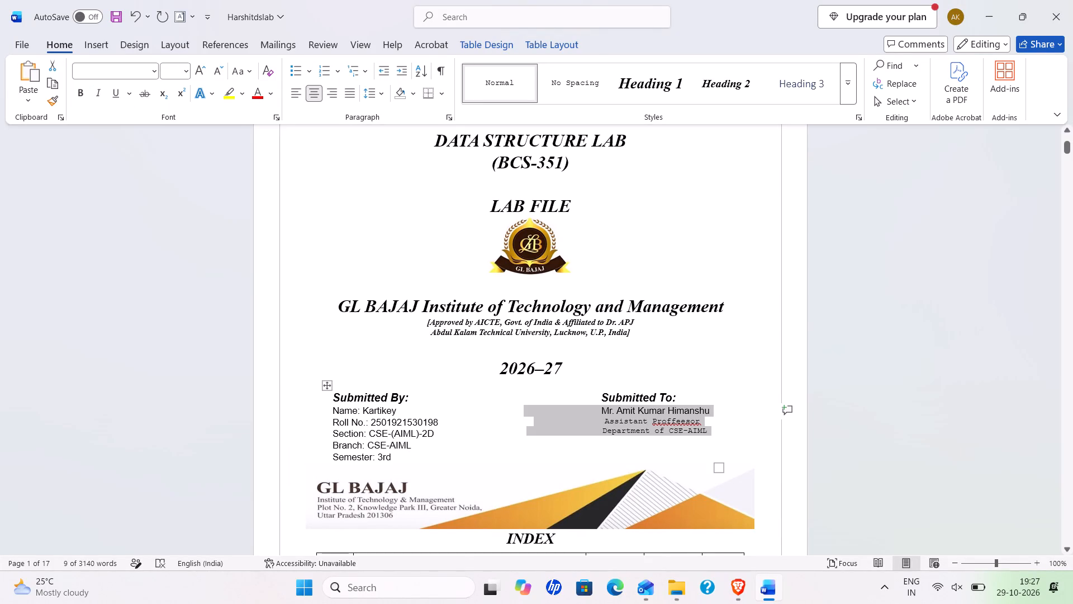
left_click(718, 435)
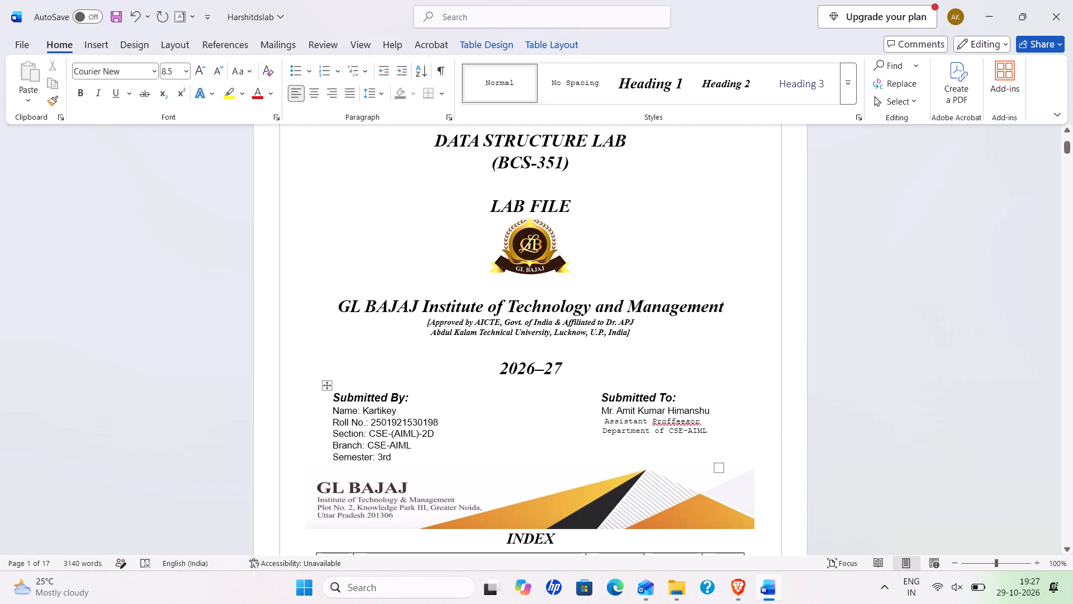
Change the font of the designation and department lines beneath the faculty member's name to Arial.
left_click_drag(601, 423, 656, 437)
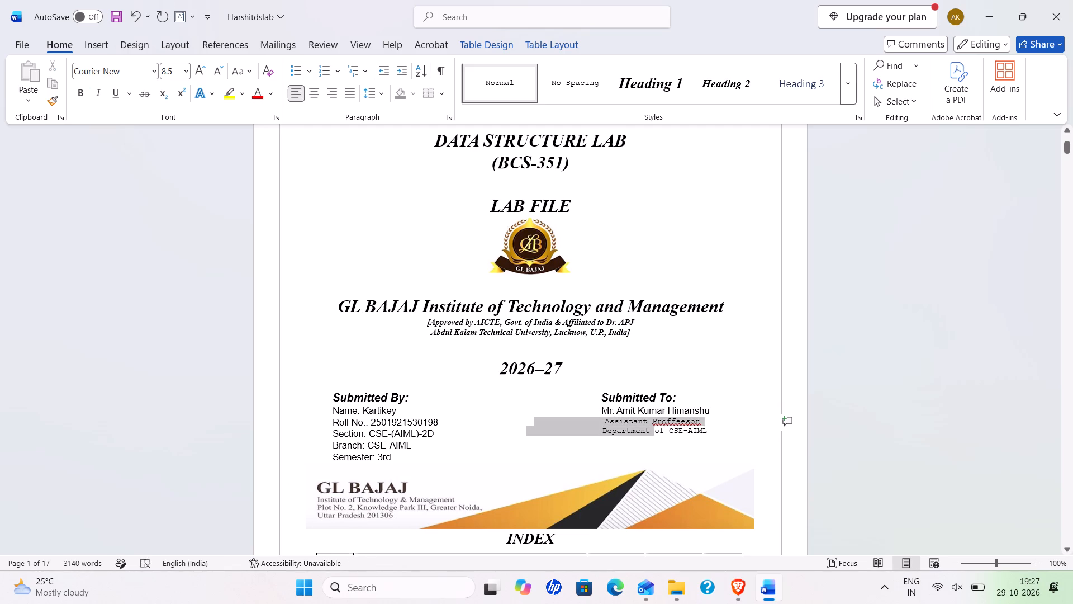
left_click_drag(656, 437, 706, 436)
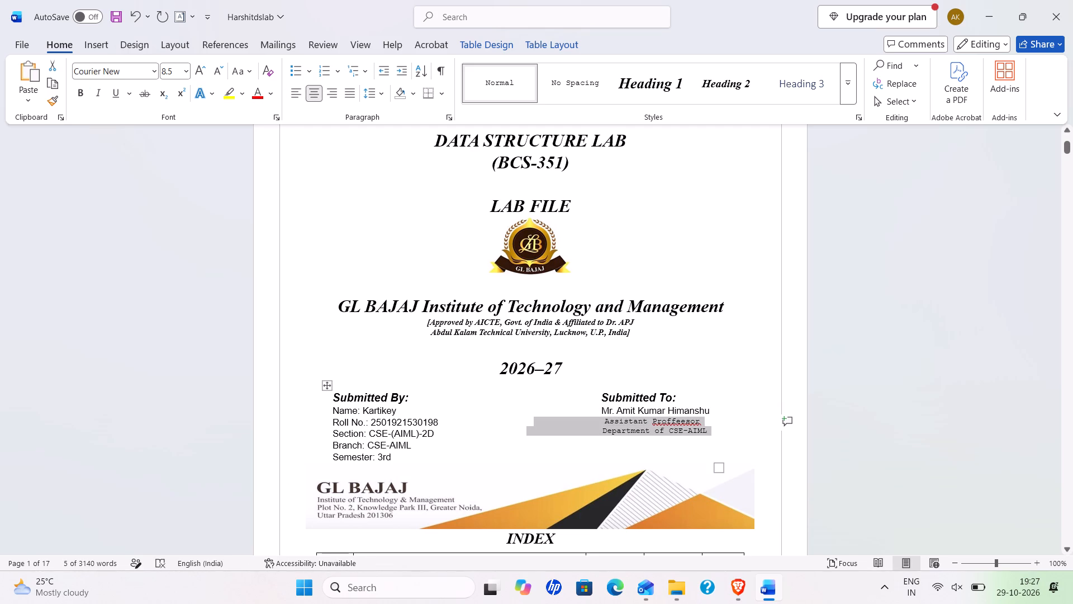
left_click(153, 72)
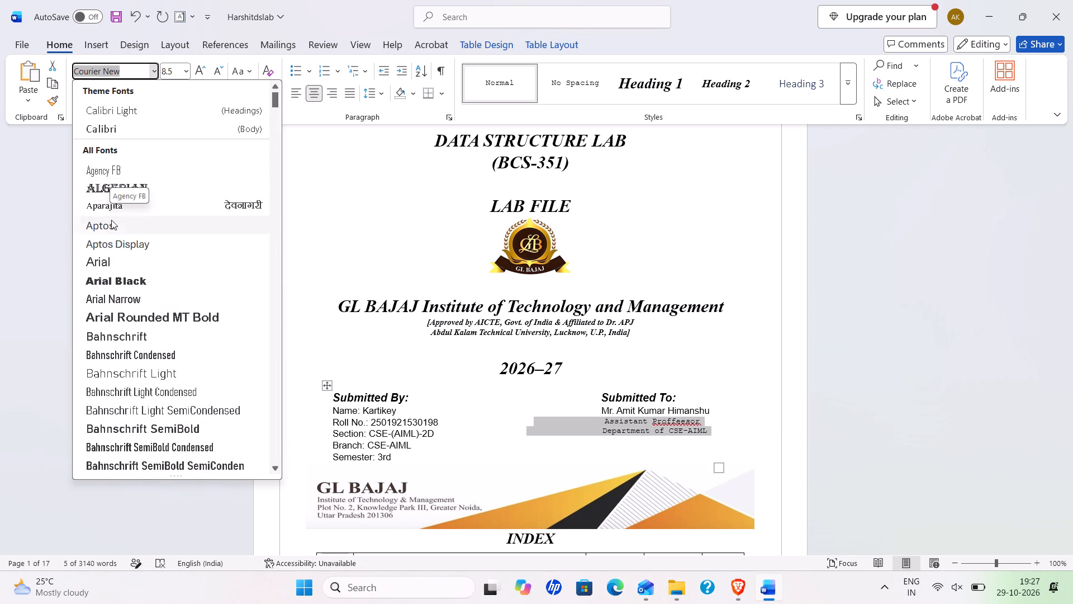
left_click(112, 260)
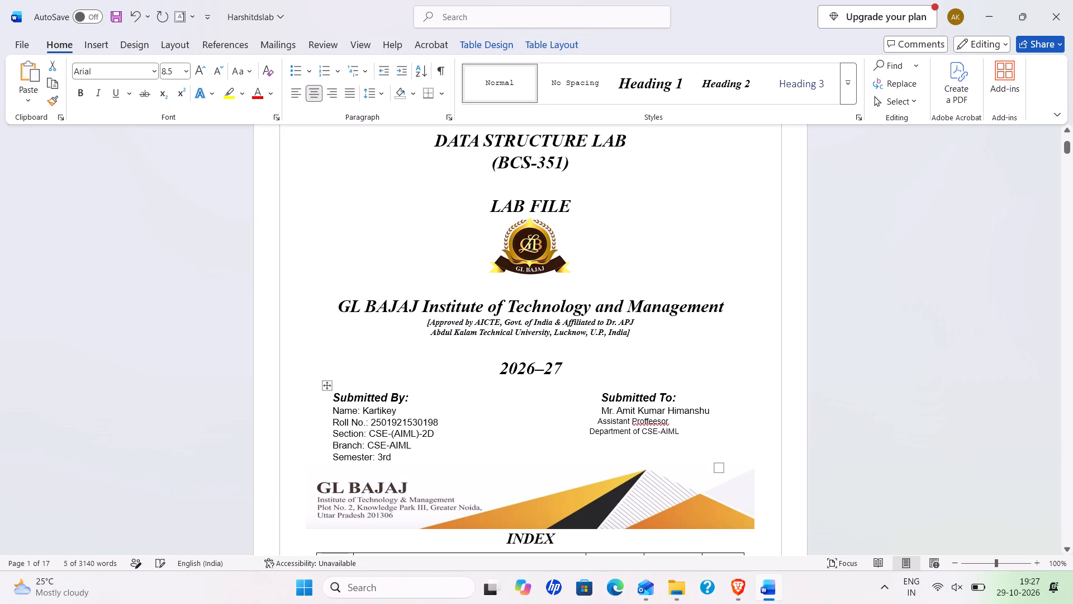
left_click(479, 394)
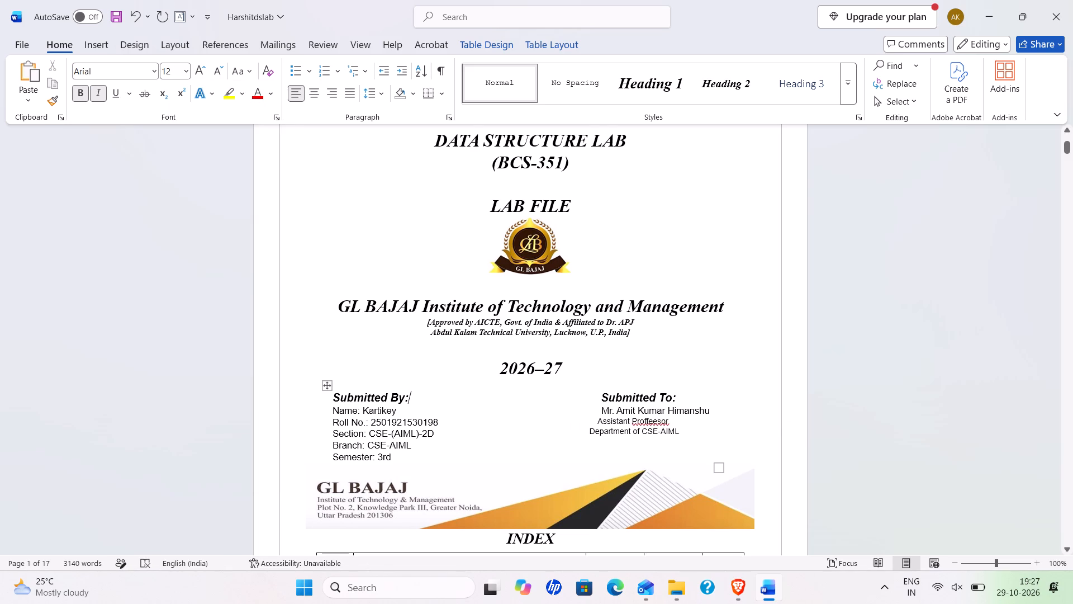
Add three spaces before "Assistant Proffeesor" to align its start with the faculty member's name.
left_click(597, 422)
key("space")
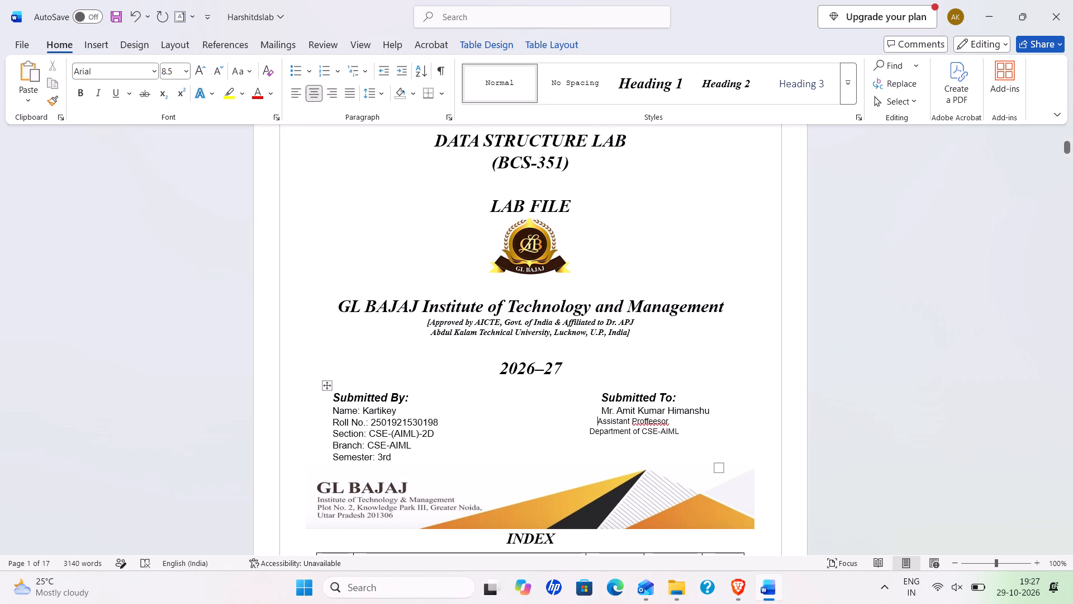
key("space")
key("space")
key("space")
key("space")
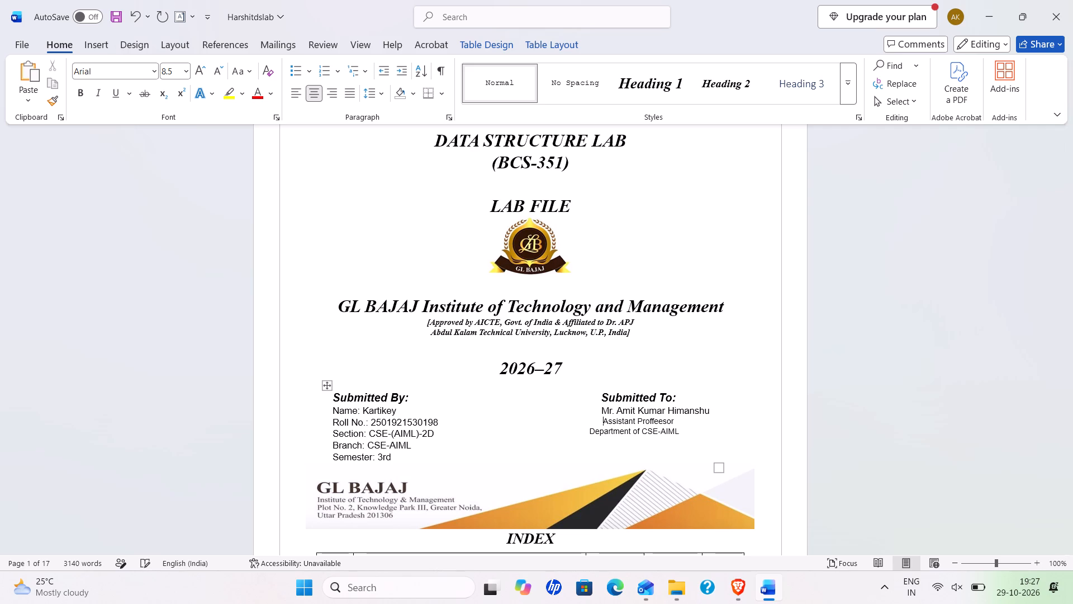
key("BackSpace")
key("BackSpace")
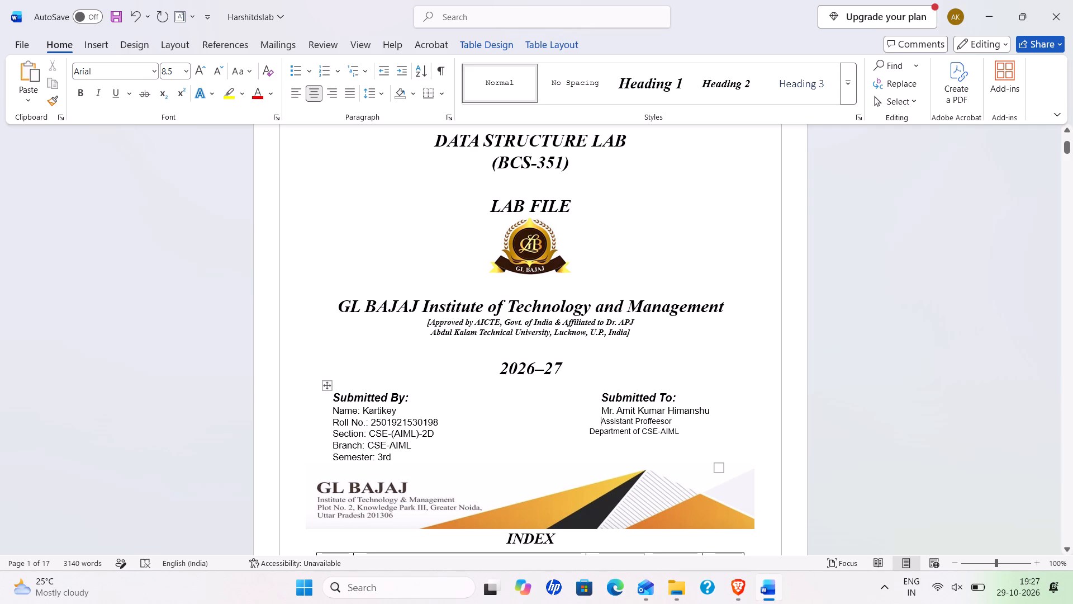
Add 11 spaces before "Department of CSE-AIML" to align its start with the designation line above.
key("Down")
key("Left")
key("Left")
key("Left")
key("Right")
key("space")
key("space")
key("space")
key("space")
key("space")
key("space")
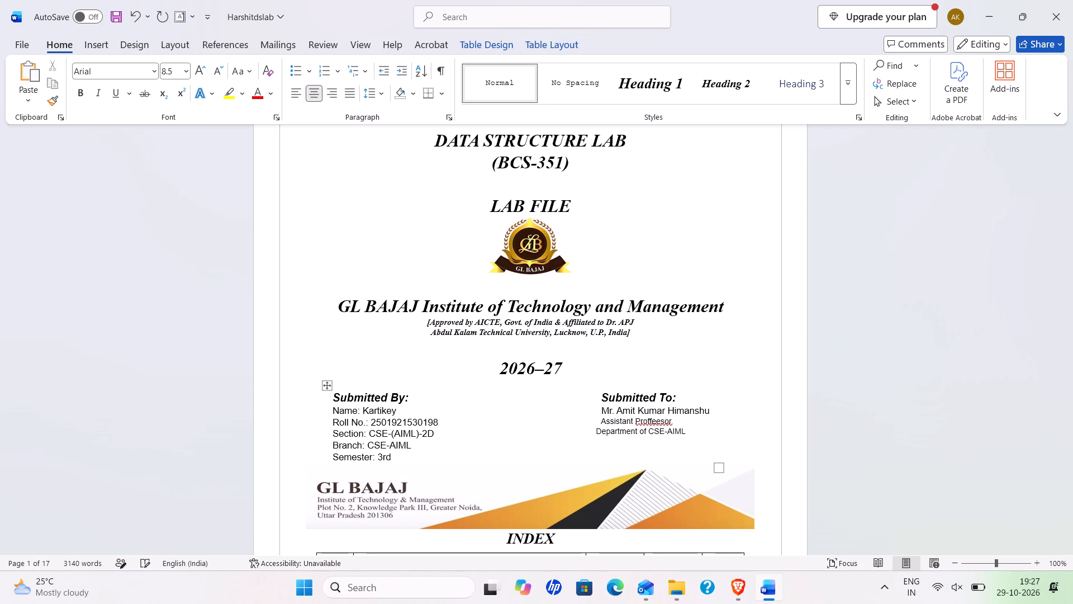
key("space")
key("space")
key("space")
key("space")
key("space")
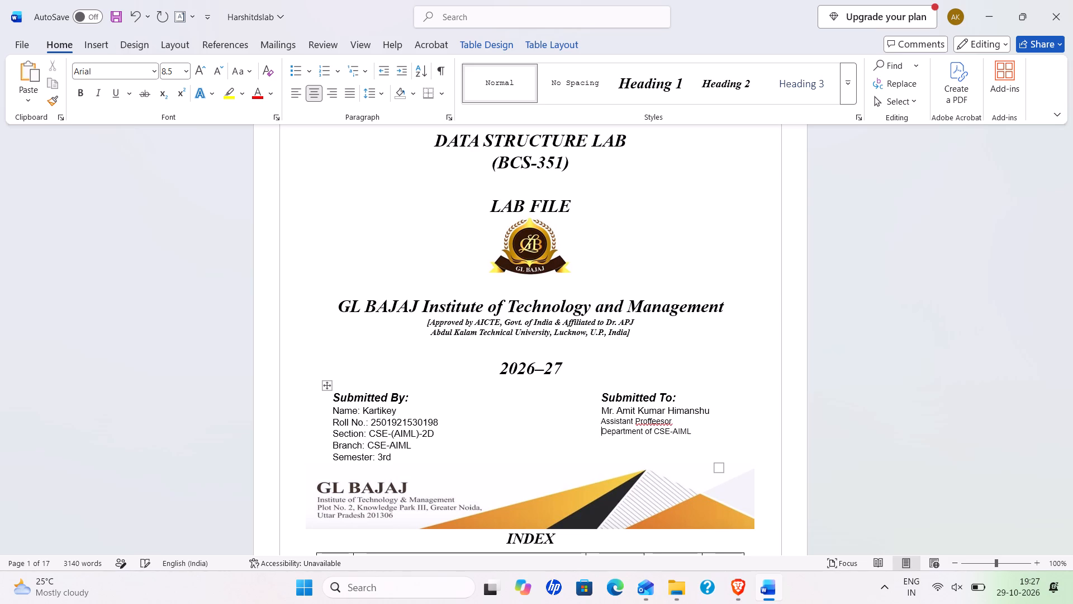
Select the designation and department lines beneath the faculty member's name.
left_click_drag(598, 418, 651, 445)
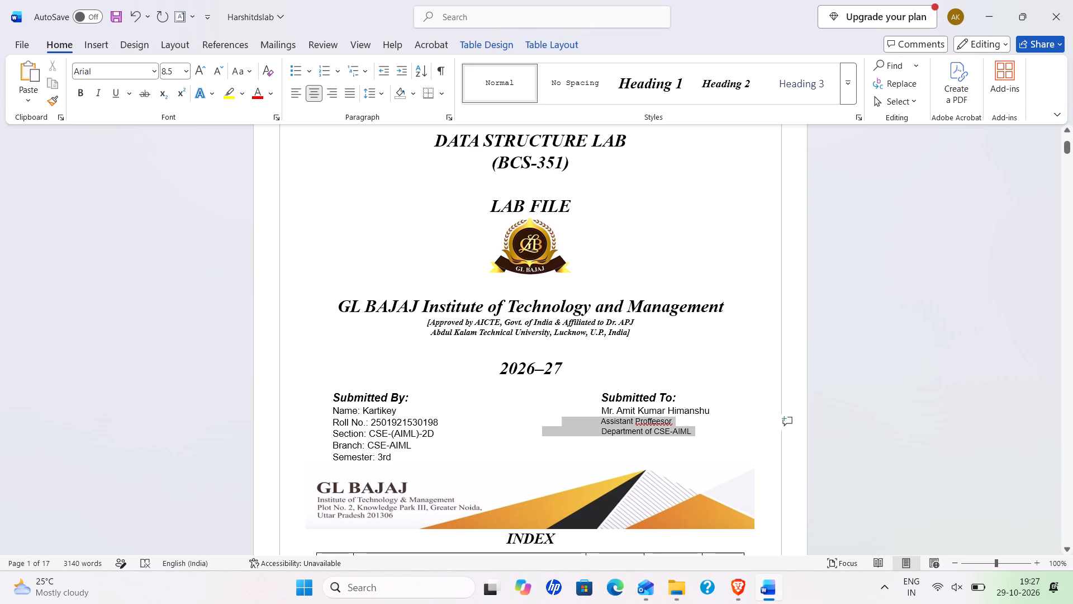
left_click_drag(651, 445, 693, 436)
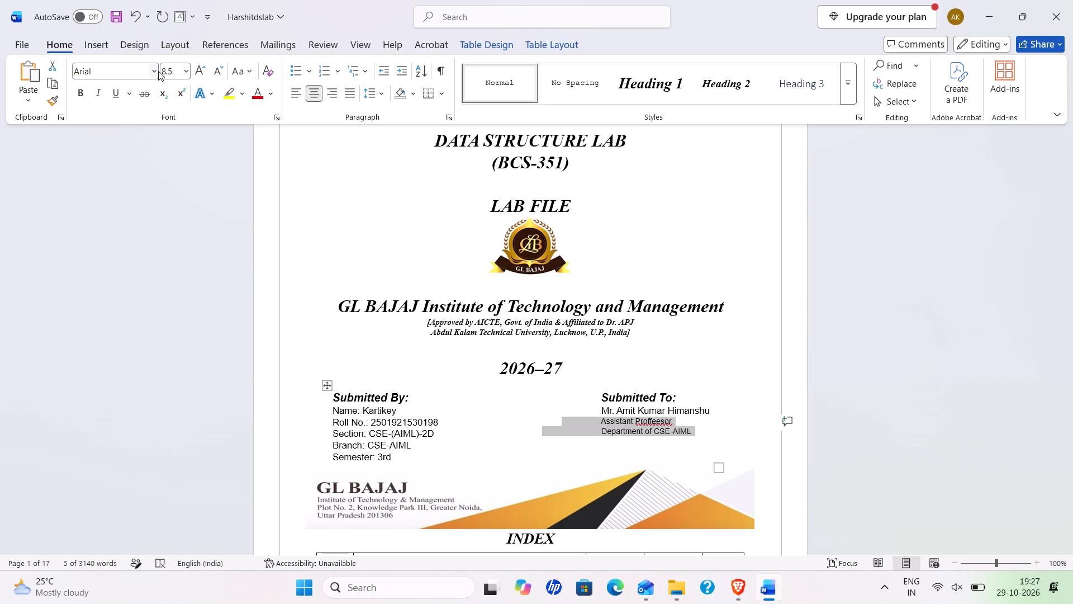
Change the font of the designation and department lines beneath the faculty member's name to Arial Black.
left_click(158, 71)
left_click(154, 74)
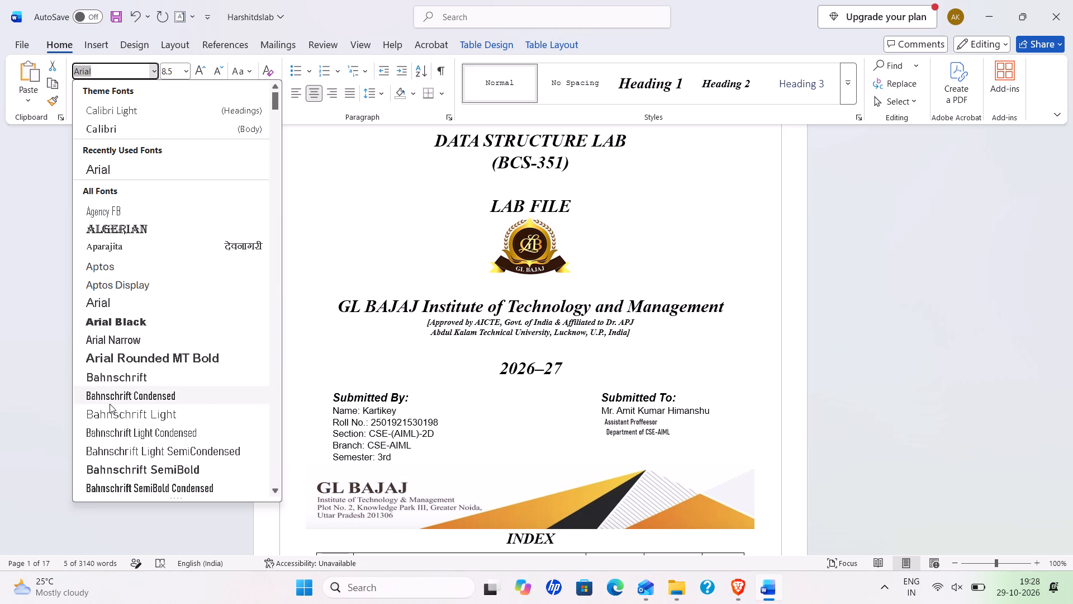
left_click(100, 324)
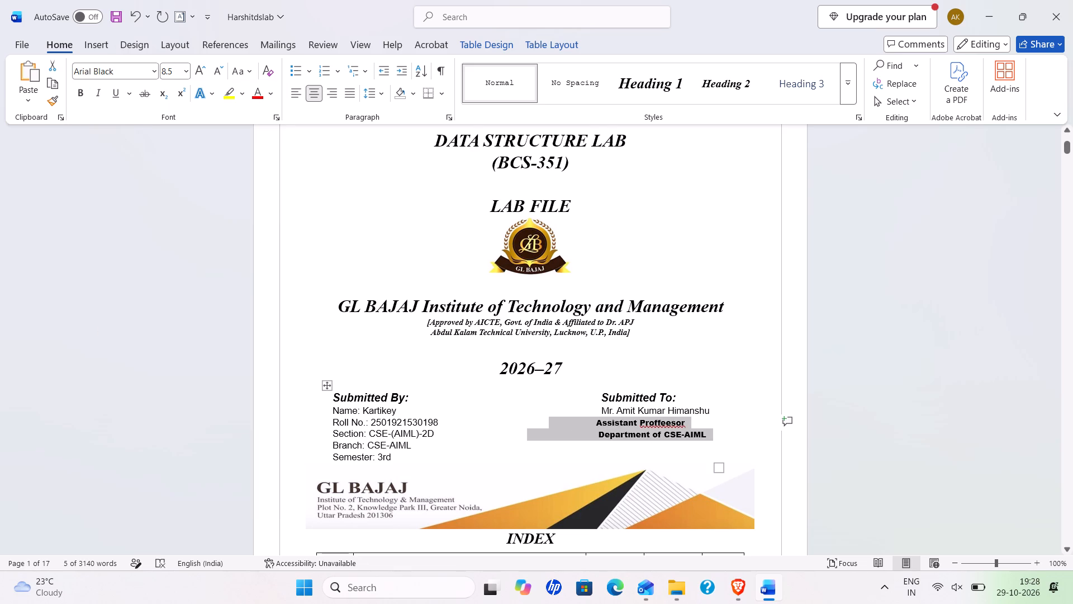
Change the font of the faculty member's name under Submitted To to Arial Black.
left_click_drag(599, 411, 711, 412)
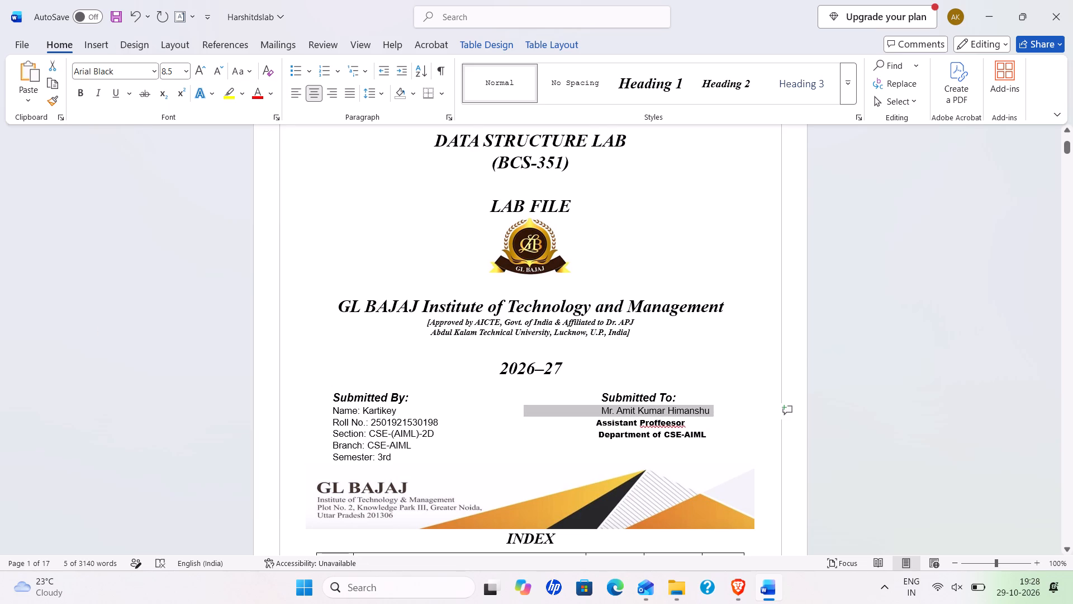
left_click_drag(711, 412, 723, 412)
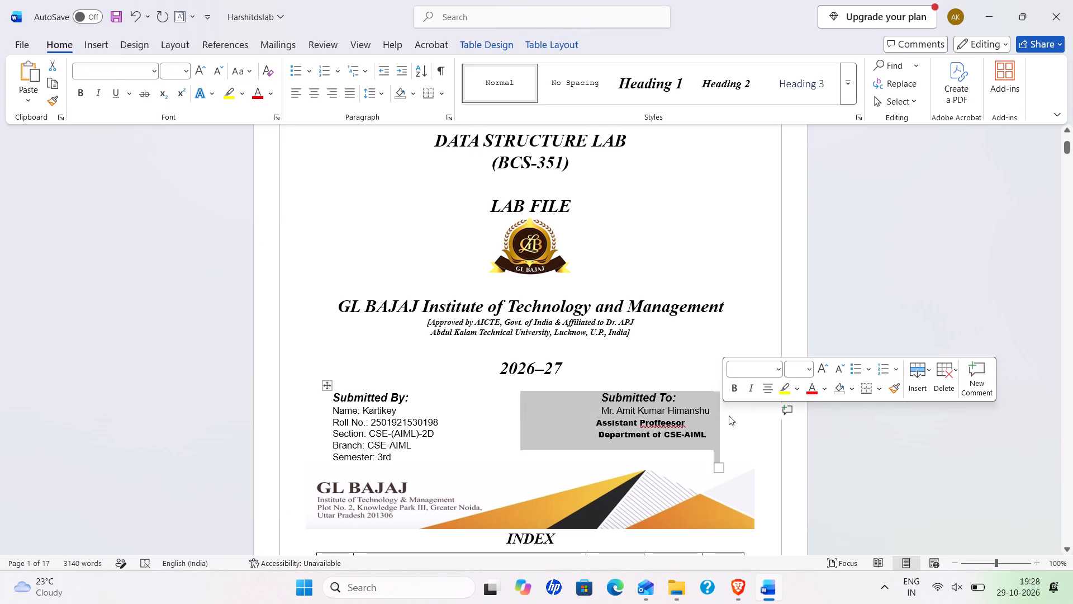
left_click(729, 416)
left_click_drag(711, 412, 615, 419)
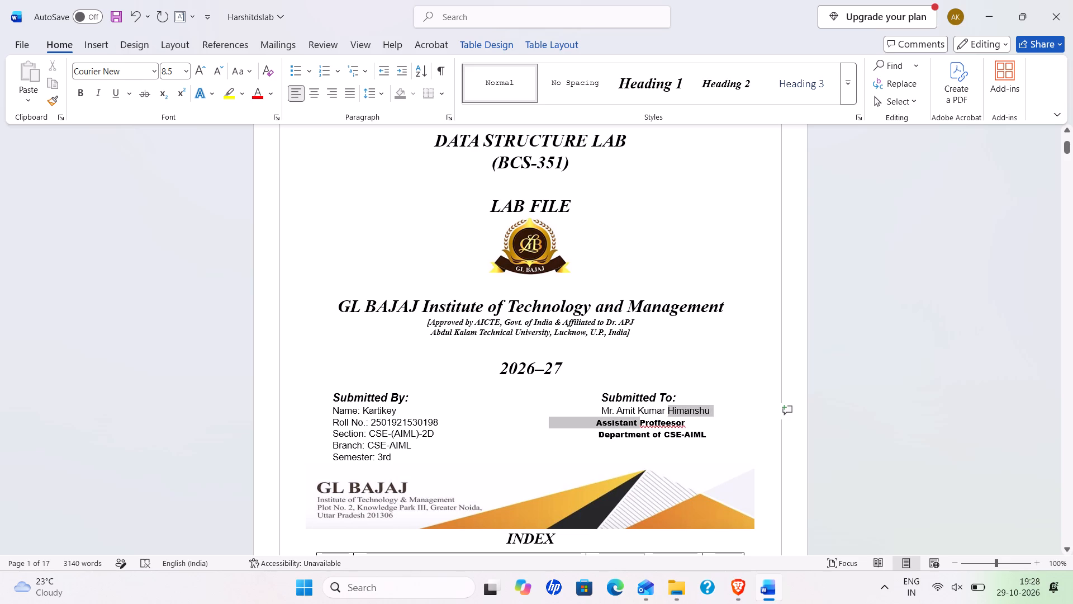
left_click_drag(615, 419, 599, 409)
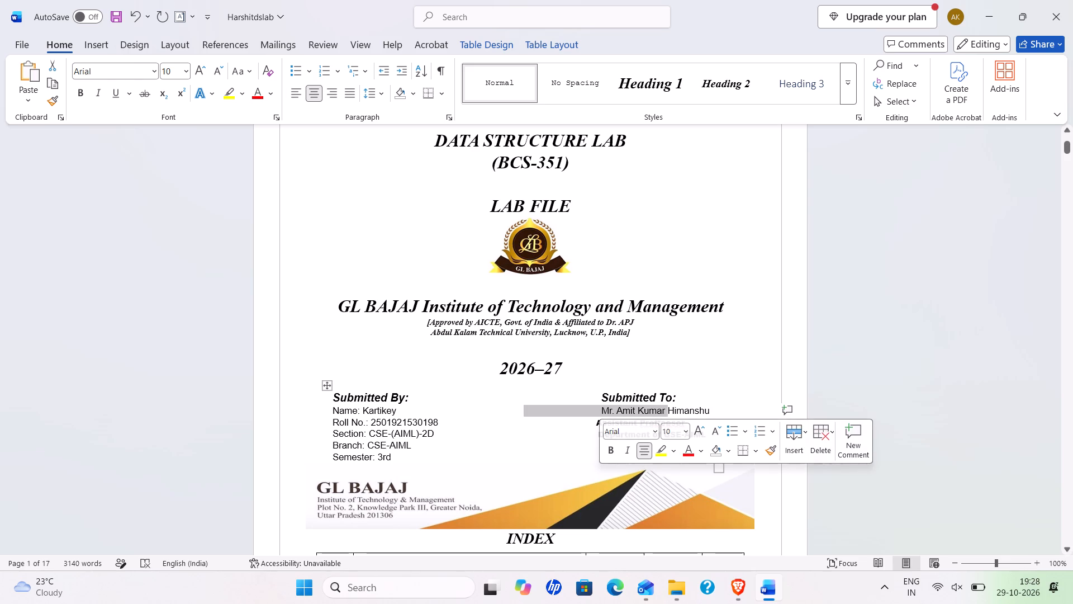
left_click(712, 413)
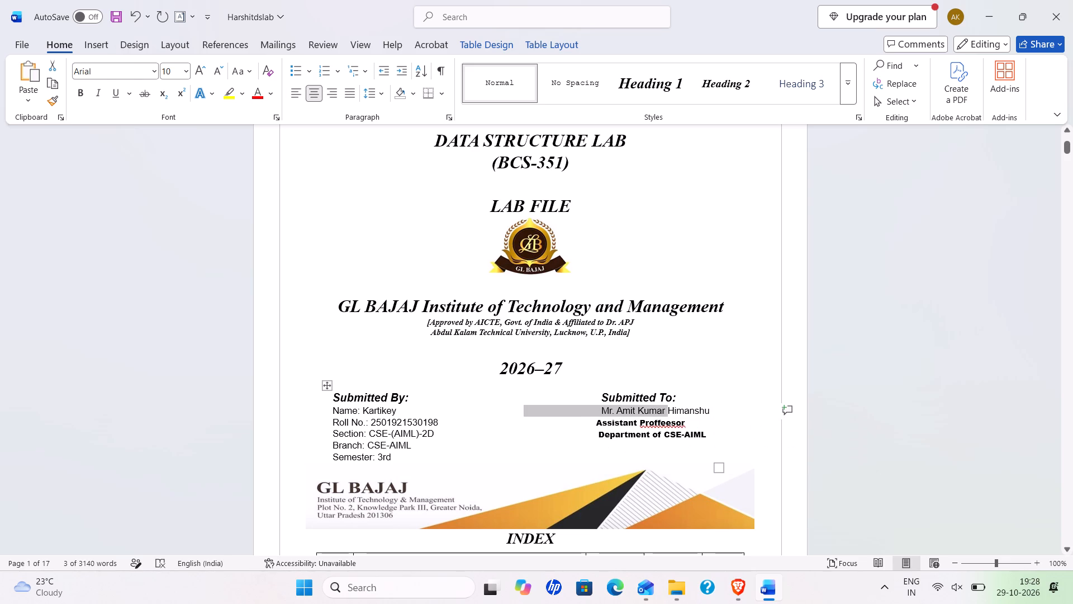
left_click_drag(711, 409, 613, 411)
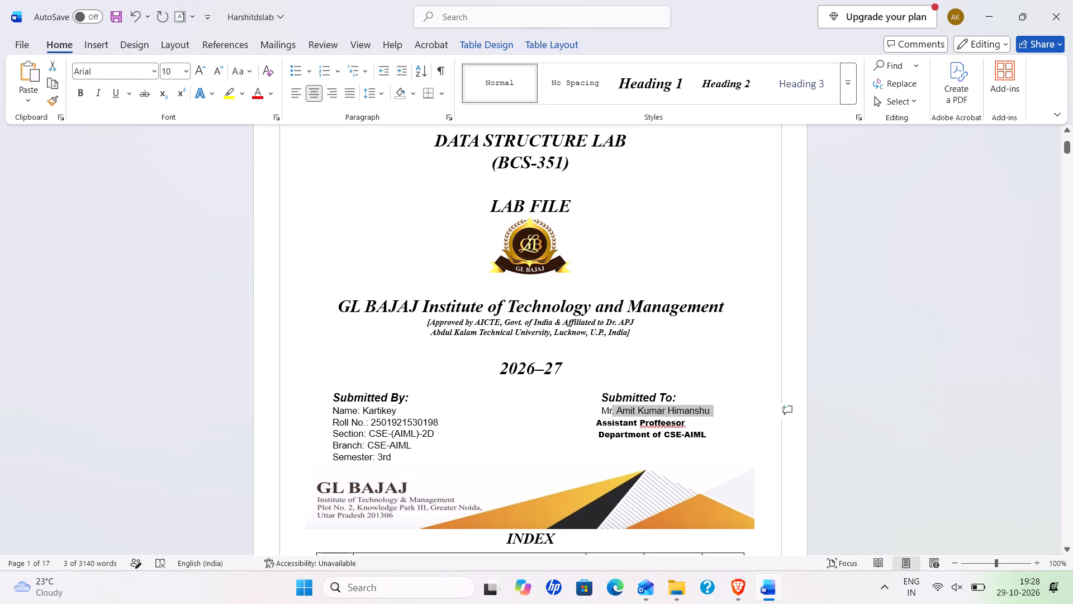
left_click_drag(613, 411, 603, 412)
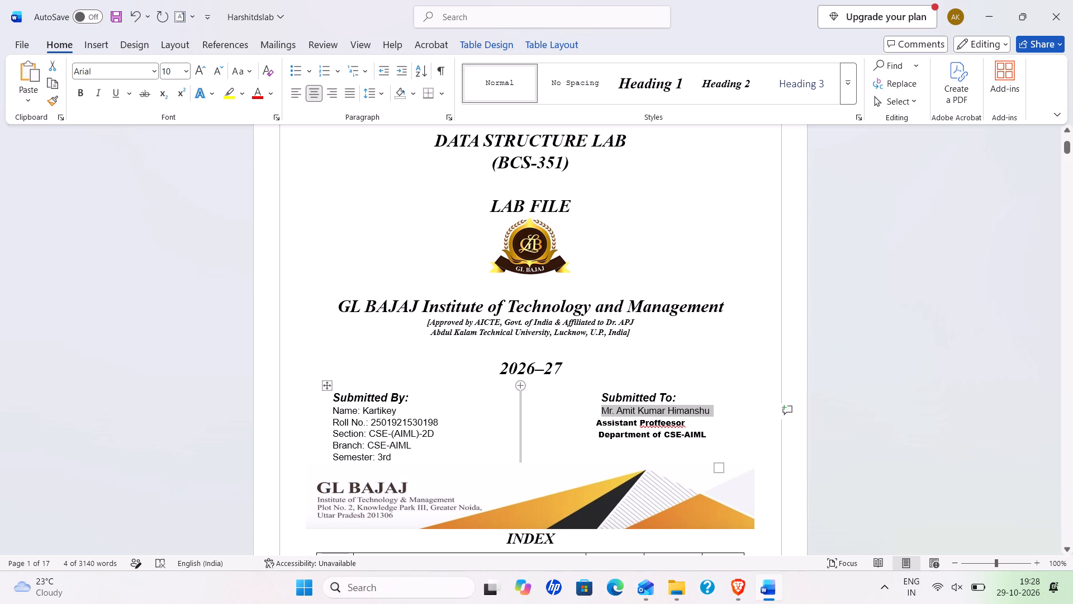
left_click(155, 77)
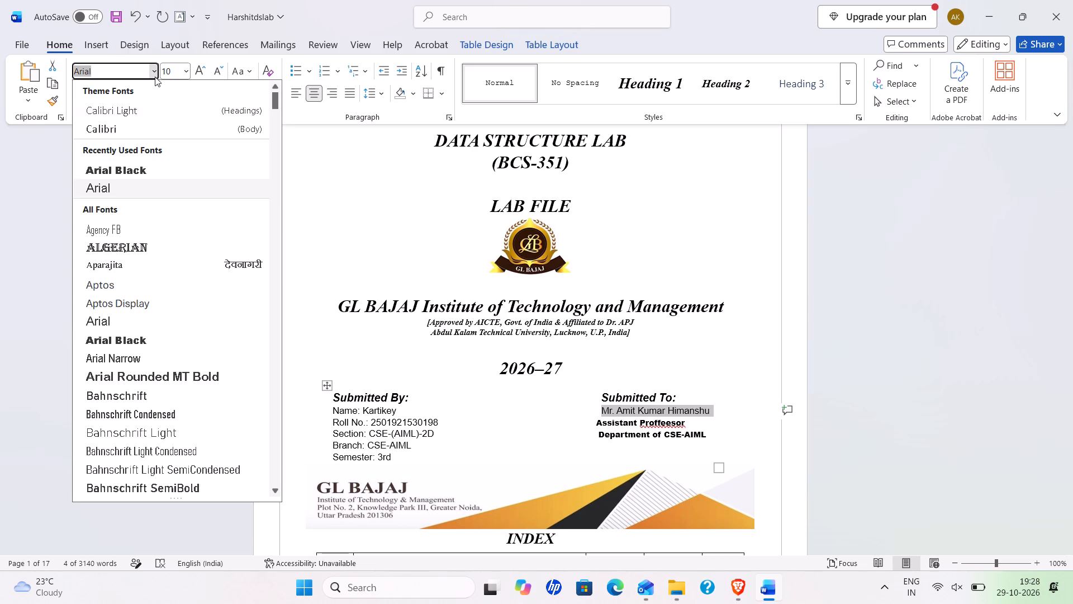
left_click(124, 342)
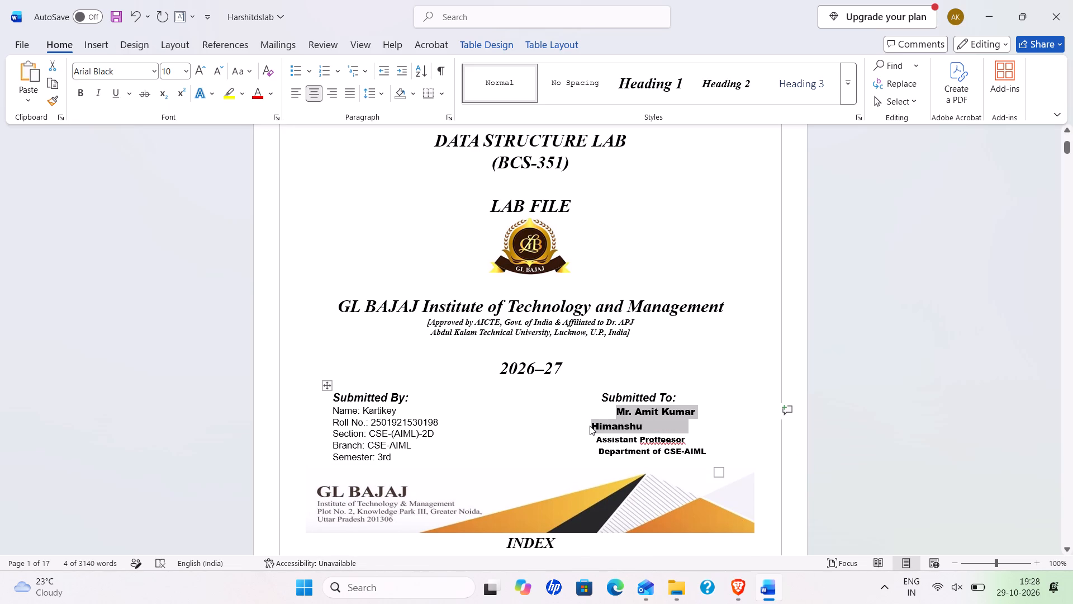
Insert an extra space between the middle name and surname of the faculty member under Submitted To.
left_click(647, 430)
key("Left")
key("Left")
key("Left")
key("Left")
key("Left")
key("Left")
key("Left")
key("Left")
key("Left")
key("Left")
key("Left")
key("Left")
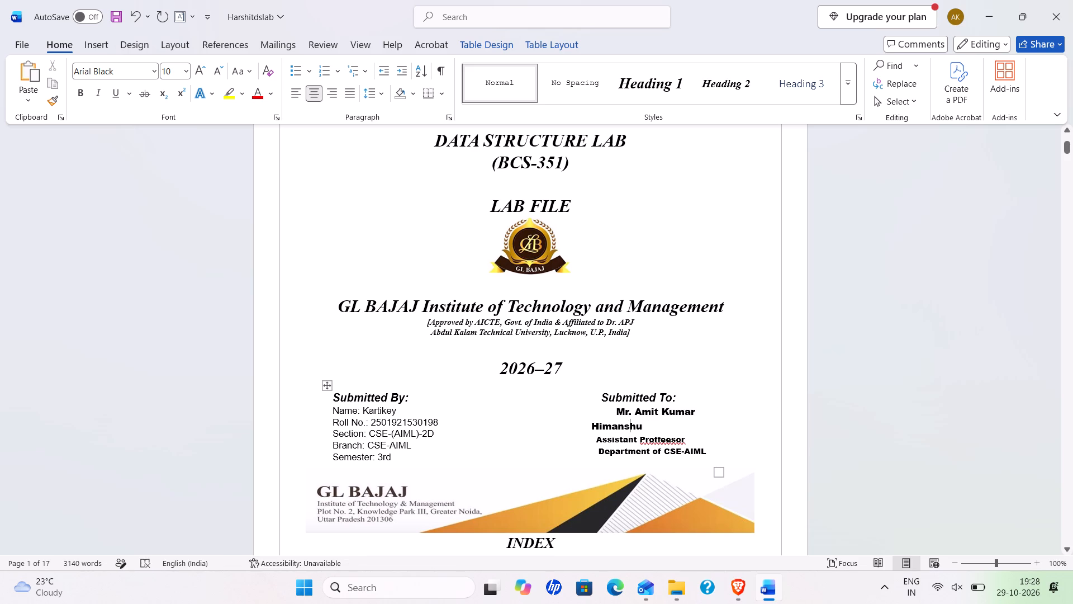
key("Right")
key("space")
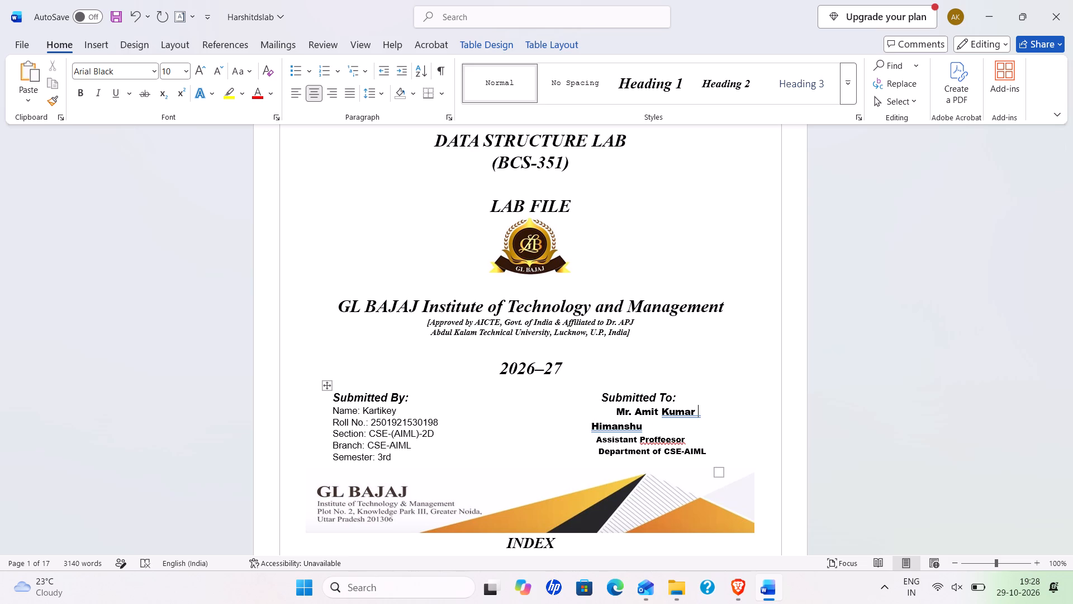
Delete the spaces before the faculty member's surname and retype the end of the middle name directly against it.
left_click(590, 424)
key("BackSpace")
key("BackSpace")
key("BackSpace")
key("BackSpace")
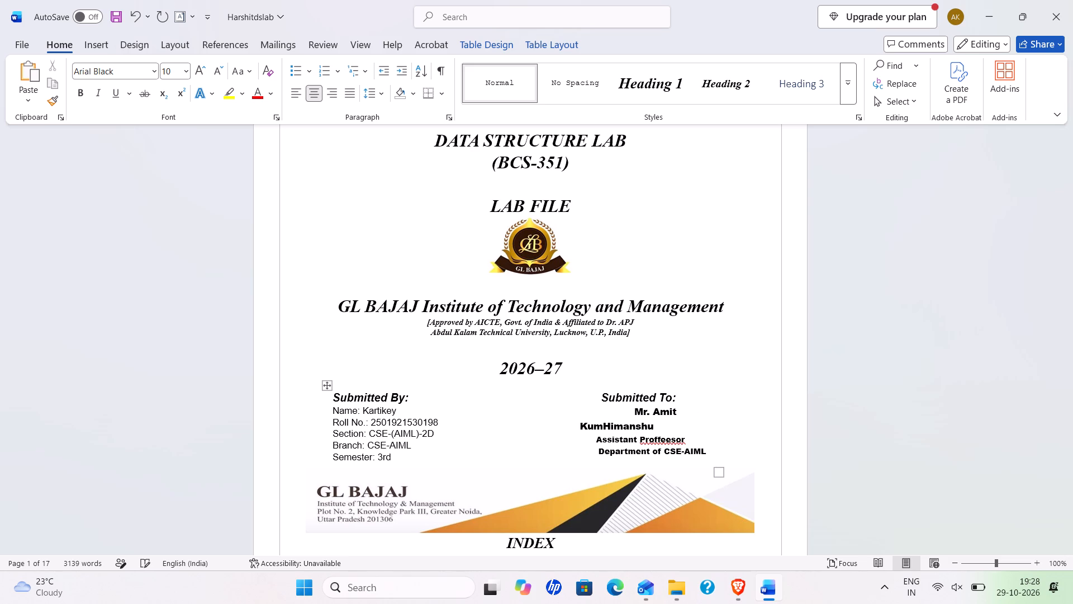
key("BackSpace")
key("BackSpace")
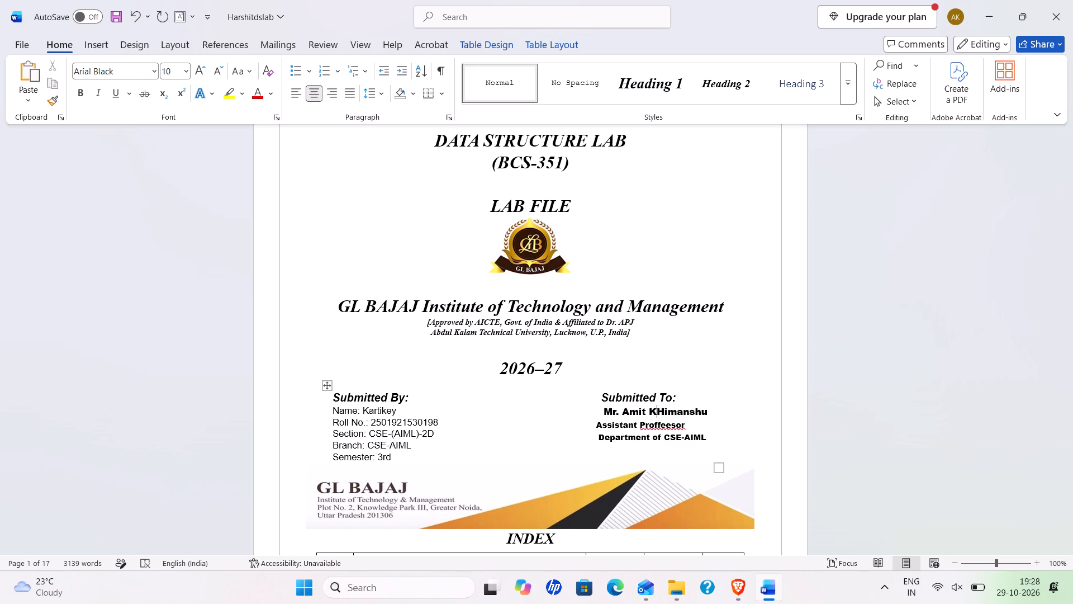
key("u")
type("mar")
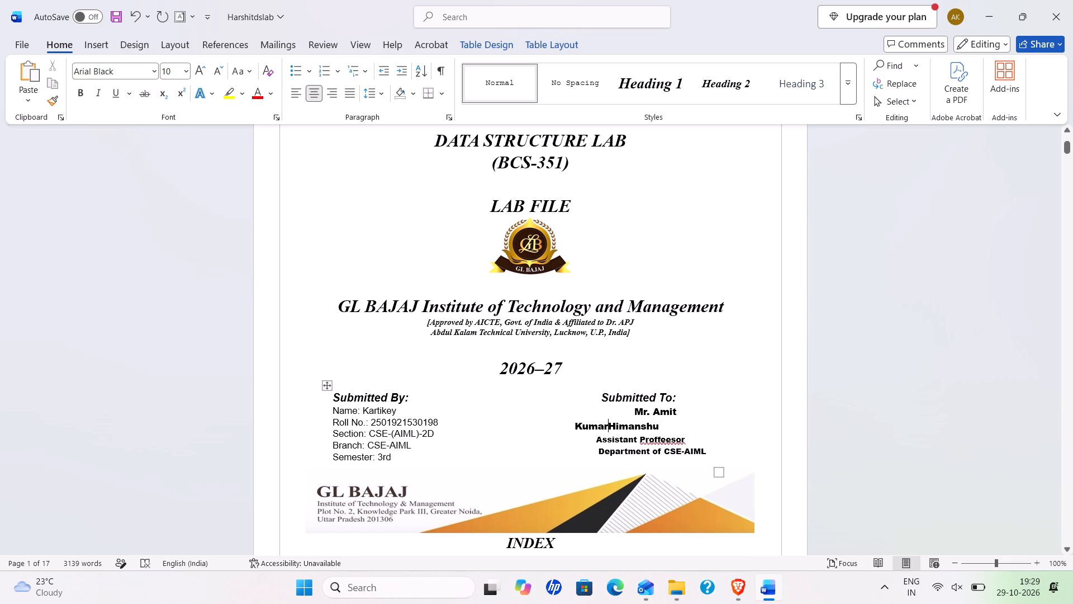
Select the faculty member's full name under Submitted To and open its font size choices.
left_click_drag(658, 428, 581, 416)
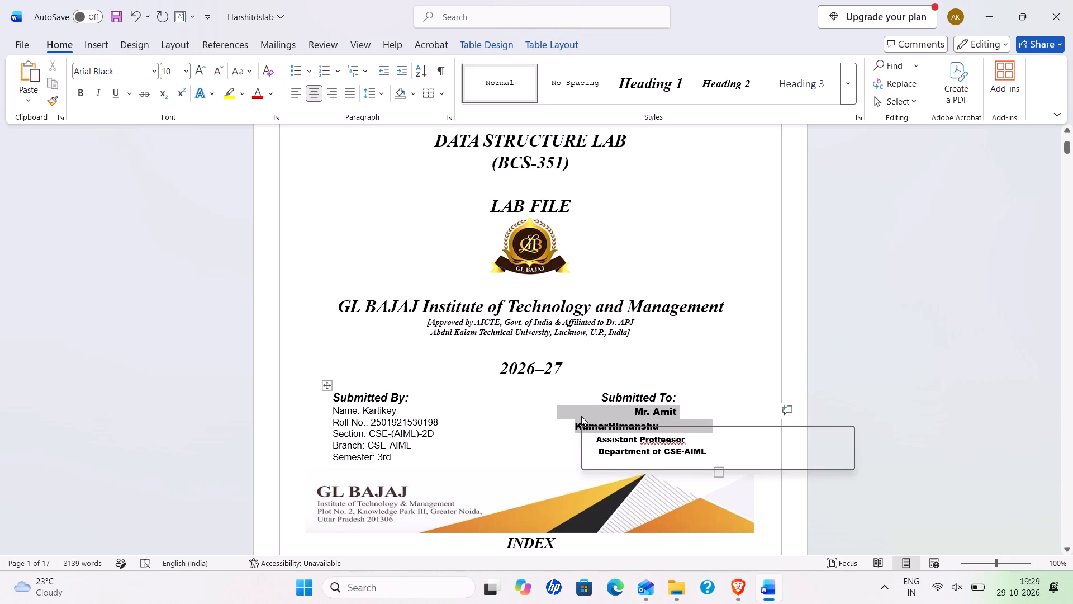
left_click(186, 74)
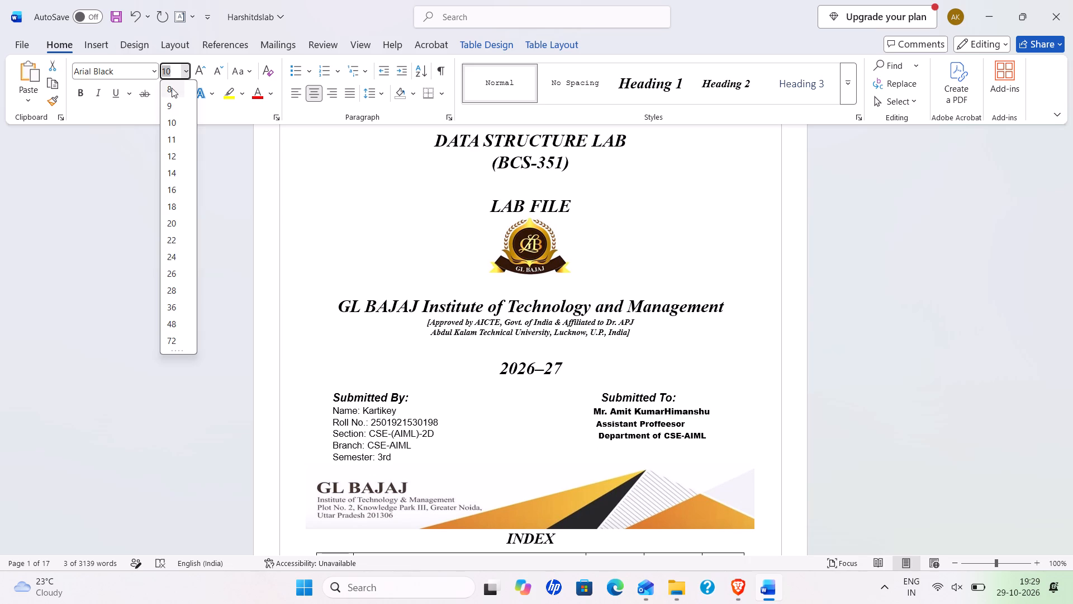
Set the font size of the faculty member's name line to 9.
left_click(175, 101)
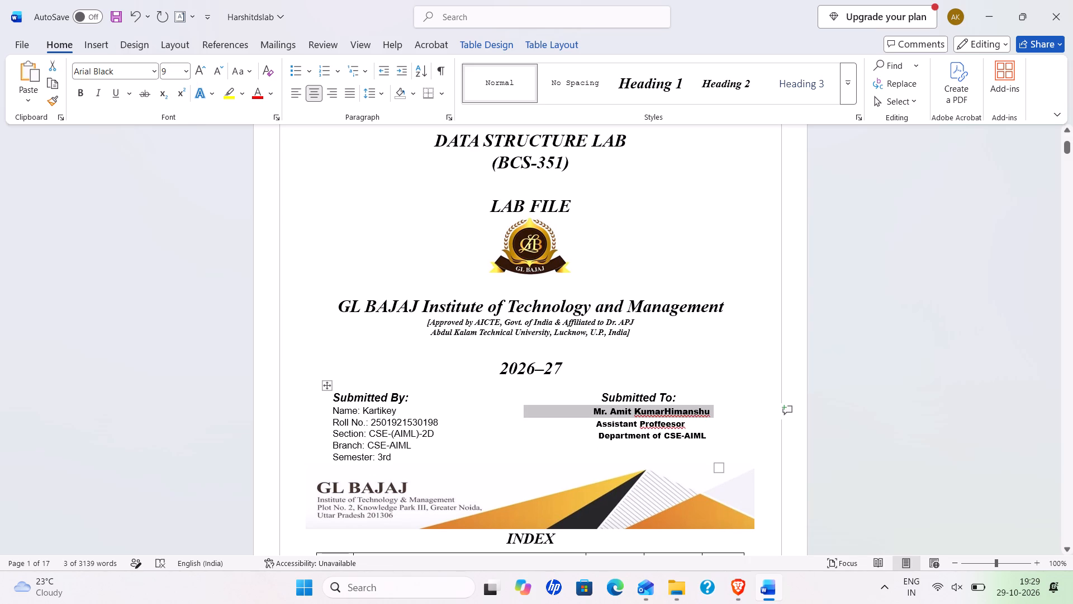
Set the font size of the designation and department lines under Submitted To to 9.
left_click_drag(706, 437, 638, 431)
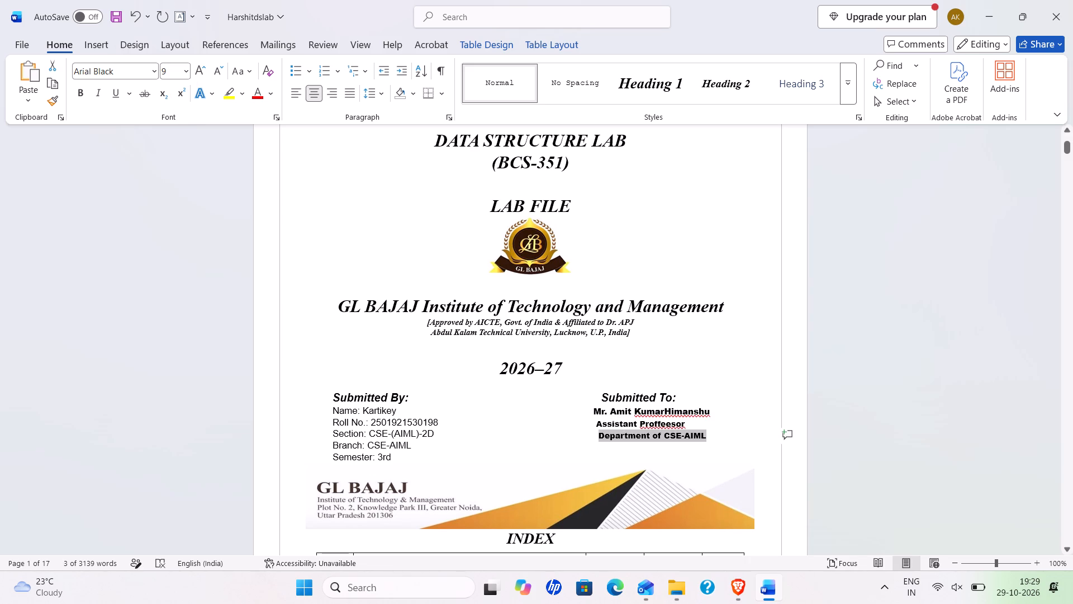
left_click_drag(638, 431, 595, 425)
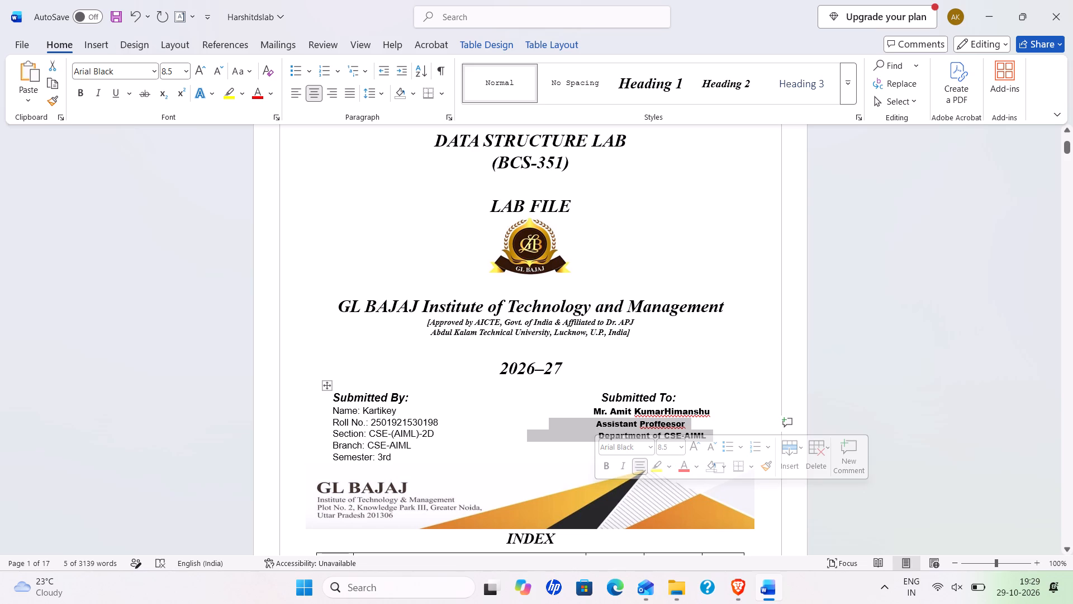
left_click(184, 69)
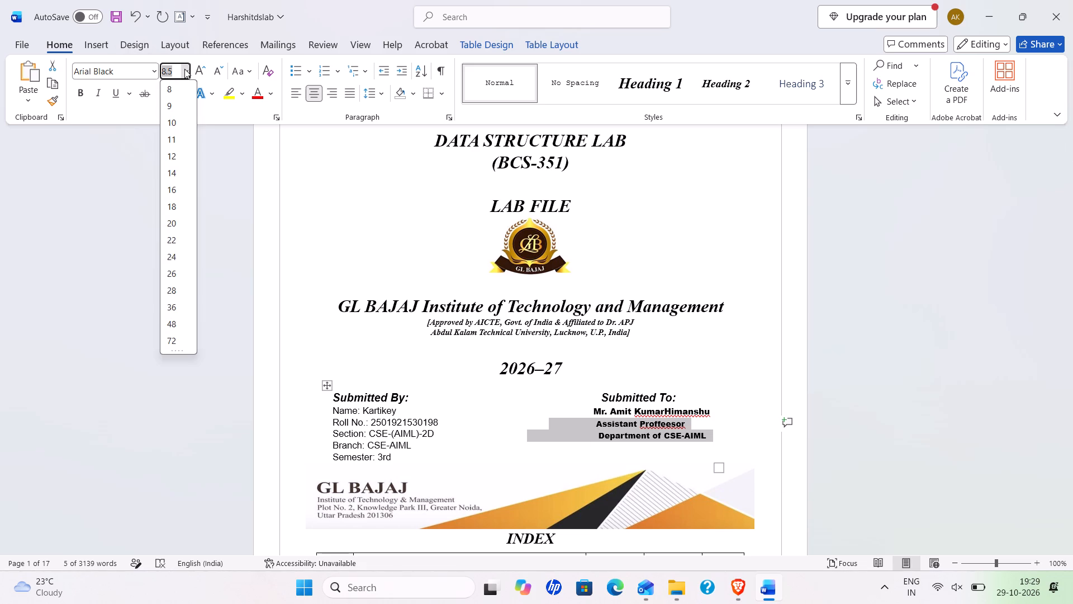
left_click(177, 101)
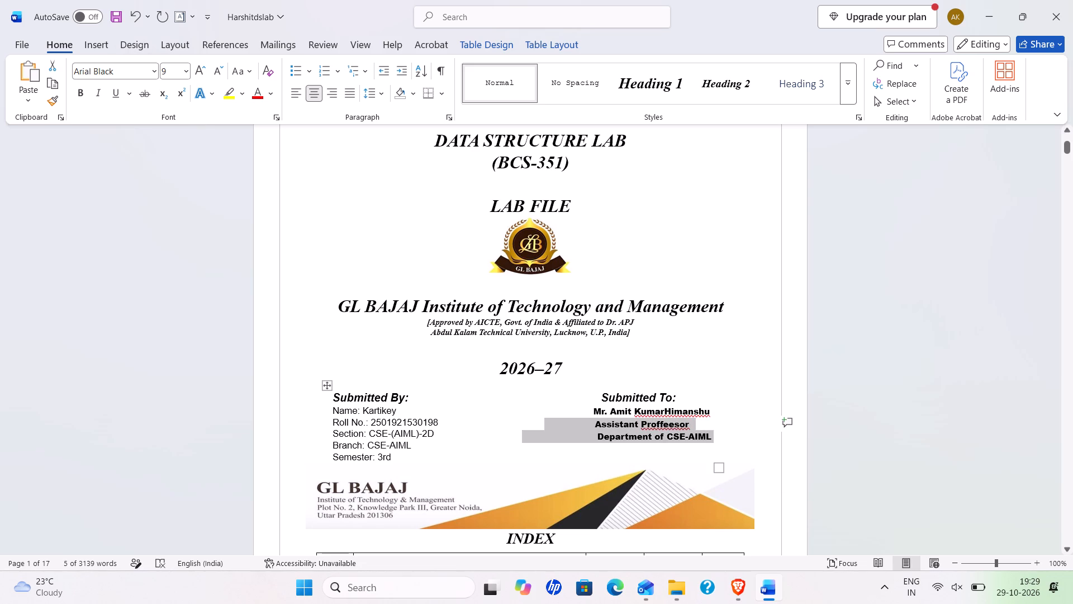
left_click(727, 424)
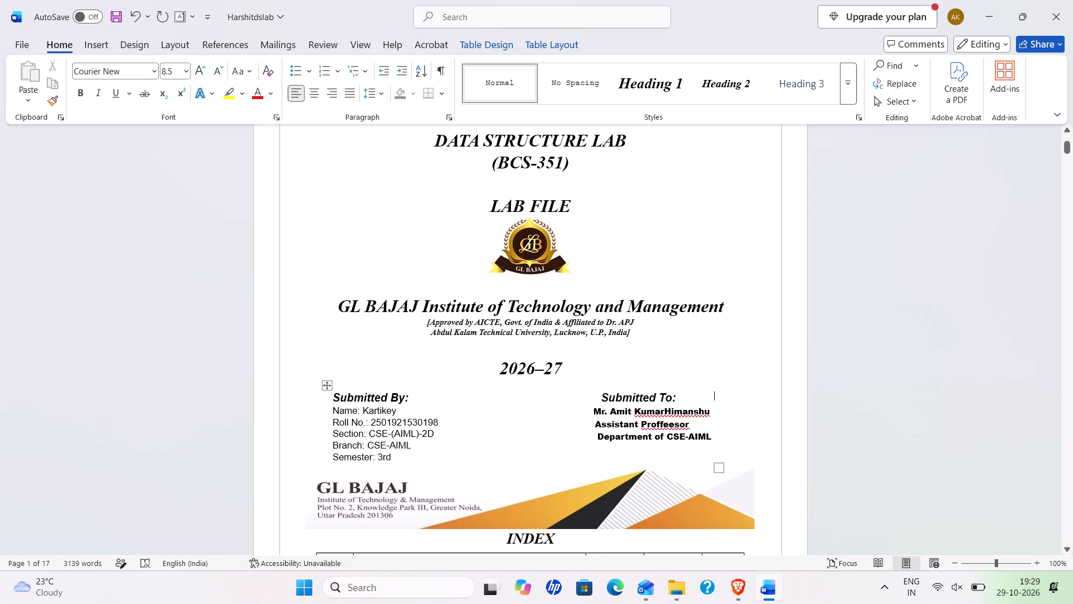
Insert the missing space between the last two words of the faculty member's name.
left_click(667, 413)
key("space")
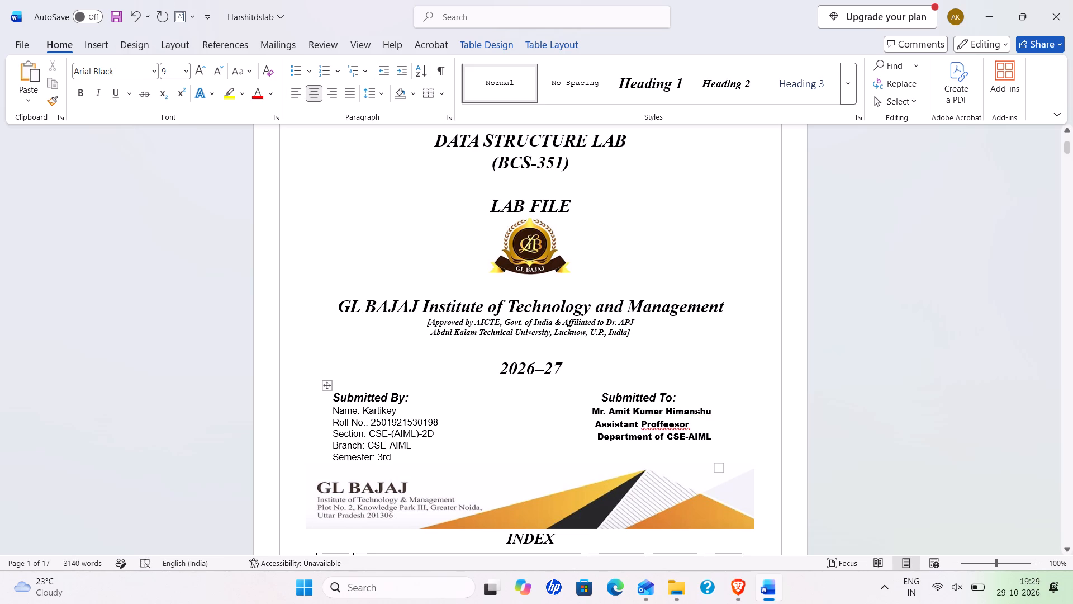
Correct the misspelled "Proffeesor" in the designation line to "Professor".
left_click(666, 424)
key("BackSpace")
key("Right")
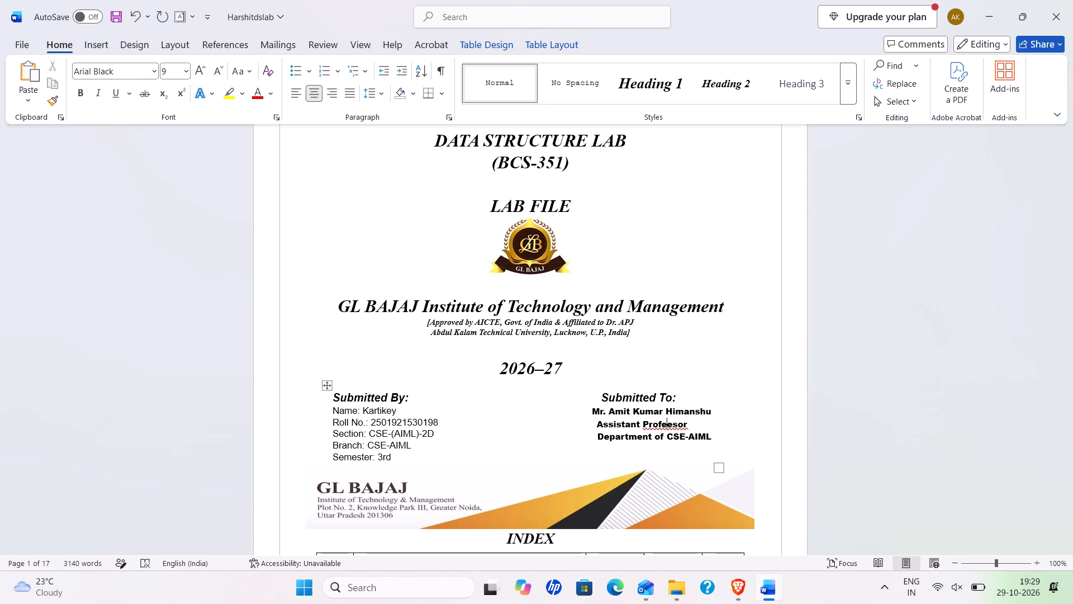
key("BackSpace")
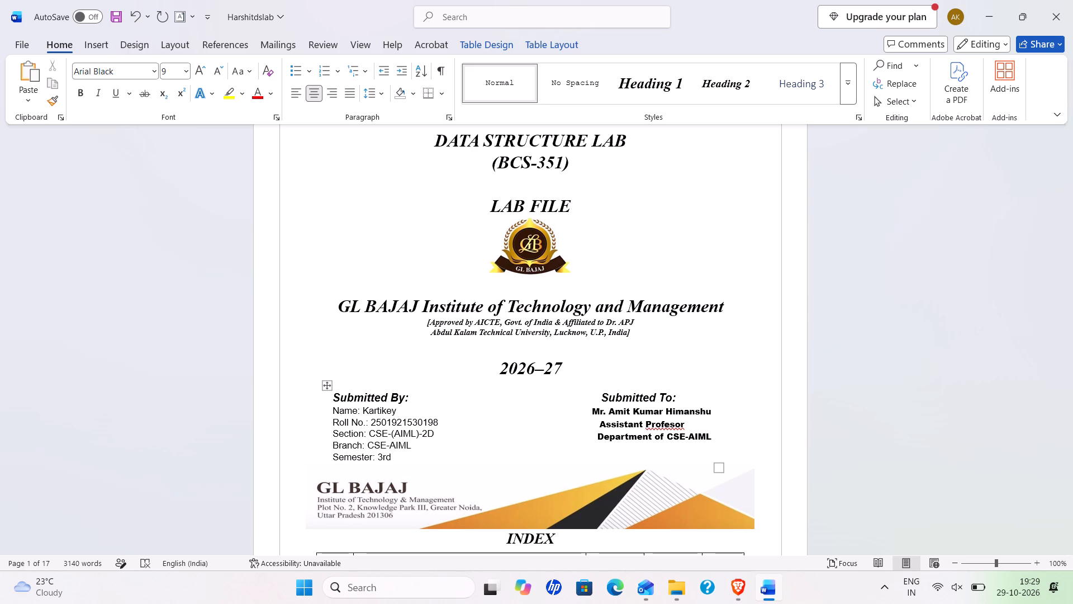
key("Right")
key("s")
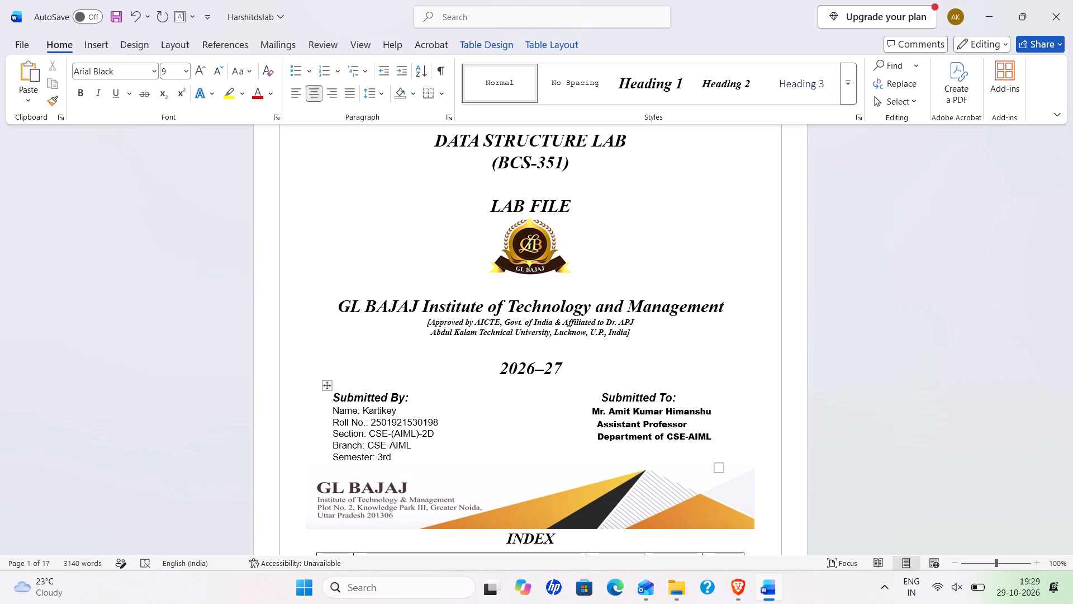
Align the starts of the faculty name, designation and department lines under Submitted To by adjusting their leading spaces.
left_click(588, 409)
key("space")
key("space")
key("BackSpace")
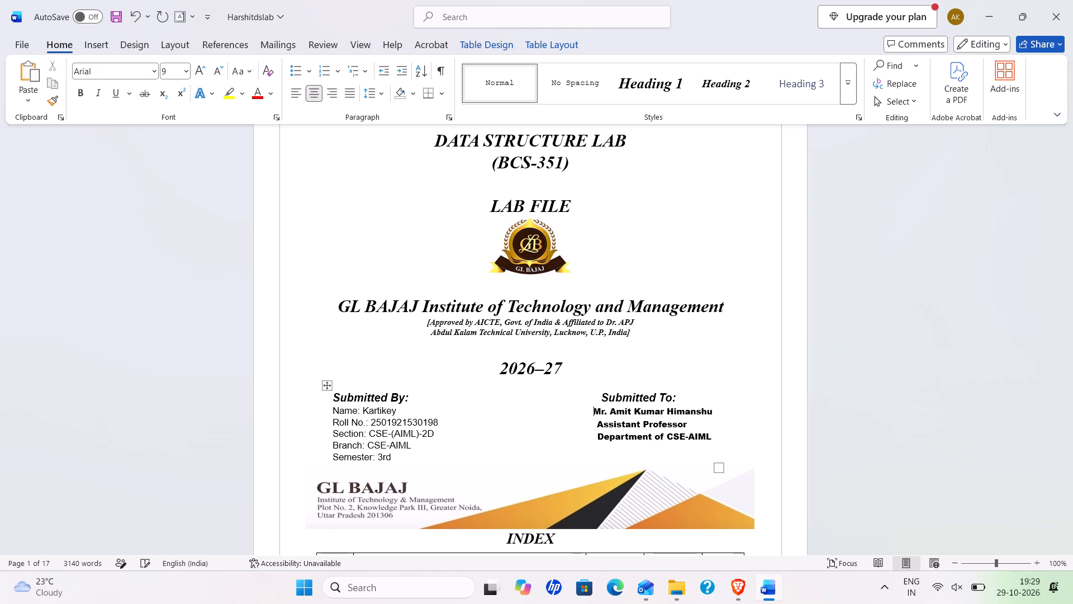
left_click(594, 424)
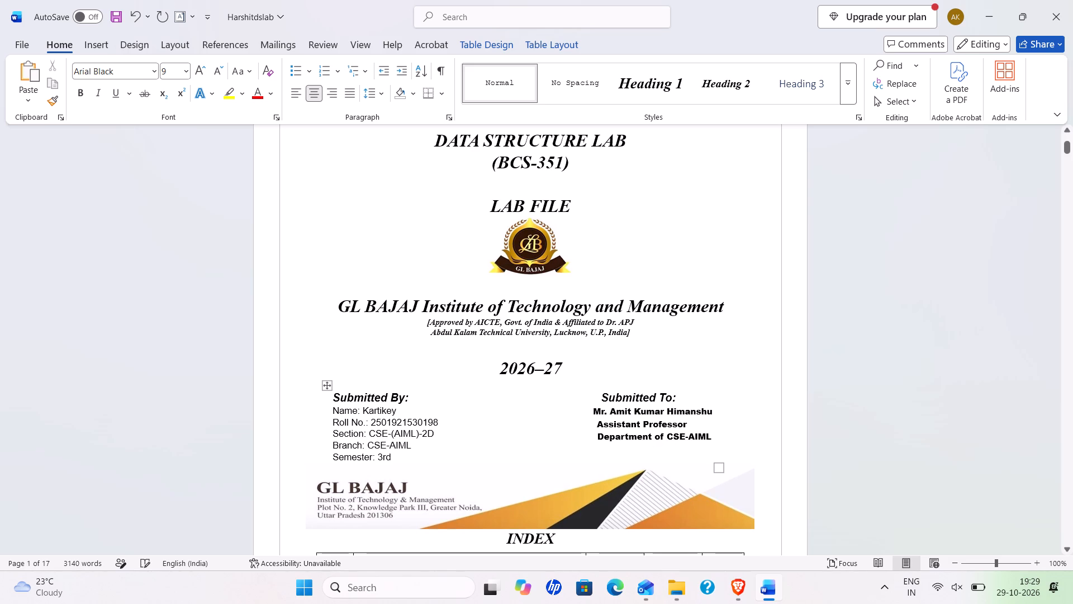
key("Right")
key("BackSpace")
key("BackSpace")
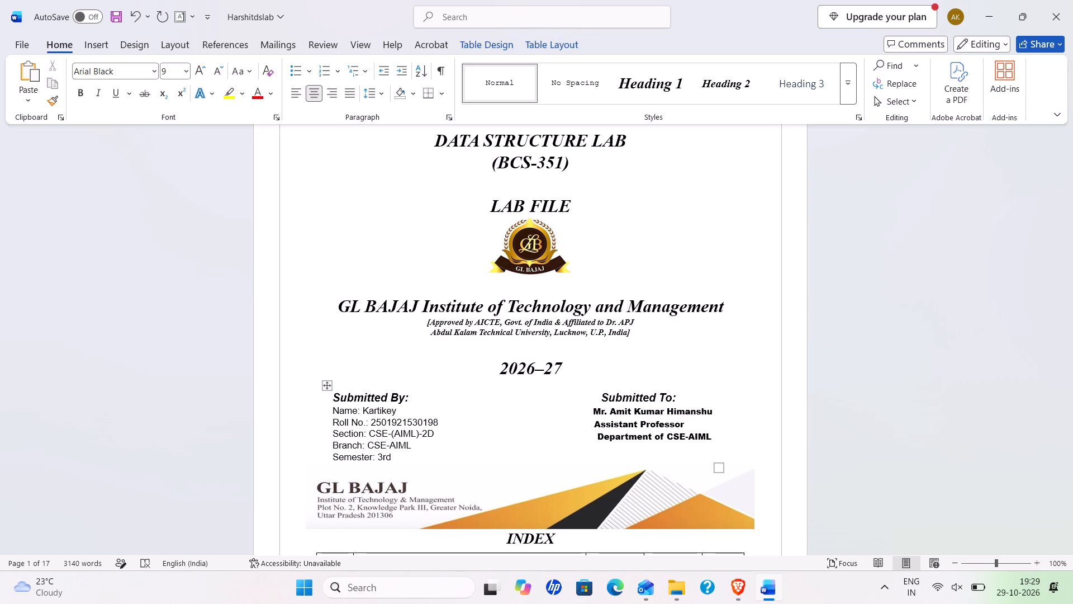
key("Down")
key("Right")
key("BackSpace")
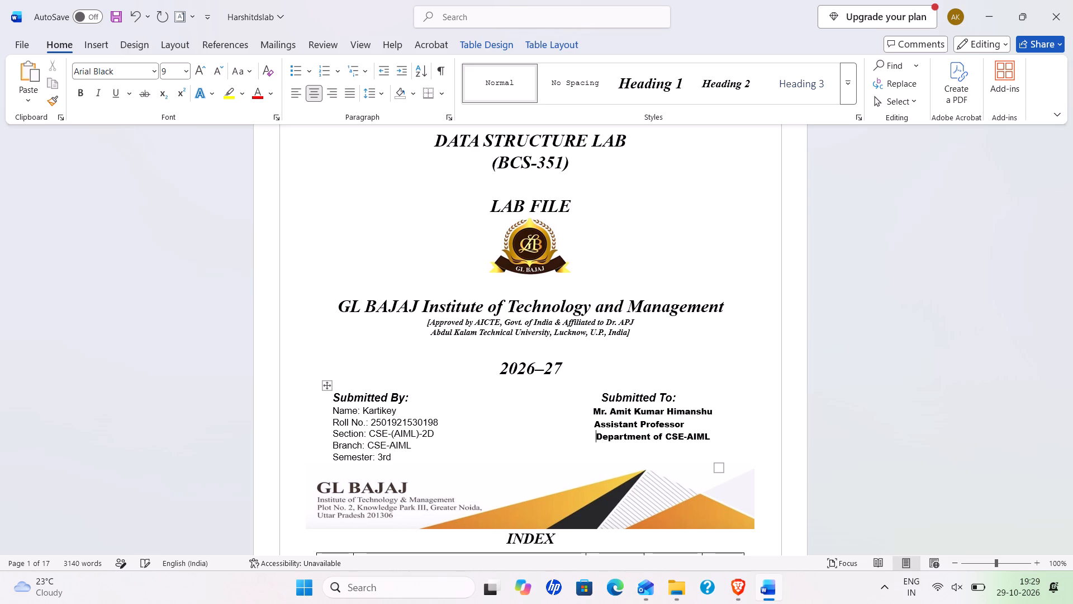
key("BackSpace")
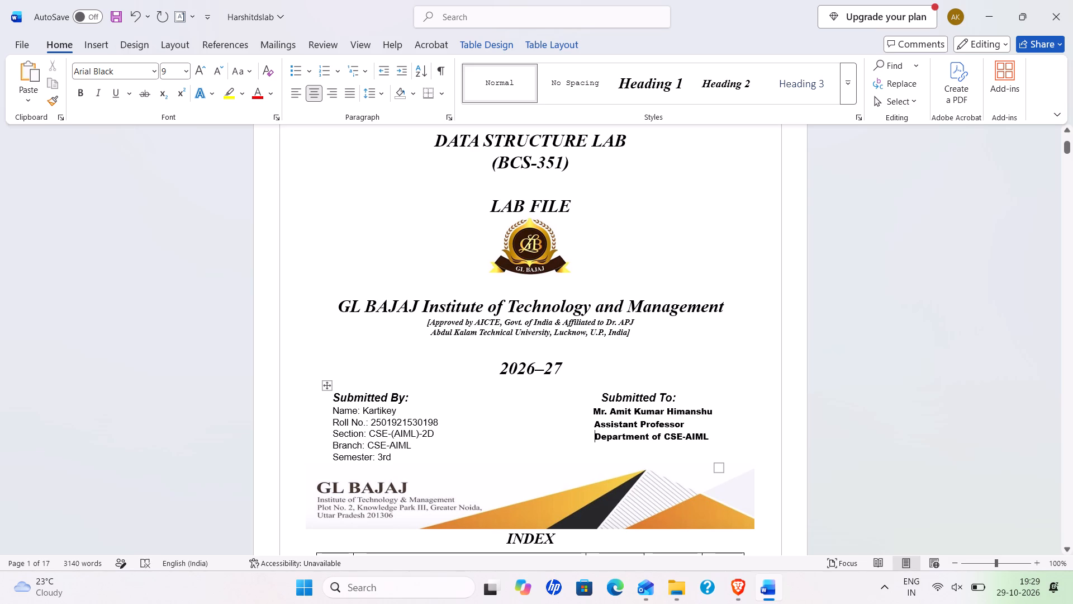
Auto-fit the column widths of the Submitted By/Submitted To table to its contents.
left_click(330, 410)
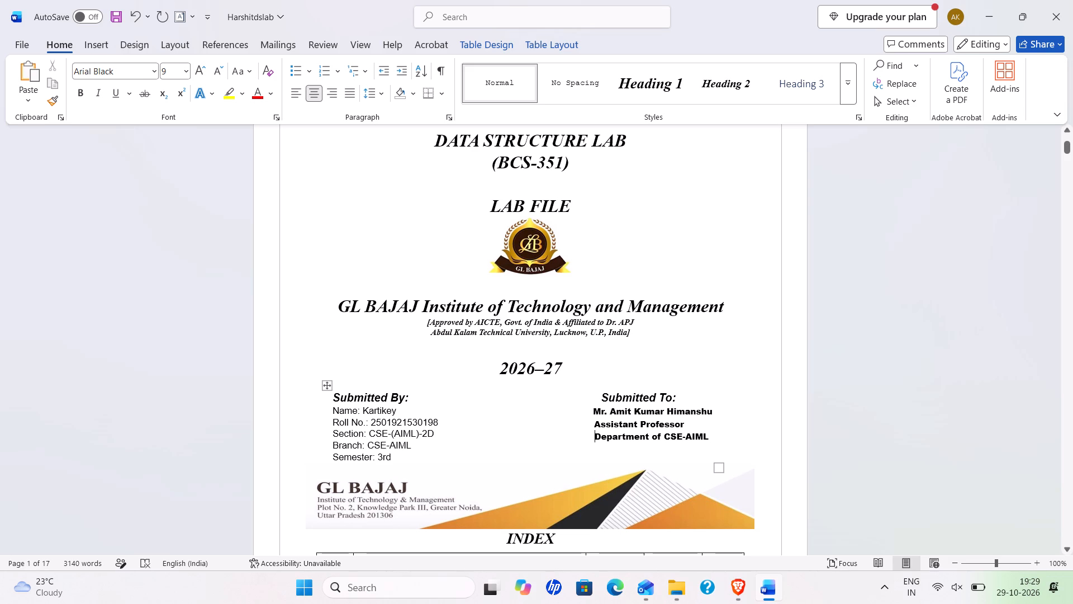
left_click(320, 409)
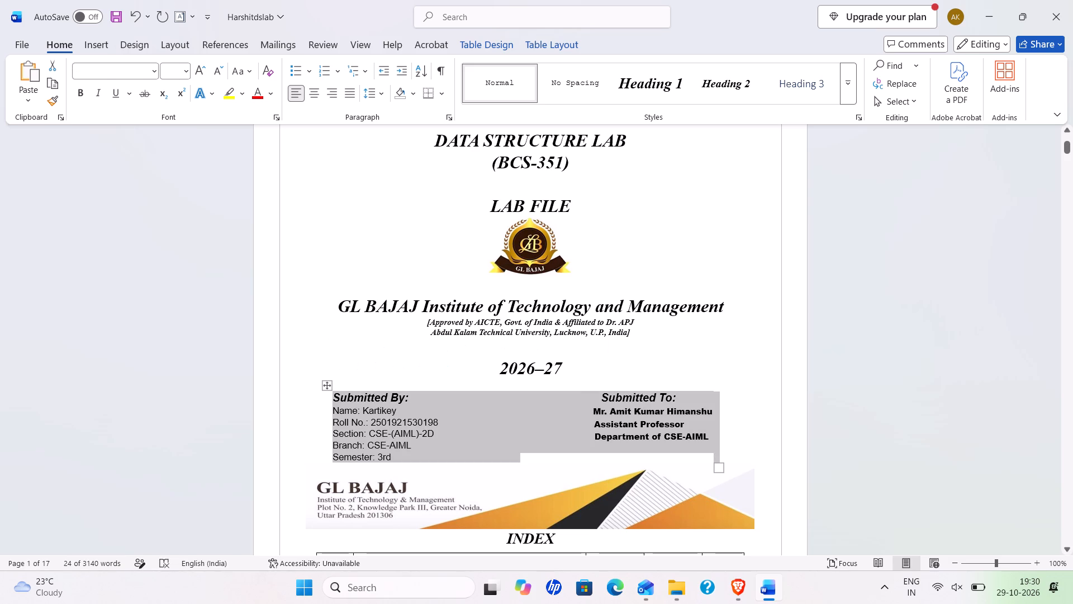
left_click(315, 412)
left_click(306, 349)
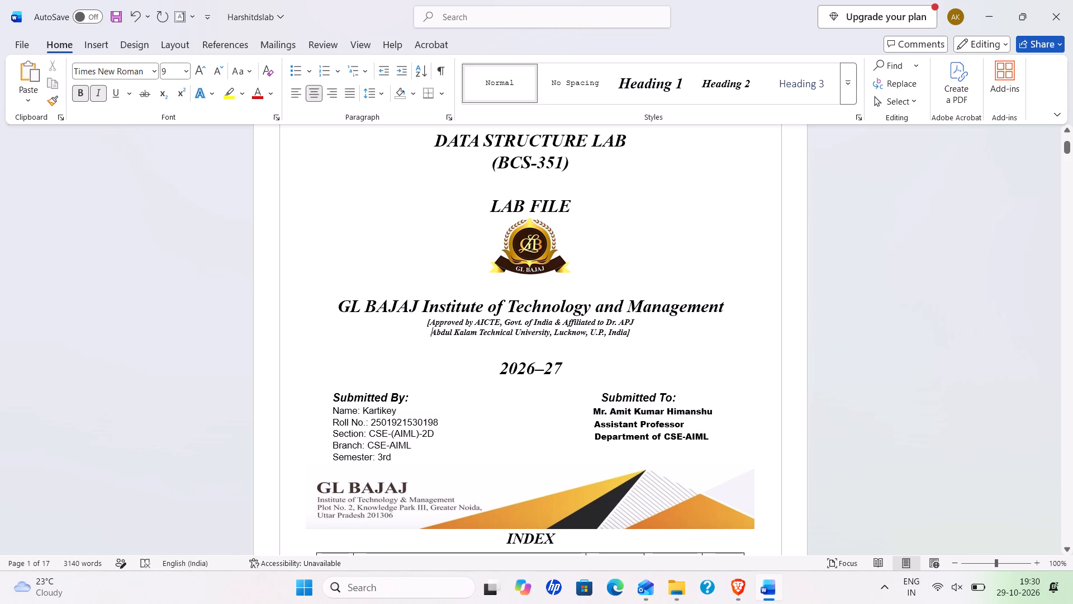
double_click(331, 411)
Format the student detail lines under Submitted By, from Name to Semester, in Arial Black at size 9.
left_click(307, 417)
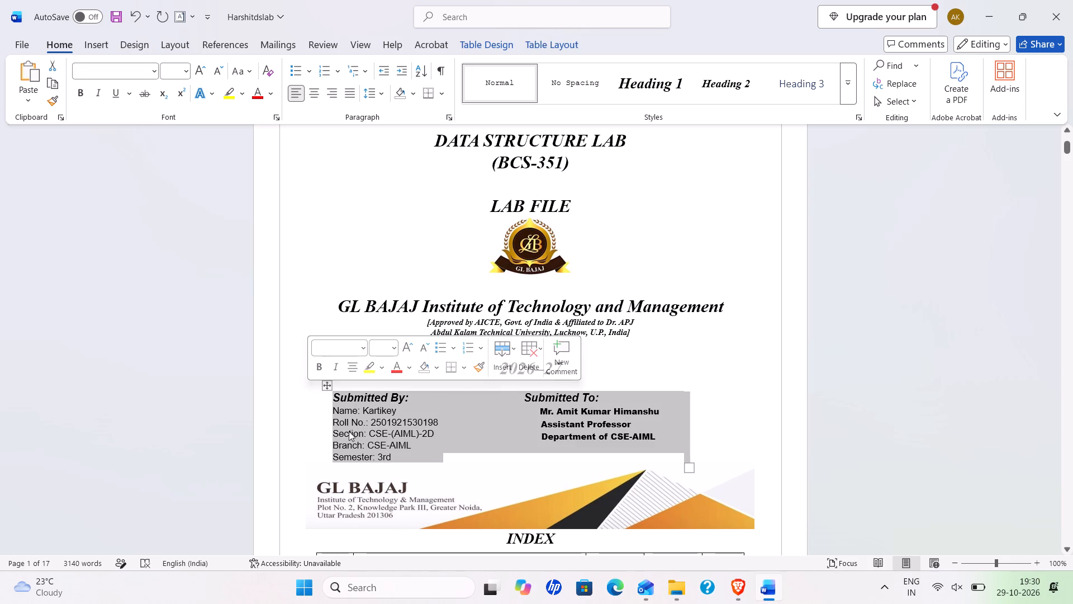
left_click(475, 473)
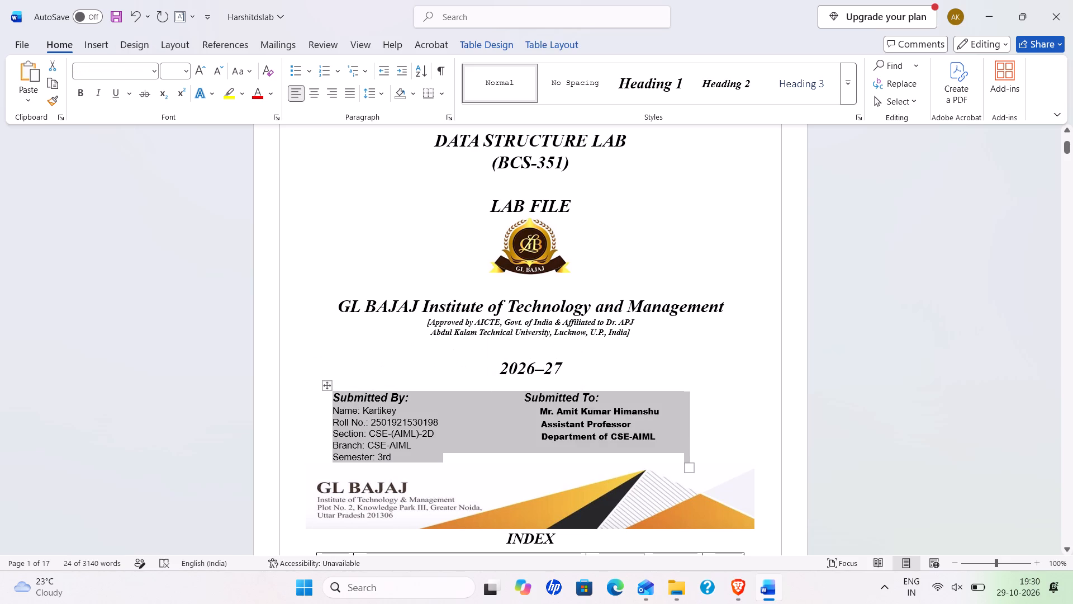
left_click(448, 437)
left_click_drag(439, 424, 428, 422)
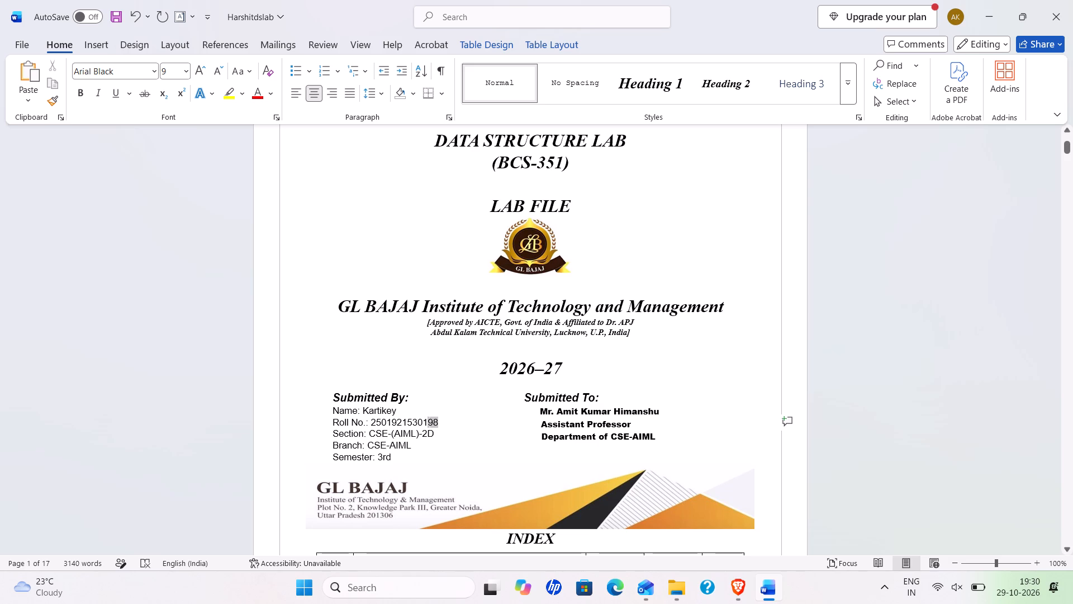
left_click_drag(428, 422, 372, 475)
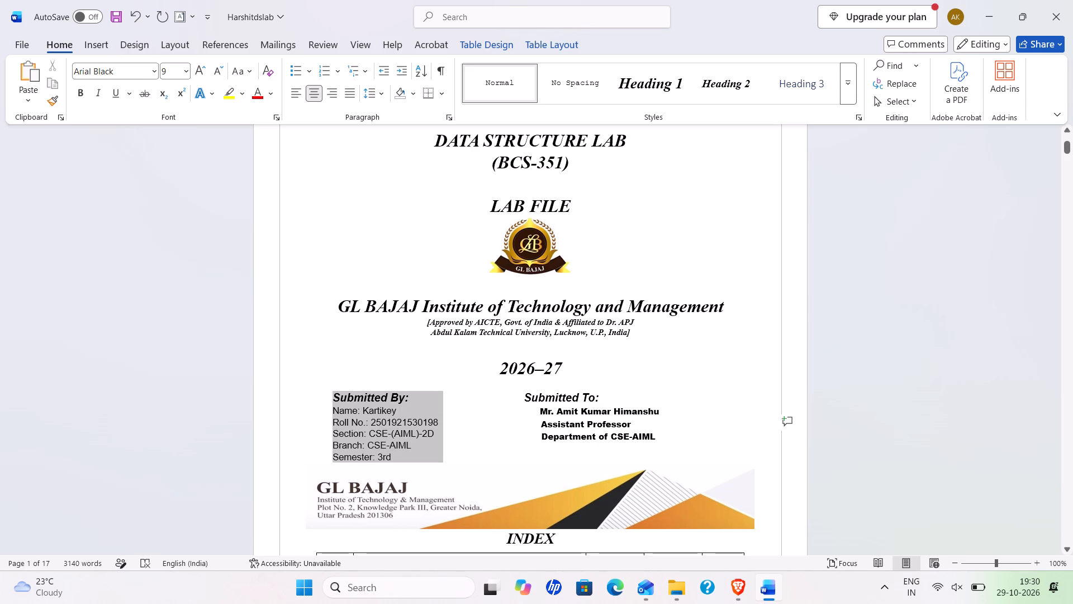
left_click_drag(372, 475, 374, 458)
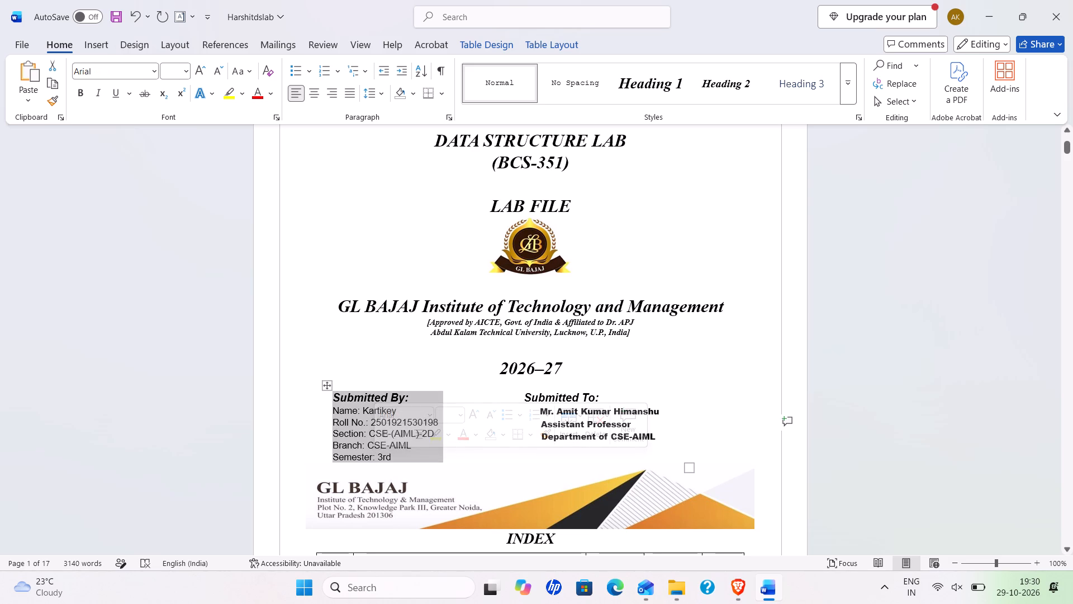
left_click(325, 402)
left_click(312, 413)
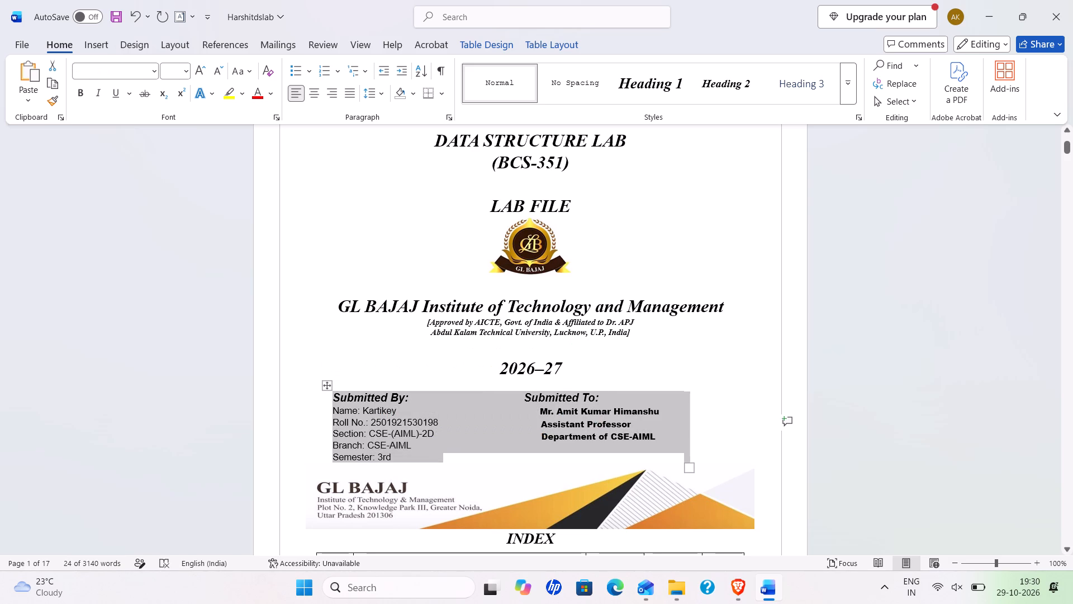
left_click(326, 342)
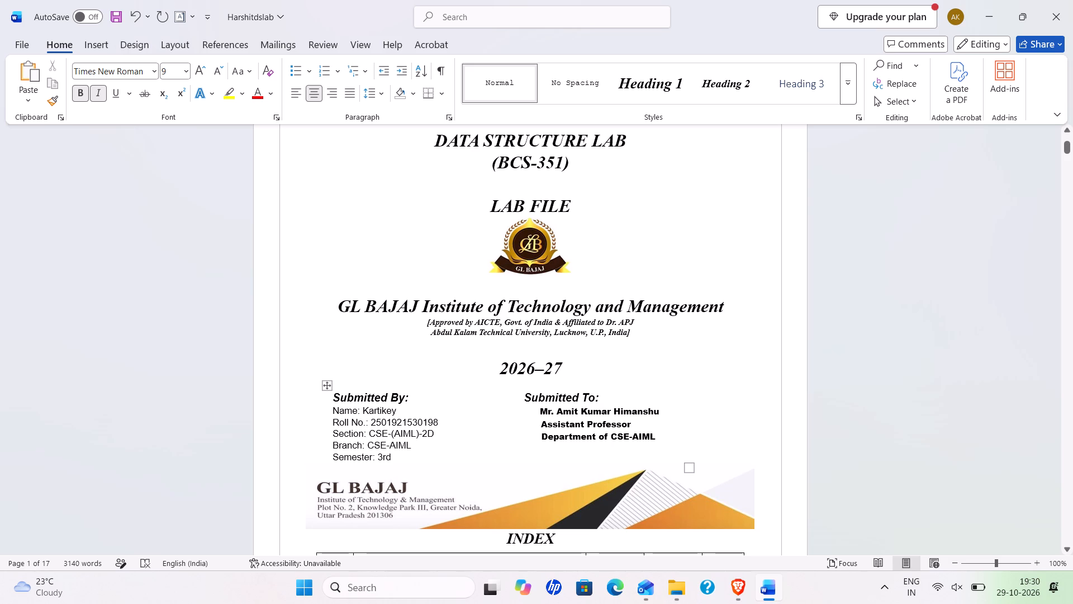
left_click_drag(333, 410, 407, 459)
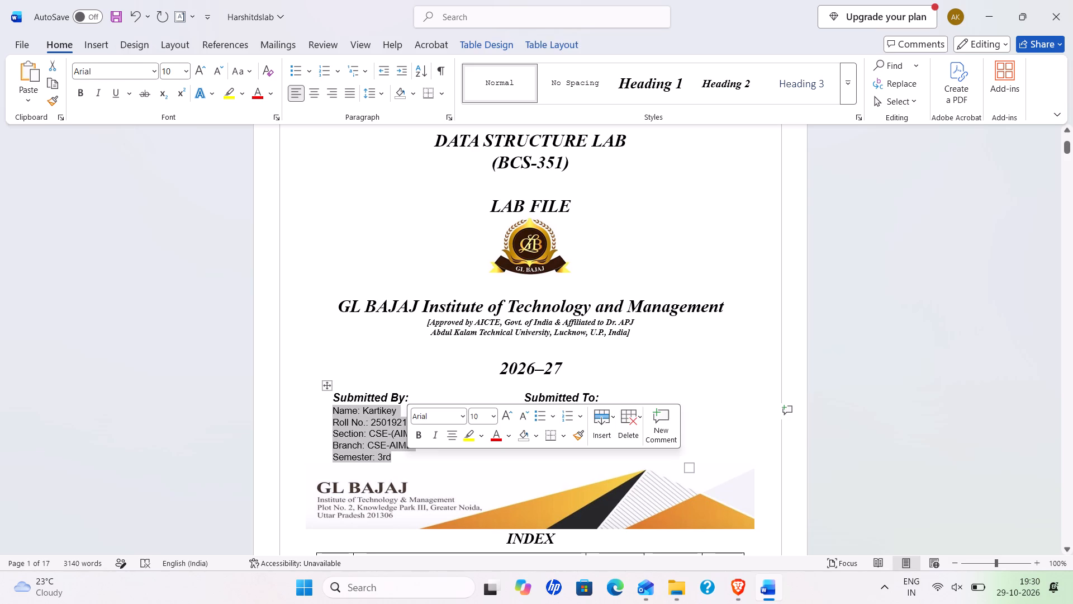
left_click(461, 423)
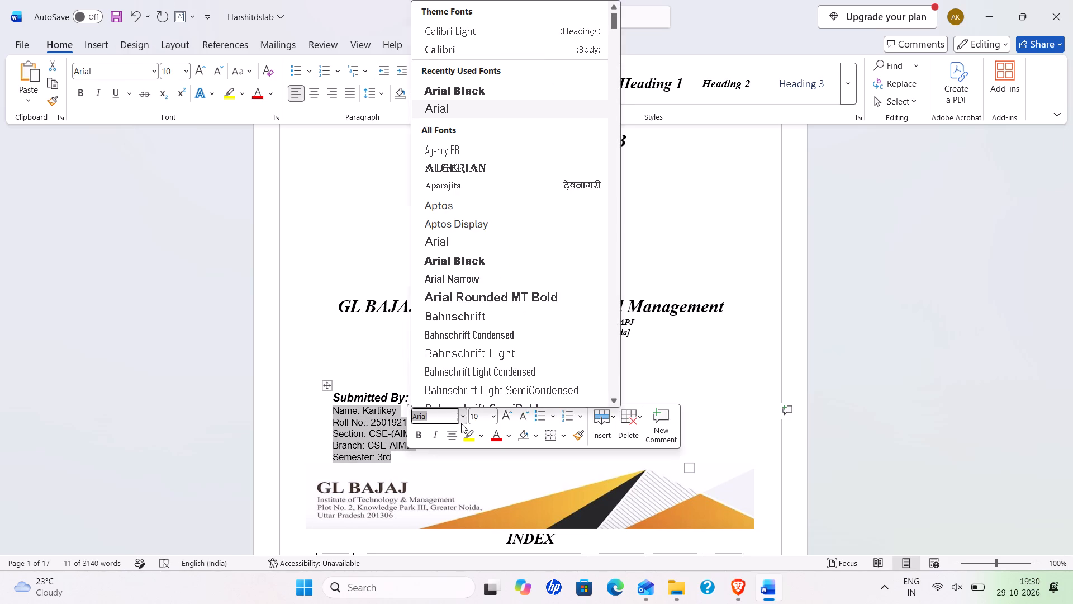
left_click(471, 259)
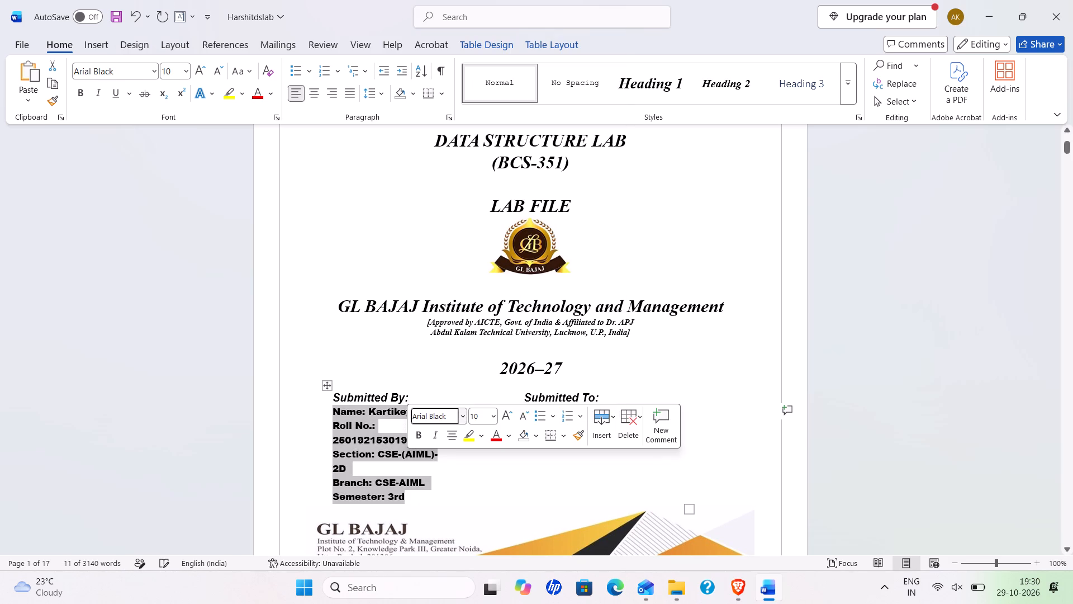
left_click(490, 422)
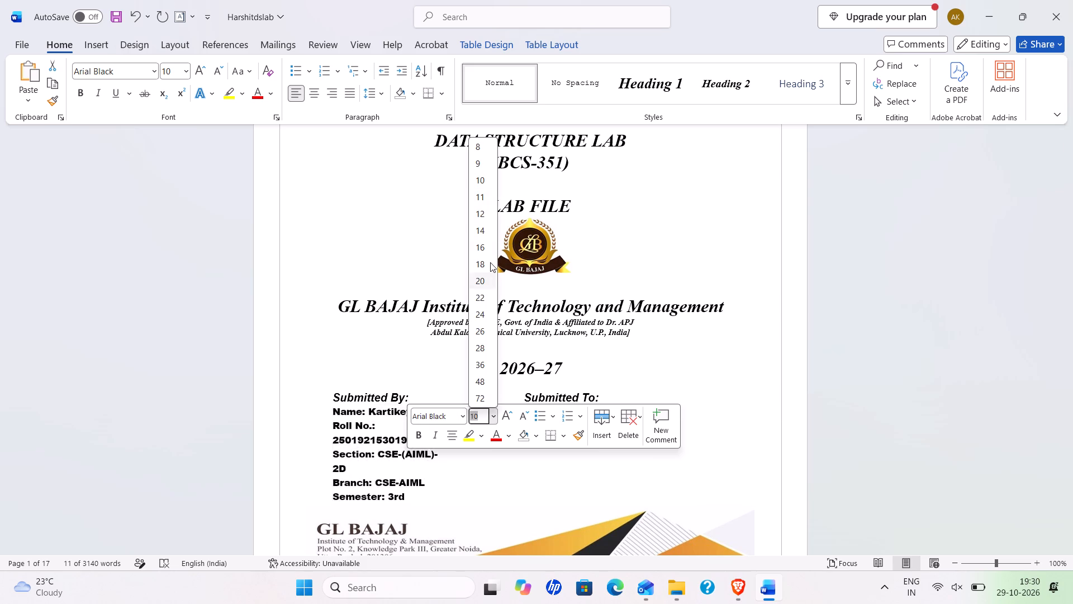
left_click(481, 167)
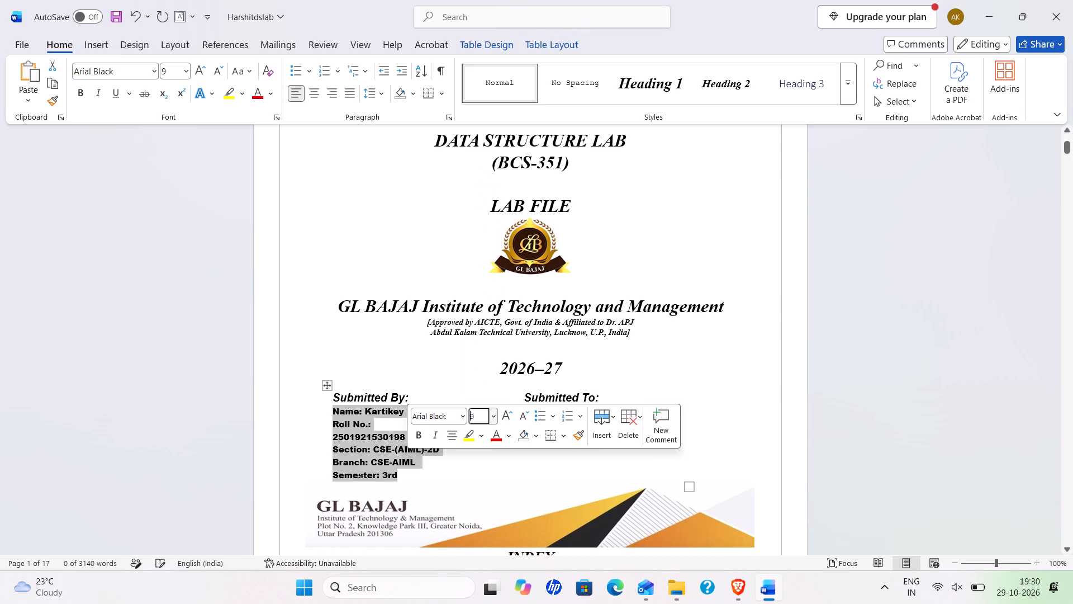
left_click(727, 389)
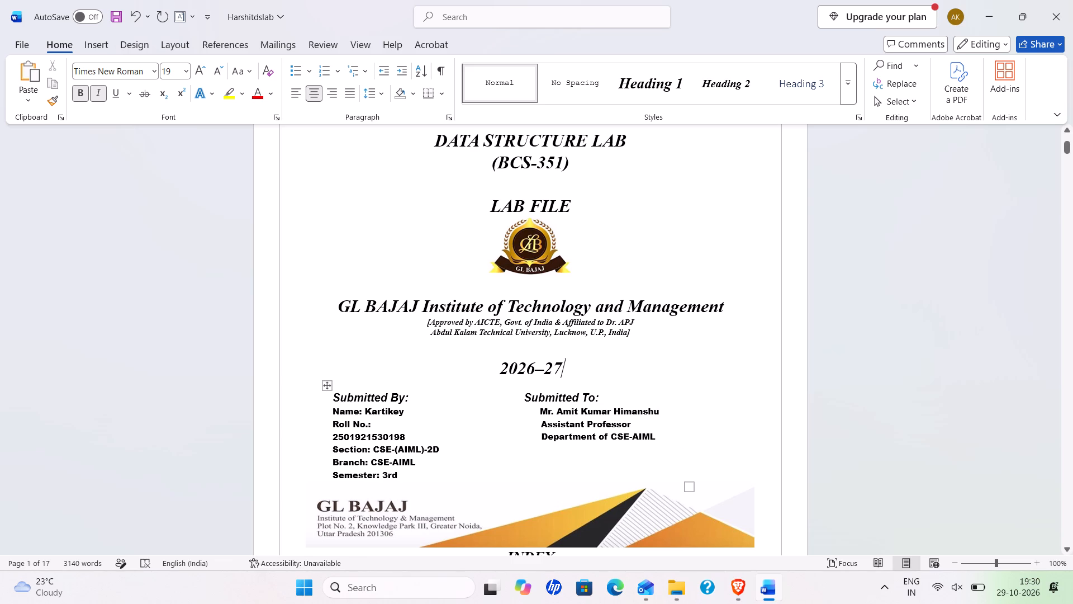
Set the font size of the Roll No. line under Submitted By to 8.5.
left_click_drag(409, 435, 336, 423)
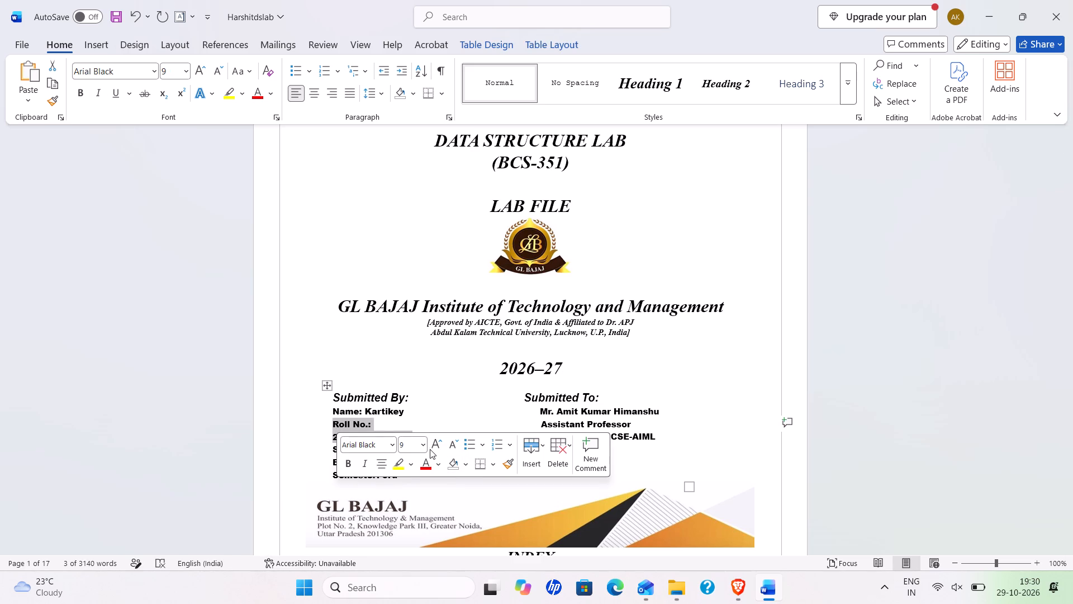
left_click(427, 449)
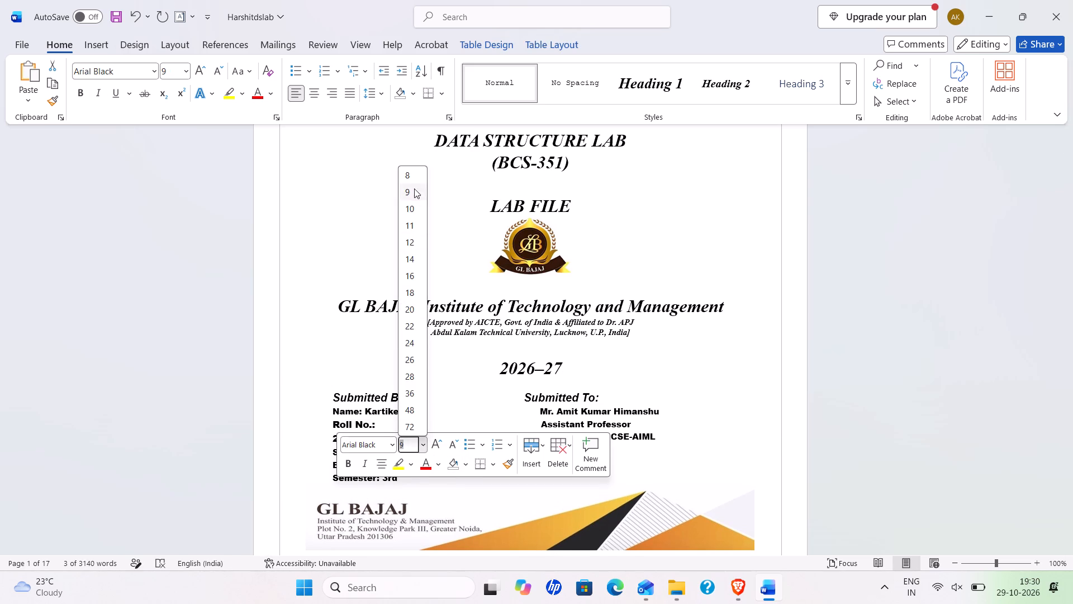
left_click(412, 446)
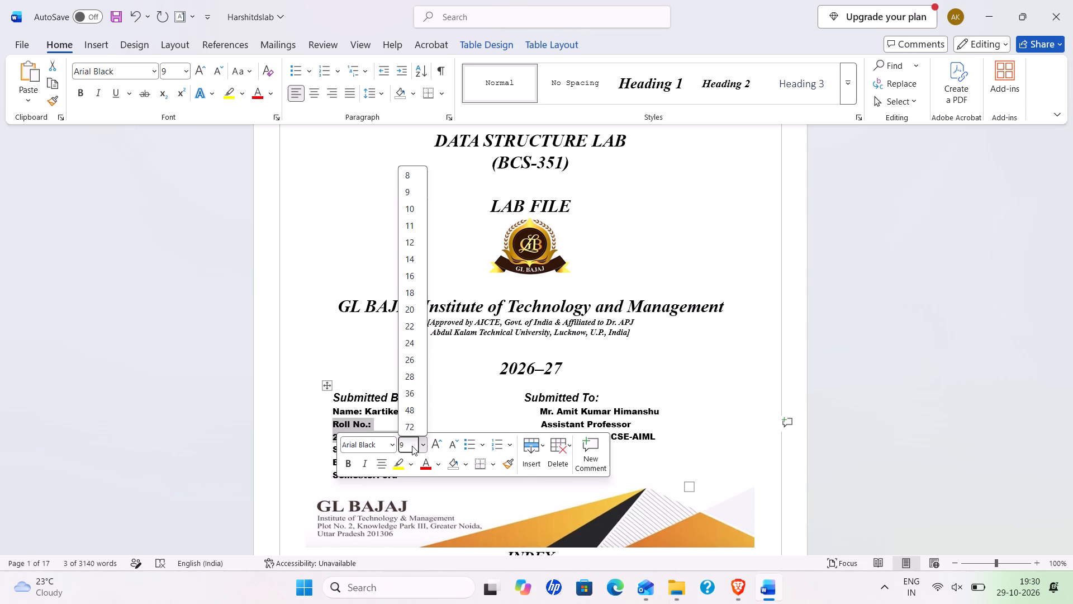
key("BackSpace")
key("8")
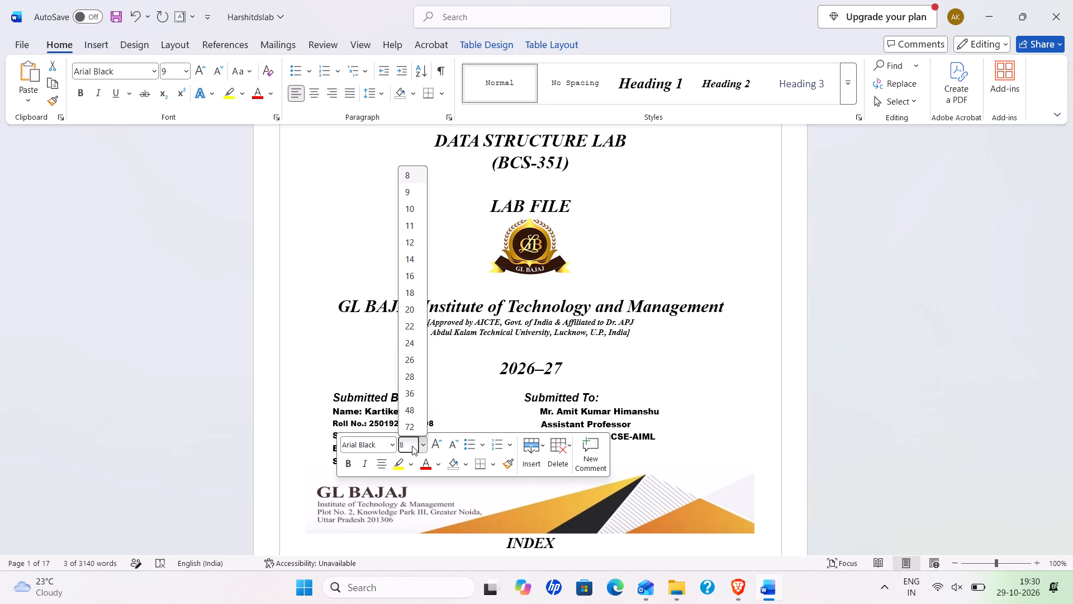
key("period")
key("5")
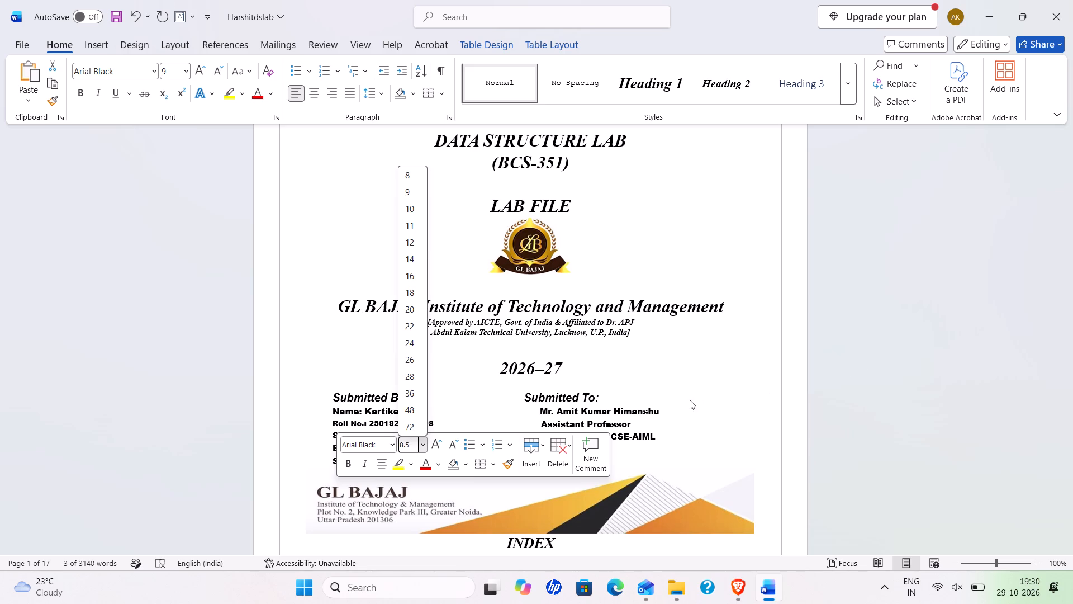
left_click(682, 397)
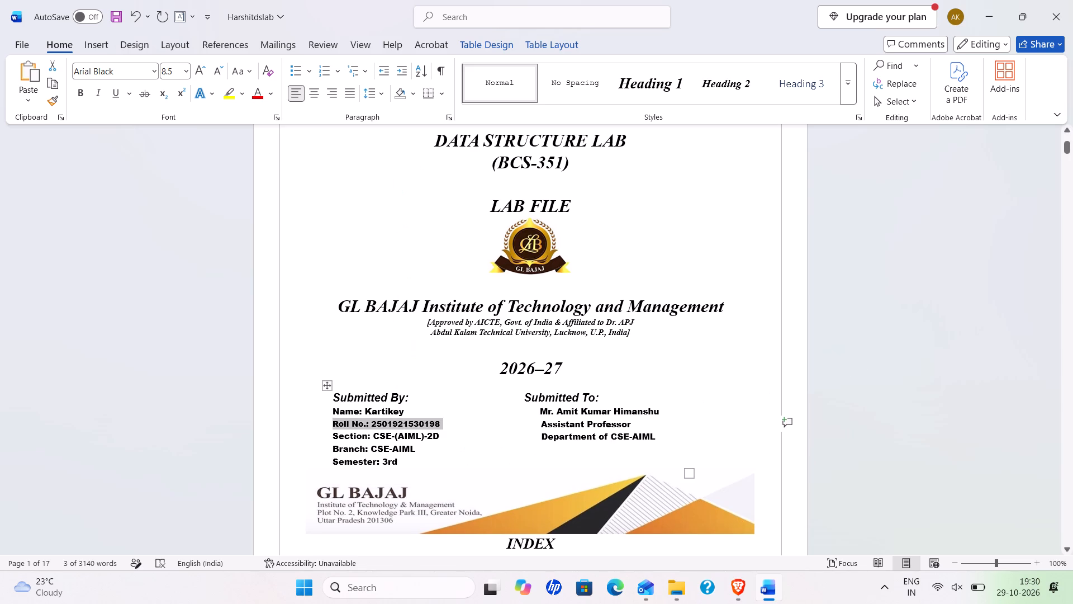
Review the index table and the Experiment No. 01 sorting program and output pages.
scroll(625, 455, "down", 3)
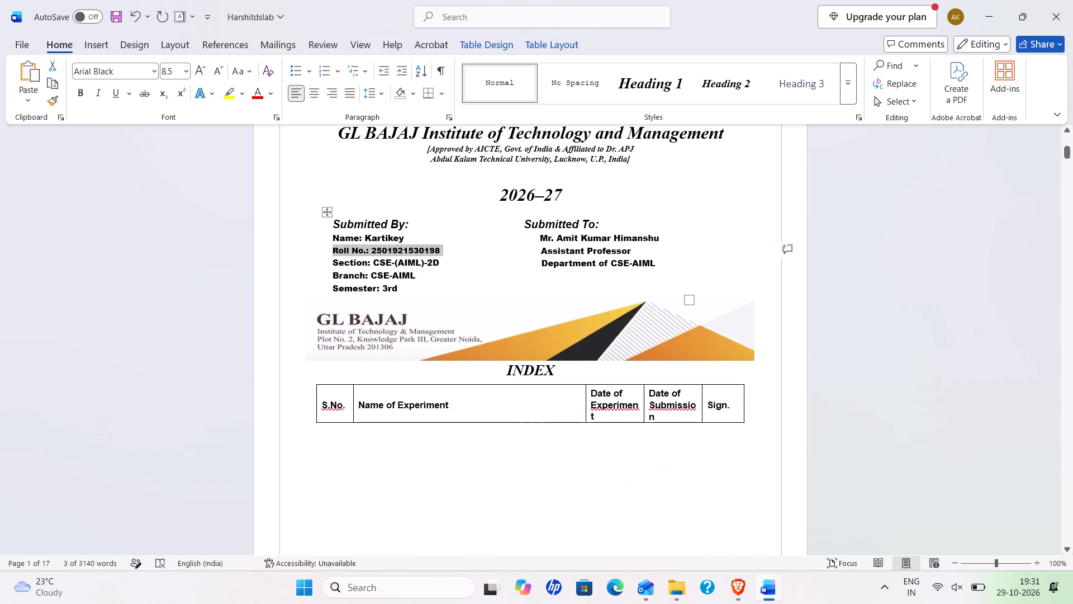
scroll(625, 455, "down", 8)
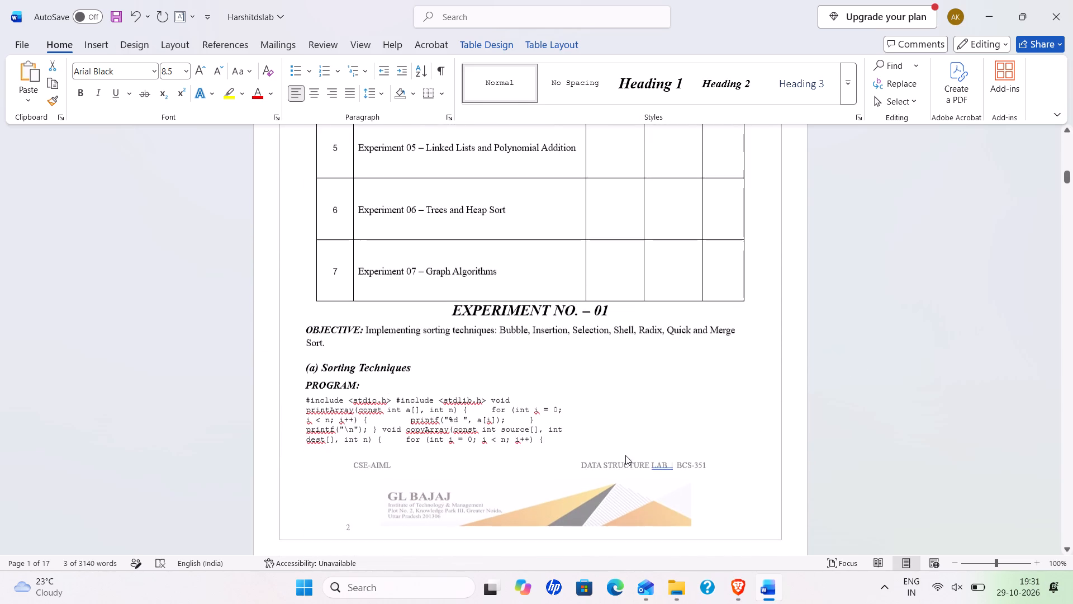
scroll(625, 455, "down", 2)
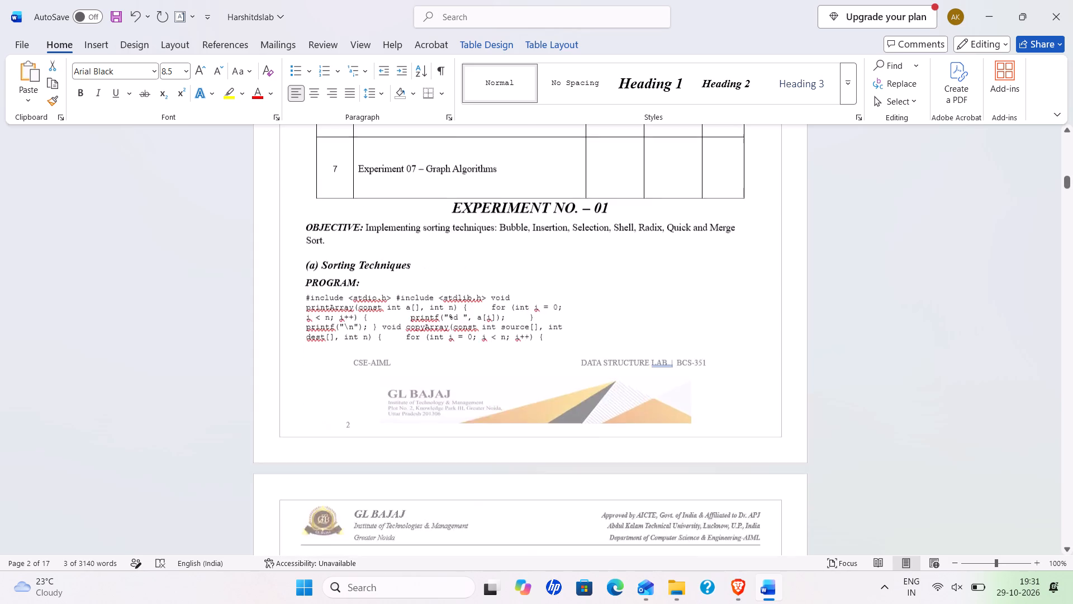
scroll(625, 455, "down", 9)
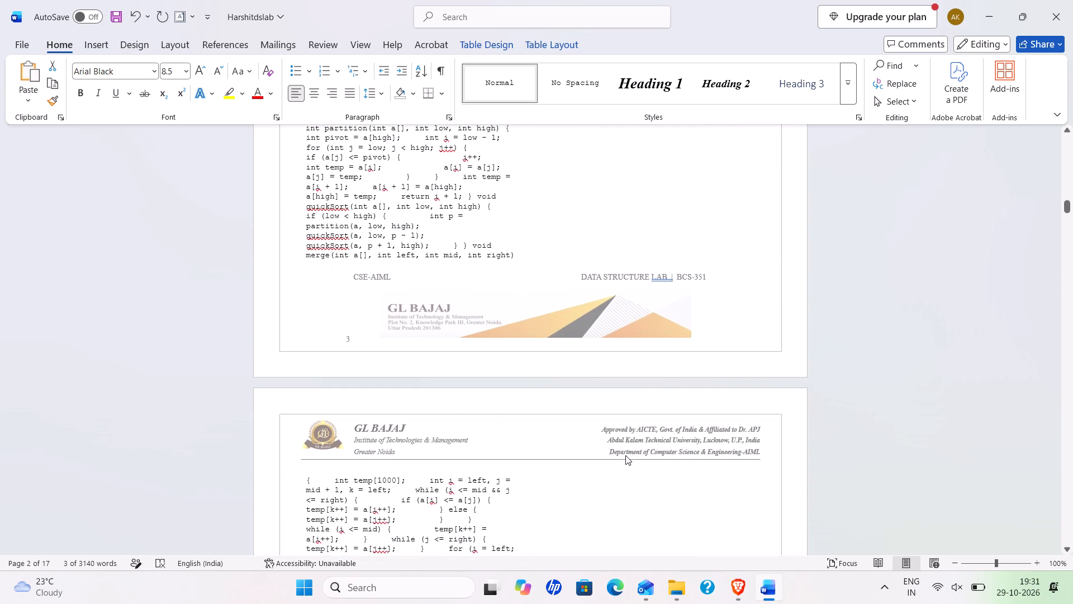
scroll(625, 455, "down", 9)
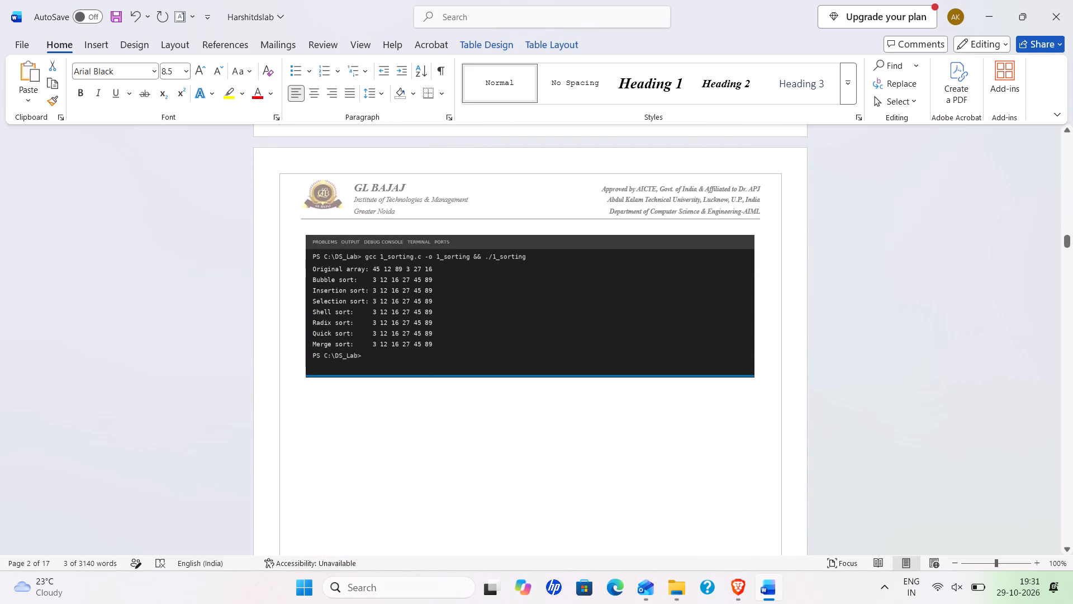
scroll(625, 455, "down", 2)
scroll(625, 455, "up", 8)
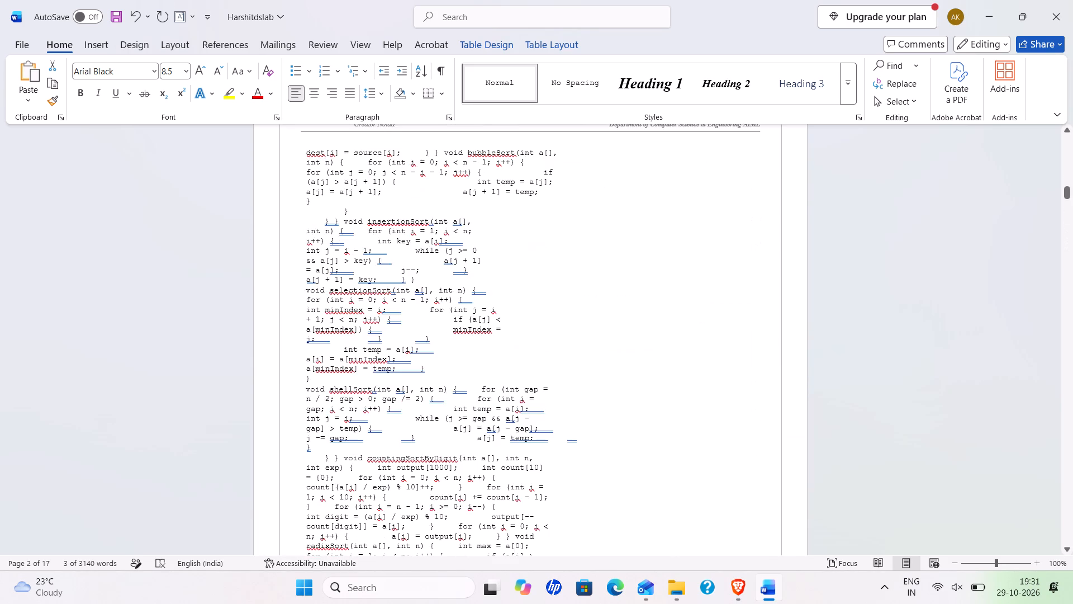
scroll(625, 455, "up", 2)
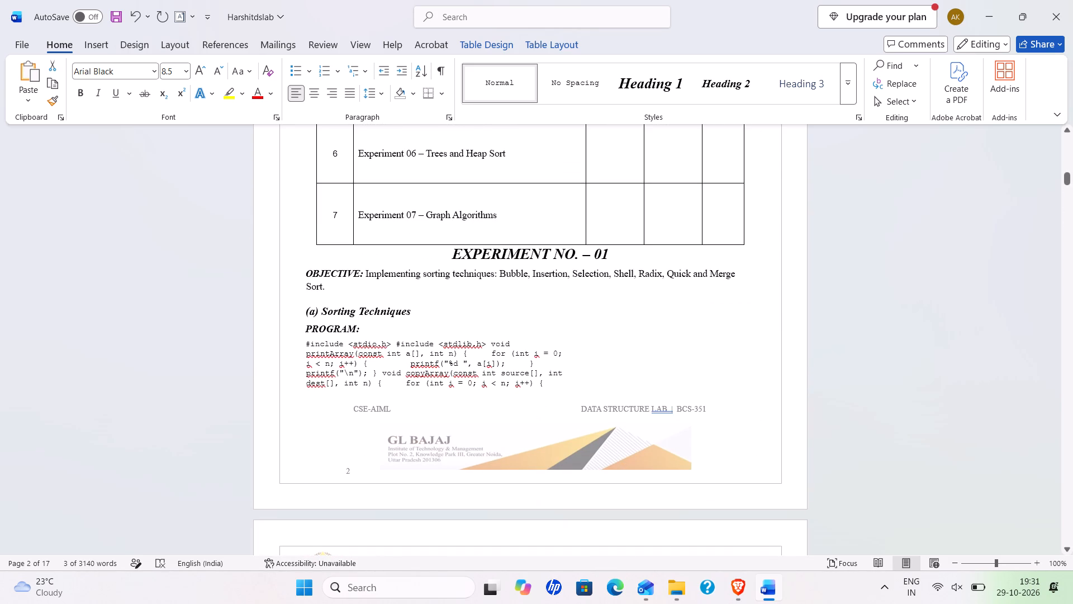
Select the Experiment No. 01 content from the start of the sorting program code through its output, and open the font choices for it.
left_click_drag(303, 345, 586, 563)
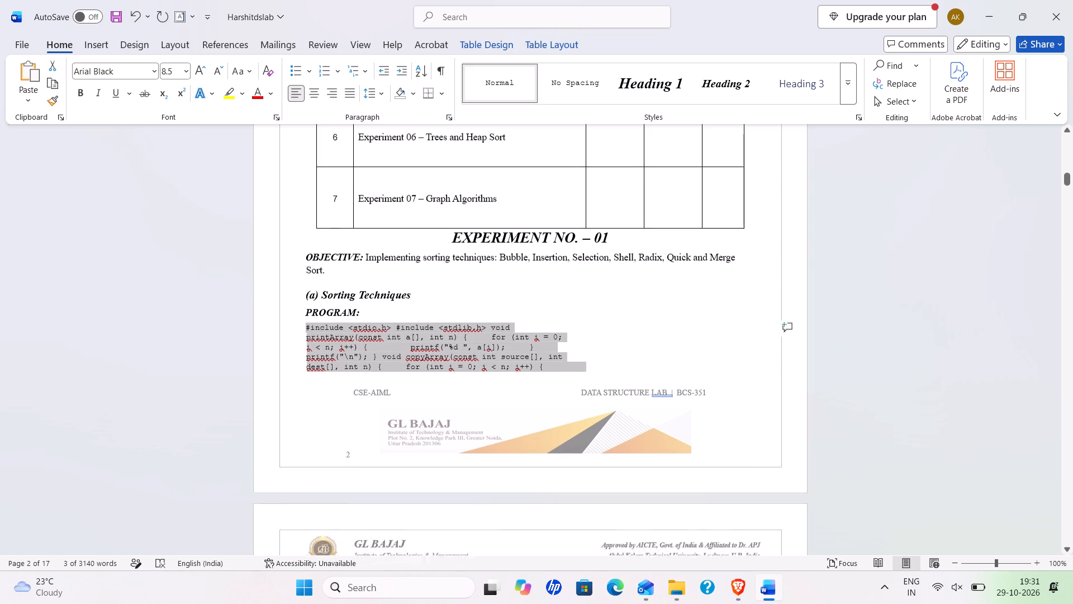
left_click_drag(586, 563, 586, 564)
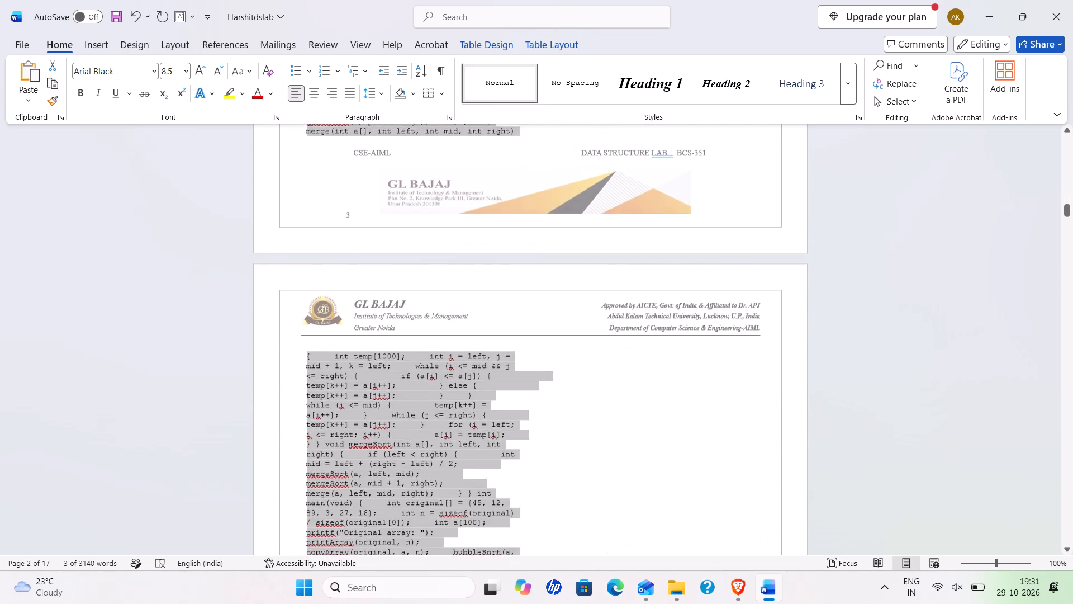
left_click_drag(586, 564, 586, 603)
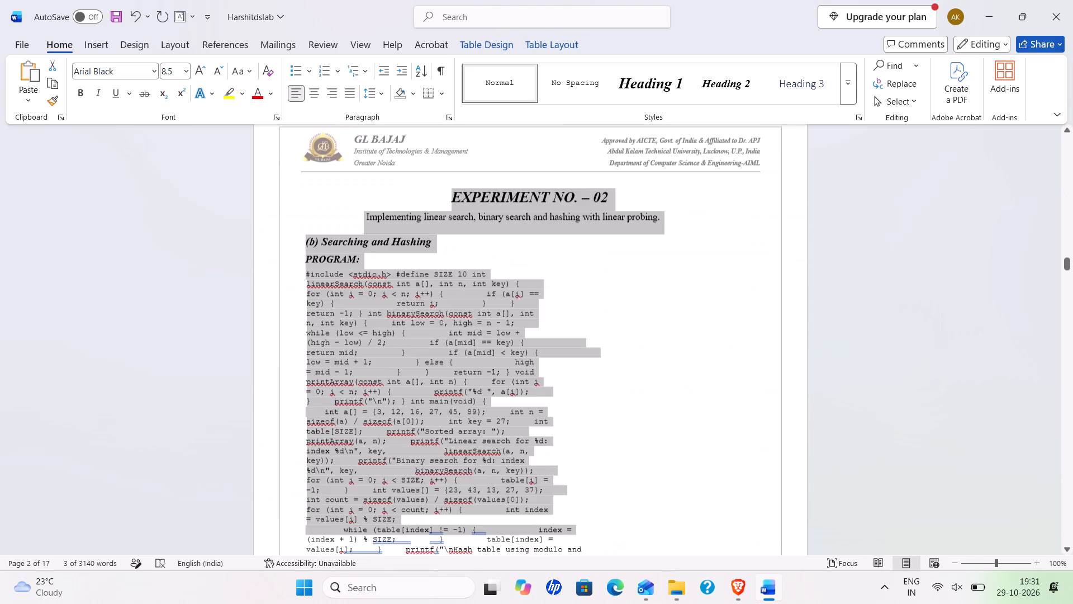
left_click_drag(586, 603, 653, 152)
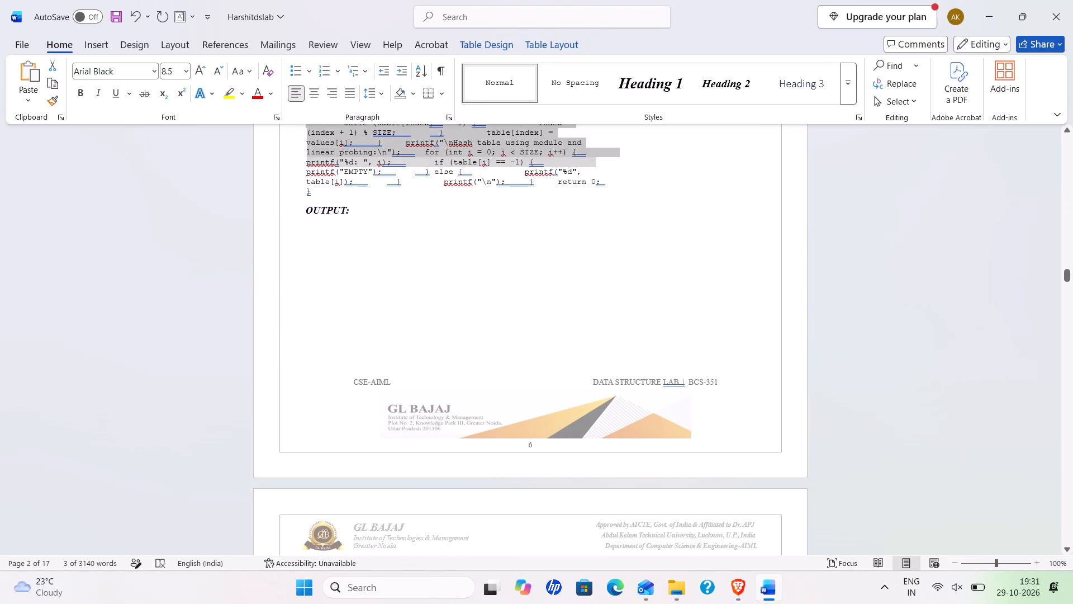
left_click_drag(653, 152, 660, 485)
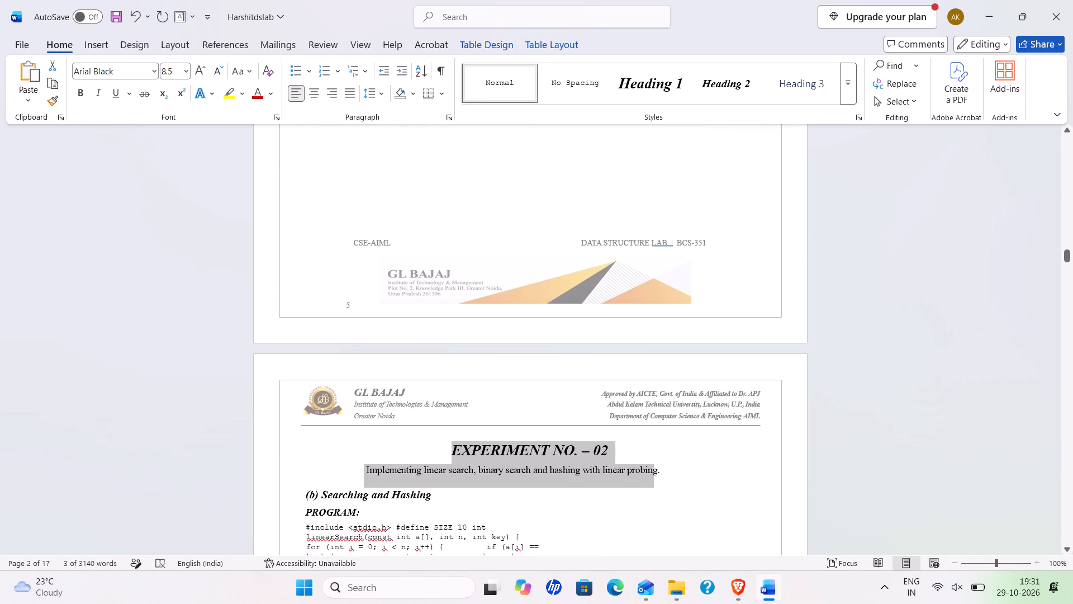
left_click_drag(660, 485, 620, 276)
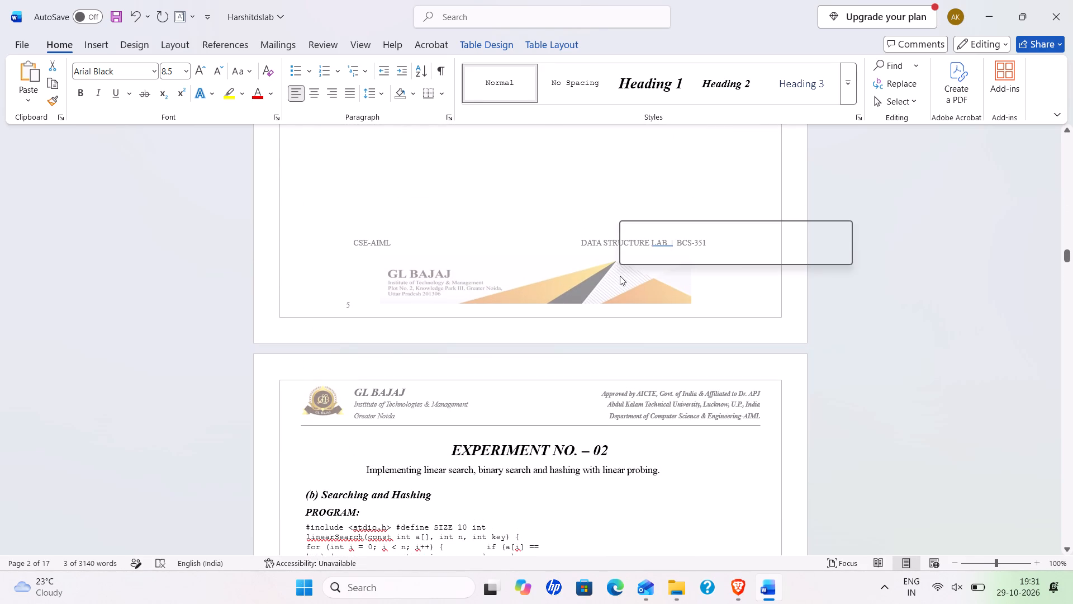
left_click(155, 73)
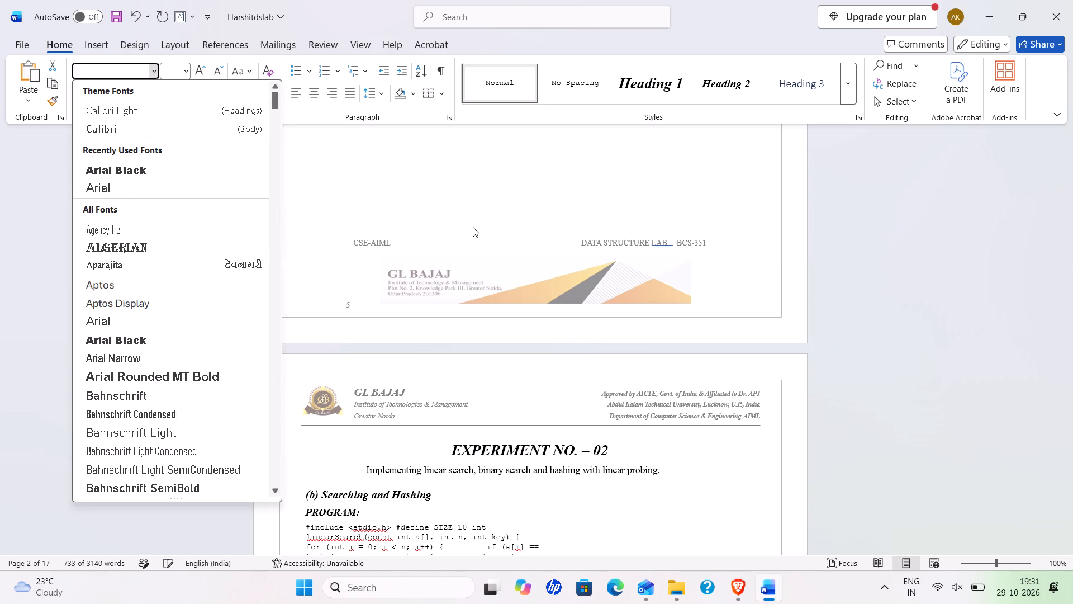
Change the font of the selected Experiment No. 01 sorting program and output to Arial.
scroll(473, 227, "up", 8)
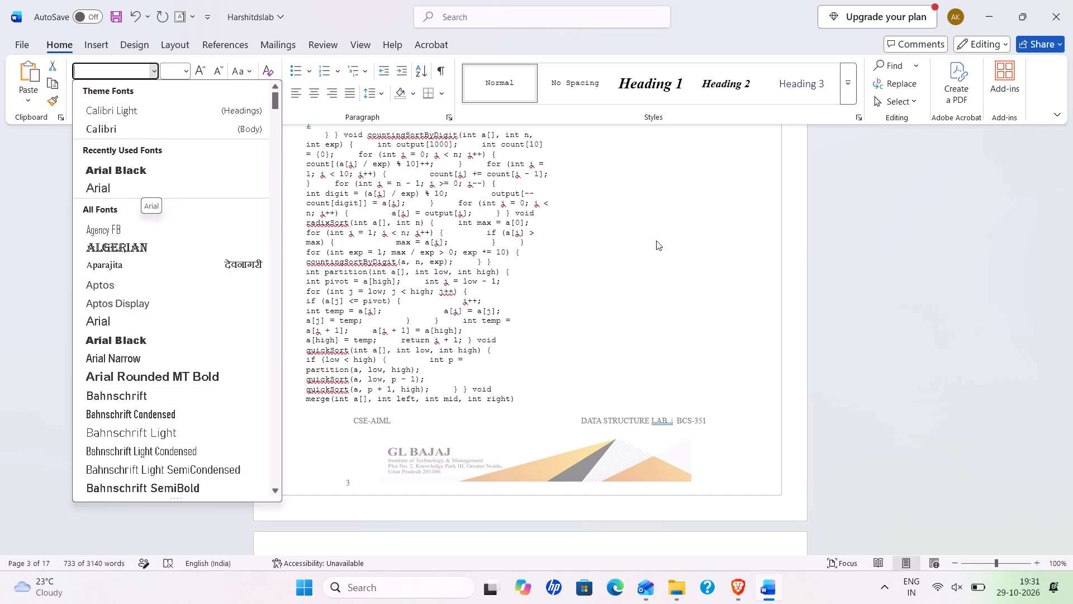
left_click(162, 196)
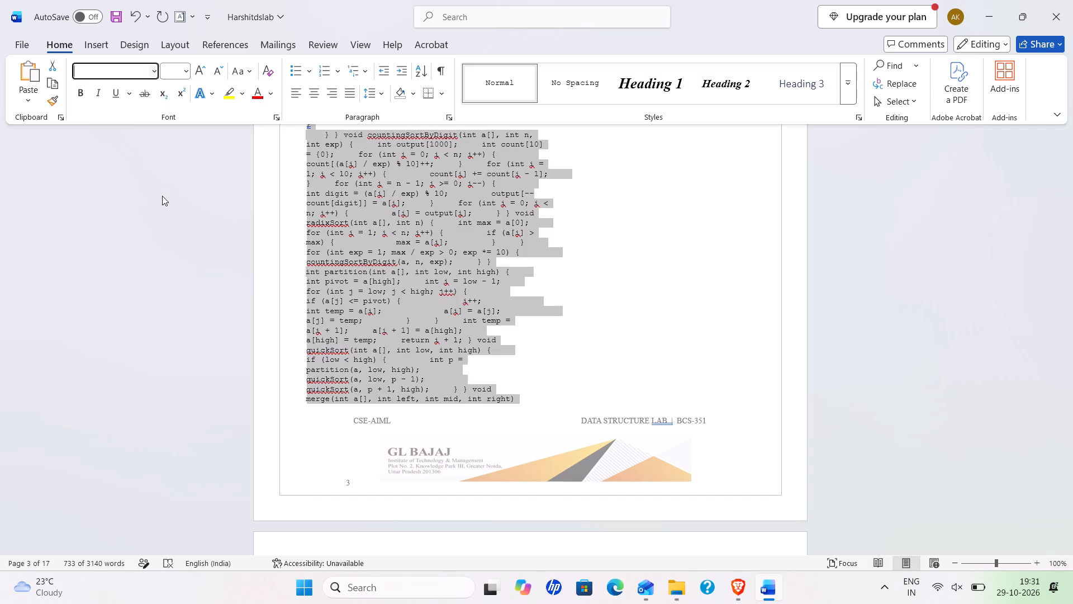
left_click(723, 270)
Select the Experiment No. 01 sorting program code from its first #include line, continuing onto the following page.
scroll(723, 270, "up", 1)
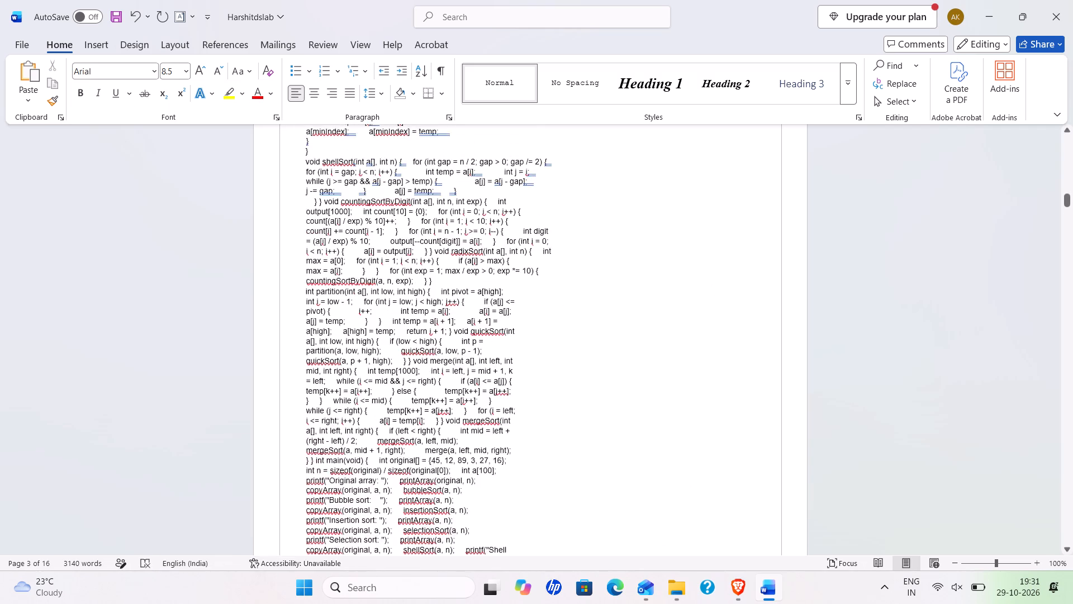
scroll(723, 270, "up", 3)
scroll(401, 237, "up", 1)
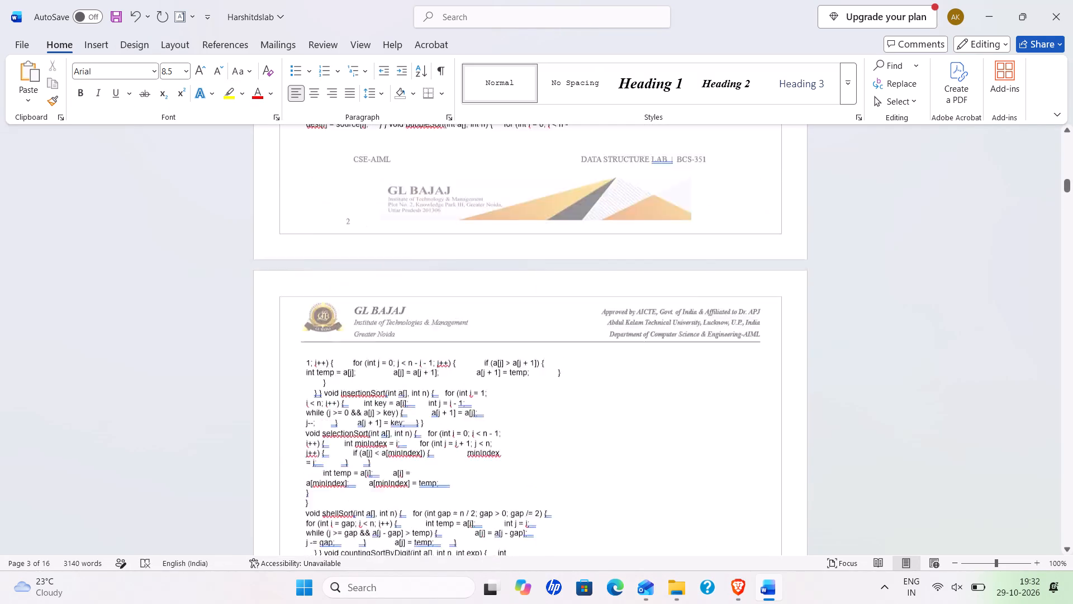
scroll(401, 237, "up", 2)
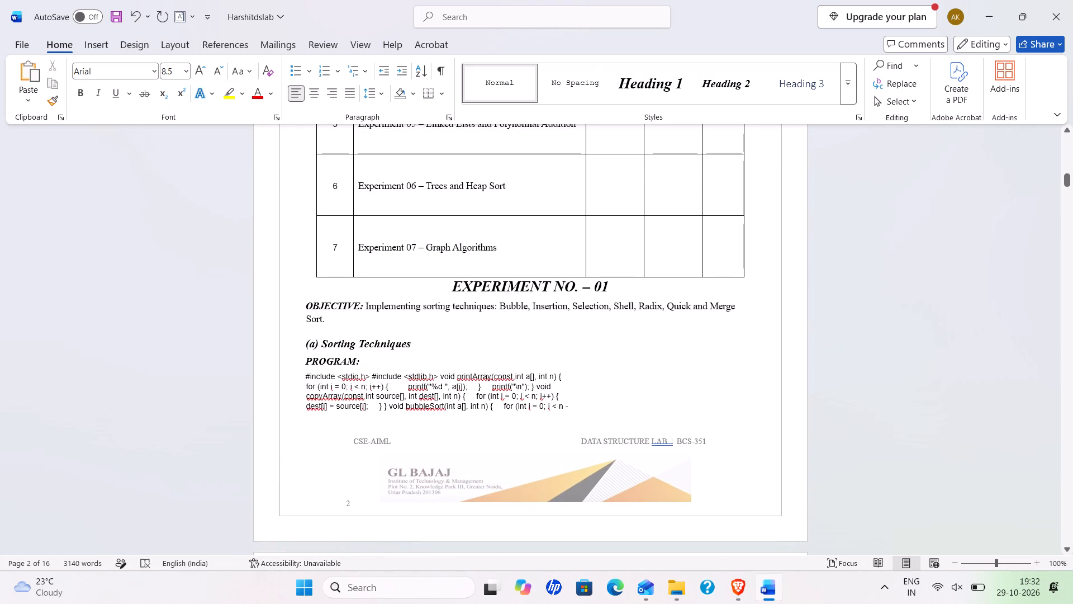
left_click_drag(302, 375, 551, 549)
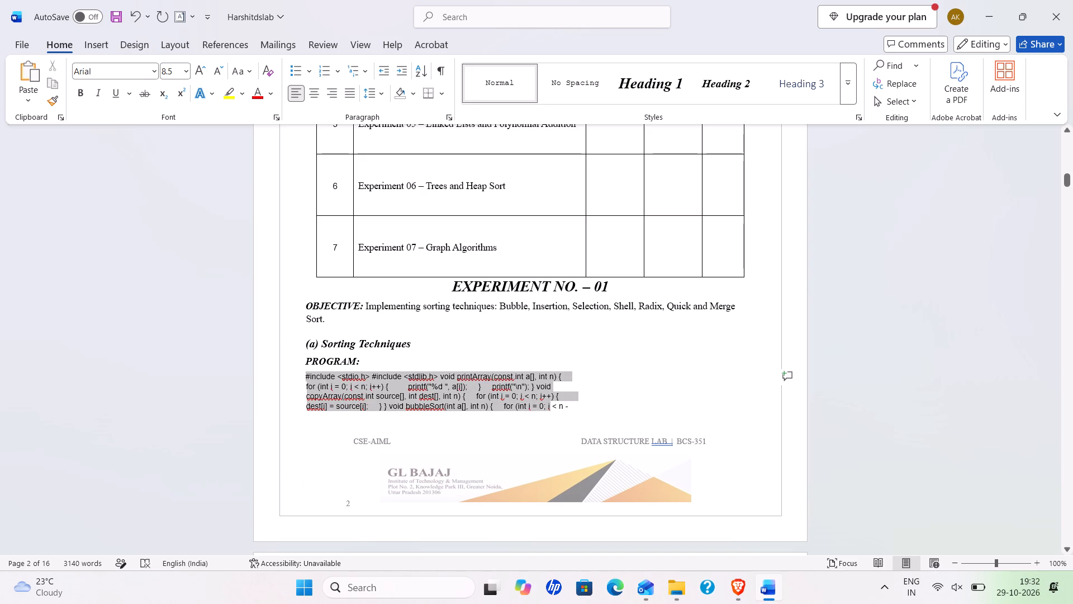
left_click_drag(551, 549, 563, 575)
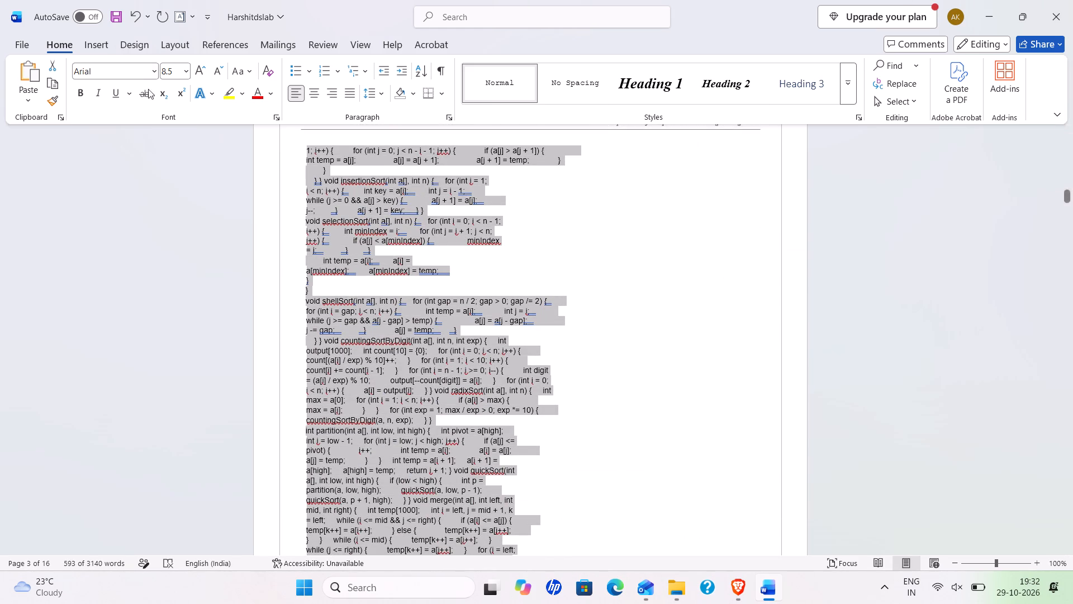
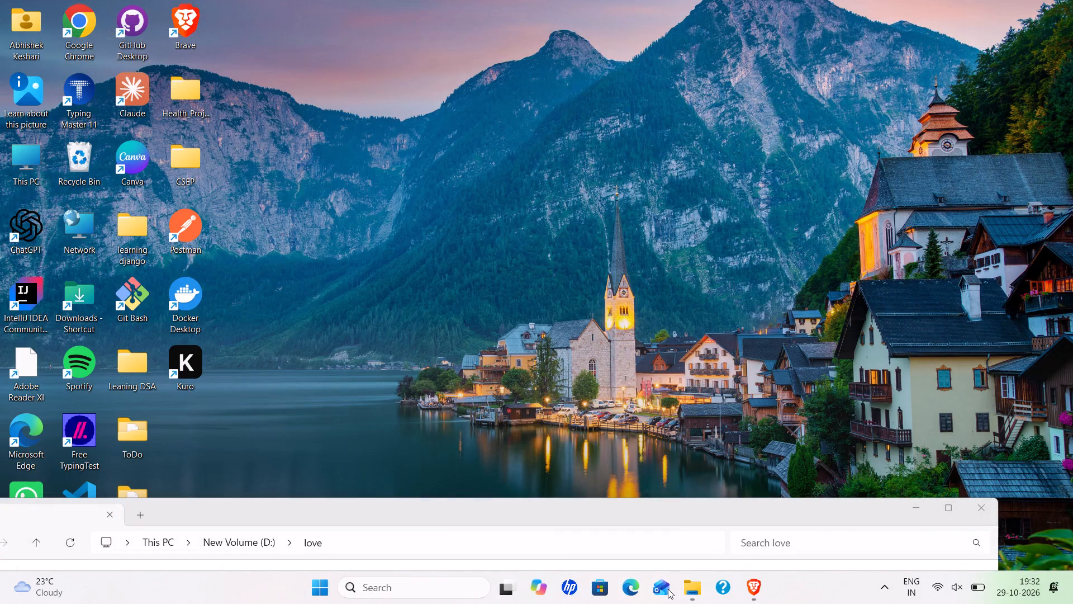
Open Windows search from the desktop.
left_click(416, 585)
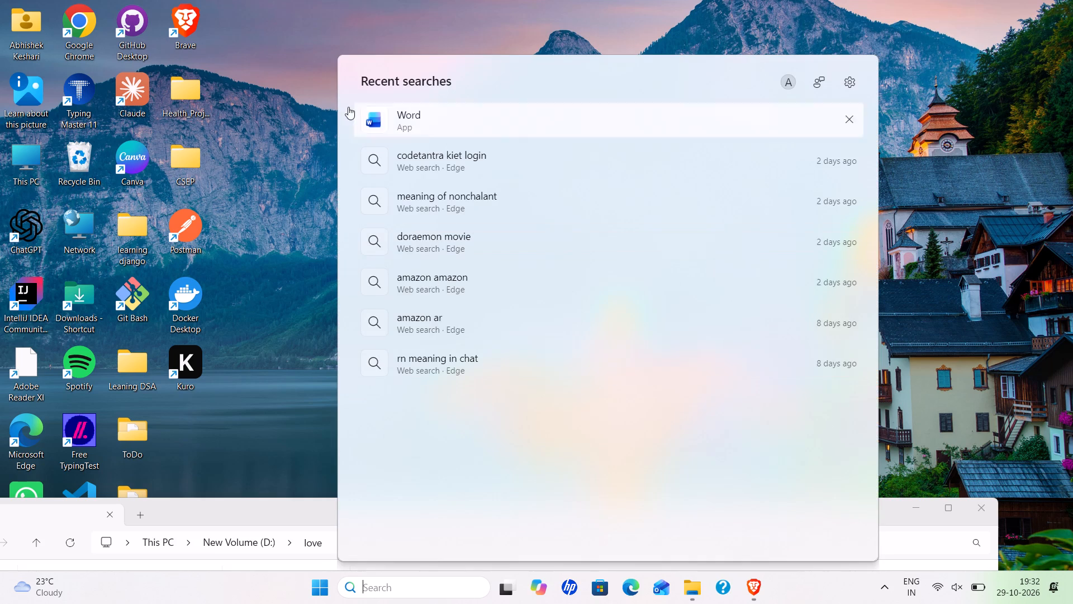
Launch Word and browse the computer's folders for an existing document to open.
left_click(420, 139)
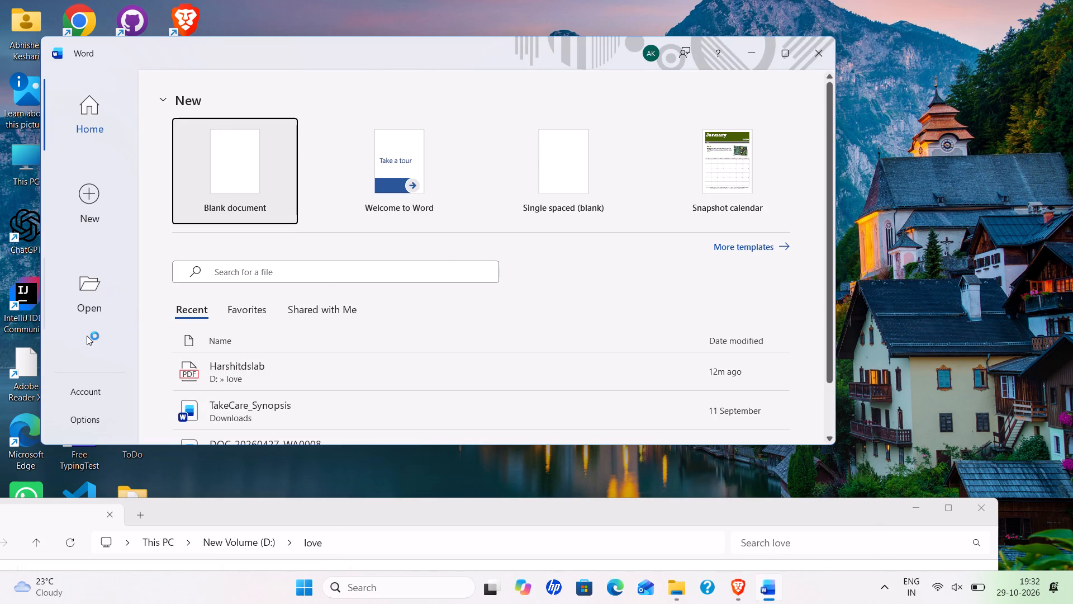
scroll(92, 306, "down", 2)
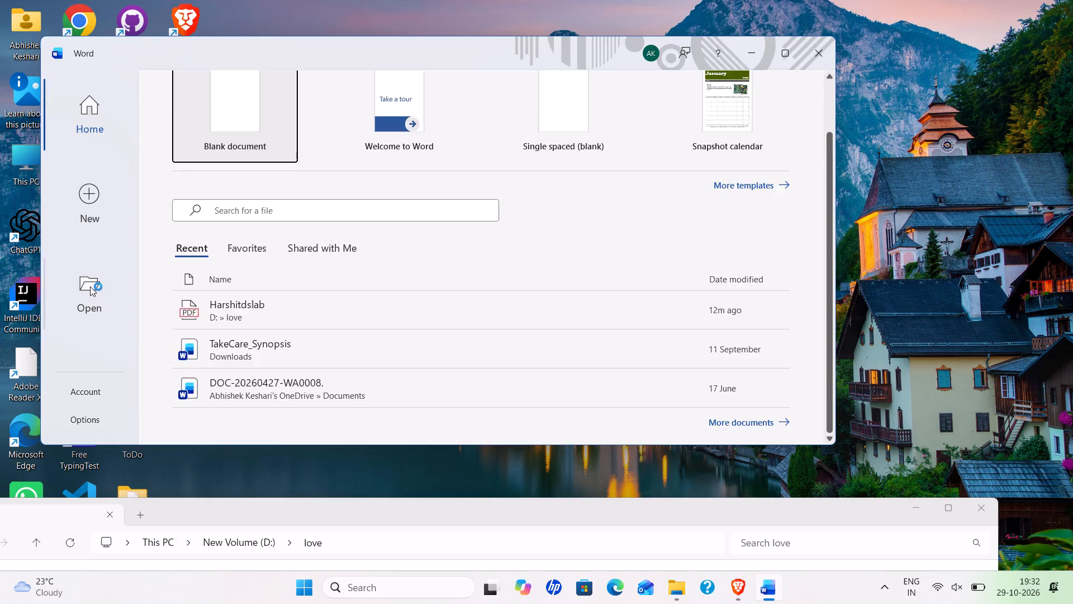
left_click(90, 286)
left_click(233, 360)
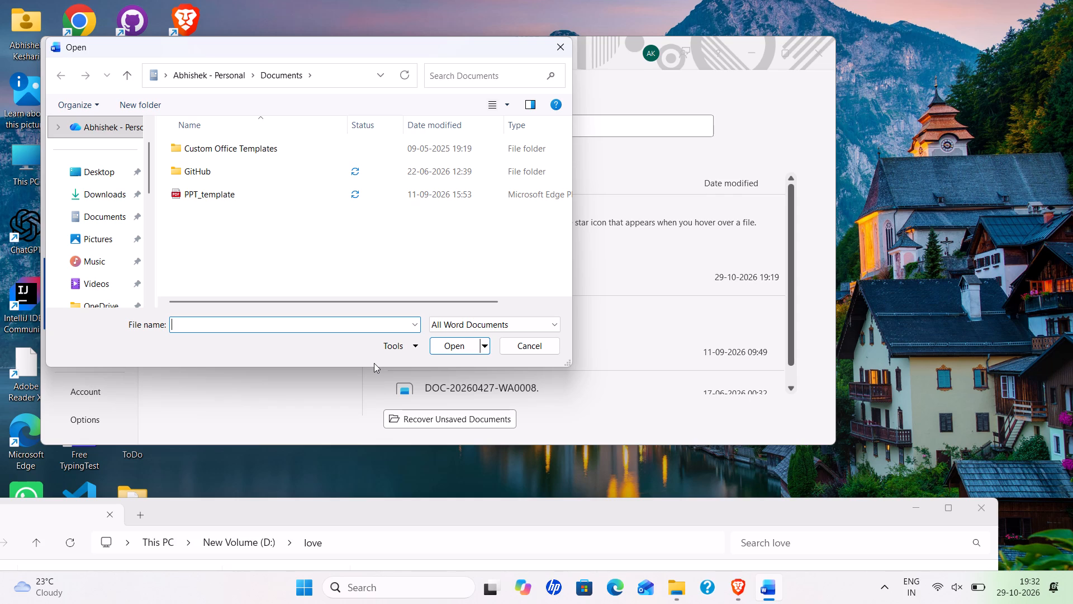
Search the computer for WhatsApp and launch the app.
left_click(374, 589)
left_click(413, 603)
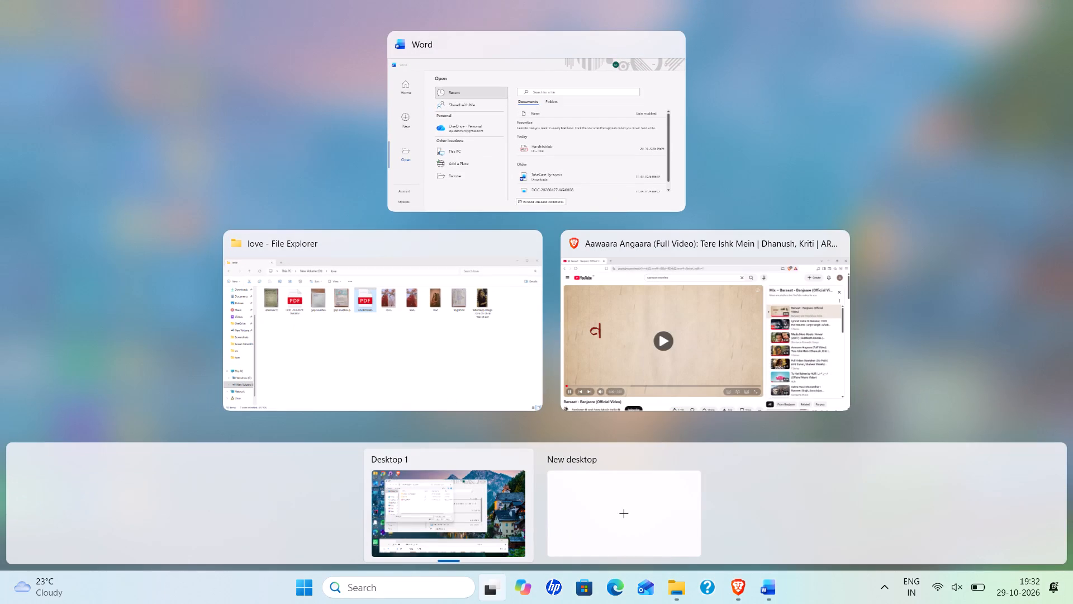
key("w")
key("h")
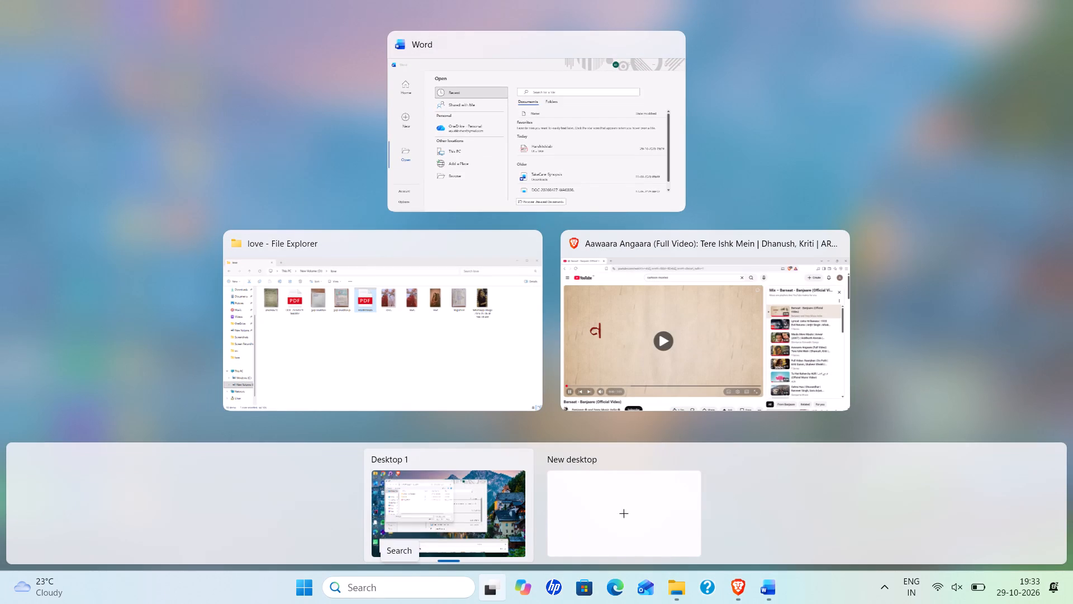
left_click(388, 588)
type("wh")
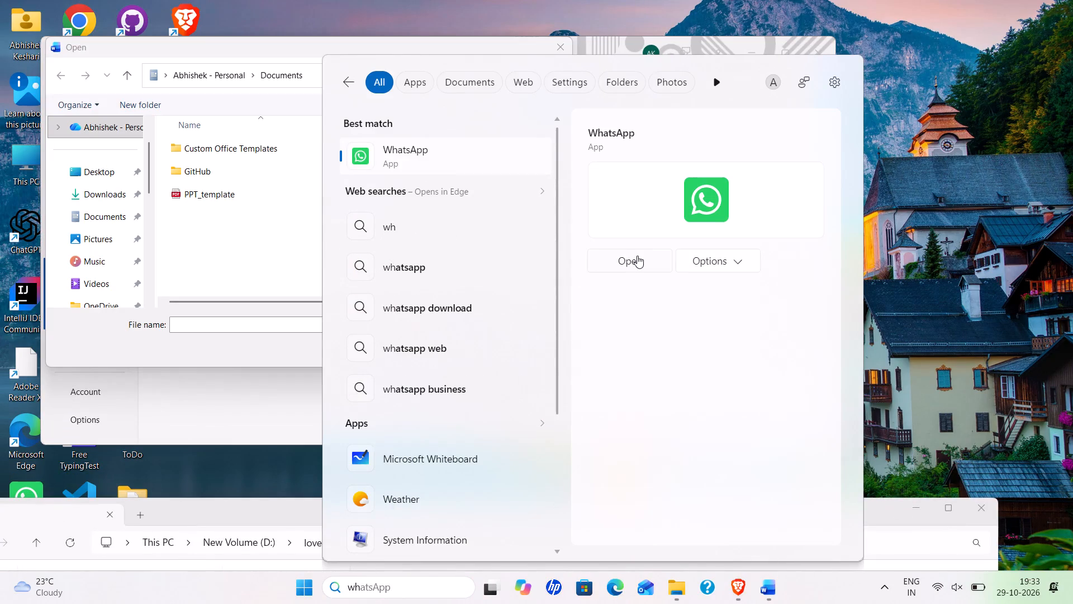
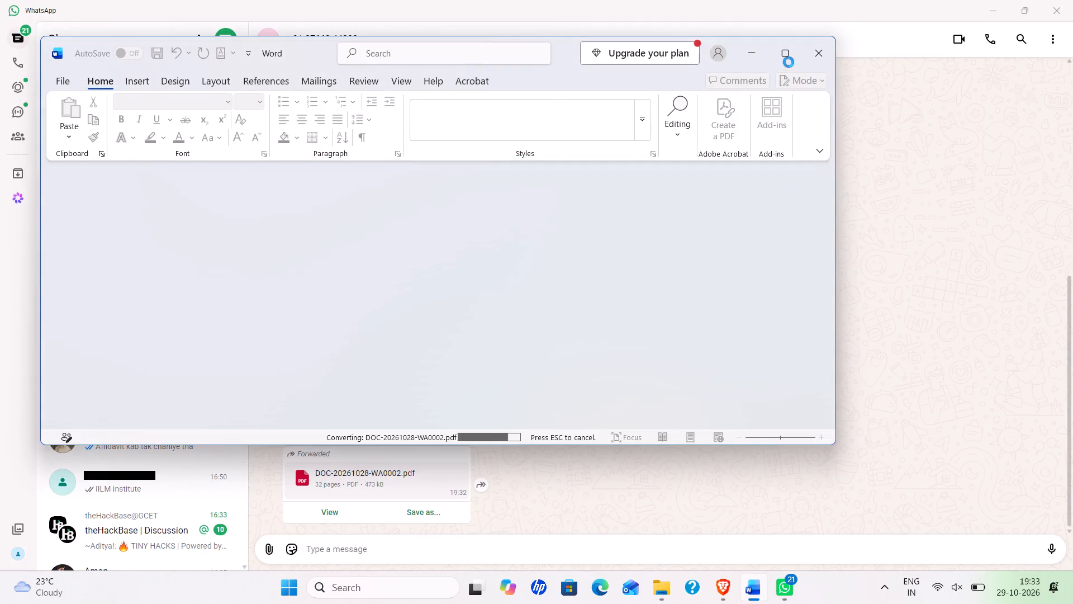
left_click(789, 60)
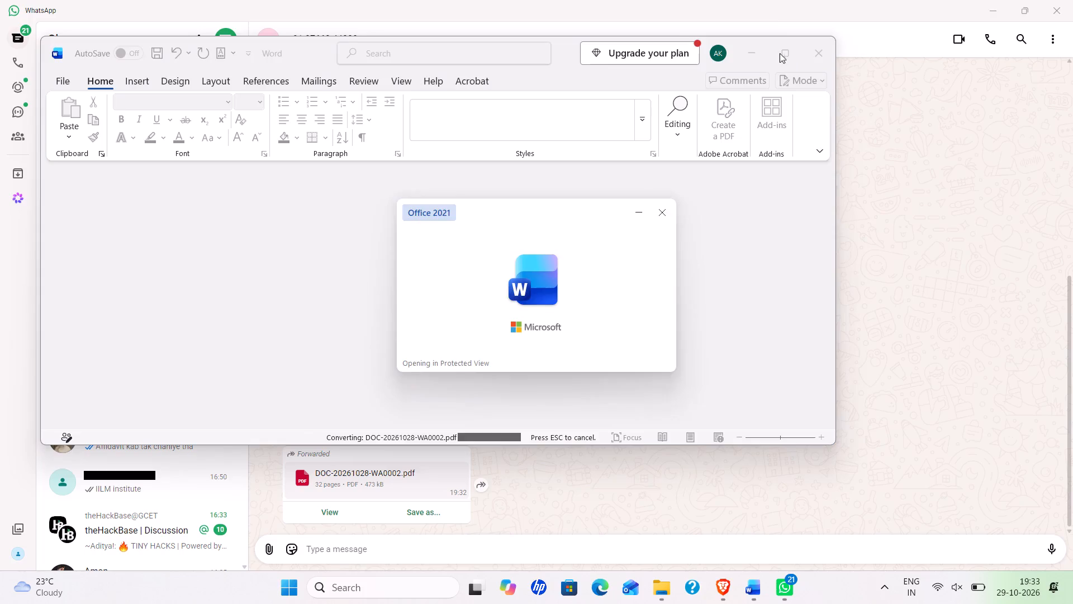
left_click(786, 40)
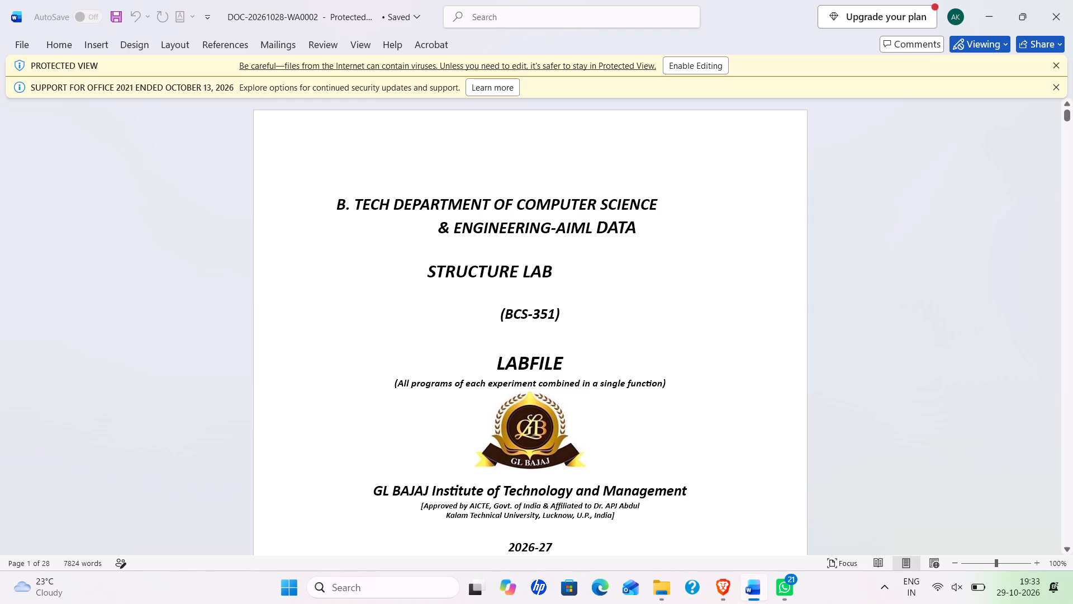
Enable editing for the opened lab file document.
left_click(691, 67)
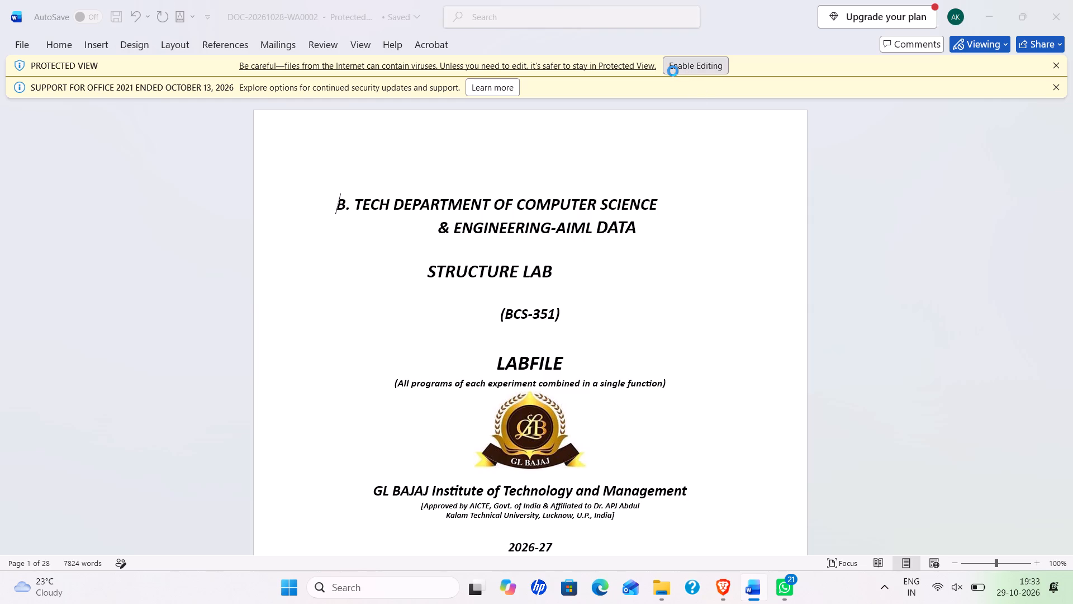
left_click(581, 355)
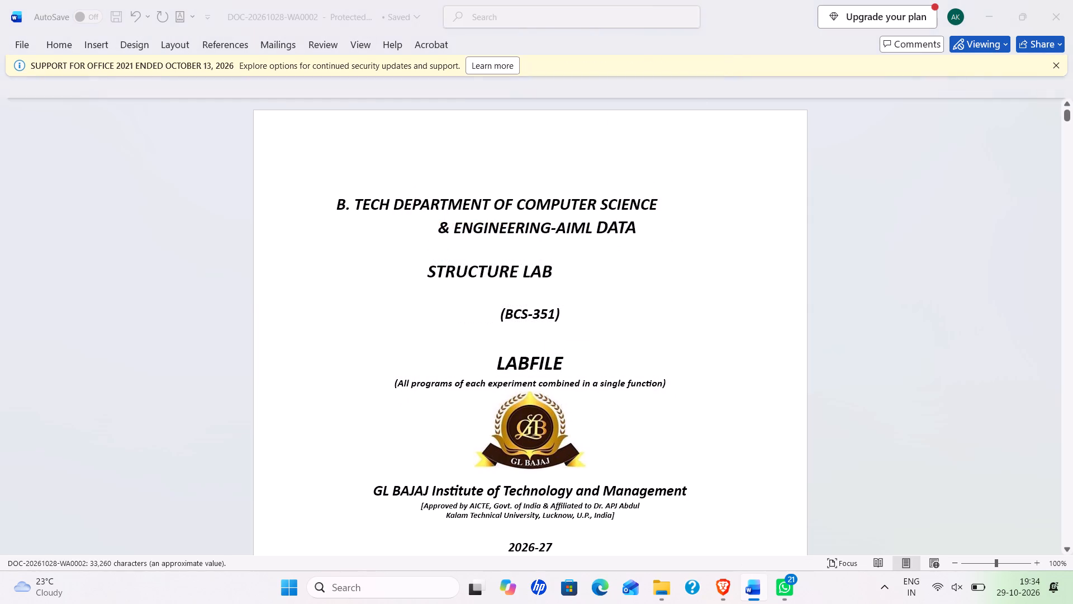
Insert spaces before DATA in the cover heading so it wraps down to form the line DATA STRUCTURE LAB.
left_click(595, 275)
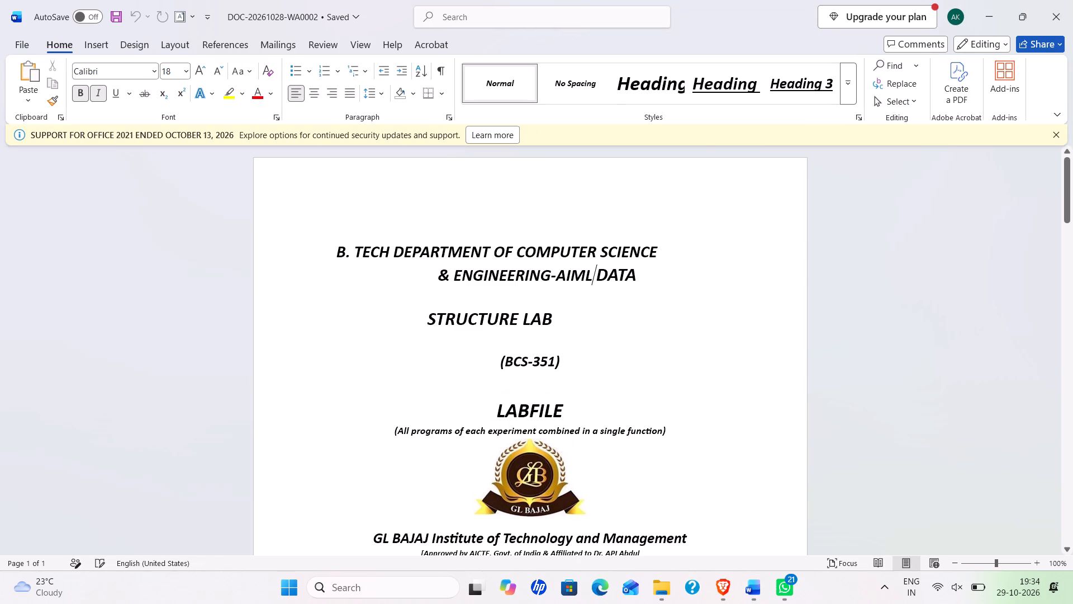
key("space")
key("space")
key("space")
key("space")
key("space")
key("space")
key("space")
key("space")
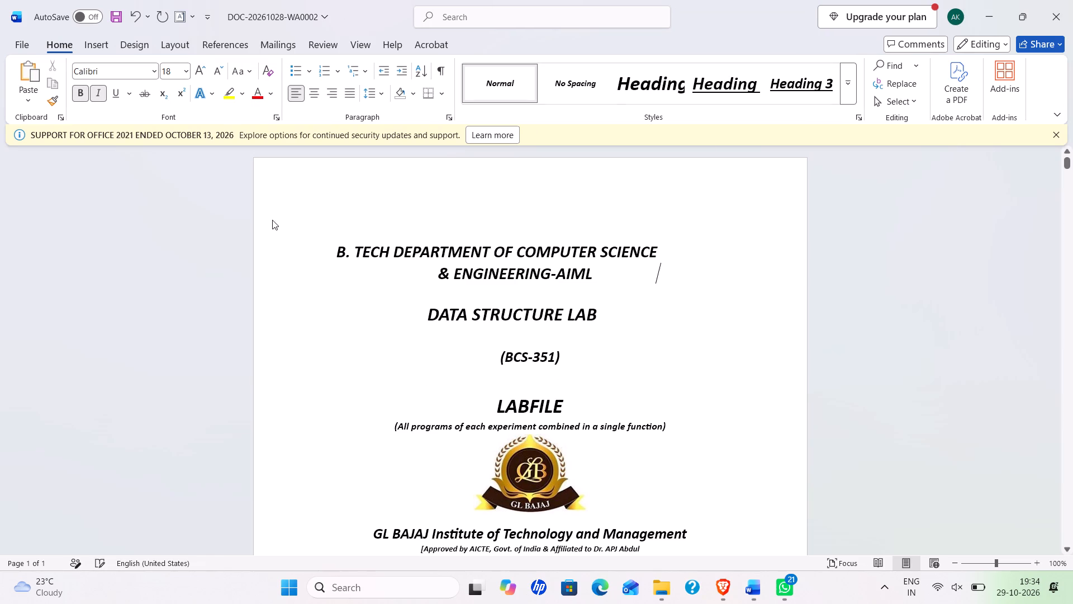
Indent the B. TECH DEPARTMENT OF COMPUTER SCIENCE line with five leading spaces.
left_click(335, 256)
key("space")
key("space")
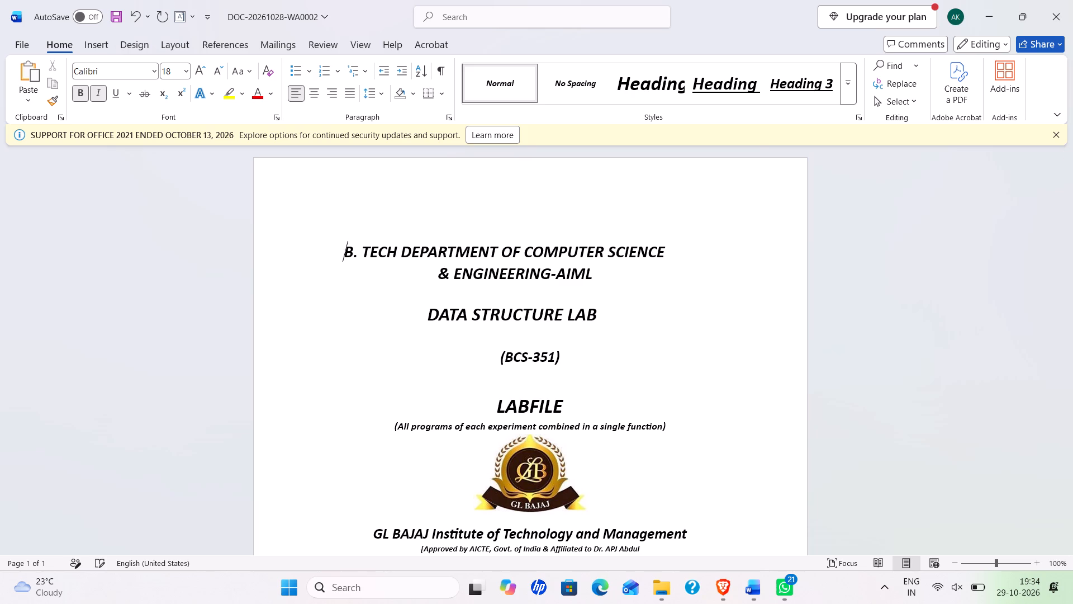
key("space")
key("space")
key("space")
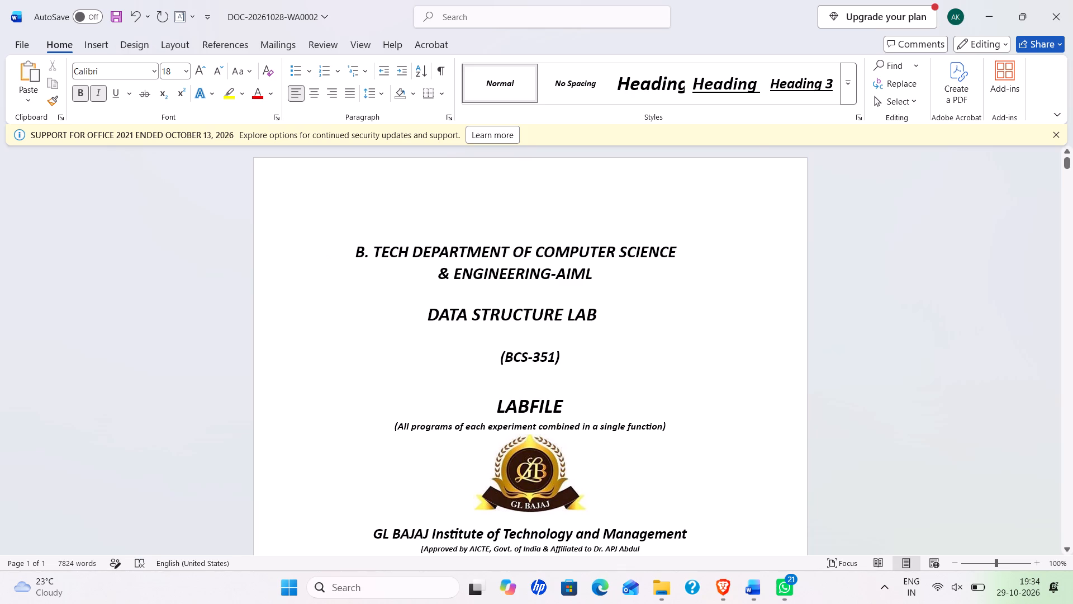
Split the cover title LABFILE into two words, LAB FILE.
left_click(750, 416)
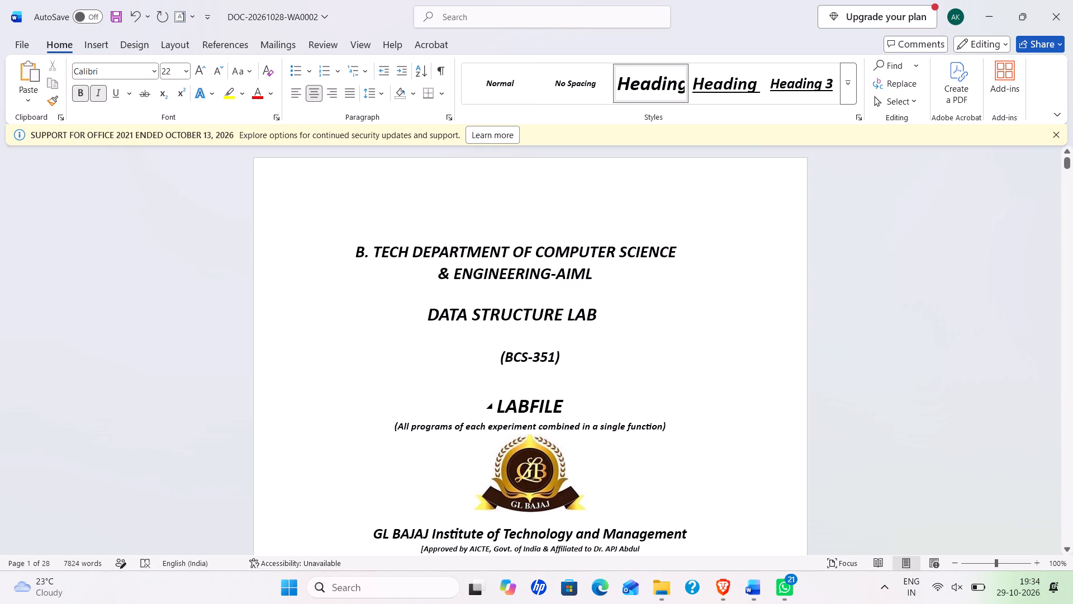
left_click(531, 404)
key("space")
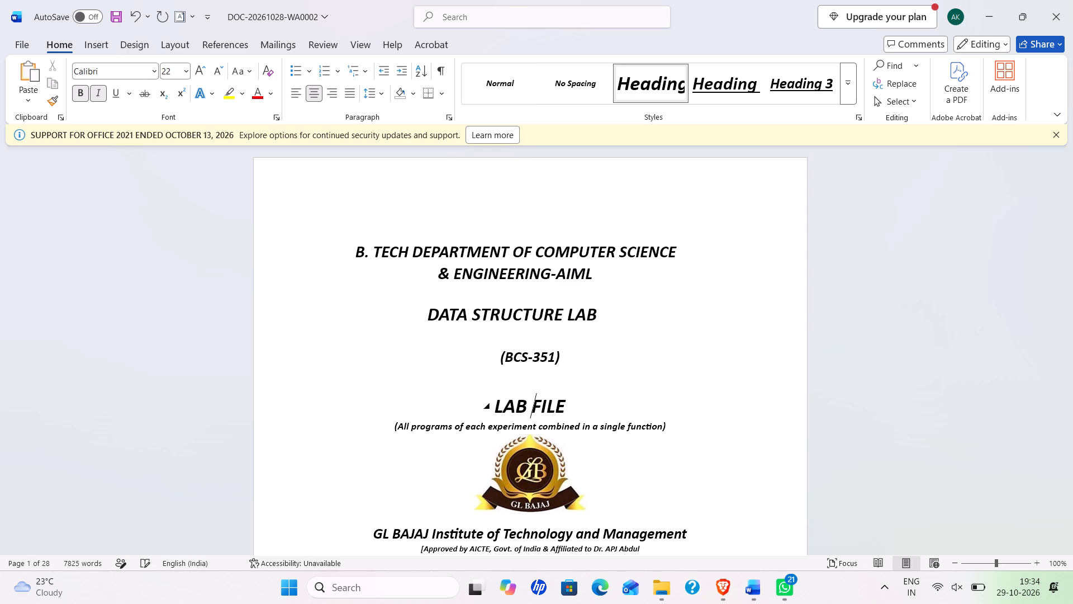
Shift the outer left border of the Submitted By / Submitted To table inward, narrowing the Submitted By column.
scroll(677, 427, "down", 1)
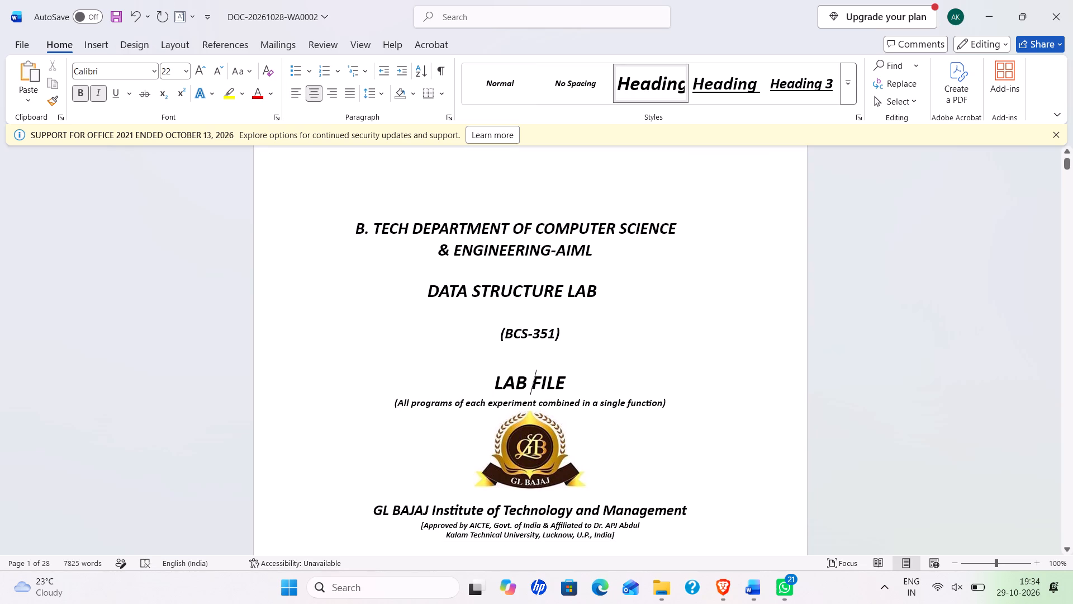
scroll(677, 427, "down", 3)
scroll(677, 427, "up", 1)
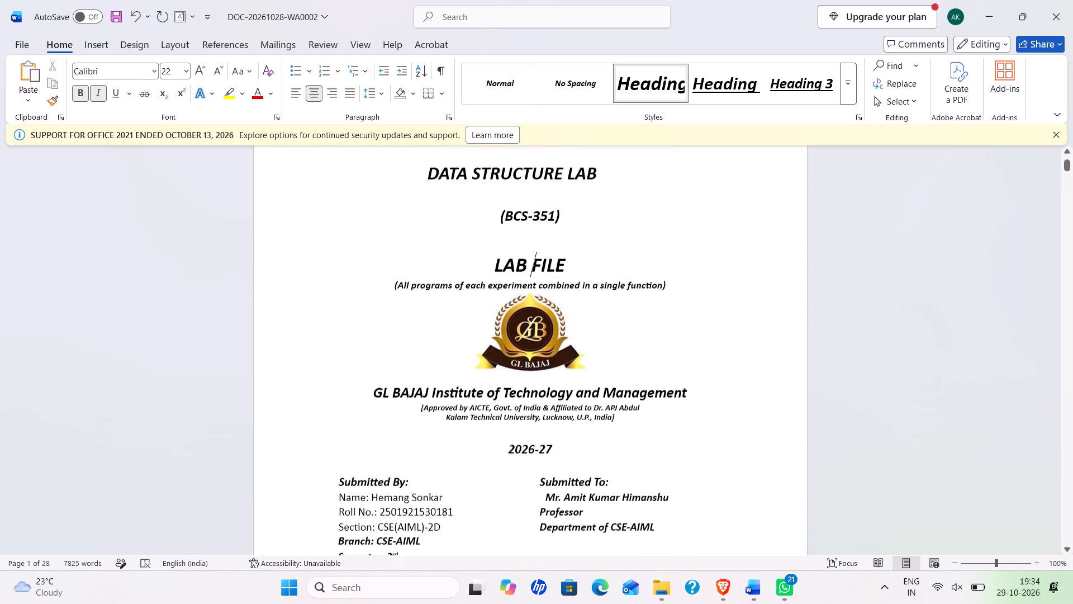
scroll(677, 427, "up", 2)
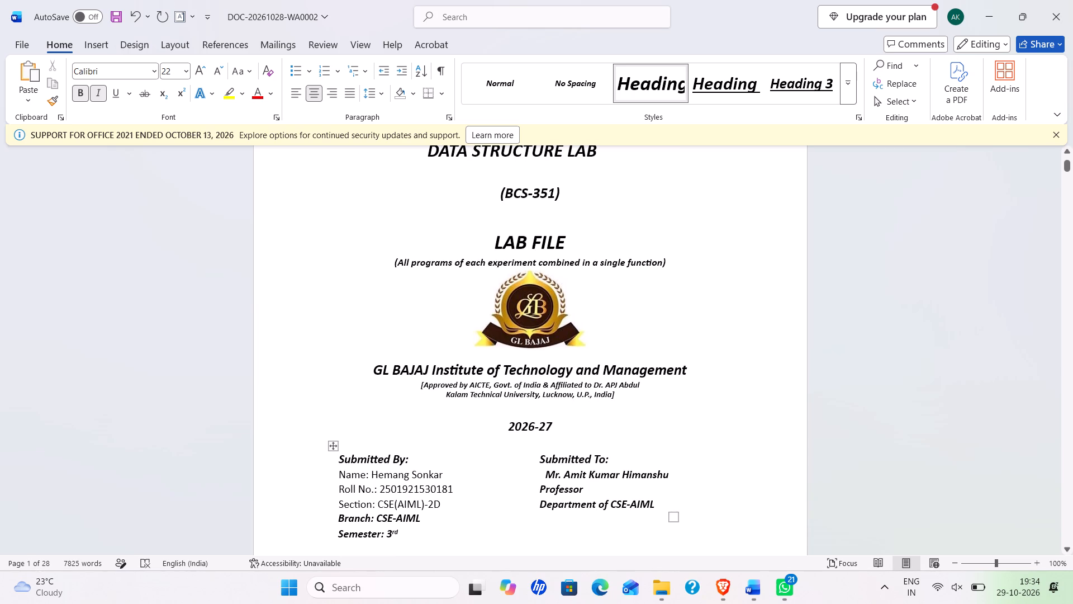
left_click(335, 449)
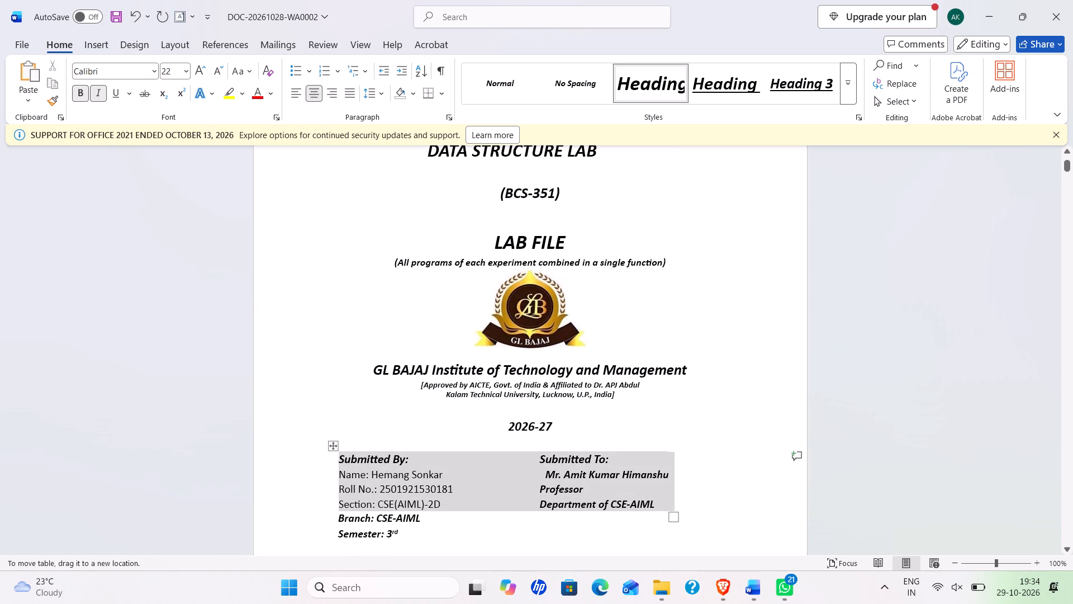
left_click(334, 447)
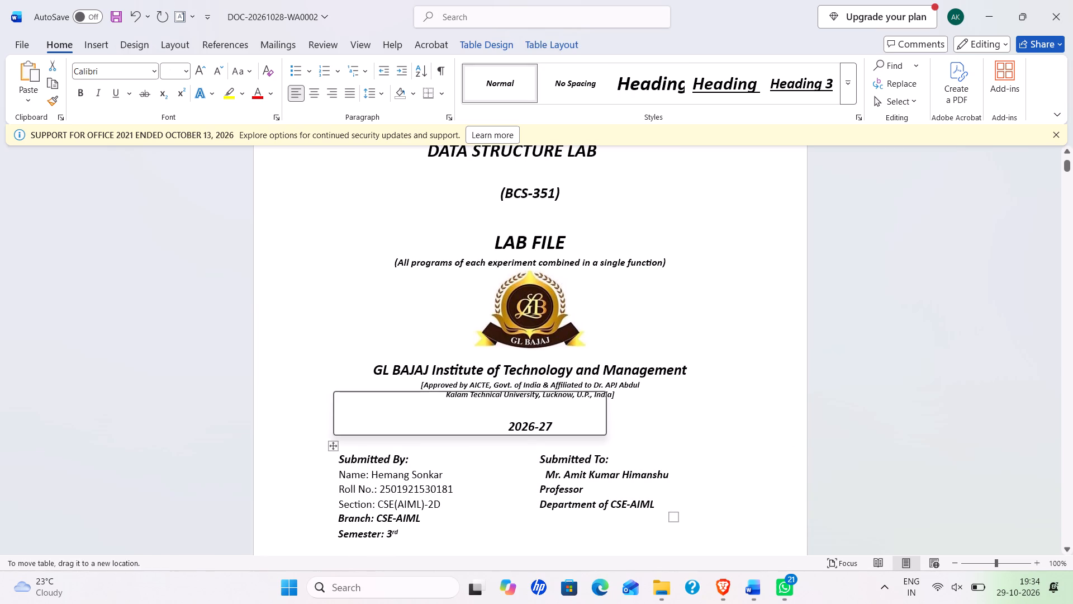
left_click(333, 446)
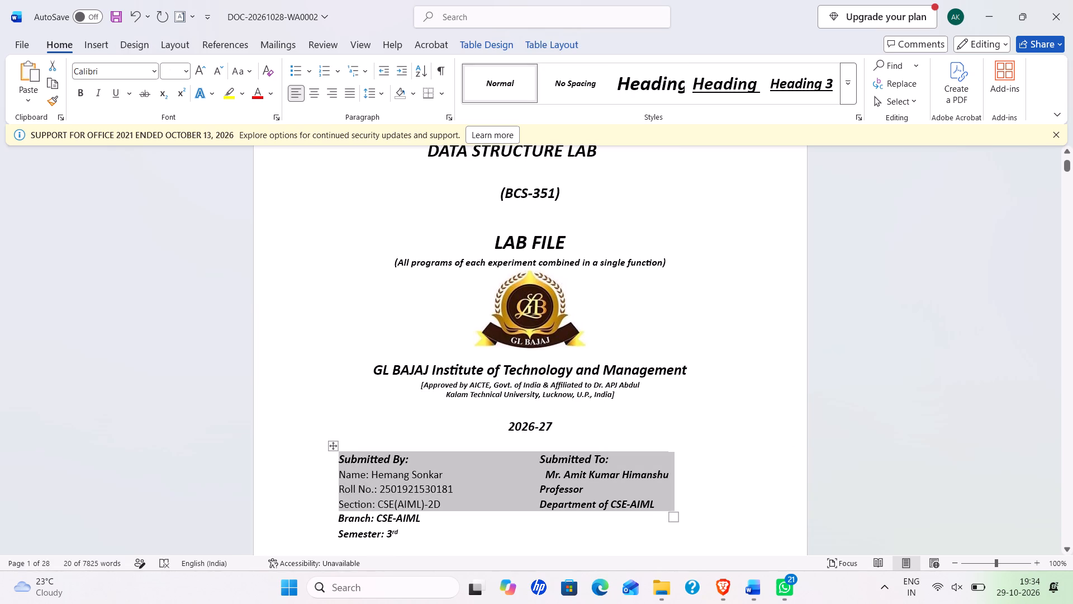
left_click(330, 446)
left_click_drag(333, 447, 343, 452)
left_click(309, 478)
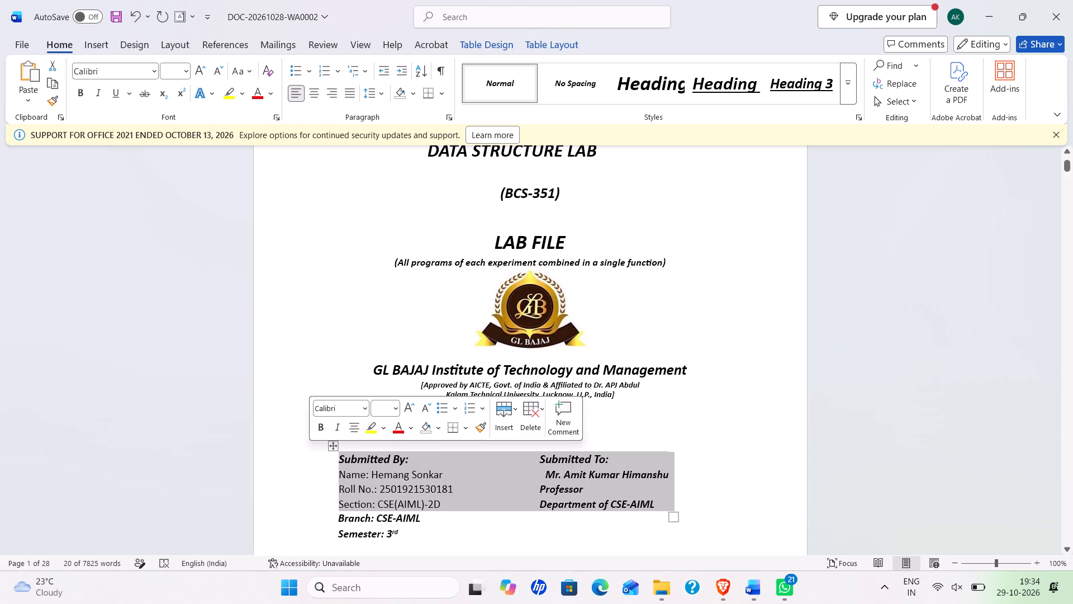
left_click_drag(338, 455, 346, 456)
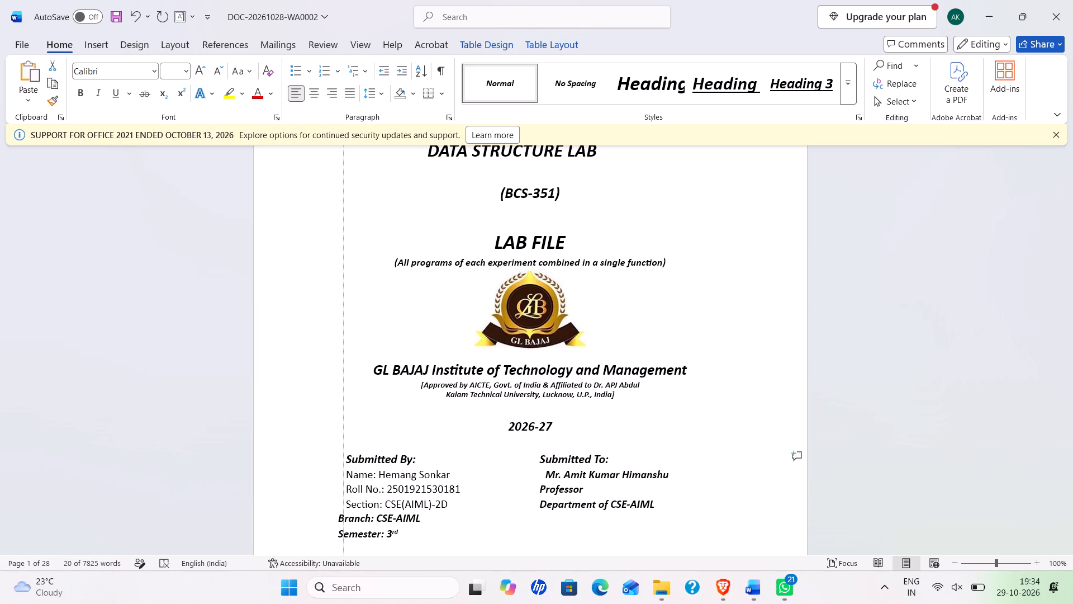
left_click_drag(346, 456, 364, 467)
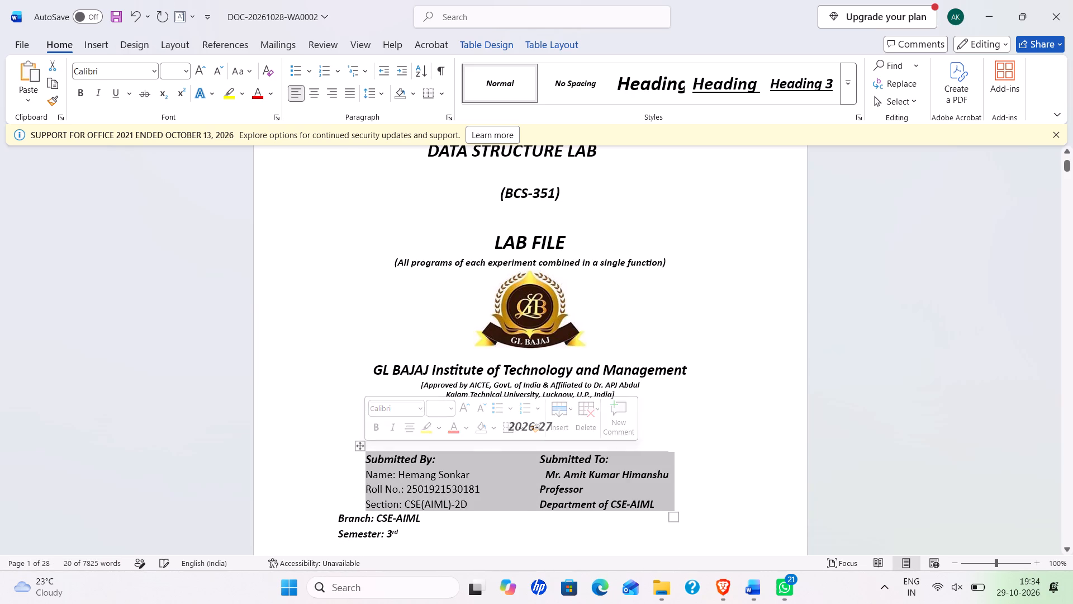
left_click(310, 398)
Move the table's left border slightly back outward so Submitted By lines up with the start of the department heading.
scroll(310, 398, "up", 1)
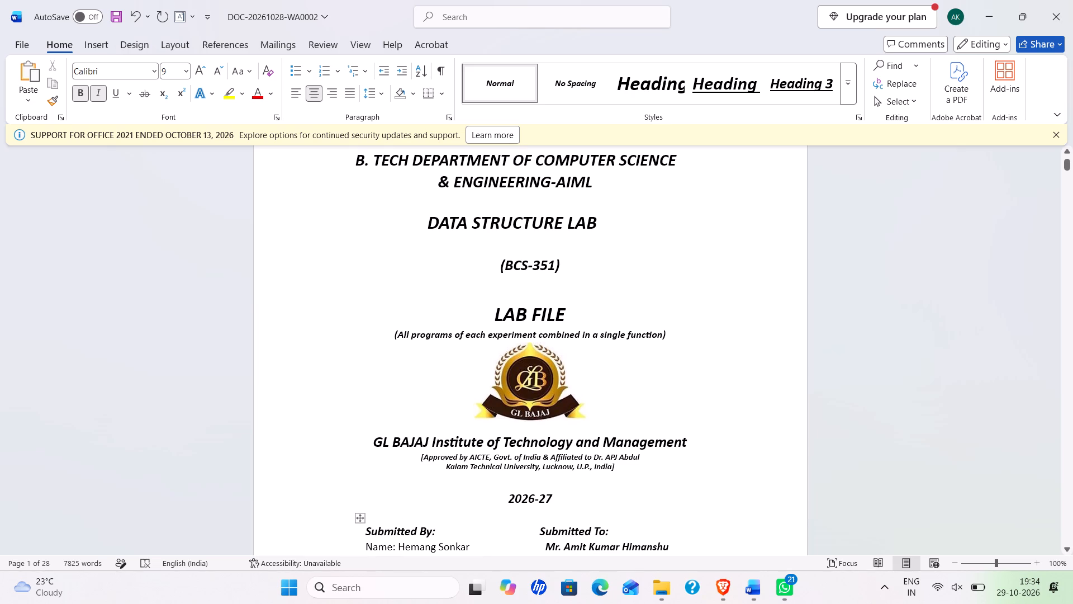
left_click_drag(365, 532, 362, 532)
left_click_drag(362, 532, 355, 532)
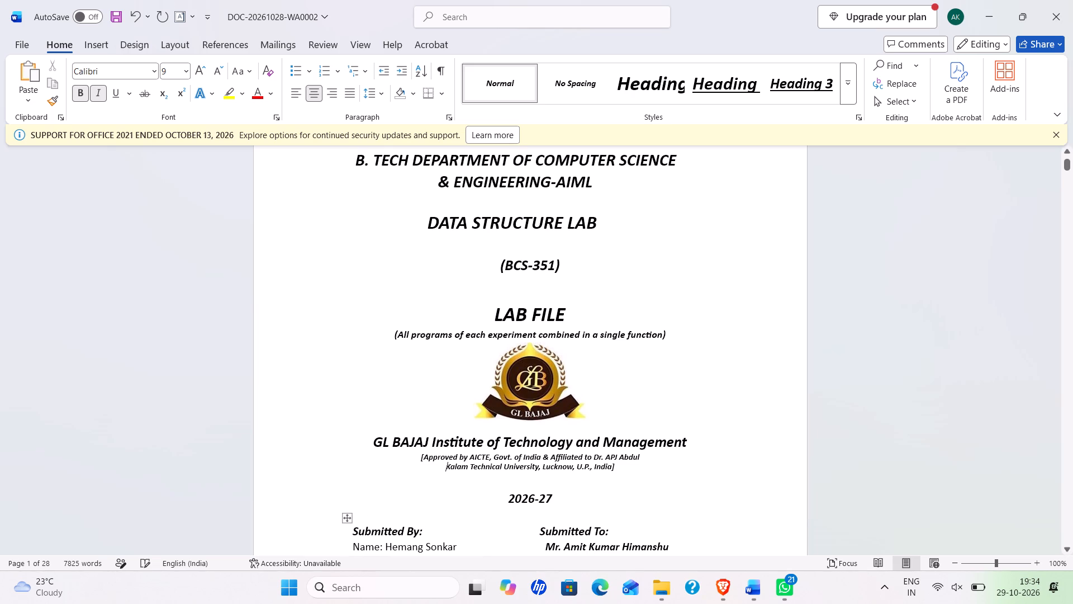
Indent the Branch and Semester lines with five leading spaces each to line up with the Section line above.
scroll(351, 508, "down", 3)
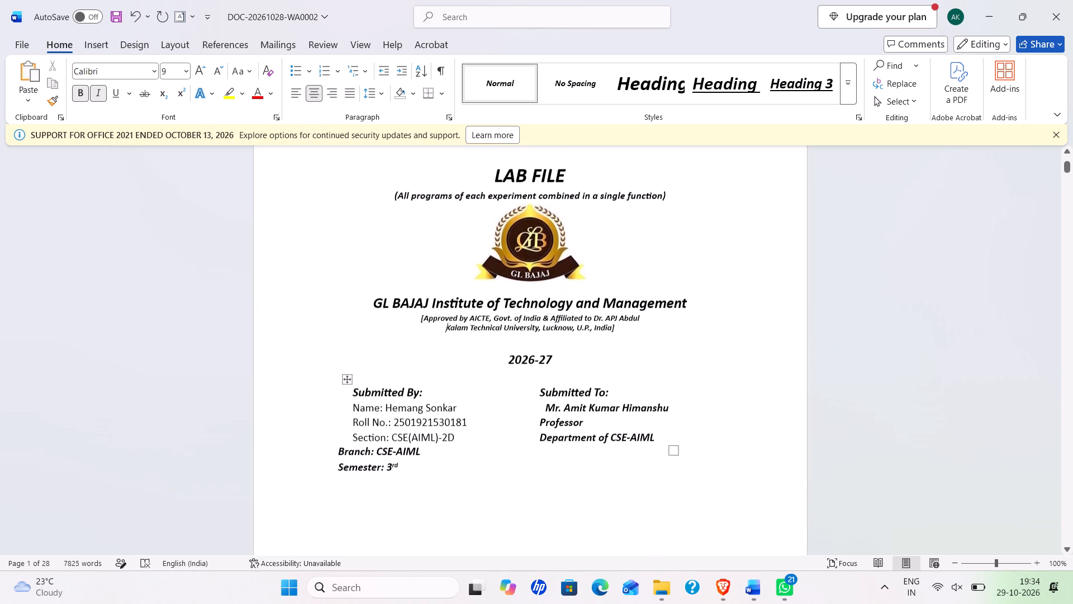
left_click(337, 446)
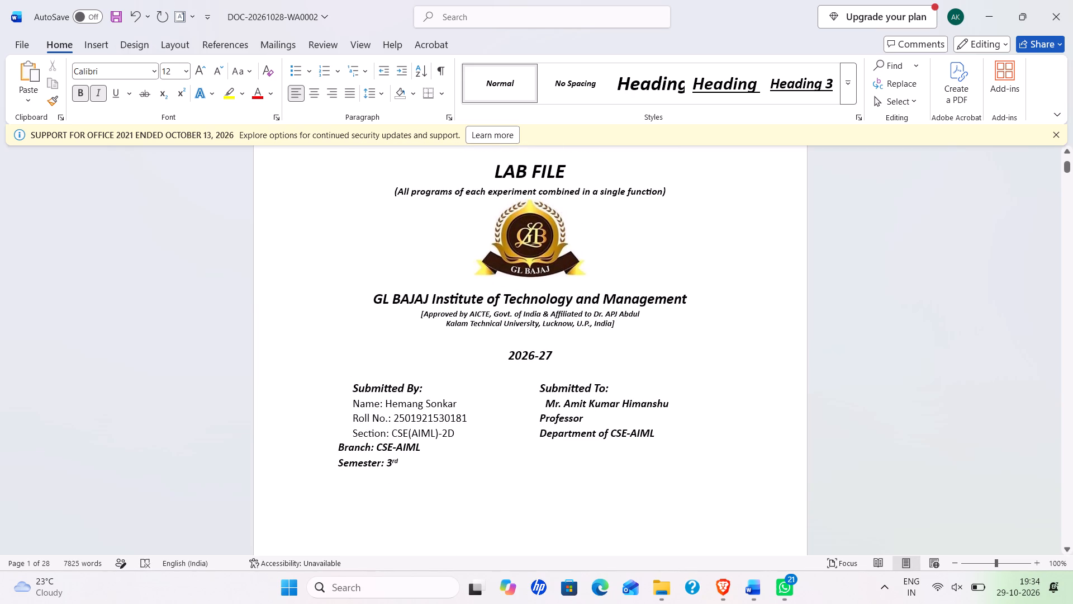
key("space")
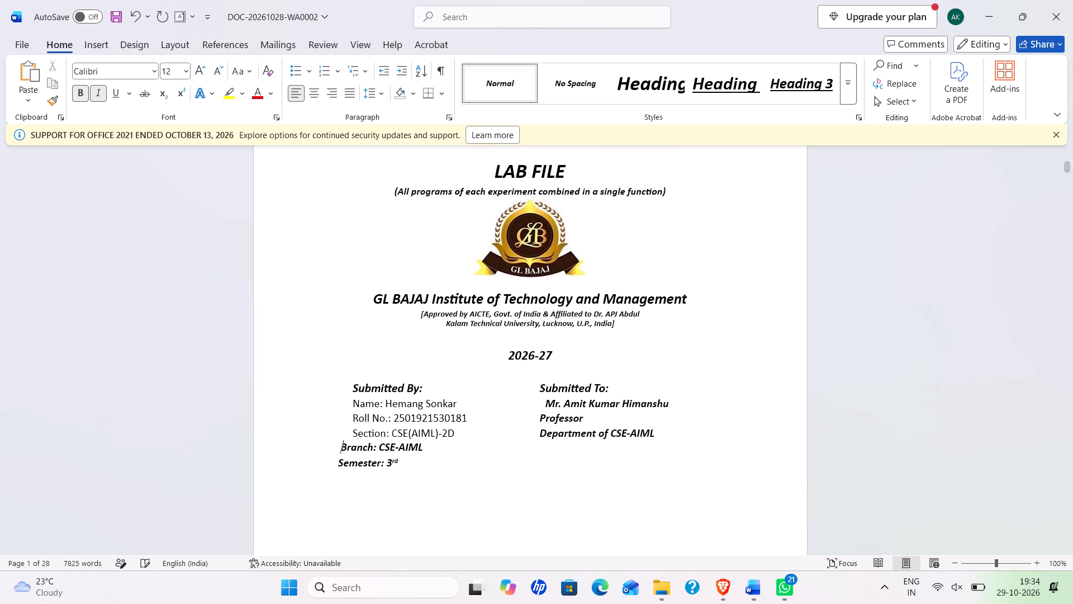
key("space")
key("space")
key("space")
key("space")
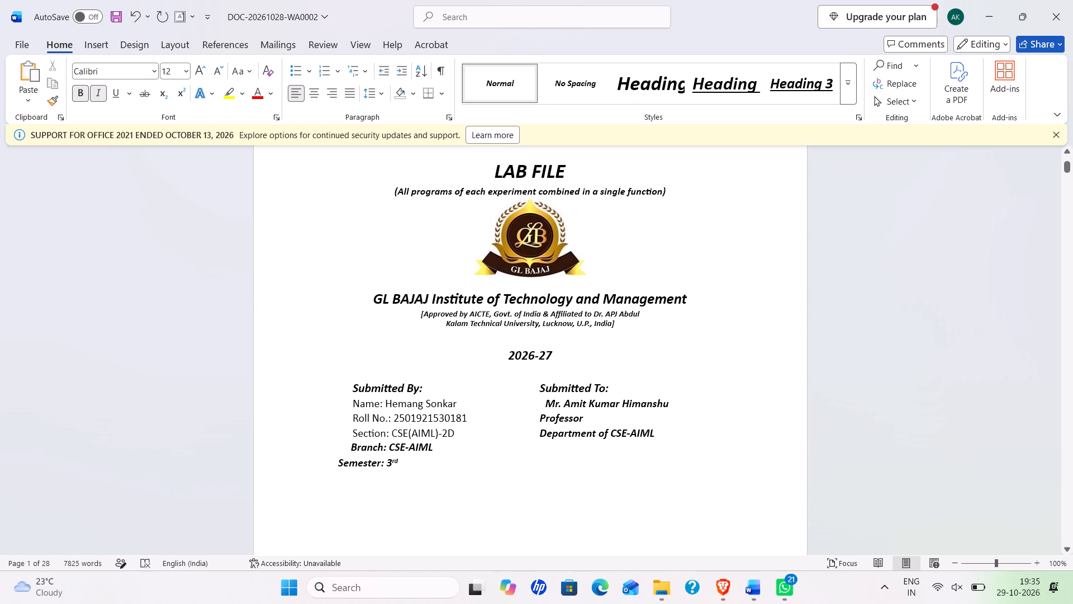
left_click(336, 461)
key("space")
key("space")
key("space")
key("space")
key("space")
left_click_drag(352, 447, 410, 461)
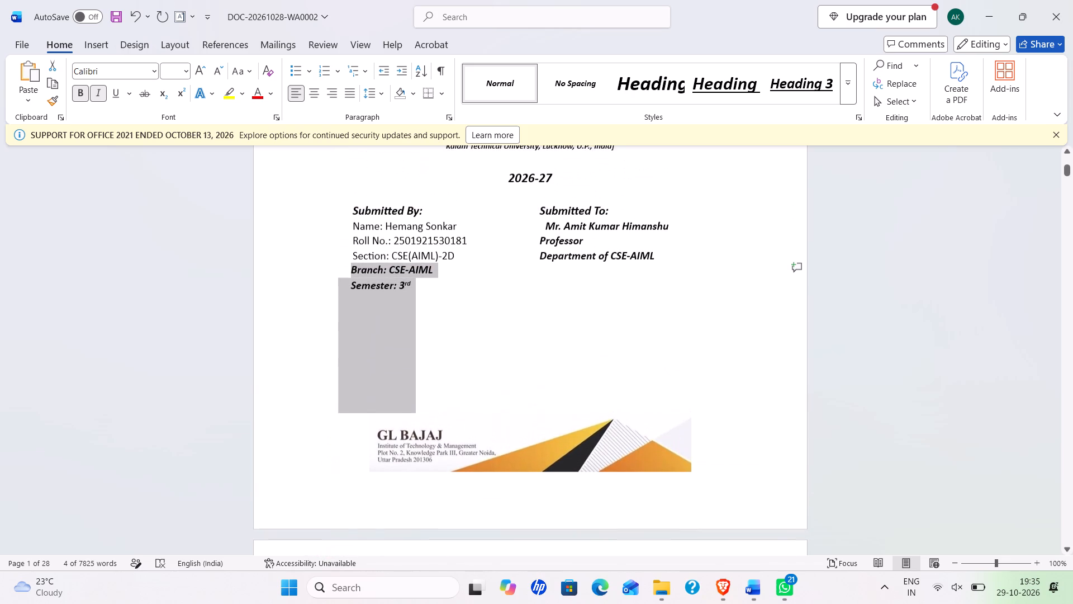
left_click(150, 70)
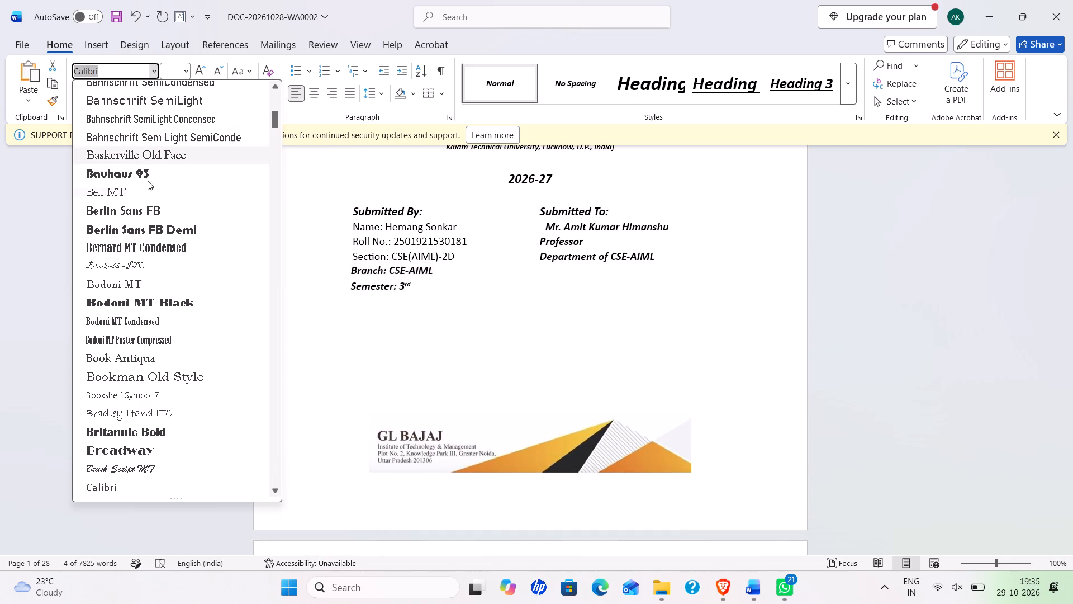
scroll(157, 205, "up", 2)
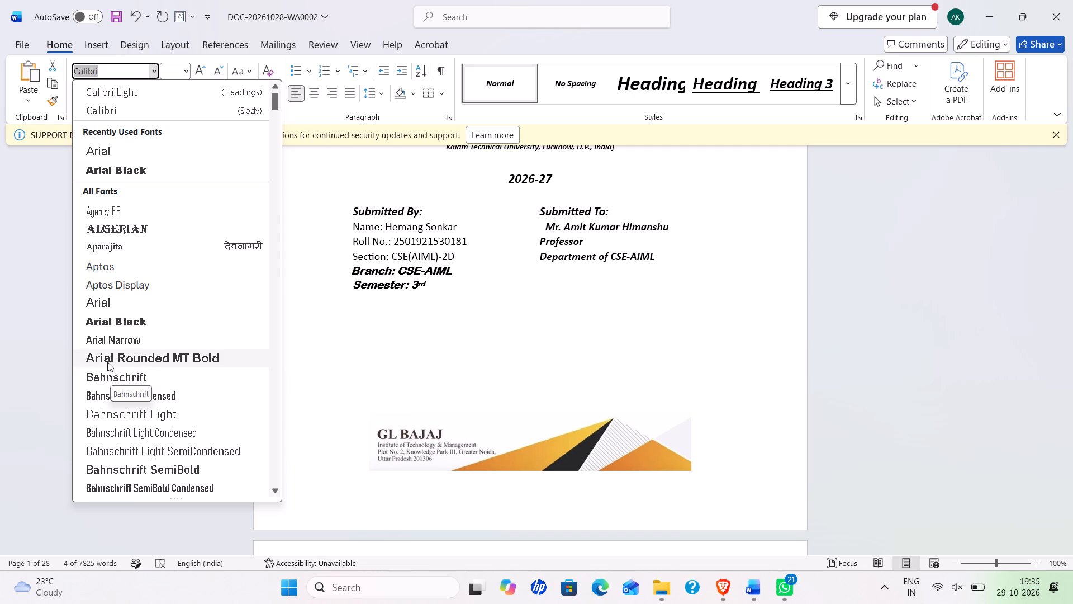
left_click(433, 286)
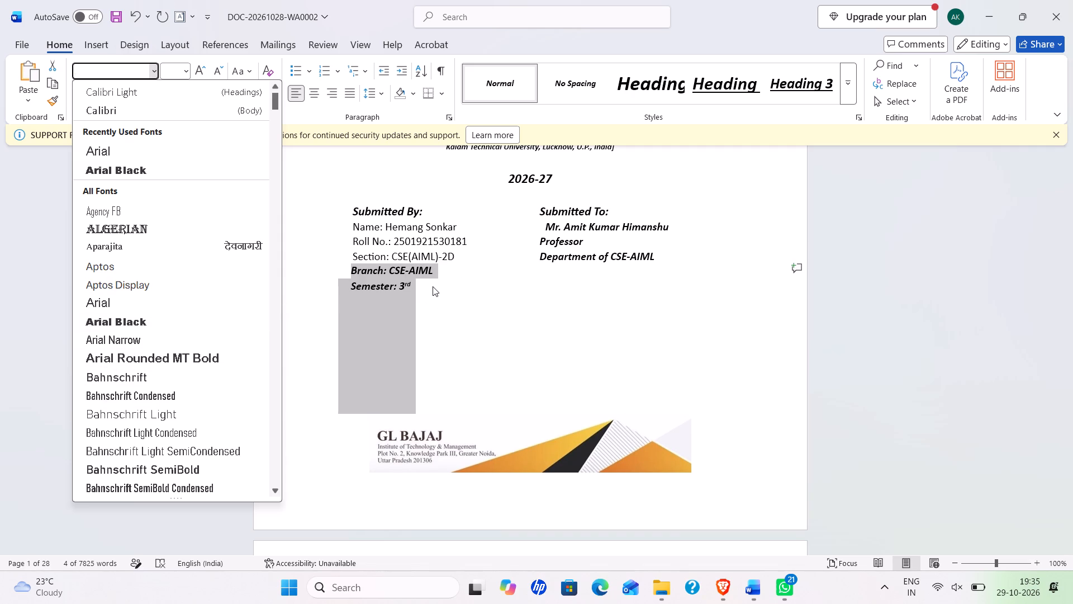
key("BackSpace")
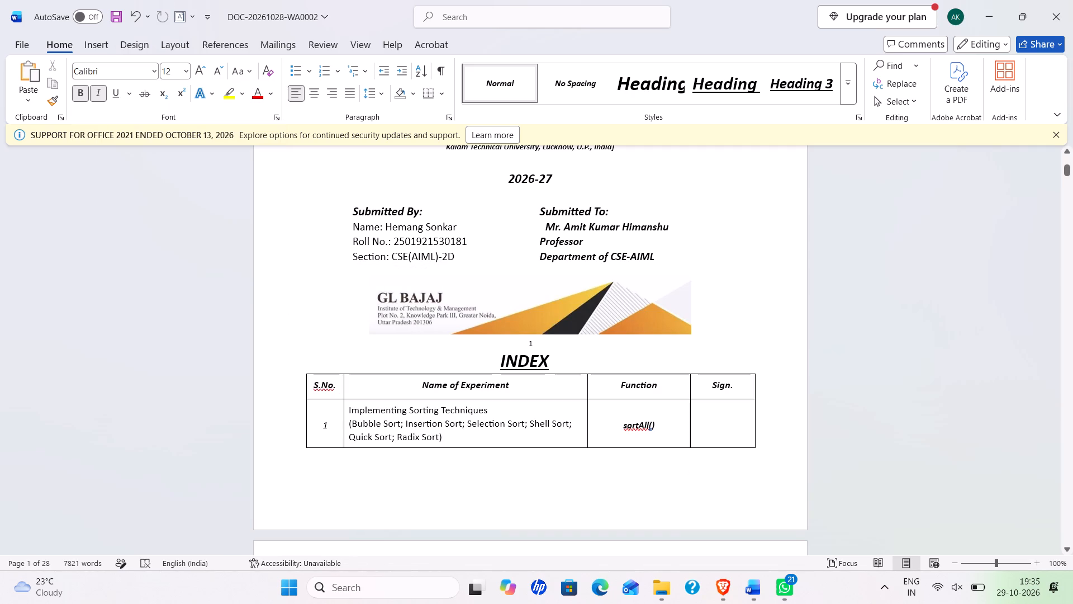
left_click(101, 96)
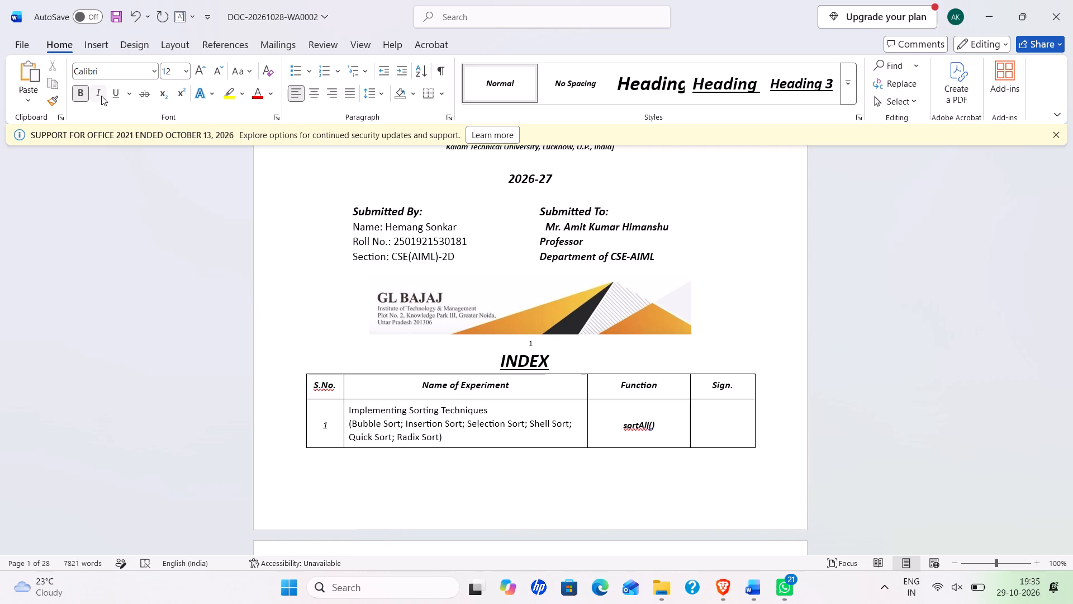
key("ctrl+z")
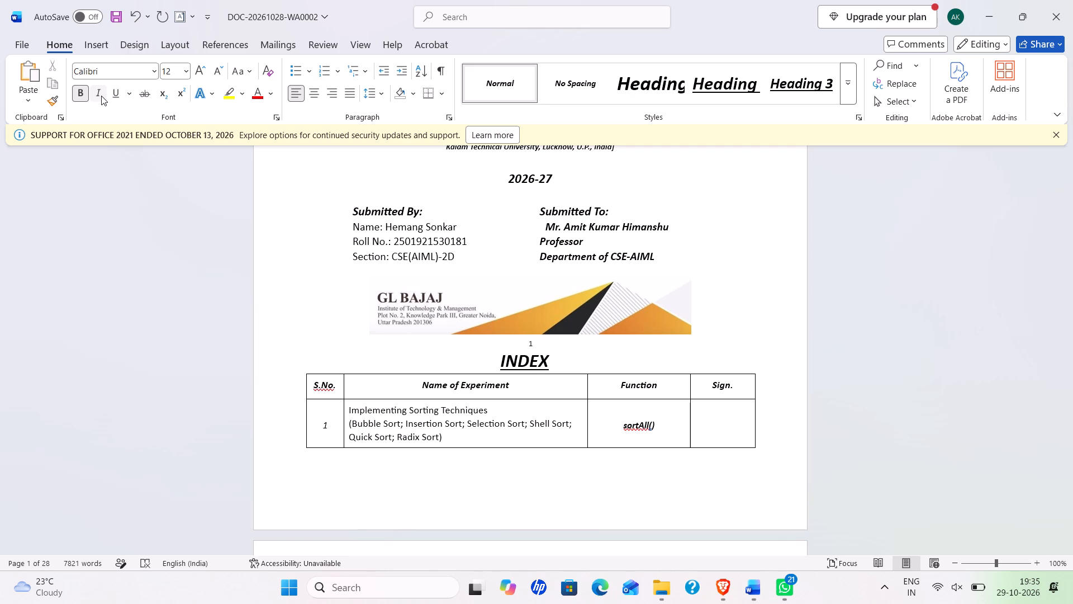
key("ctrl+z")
Remove the italic and bold formatting from the selected Branch: CSE-AIML and Semester: 3rd lines.
left_click(101, 97)
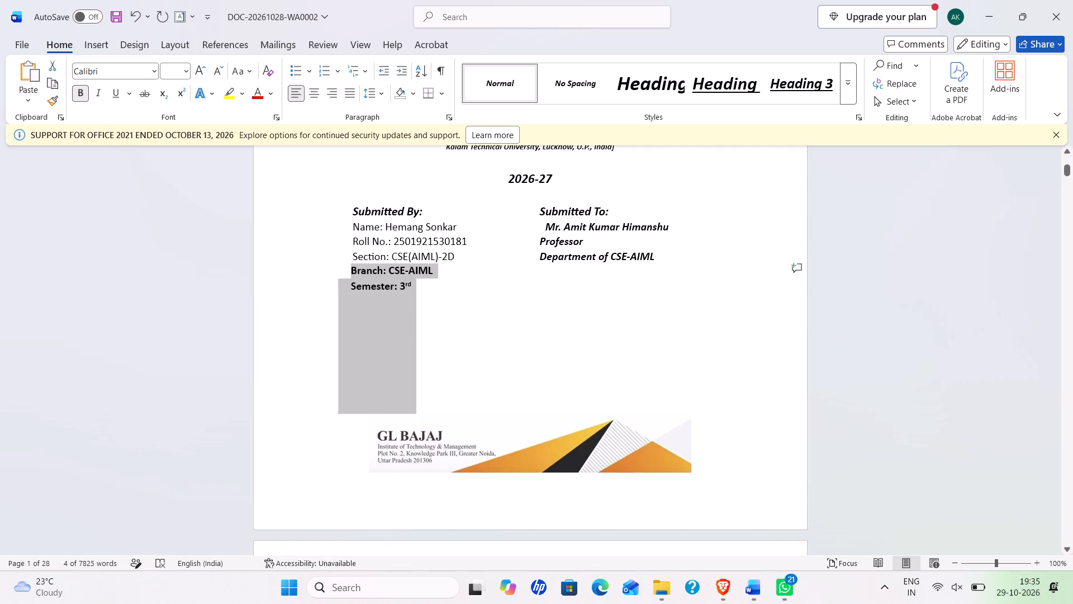
left_click(80, 99)
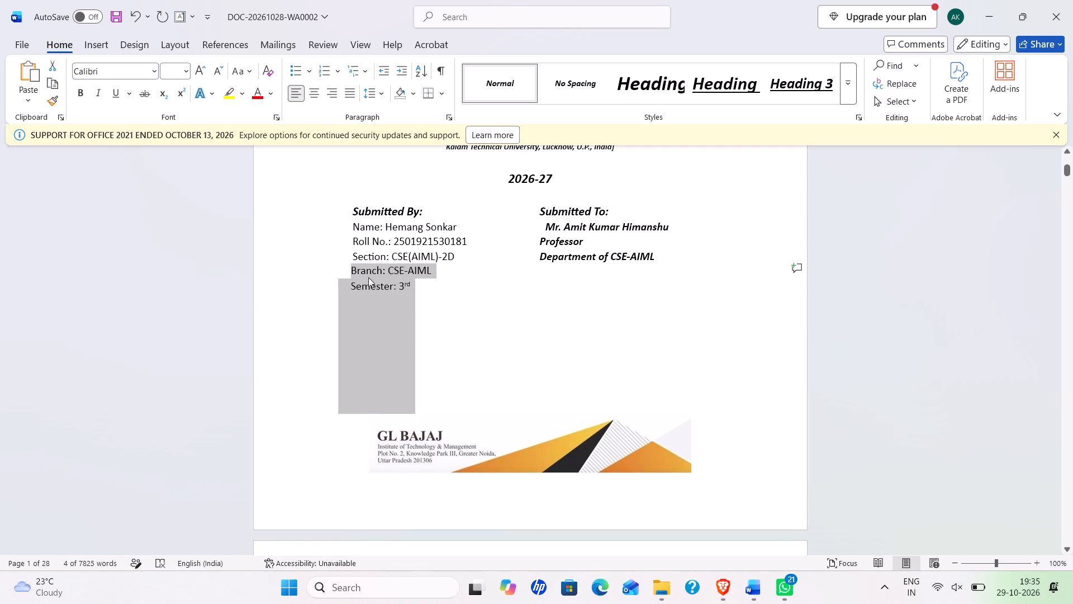
left_click(430, 305)
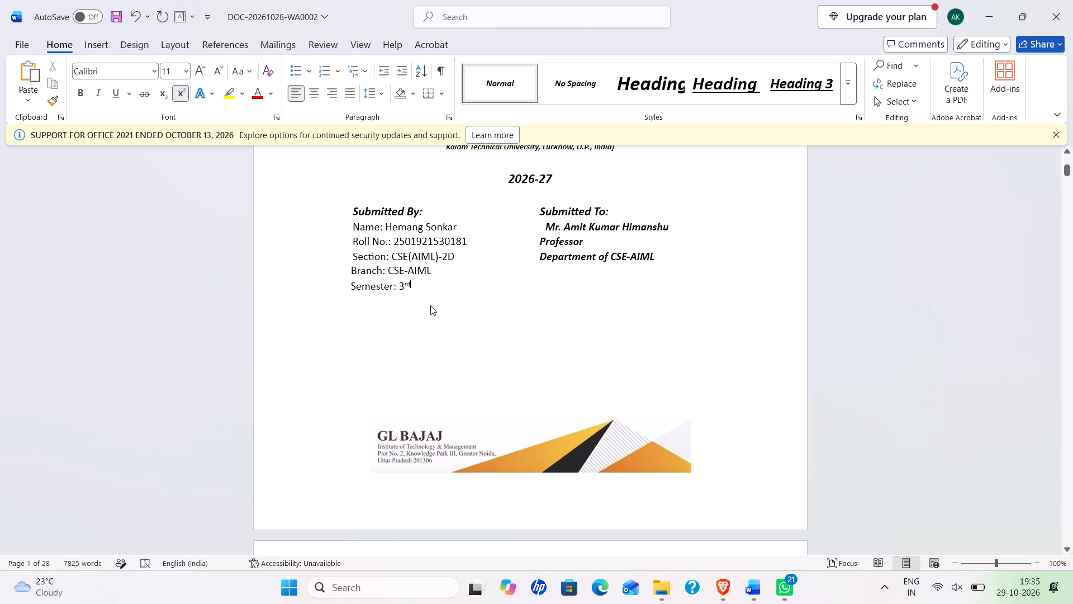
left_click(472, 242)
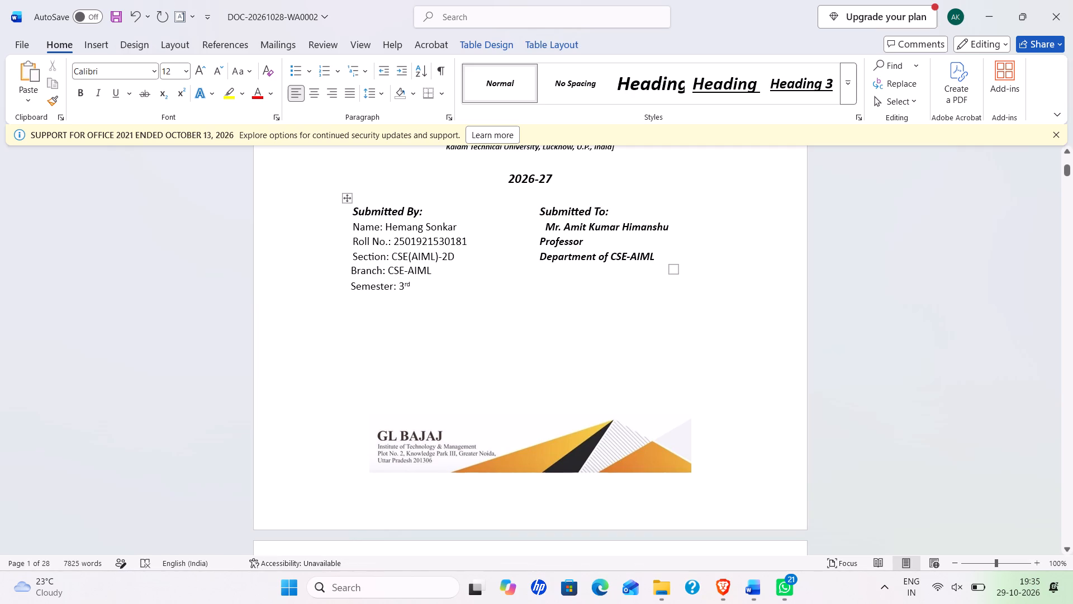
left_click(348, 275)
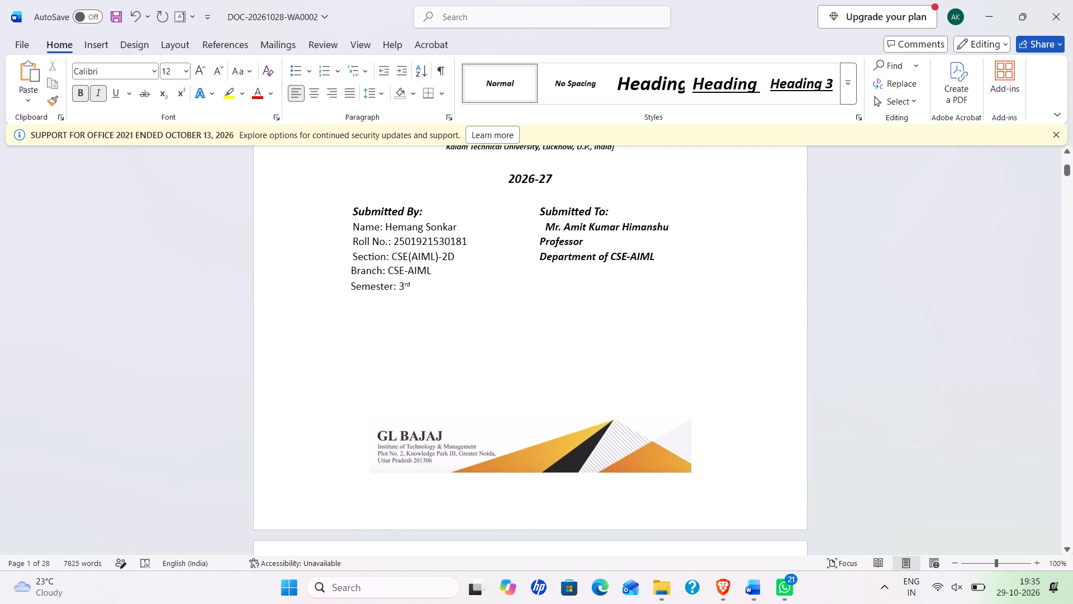
Add one more leading space to the Branch and Semester lines to align them with the Section line above.
key("Right")
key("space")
key("Down")
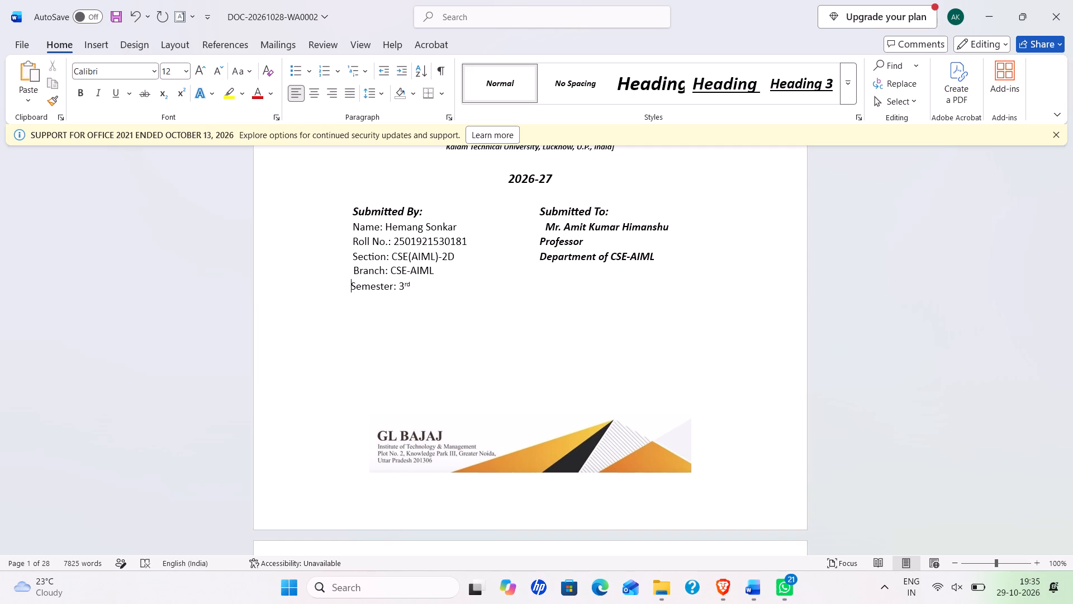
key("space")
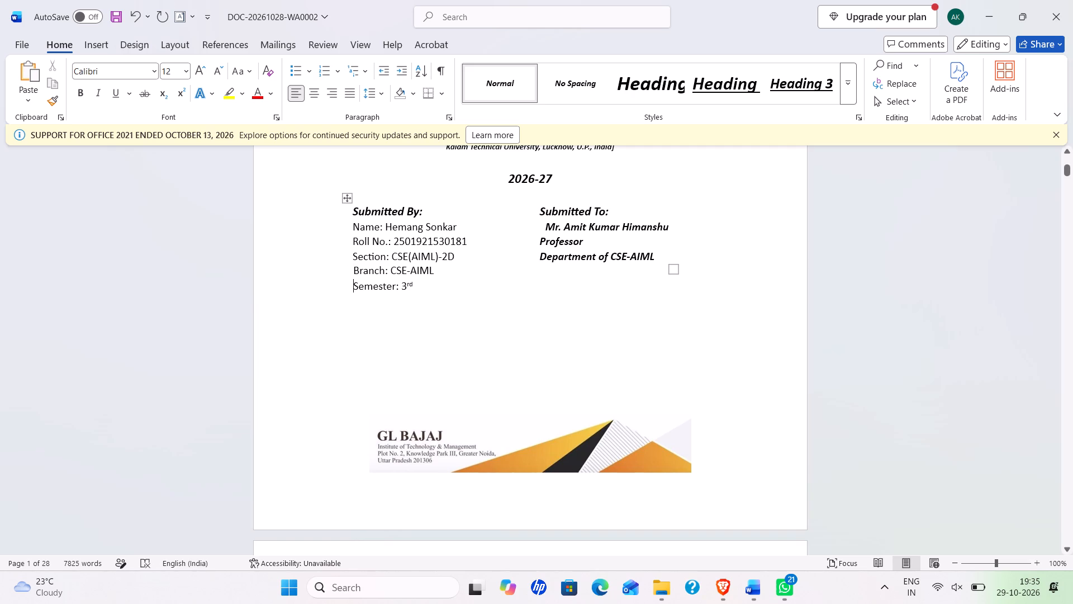
Replace the last two digits of the roll number in the Submitted By block with the new student's digits.
left_click(464, 240)
key("BackSpace")
key("BackSpace")
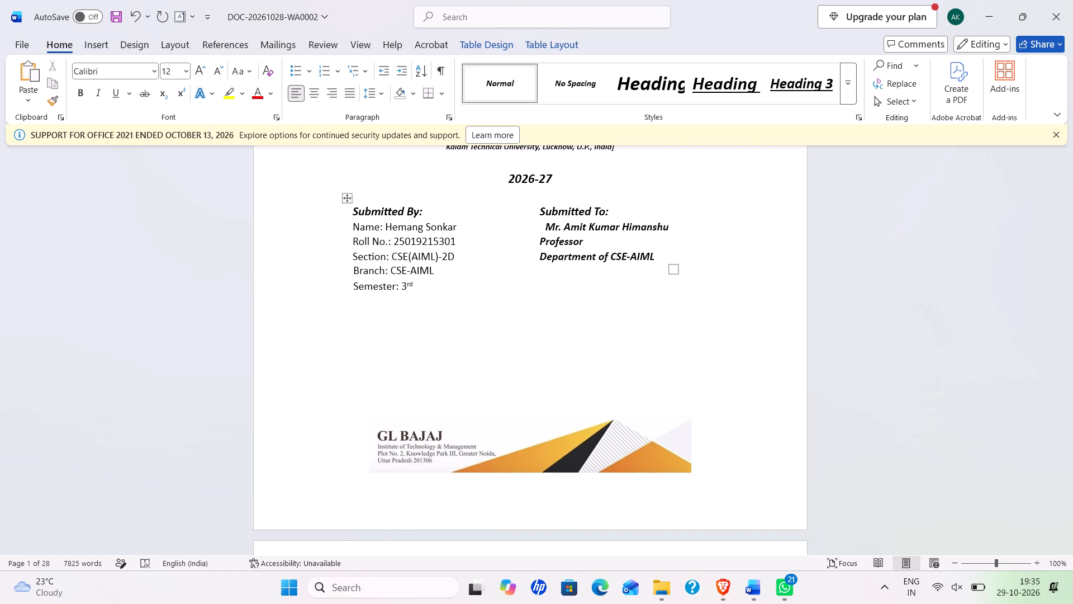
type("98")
Replace the student name on the Name line of the Submitted By block with the new student's first name.
left_click(456, 228)
key("BackSpace")
key("BackSpace")
key("BackSpace")
key("BackSpace")
key("BackSpace")
key("BackSpace")
key("BackSpace")
key("BackSpace")
key("BackSpace")
key("BackSpace")
key("BackSpace")
key("BackSpace")
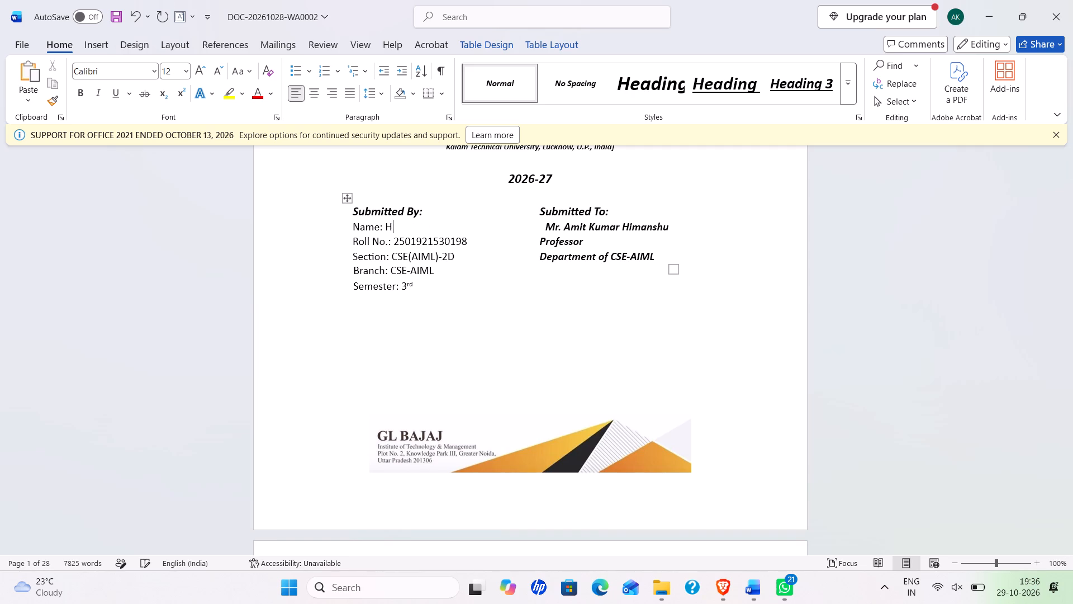
key("BackSpace")
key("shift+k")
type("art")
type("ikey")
Set the font of the Submitted By: heading to Britannic Bold.
left_click_drag(428, 212, 365, 211)
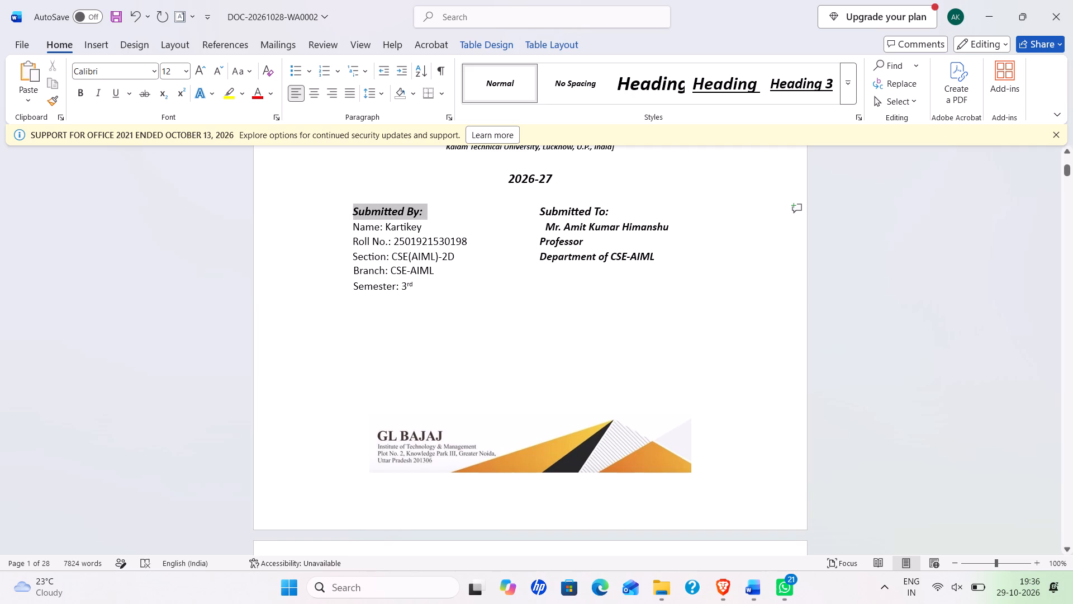
left_click_drag(365, 211, 363, 211)
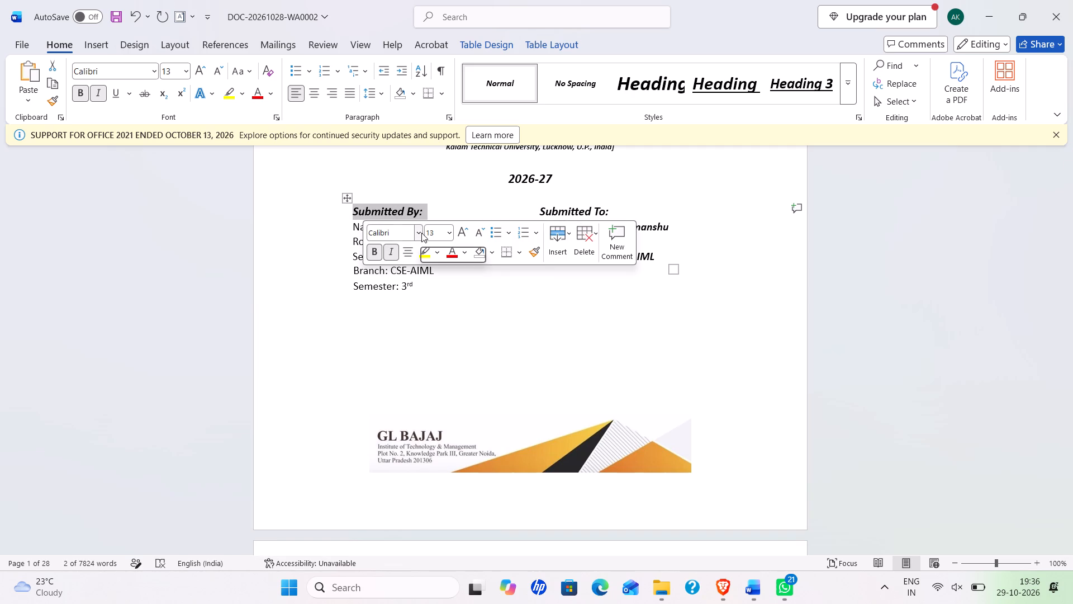
left_click(421, 233)
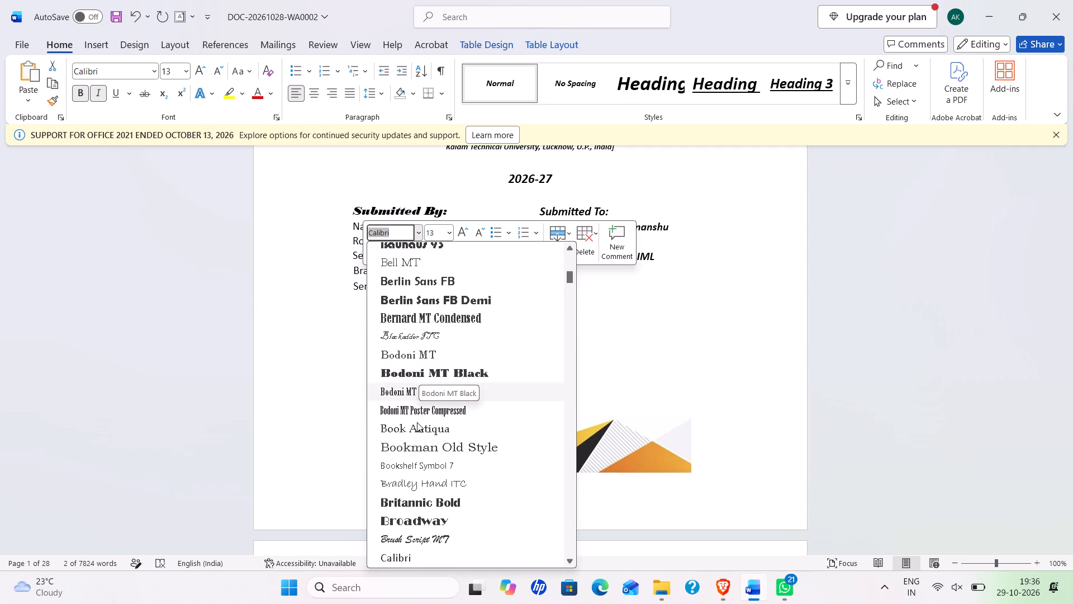
left_click(421, 505)
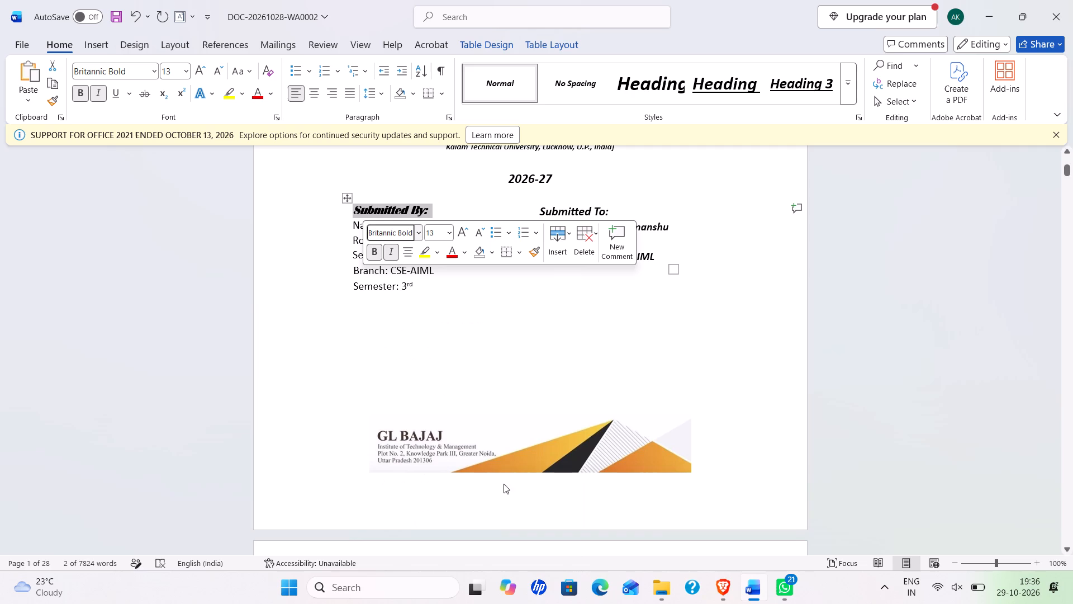
Set the font of the Submitted To: heading to Bodoni MT Black.
left_click_drag(611, 211, 544, 211)
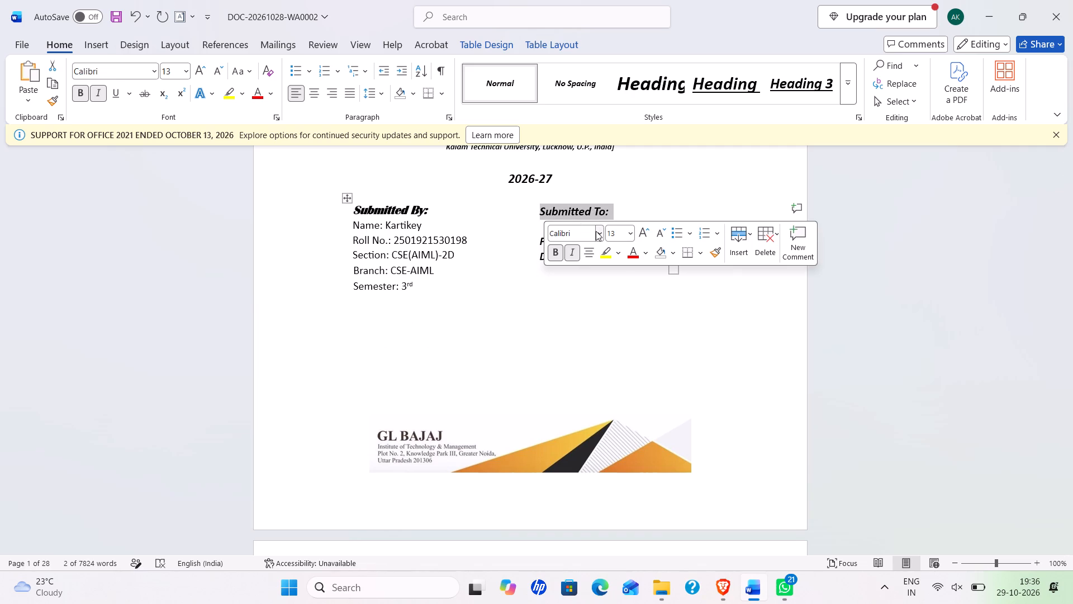
left_click(596, 231)
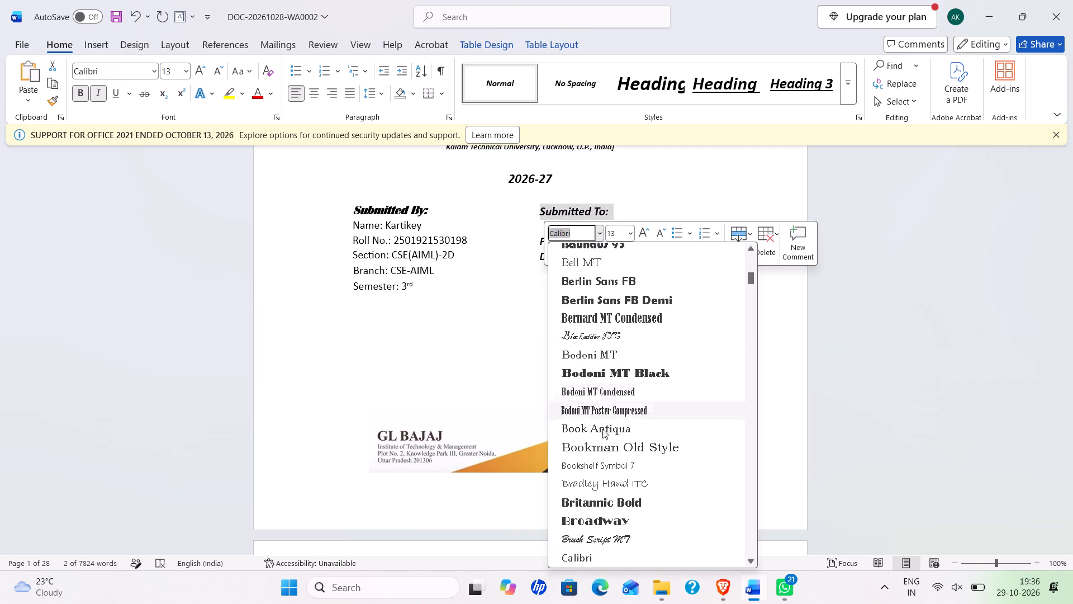
left_click(596, 372)
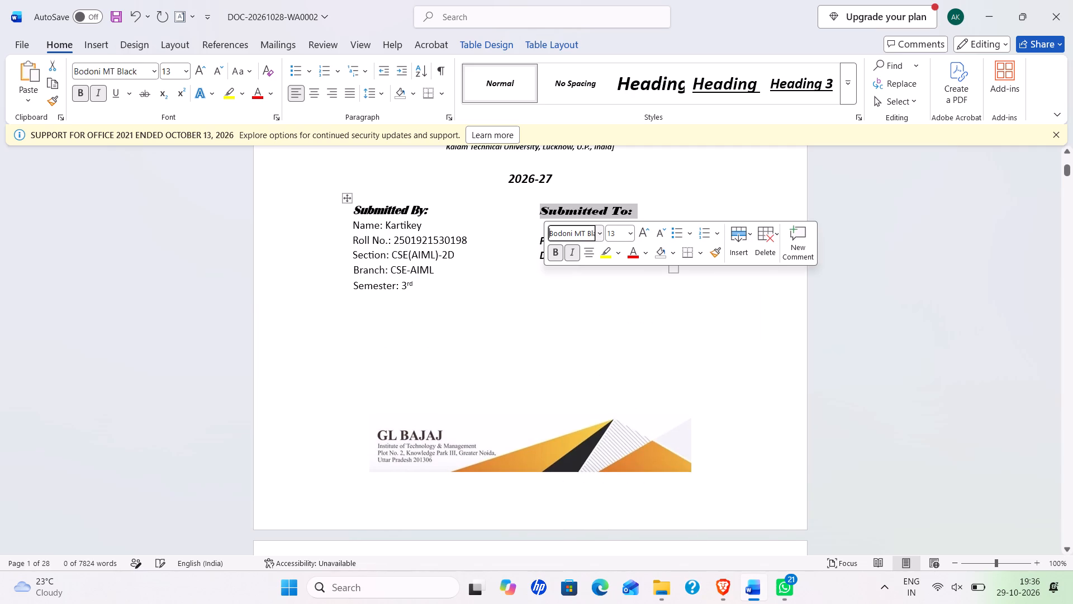
Set both the Submitted By: and Submitted To: headings to font size 18.
left_click_drag(434, 210, 365, 209)
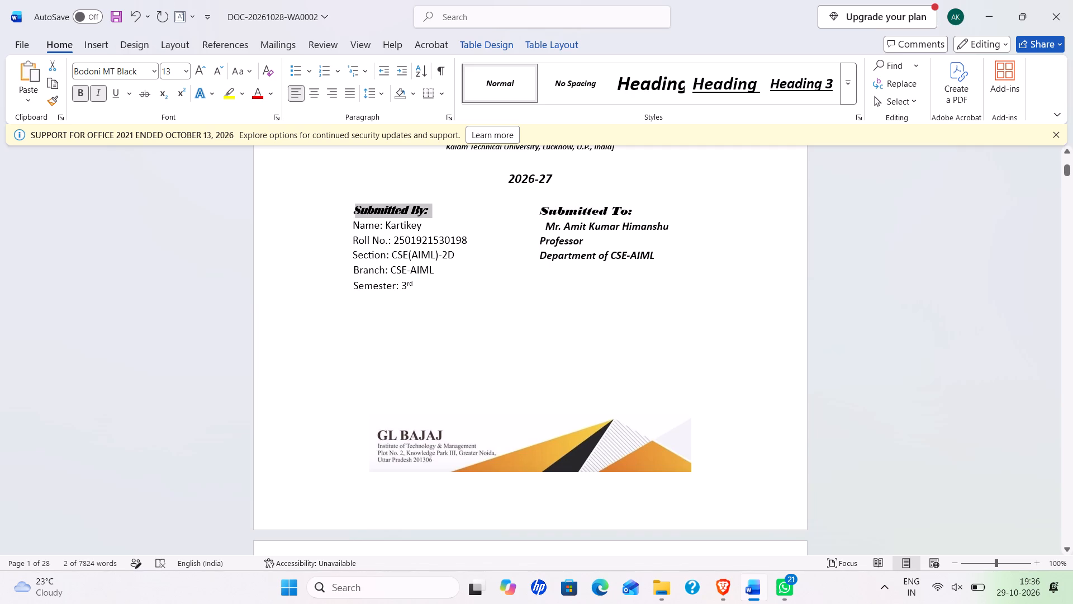
left_click_drag(365, 209, 364, 209)
left_click(183, 75)
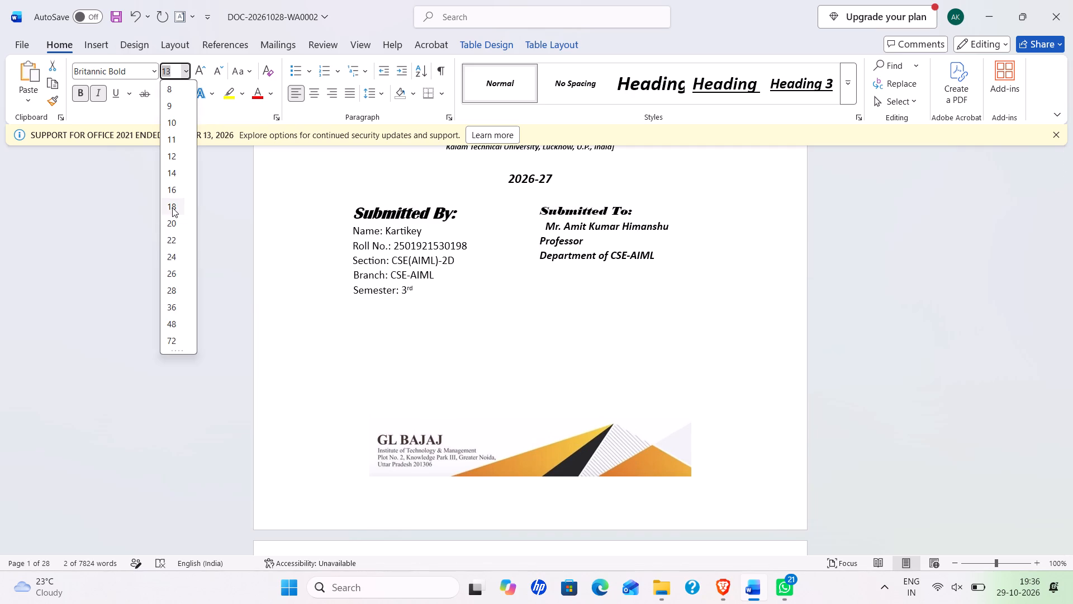
left_click(172, 207)
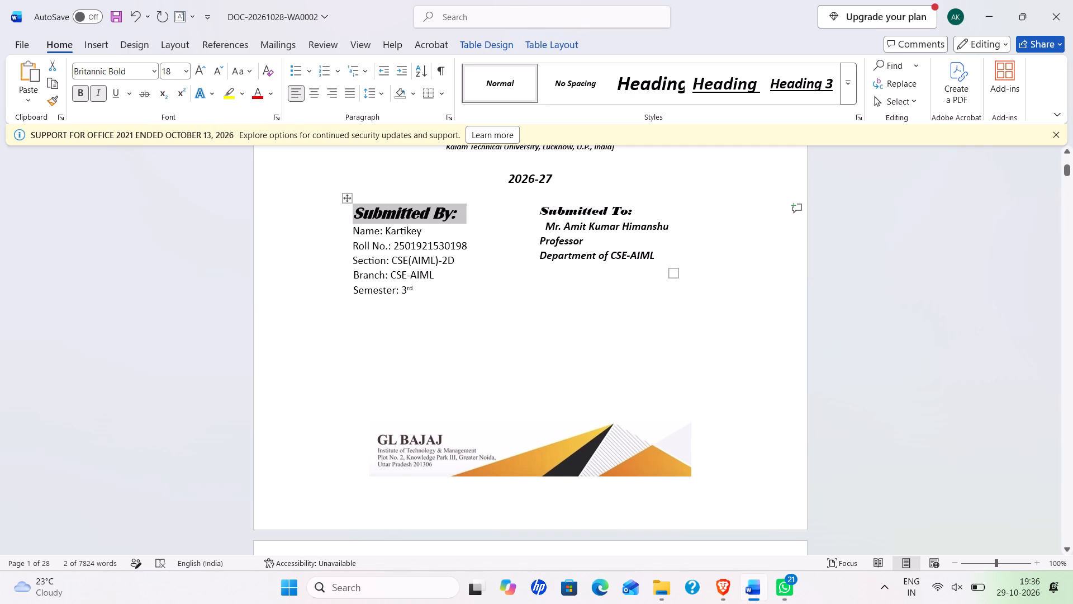
left_click_drag(633, 214, 561, 215)
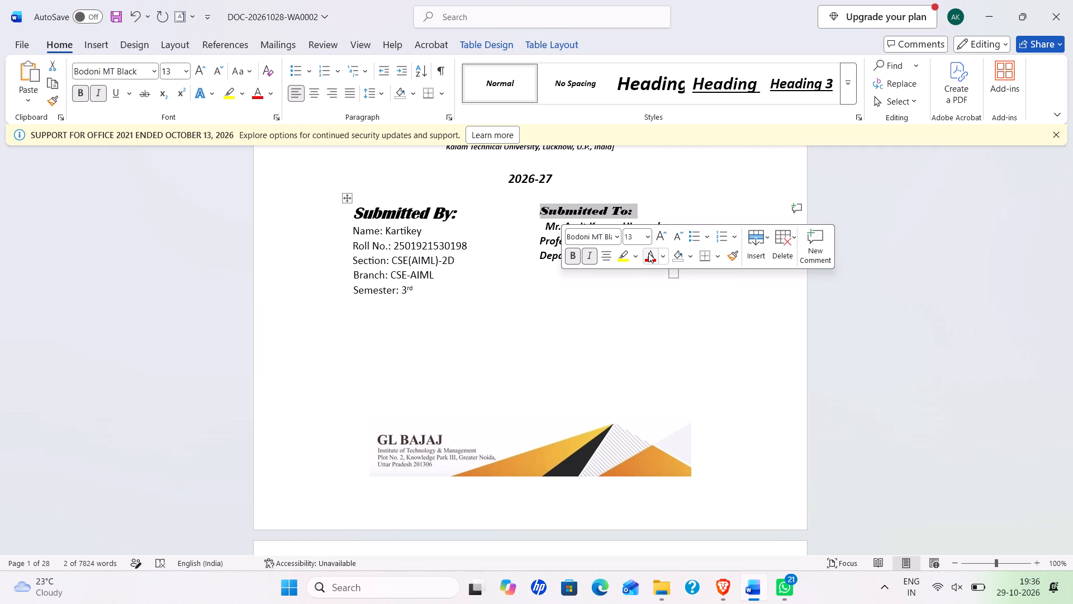
left_click(651, 240)
left_click(634, 373)
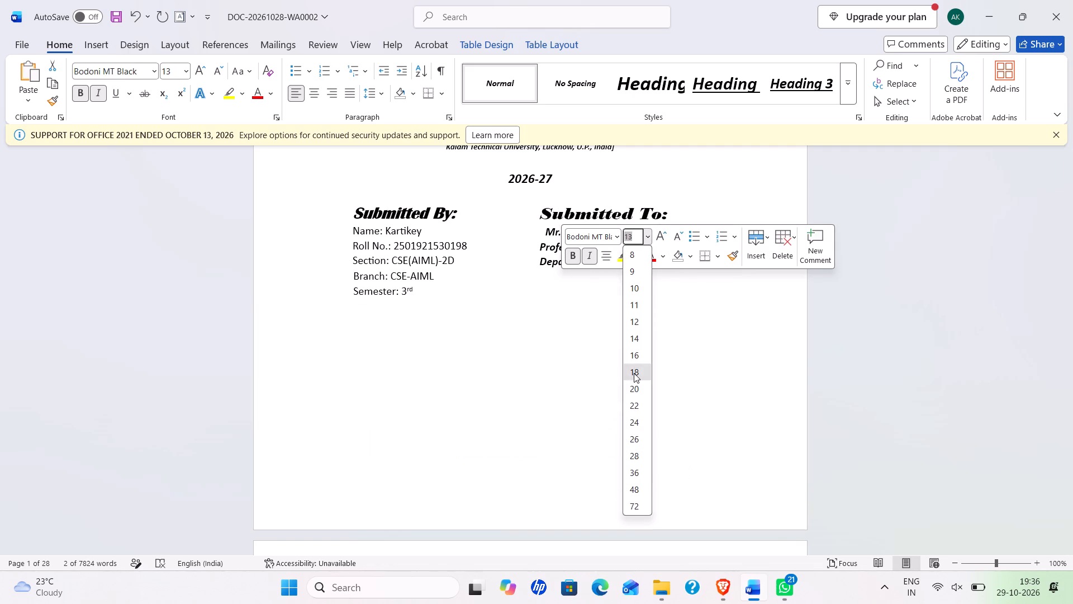
left_click(596, 358)
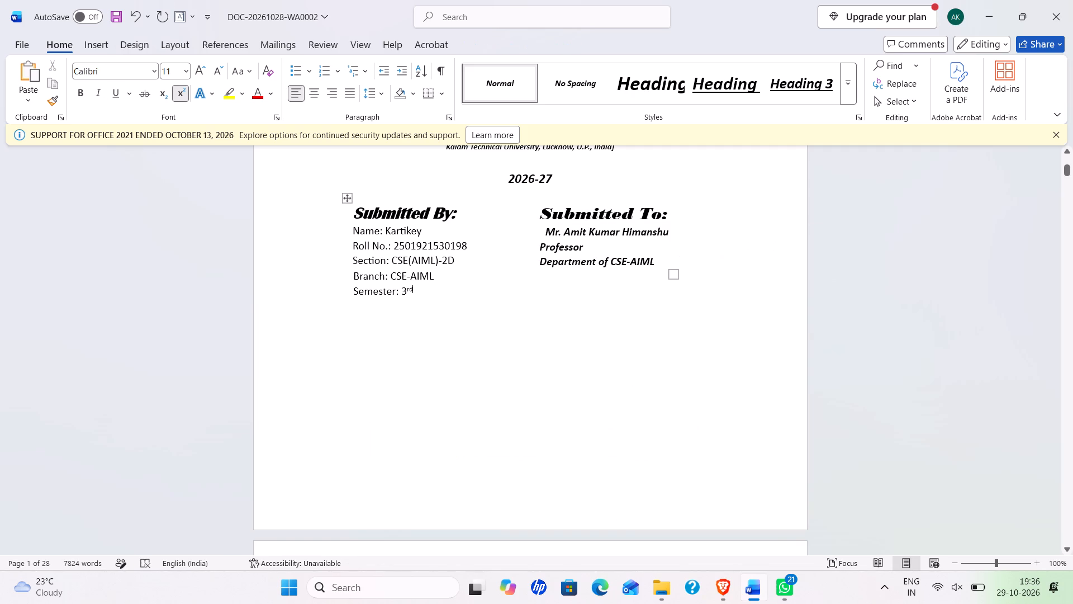
Insert the word Assistant before Professor in the Submitted To block so the title reads Assistant Professor.
left_click(536, 246)
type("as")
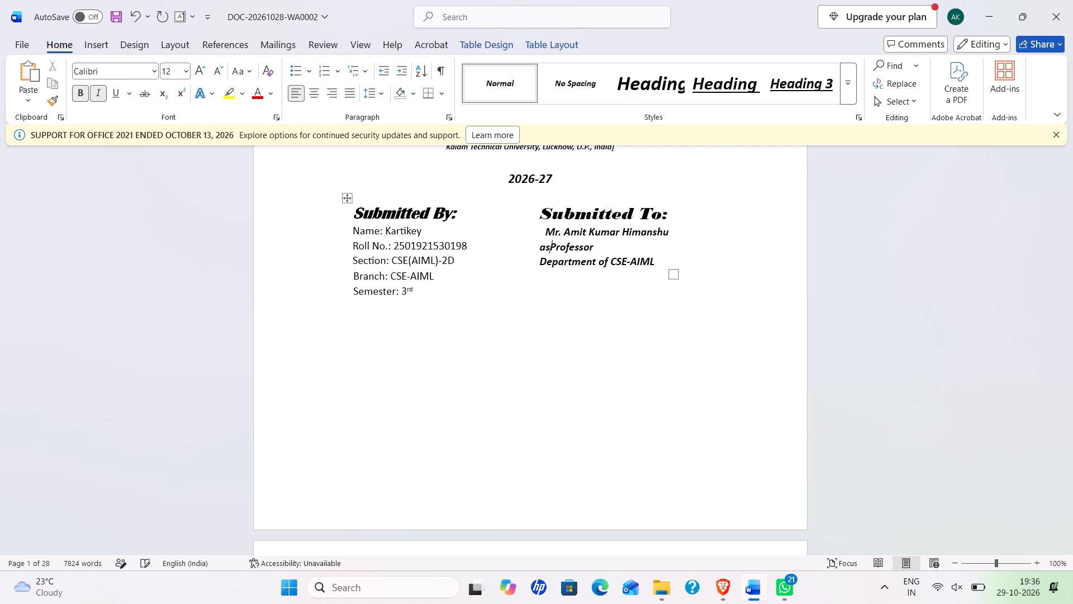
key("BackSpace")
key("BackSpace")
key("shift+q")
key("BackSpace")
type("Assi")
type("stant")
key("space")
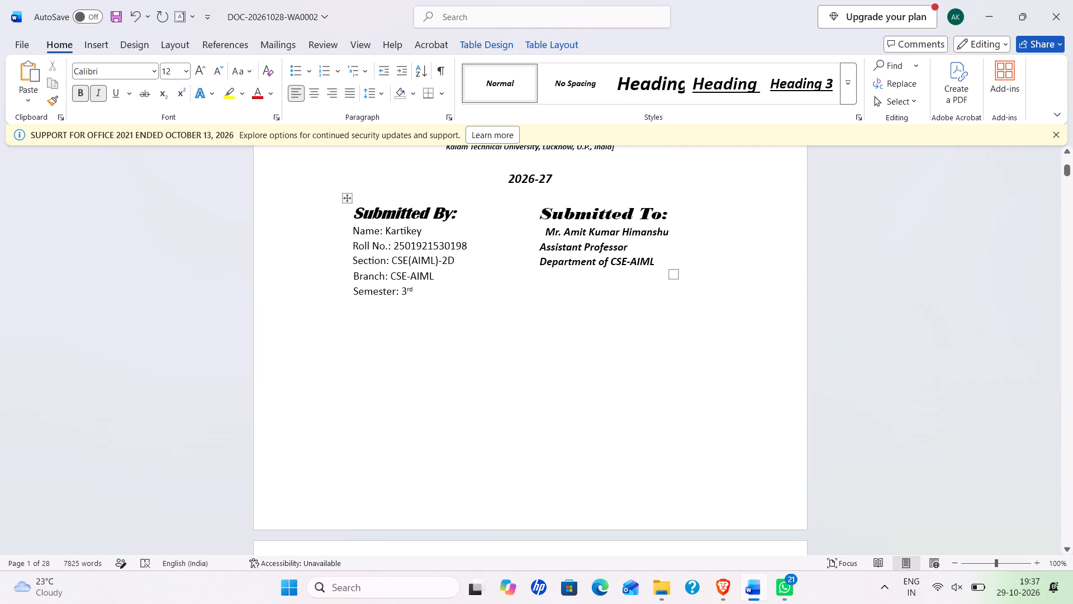
Indent the Assistant Professor line with two leading spaces and the Department of CSE-AIML line with one.
left_click(539, 247)
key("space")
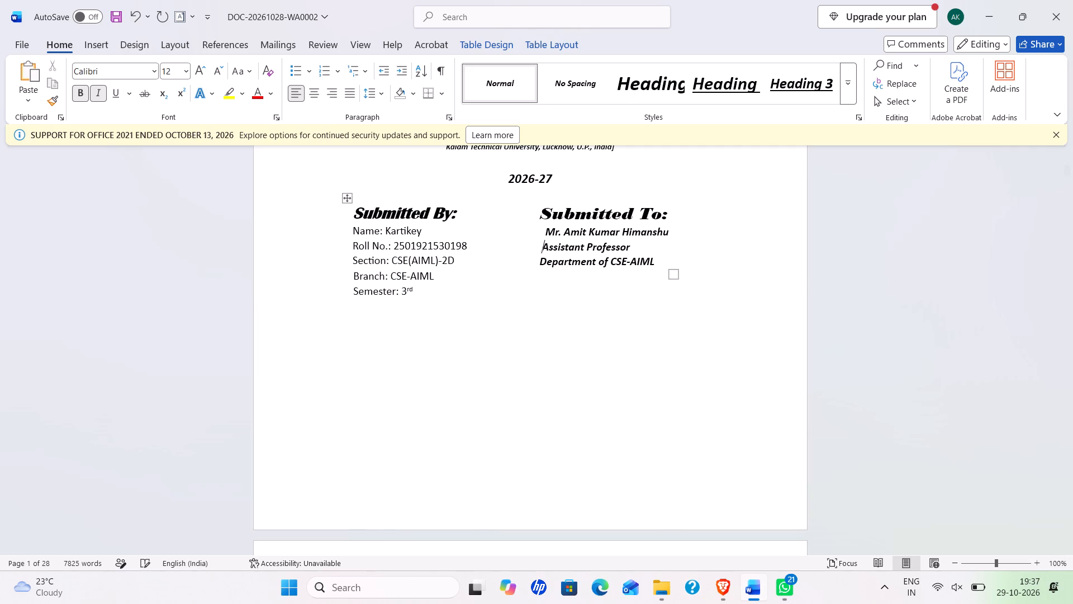
left_click(537, 259)
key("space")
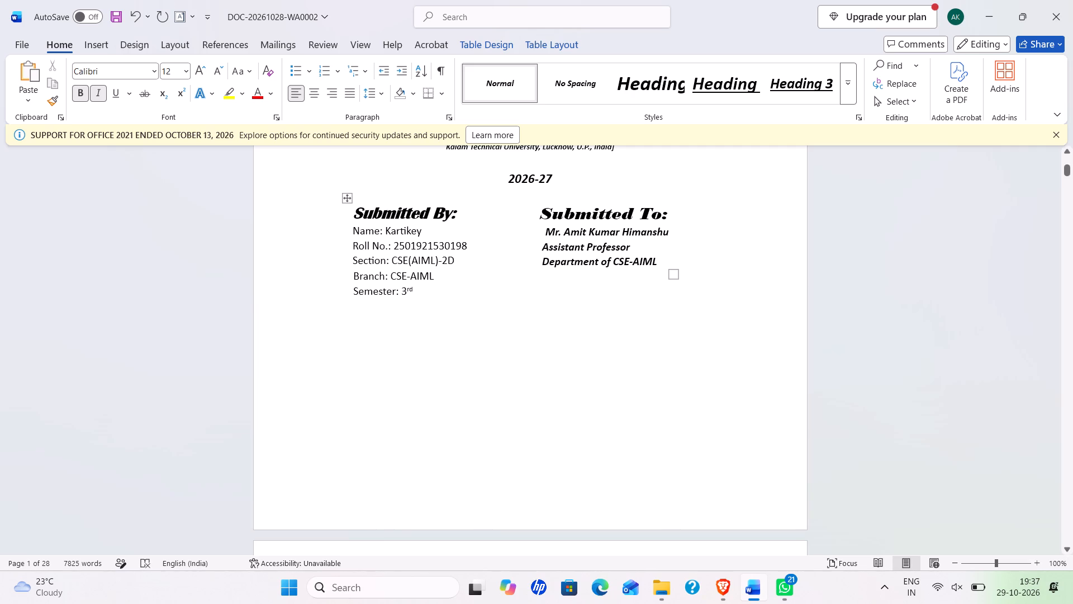
left_click(542, 248)
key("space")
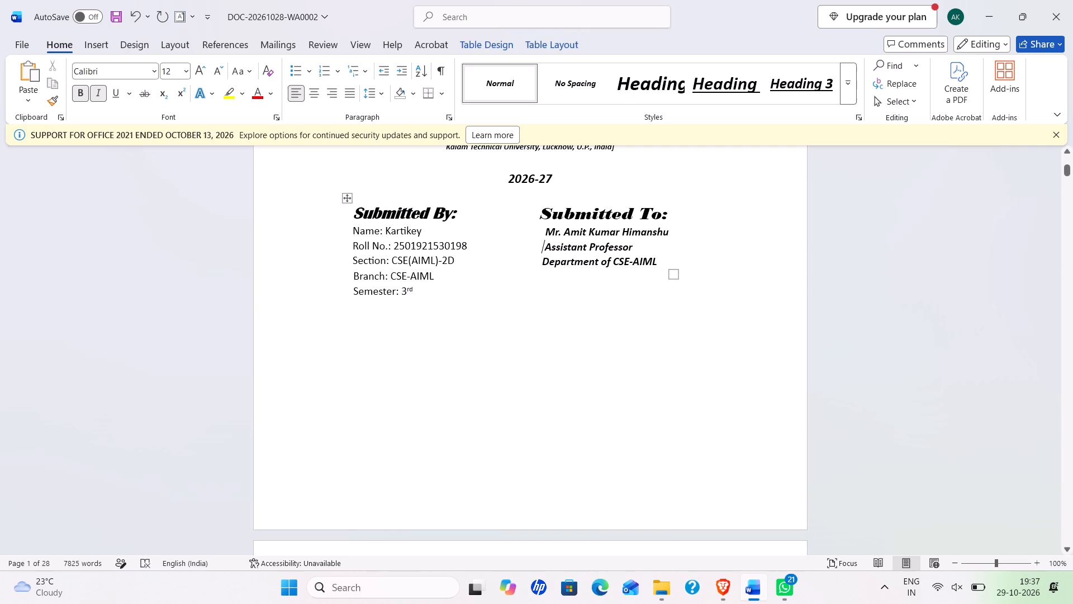
Remove the italic and bold formatting from the teacher's name, Assistant Professor and Department of CSE-AIML lines under Submitted To.
left_click(661, 261)
left_click_drag(661, 261, 549, 233)
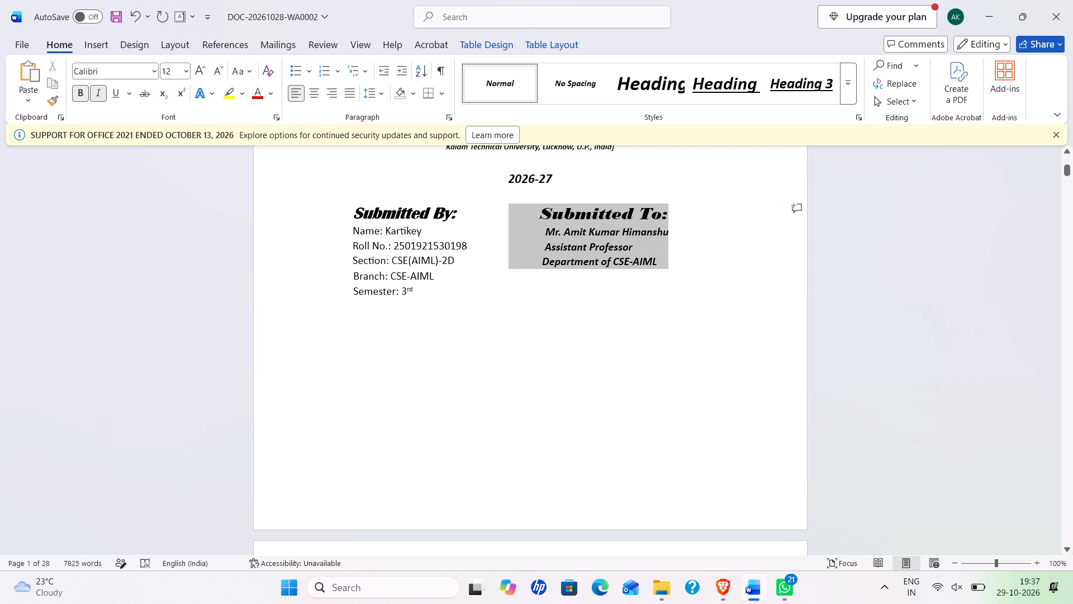
left_click_drag(549, 233, 543, 273)
left_click_drag(543, 273, 542, 301)
left_click(553, 339)
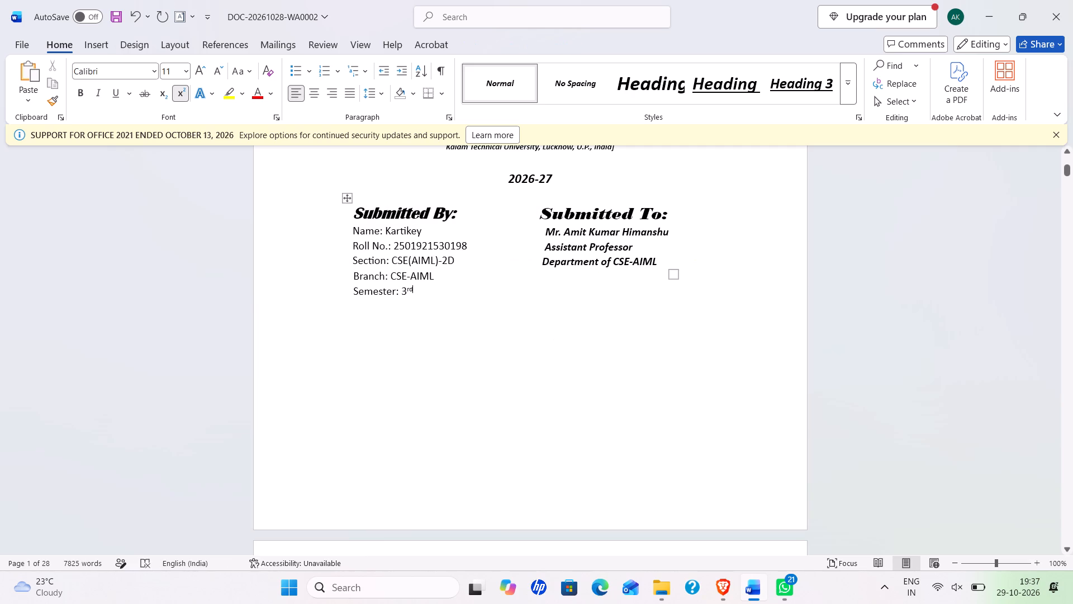
left_click_drag(543, 233, 645, 266)
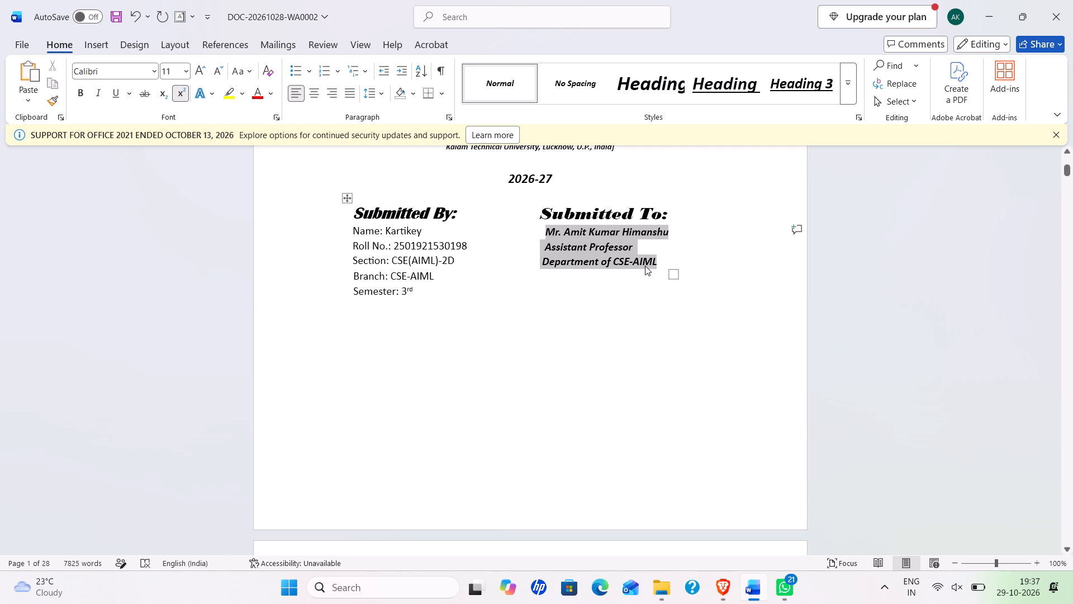
left_click(670, 249)
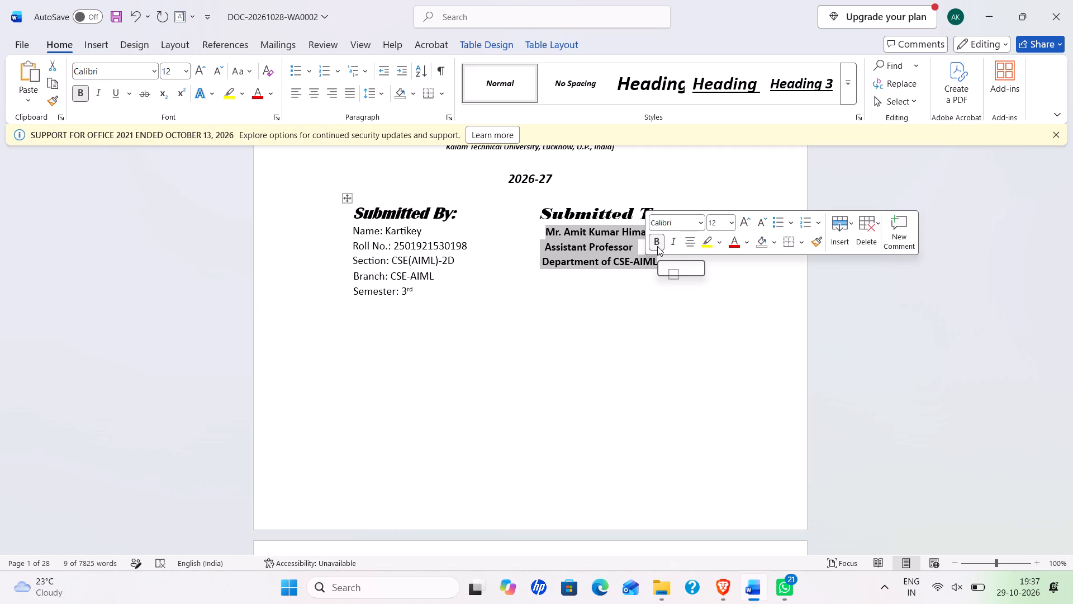
left_click(657, 246)
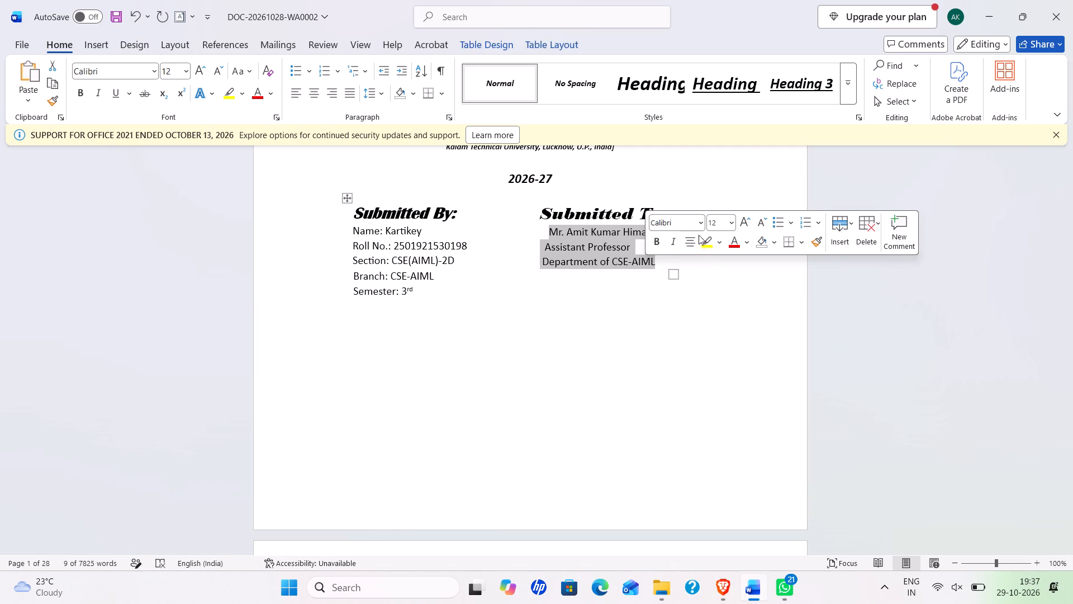
left_click(677, 317)
Add one more leading space to the Assistant Professor line and two to the Department of CSE-AIML line.
left_click(543, 247)
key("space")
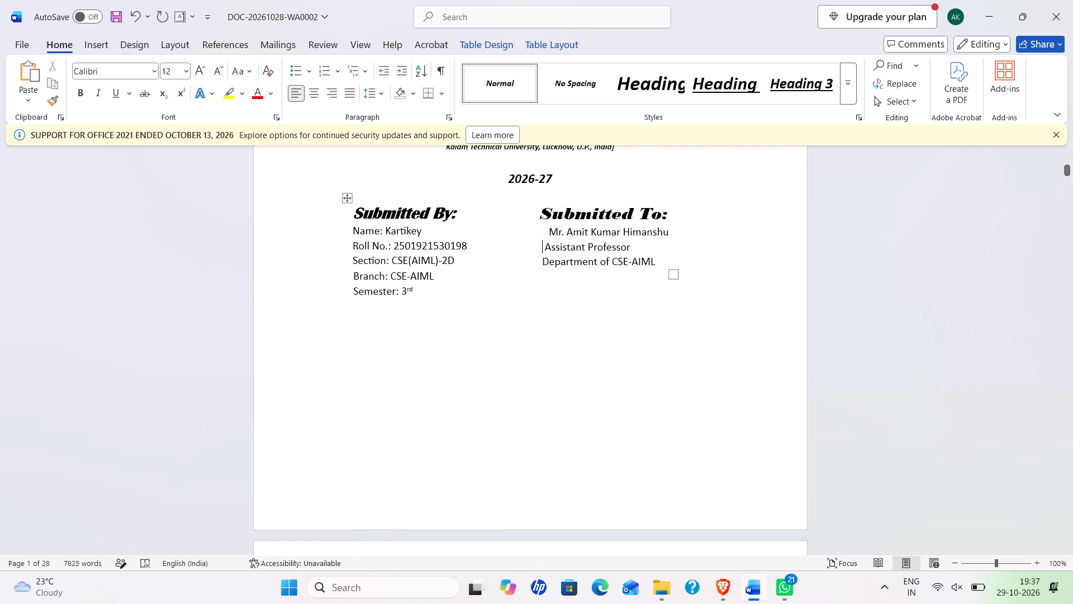
key("Down")
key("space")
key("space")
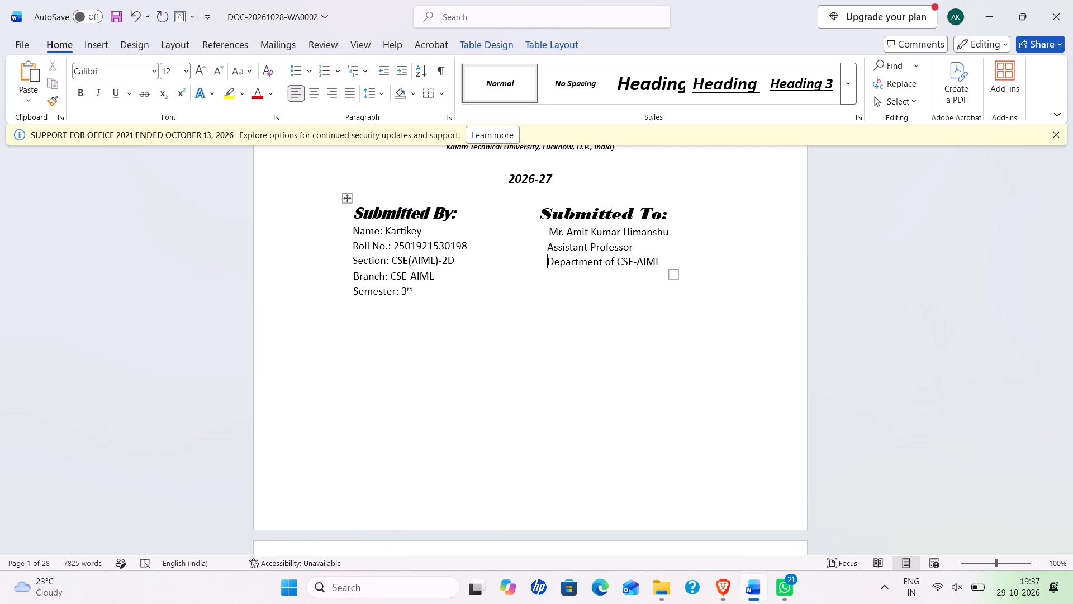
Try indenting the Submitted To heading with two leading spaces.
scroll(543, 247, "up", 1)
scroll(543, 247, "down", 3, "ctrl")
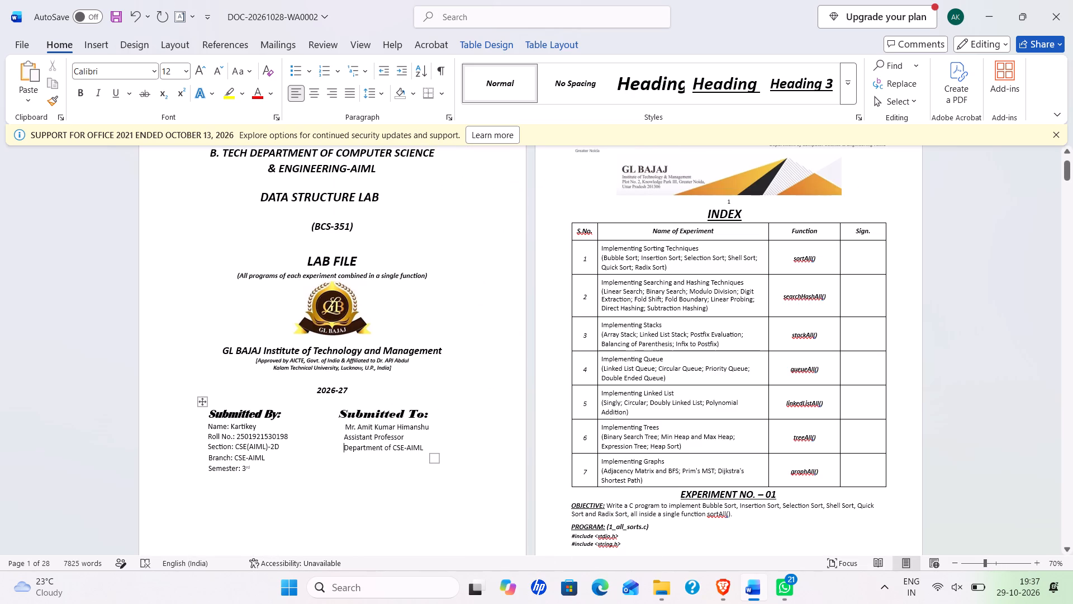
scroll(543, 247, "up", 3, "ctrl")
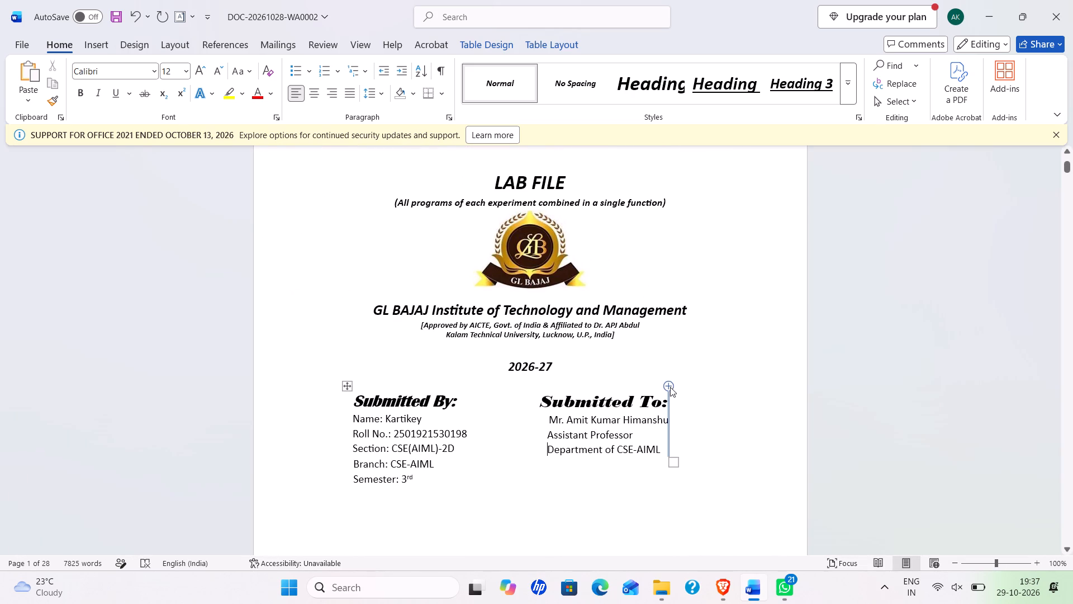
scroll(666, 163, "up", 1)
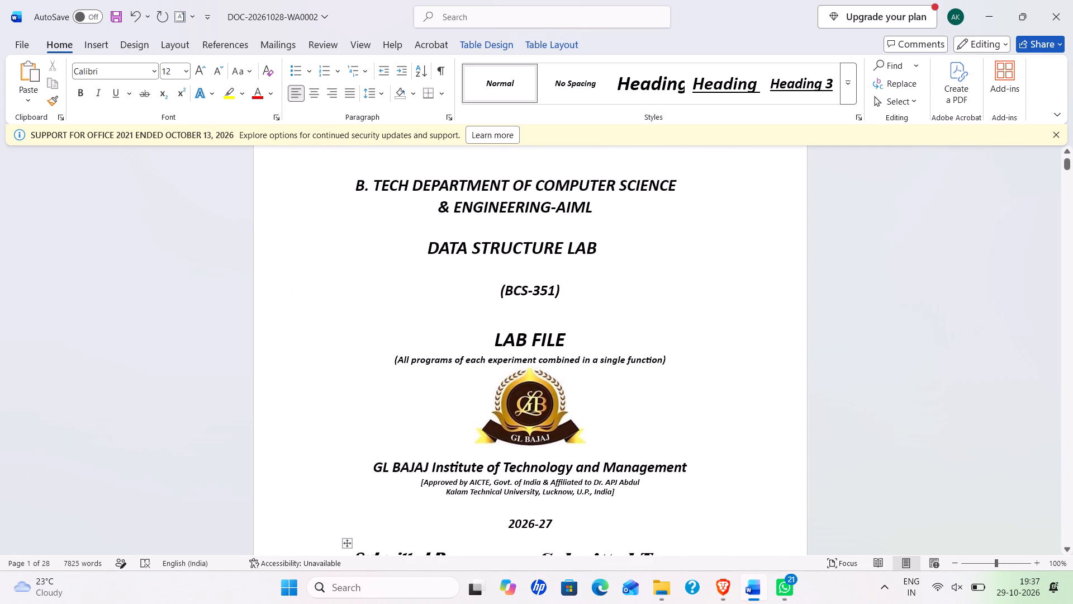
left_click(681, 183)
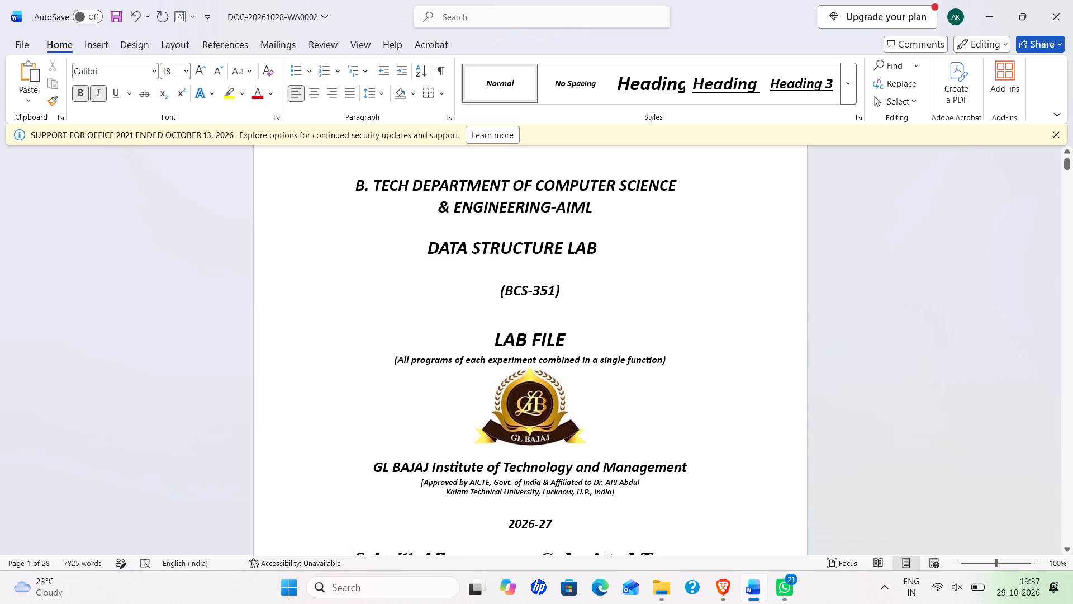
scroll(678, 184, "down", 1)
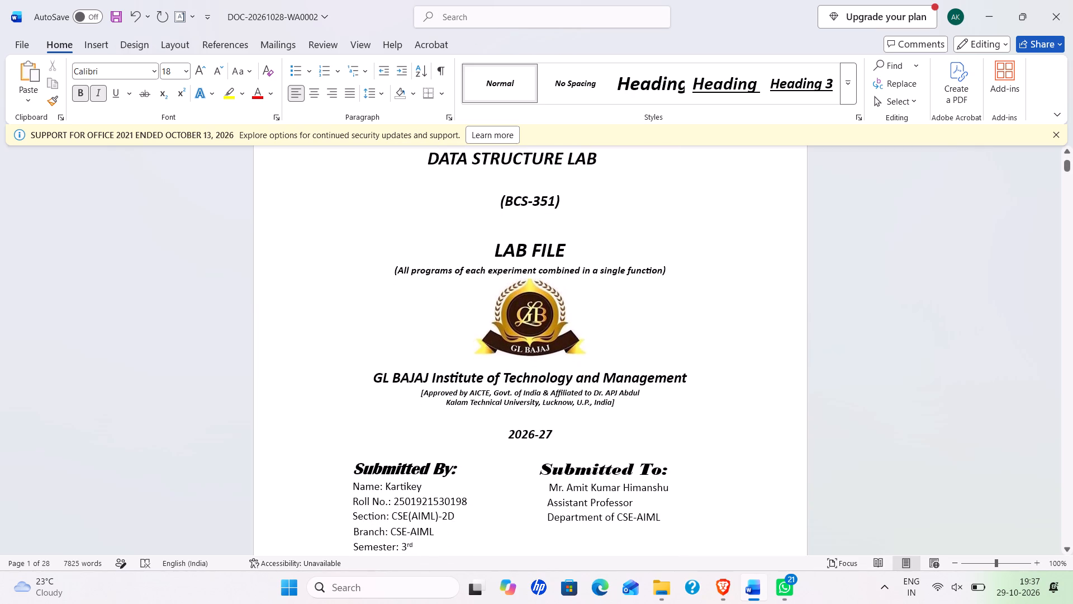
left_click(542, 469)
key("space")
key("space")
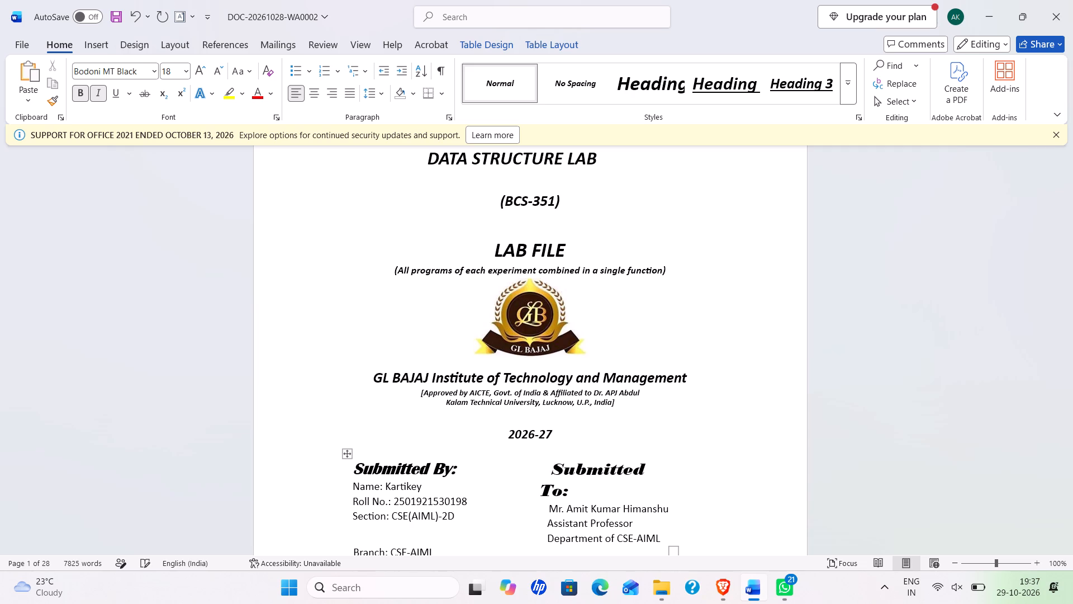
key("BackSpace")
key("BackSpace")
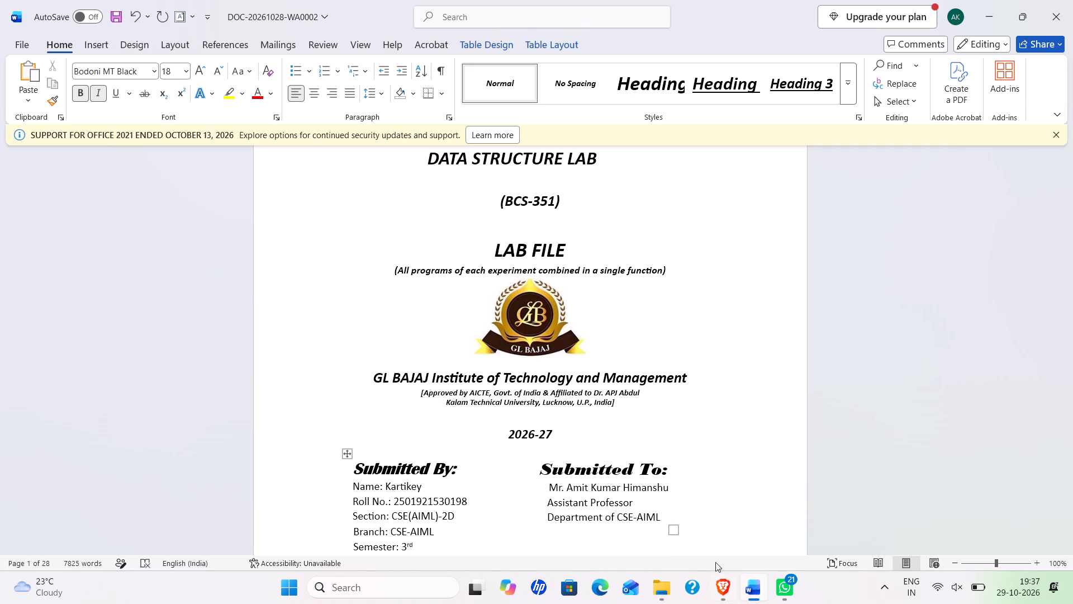
Resize the Submitted By / Submitted To table slightly wider, moving the Submitted To column outward.
left_click_drag(672, 531, 676, 531)
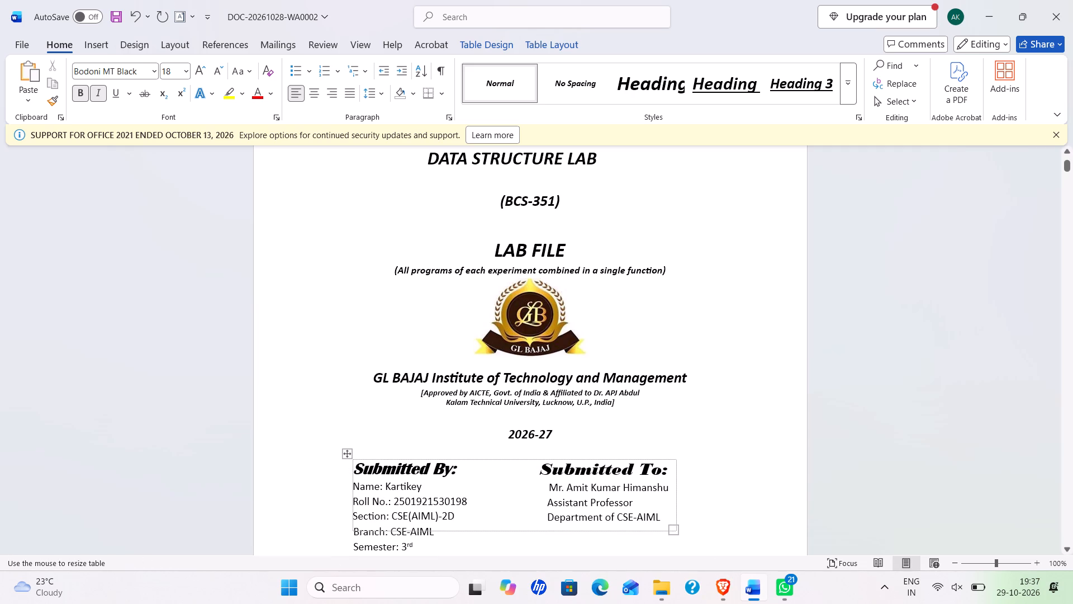
left_click_drag(676, 531, 685, 531)
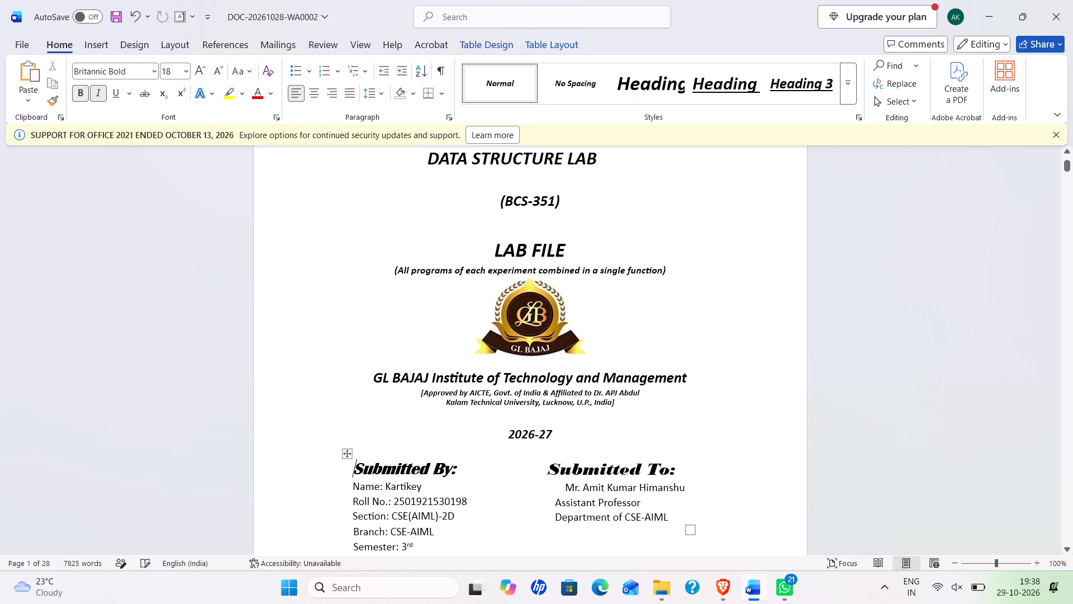
left_click(685, 487)
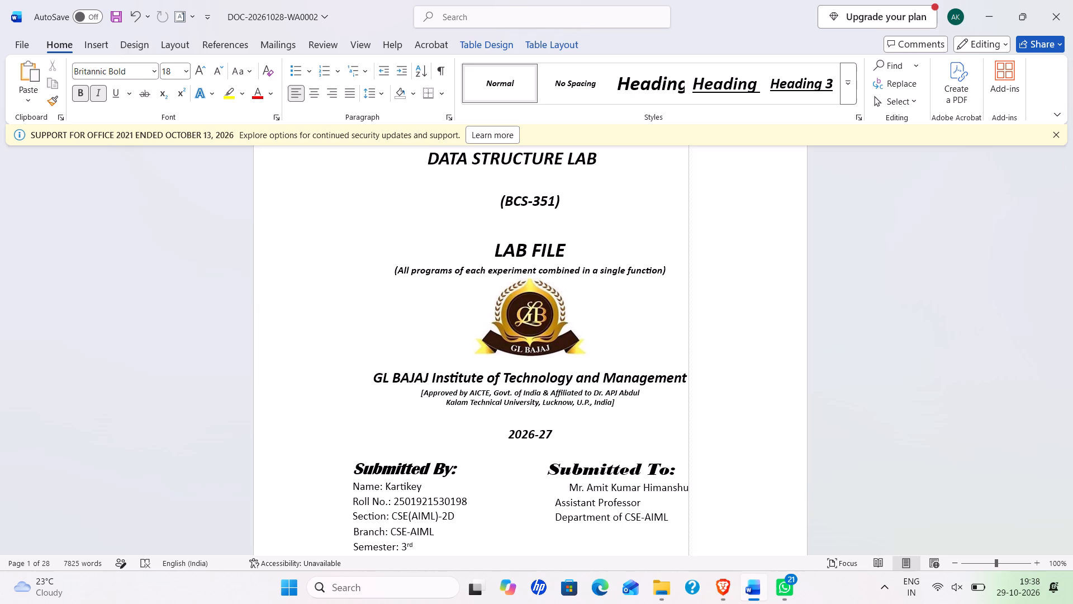
Move the table's right border slightly inward to line up with the end of the B. Tech department heading.
scroll(689, 487, "up", 1)
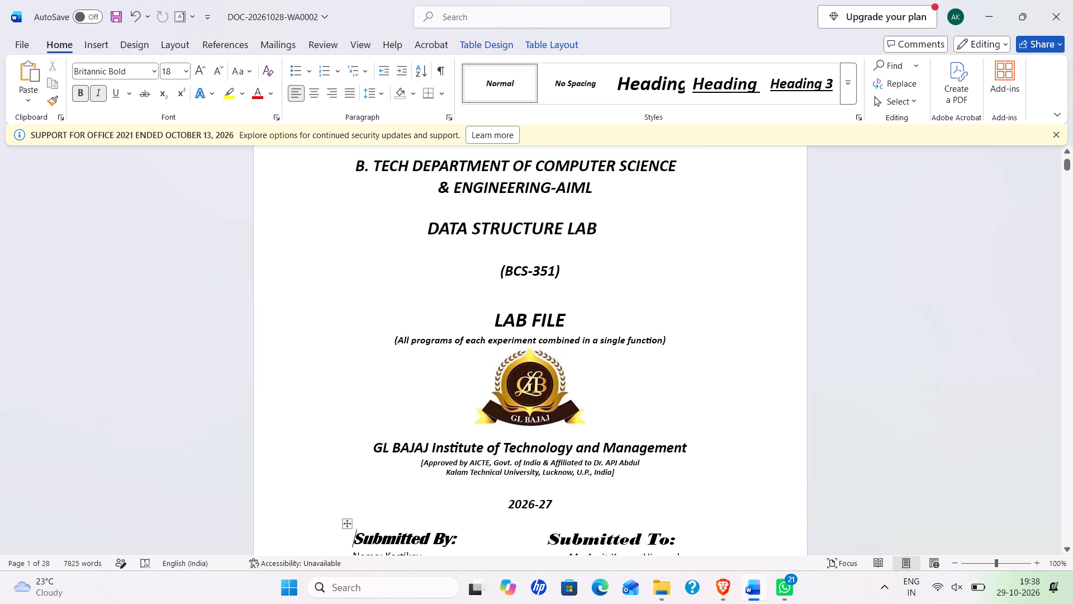
left_click_drag(688, 540, 678, 541)
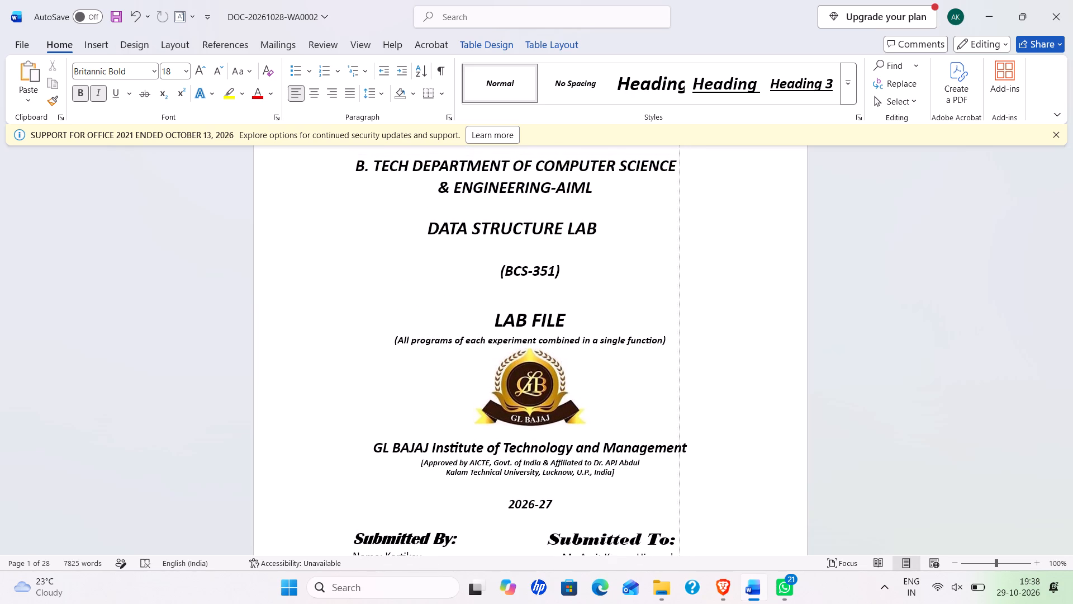
left_click_drag(678, 541, 677, 541)
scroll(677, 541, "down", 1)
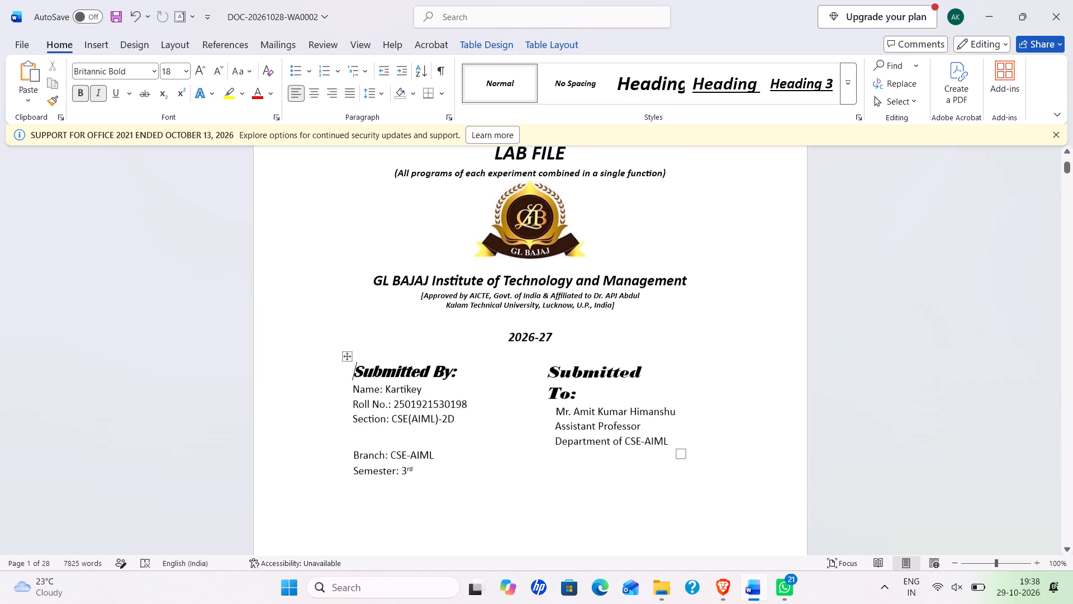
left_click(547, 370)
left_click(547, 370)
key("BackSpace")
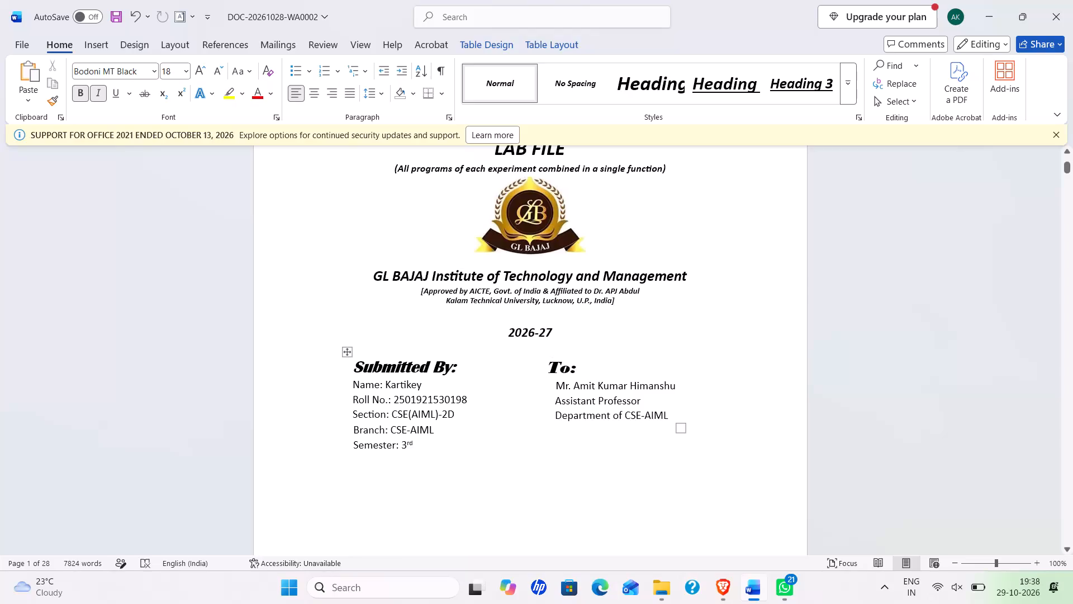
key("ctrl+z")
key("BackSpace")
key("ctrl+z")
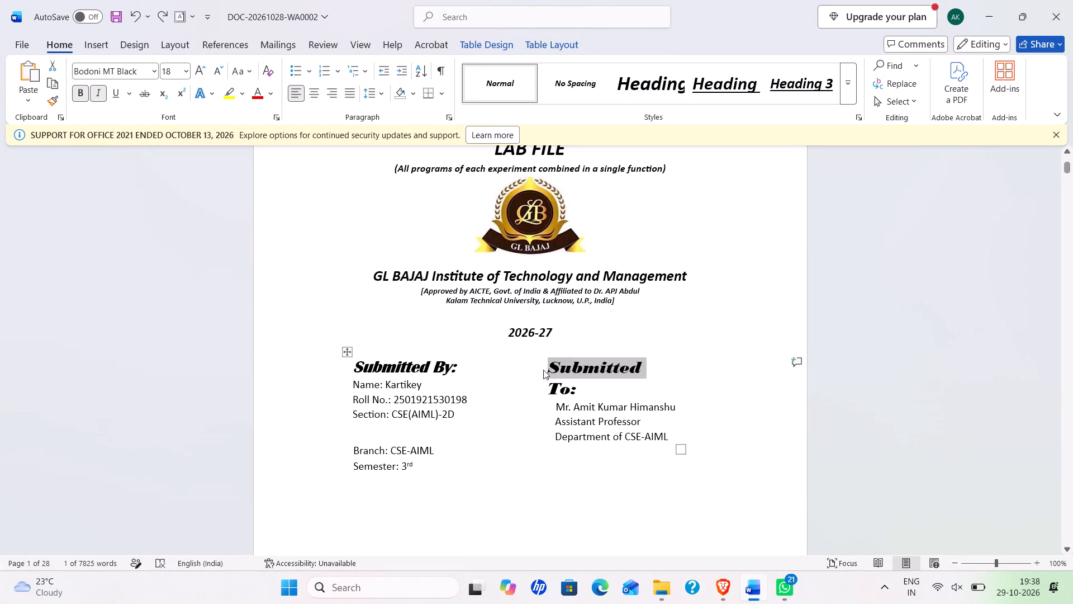
Remove the indent before the Submitted To heading and offset it with five leading spaces to fit on one line.
left_click(543, 370)
key("BackSpace")
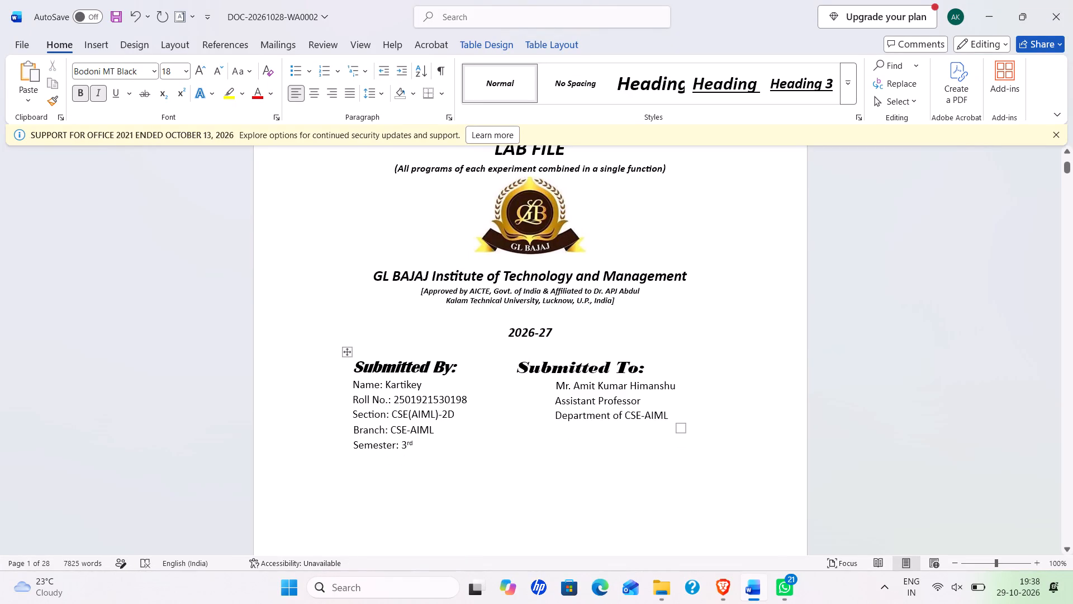
key("space")
key("space")
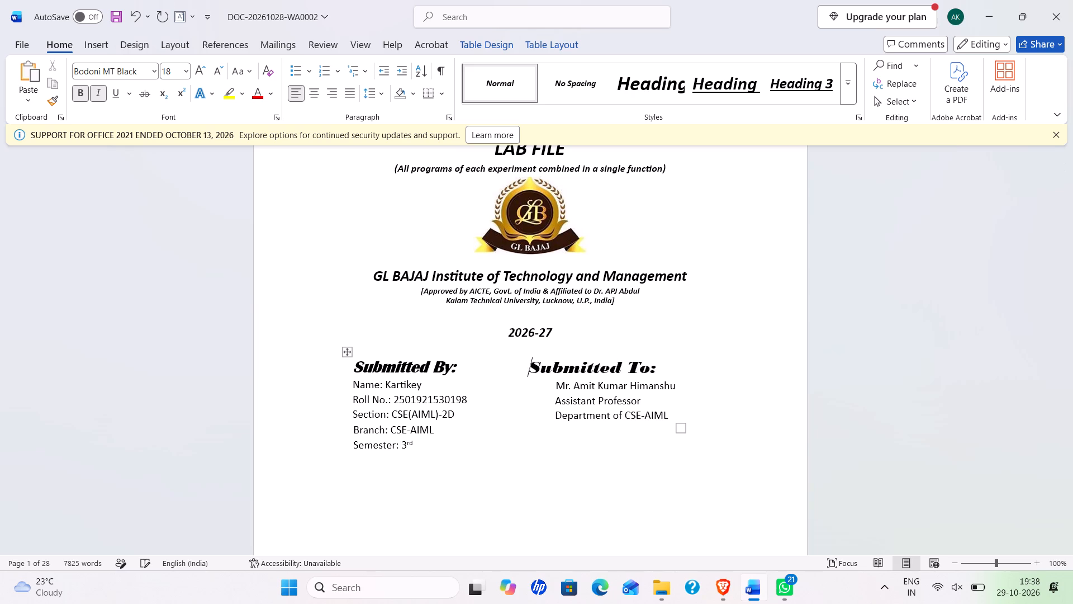
key("space")
key("space")
key("space")
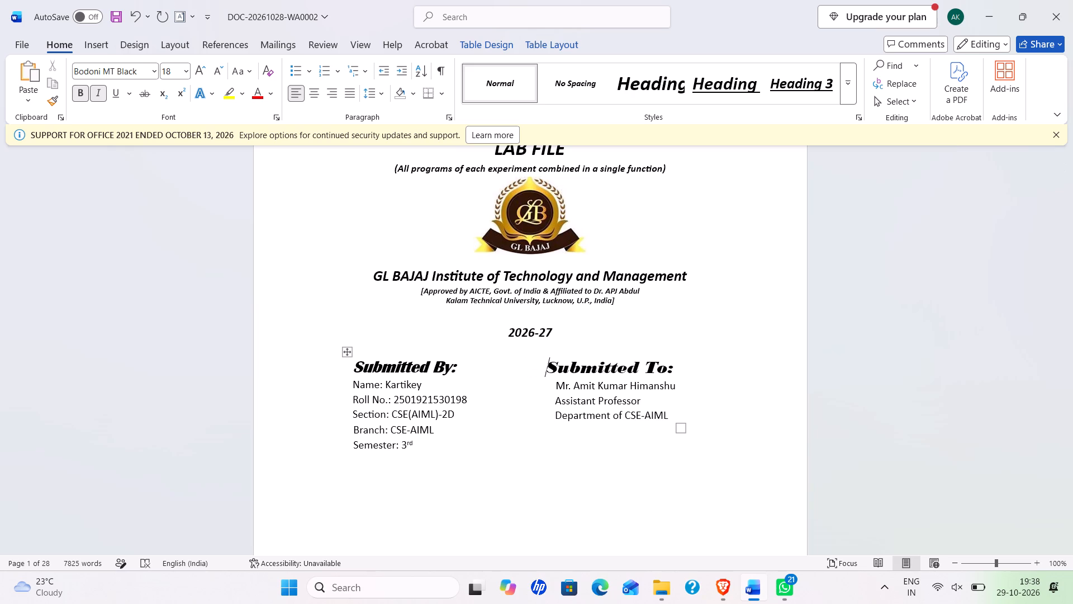
key("space")
key("BackSpace")
Remove the indent before the professor's name and add ten leading spaces to start it near the Submitted To heading's start.
left_click(553, 386)
key("BackSpace")
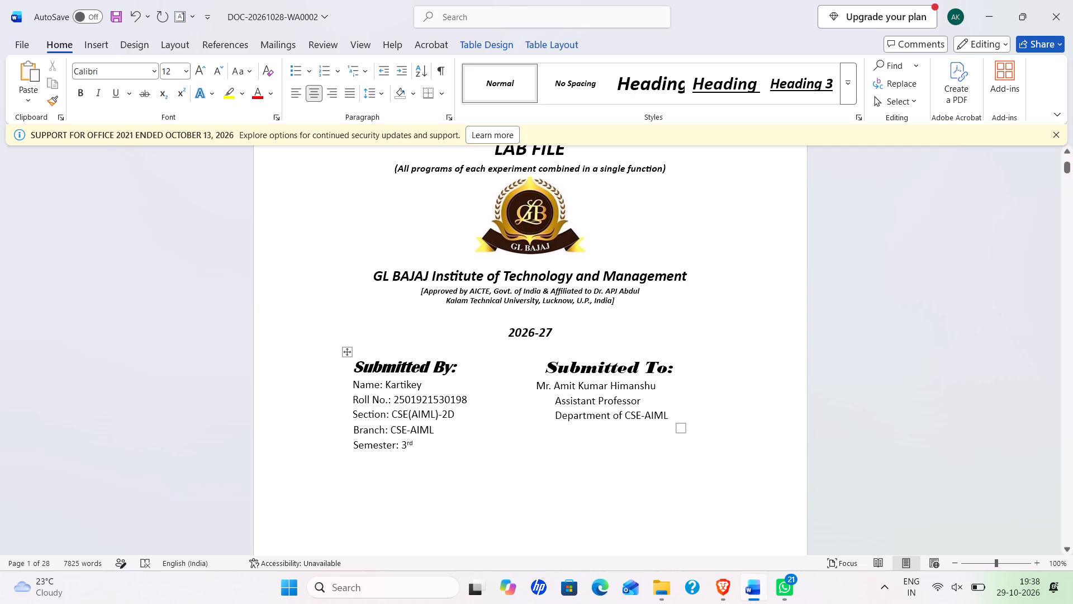
key("space")
key("space")
key("space")
key("space")
key("space")
key("space")
key("space")
key("space")
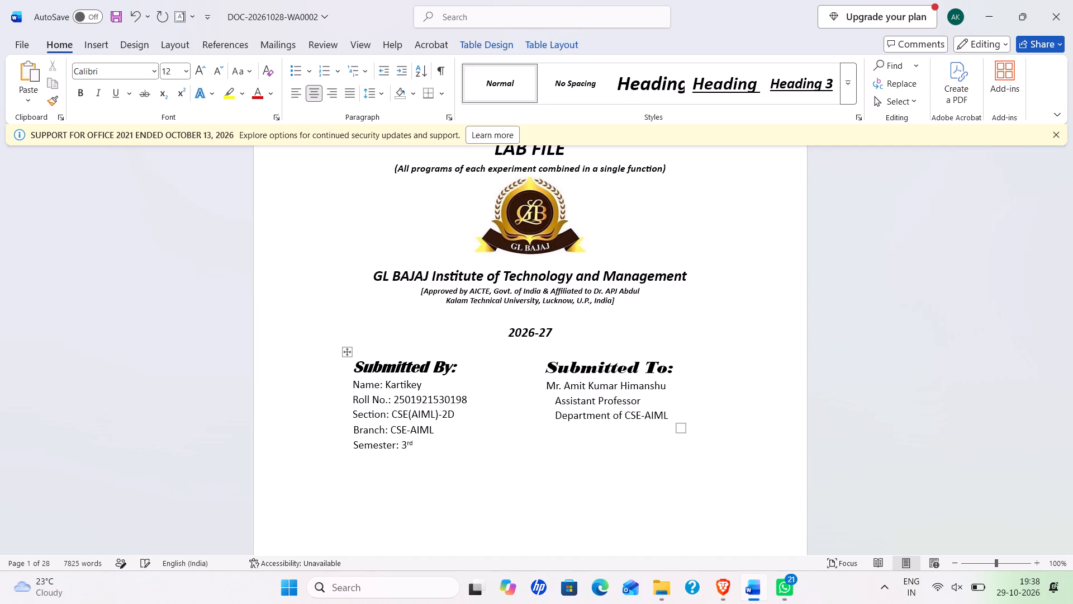
key("space")
key("space")
Delete two leading spaces each from the Assistant Professor and Department of CSE-AIML lines to align them under the professor's name.
key("Down")
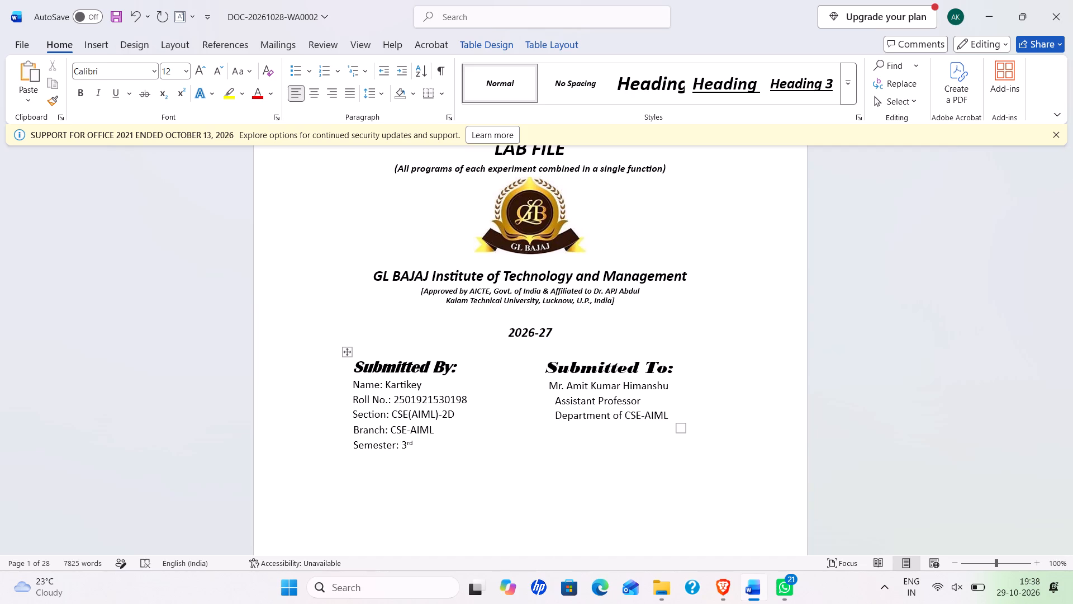
key("Right")
key("Right")
key("BackSpace")
key("BackSpace")
key("Down")
key("Right")
key("Right")
key("BackSpace")
key("BackSpace")
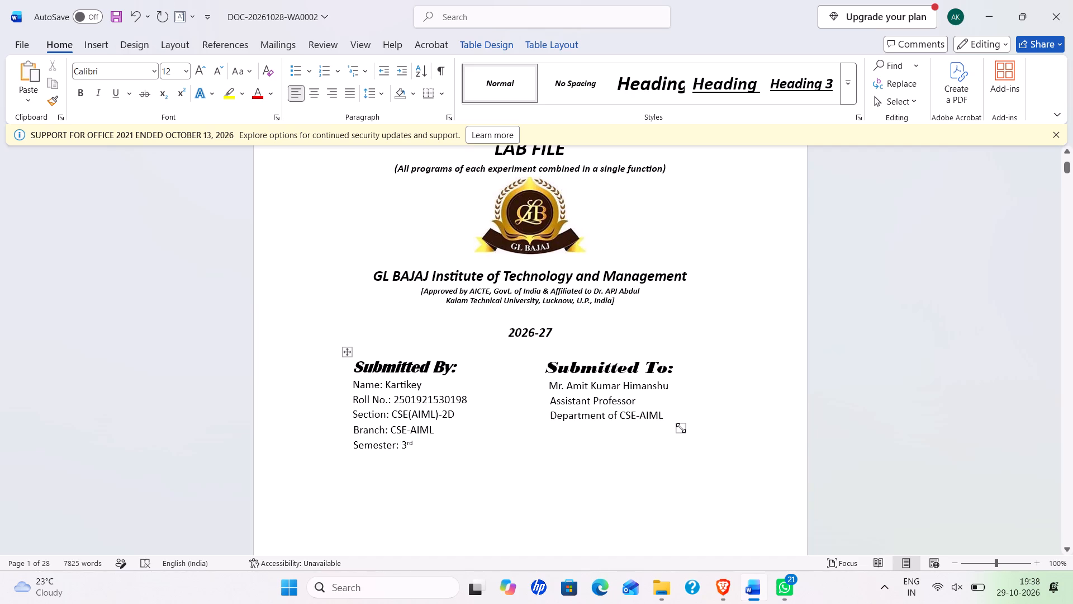
left_click(673, 386)
left_click(676, 386)
Remove the centering from the GL BAJAJ Institute of Technology and Management heading and offset it with eleven leading spaces.
scroll(681, 367, "up", 1)
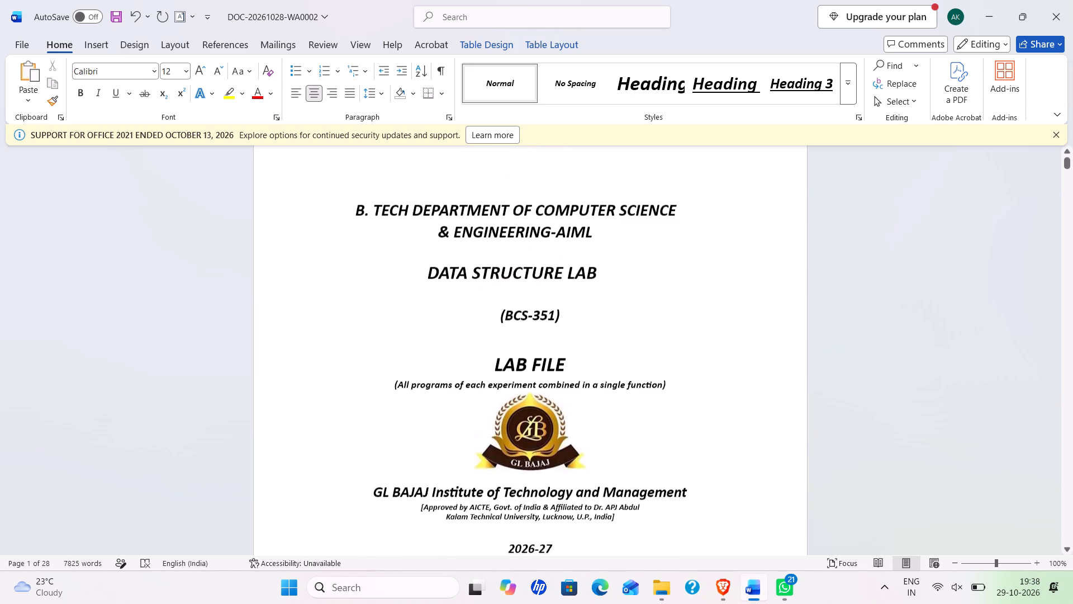
scroll(681, 367, "up", 1)
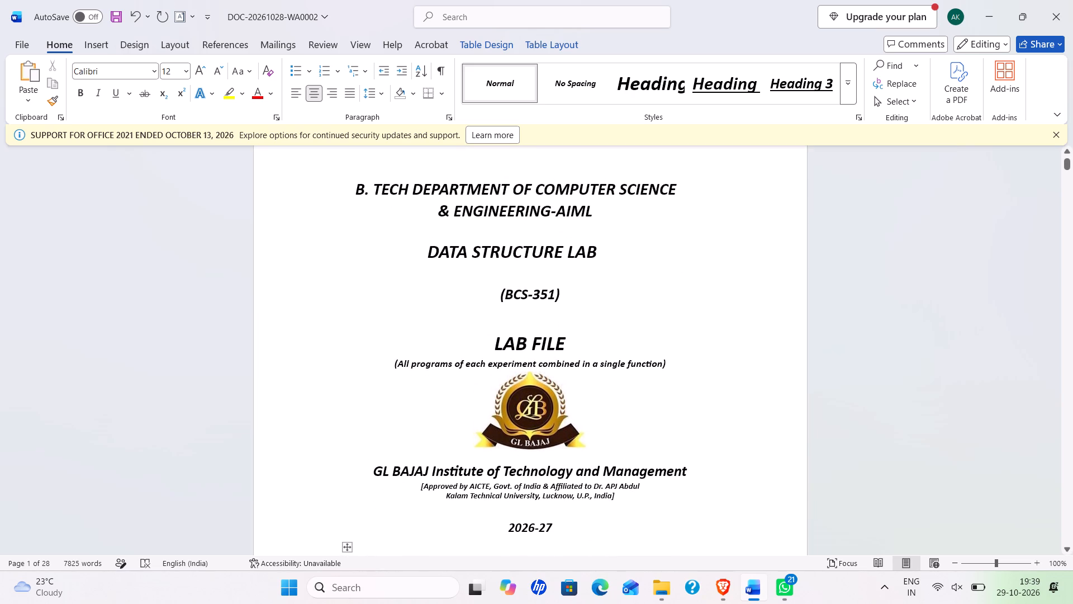
left_click(371, 471)
key("BackSpace")
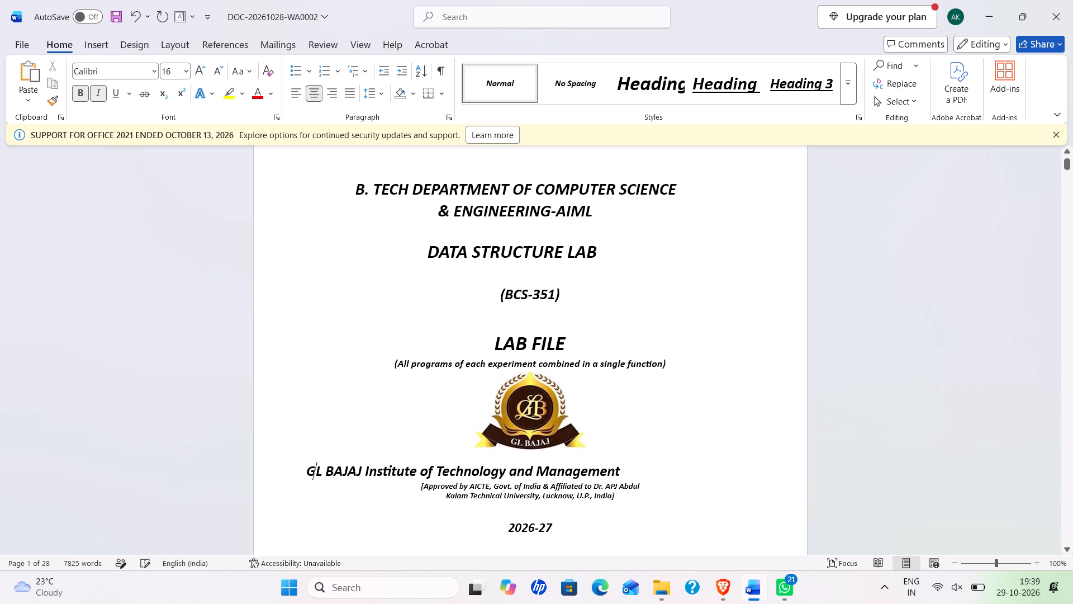
key("space")
key("space")
key("space")
key("space")
key("space")
key("space")
key("space")
key("space")
key("space")
key("space")
key("space")
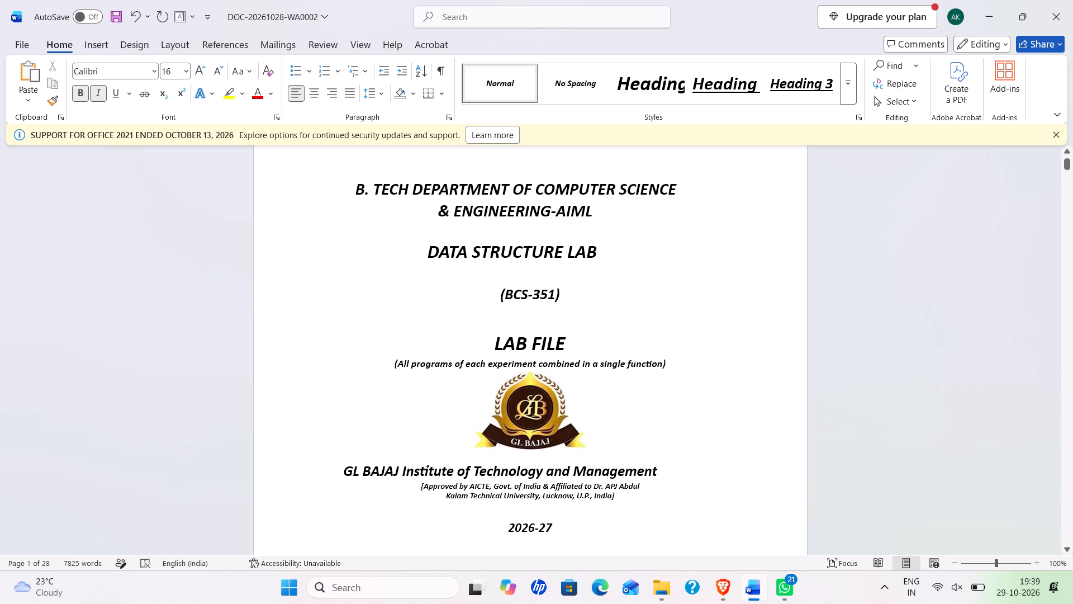
Add one trailing space to the institute heading and four more leading spaces to start it near the B. Tech department heading's start.
left_click(670, 469)
key("space")
left_click(338, 471)
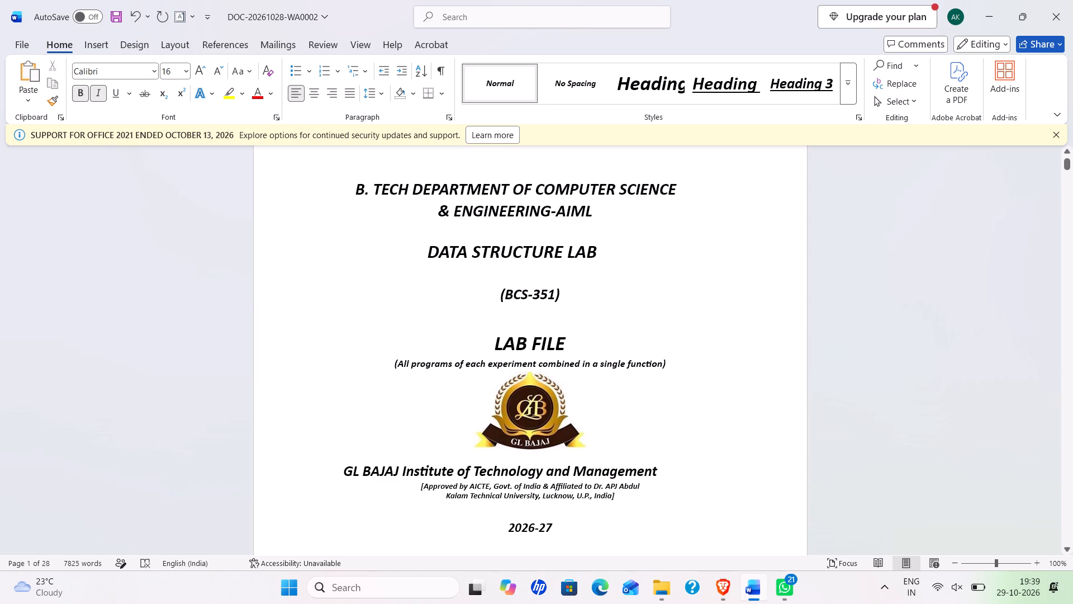
key("Right")
key("Right")
key("space")
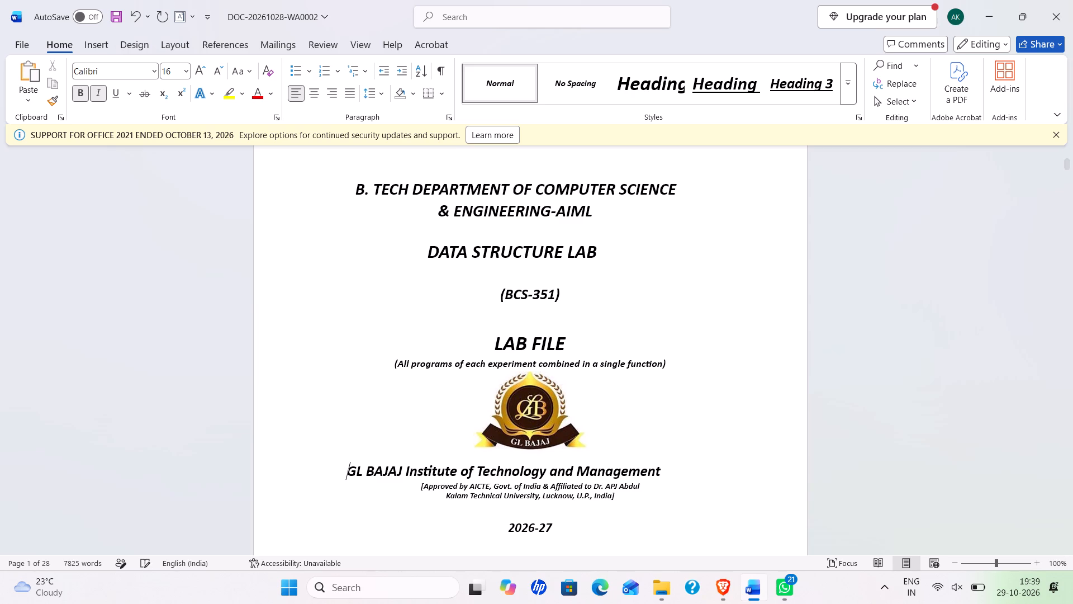
key("space")
key("space")
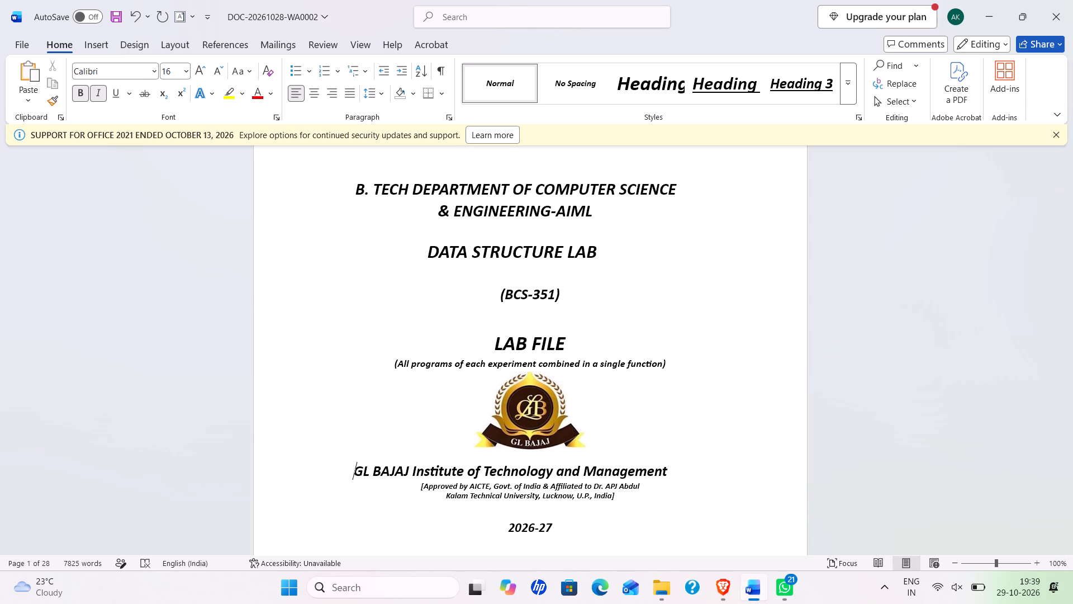
key("BackSpace")
key("space")
key("space")
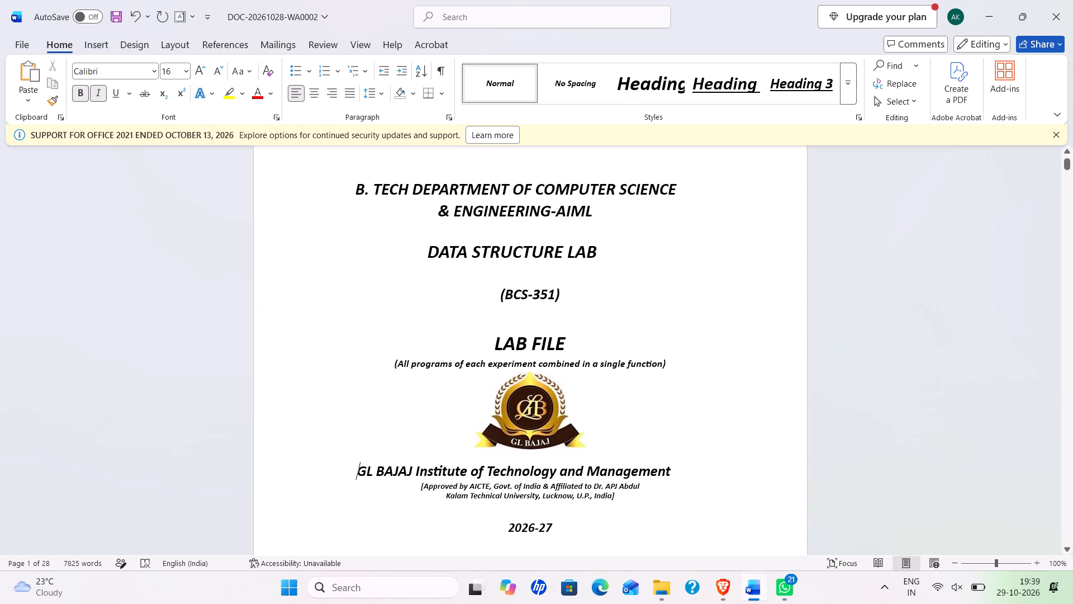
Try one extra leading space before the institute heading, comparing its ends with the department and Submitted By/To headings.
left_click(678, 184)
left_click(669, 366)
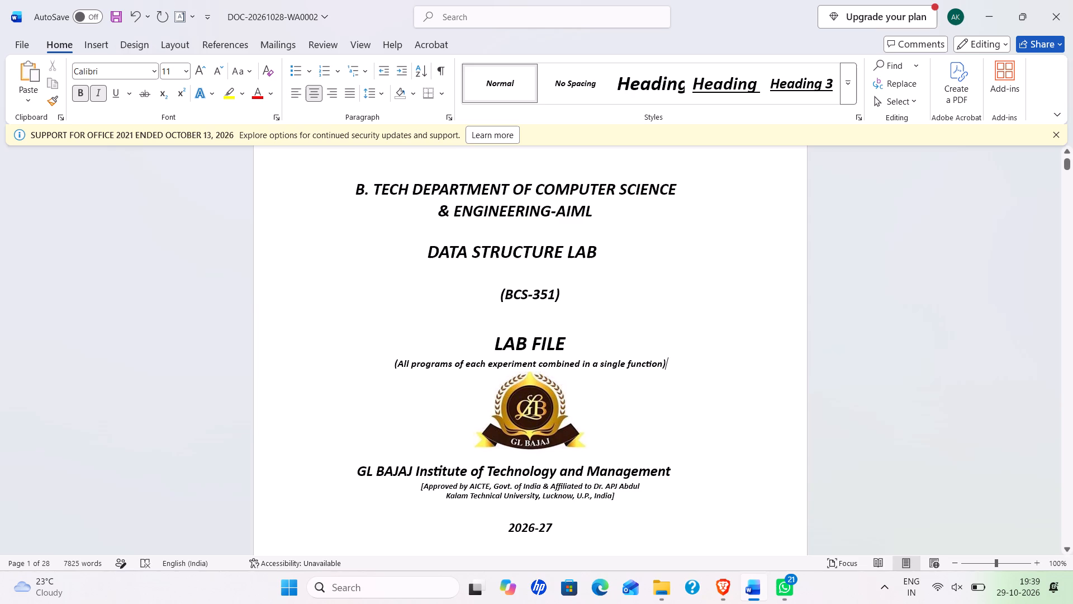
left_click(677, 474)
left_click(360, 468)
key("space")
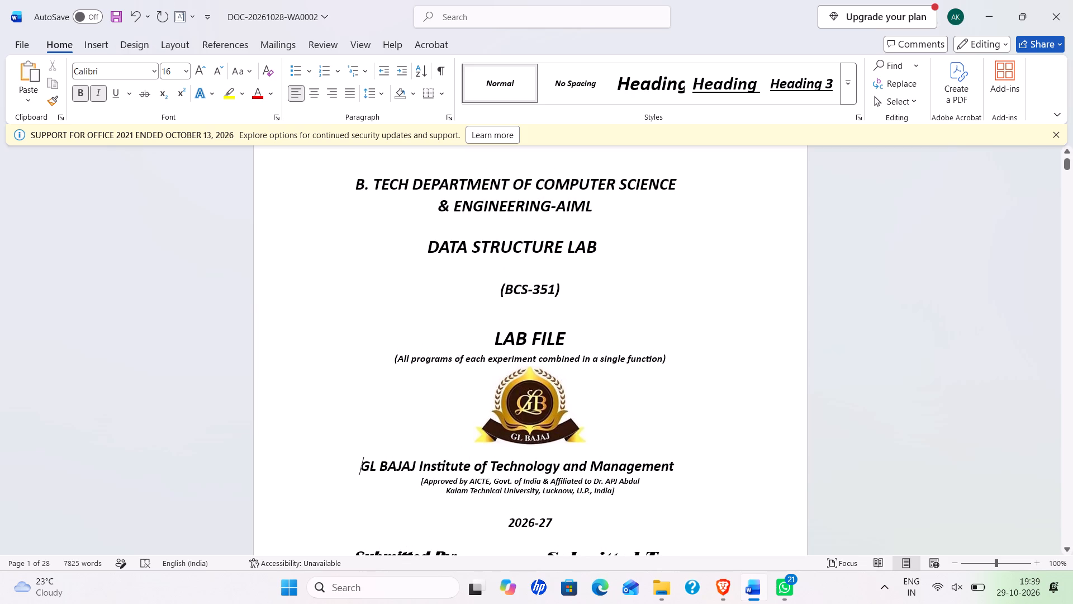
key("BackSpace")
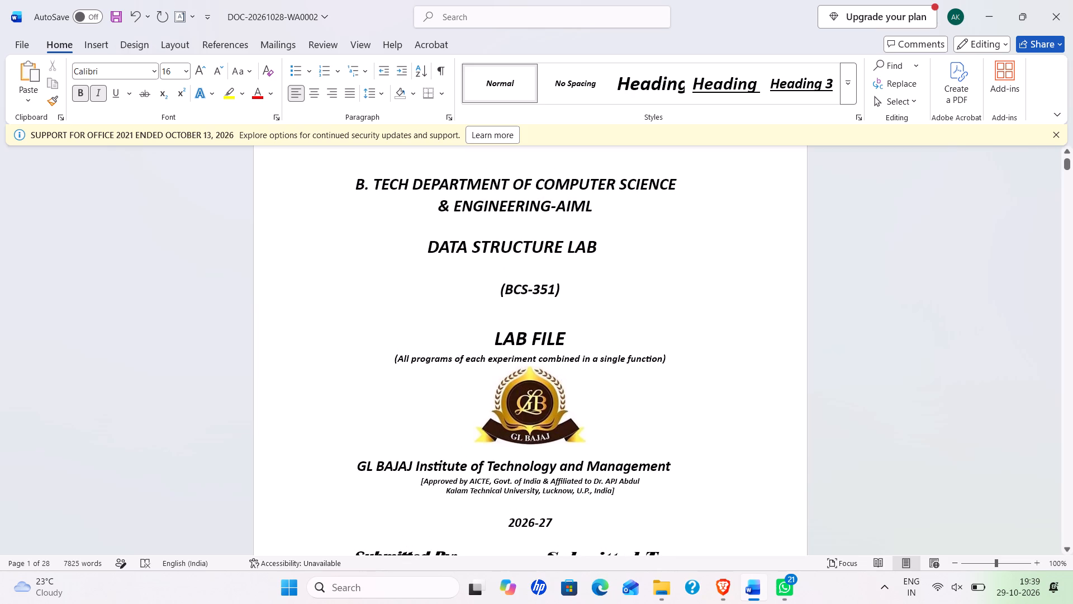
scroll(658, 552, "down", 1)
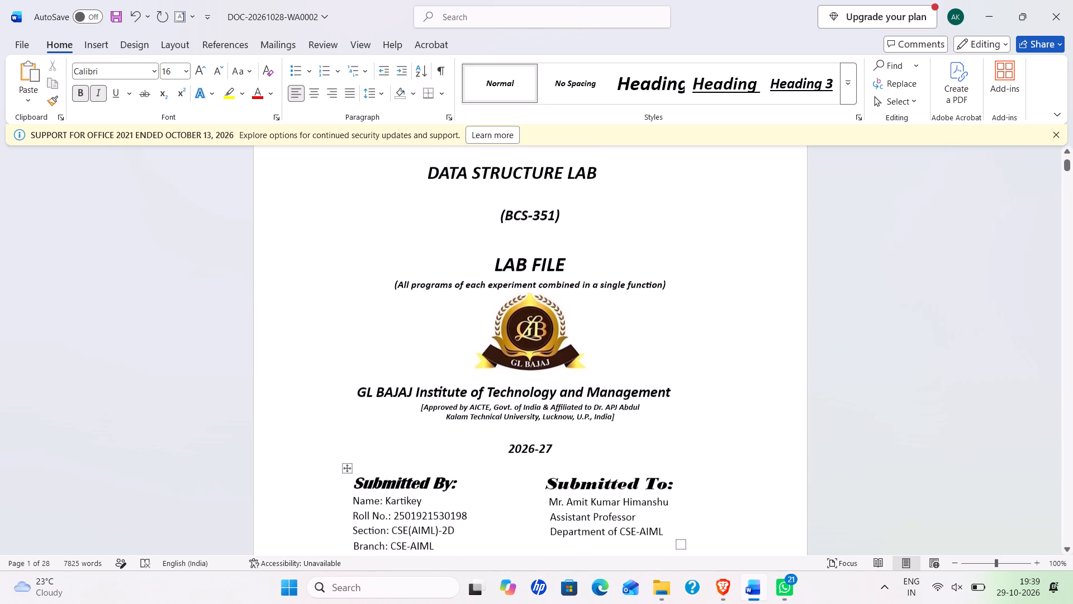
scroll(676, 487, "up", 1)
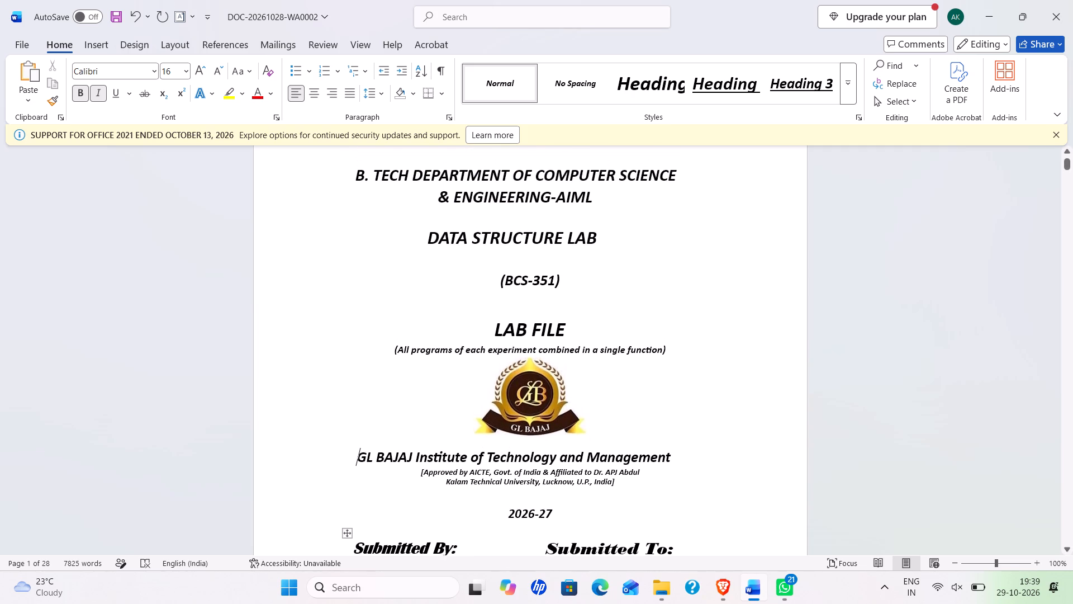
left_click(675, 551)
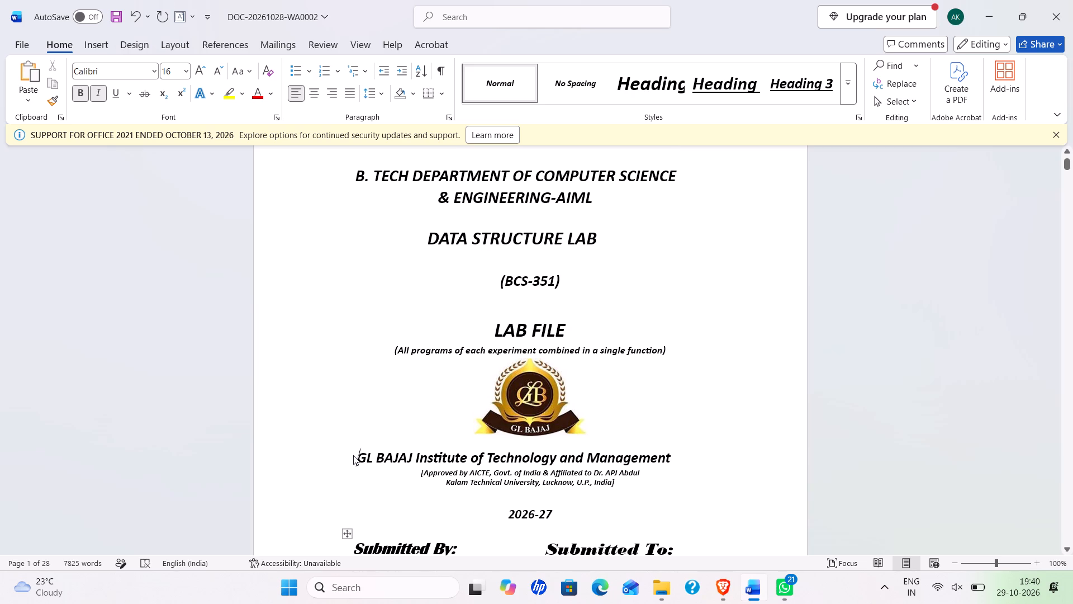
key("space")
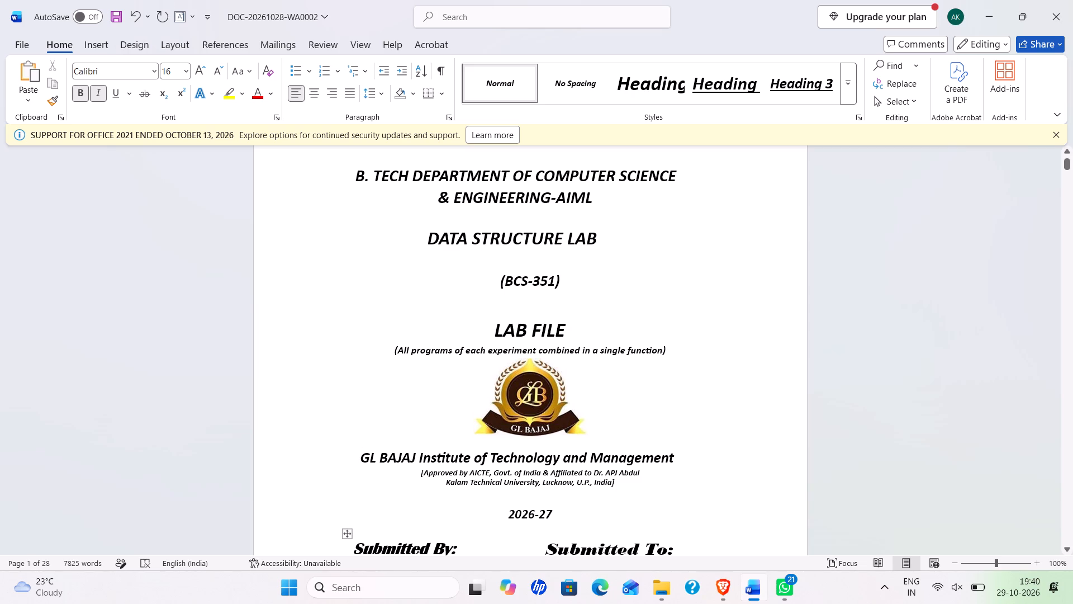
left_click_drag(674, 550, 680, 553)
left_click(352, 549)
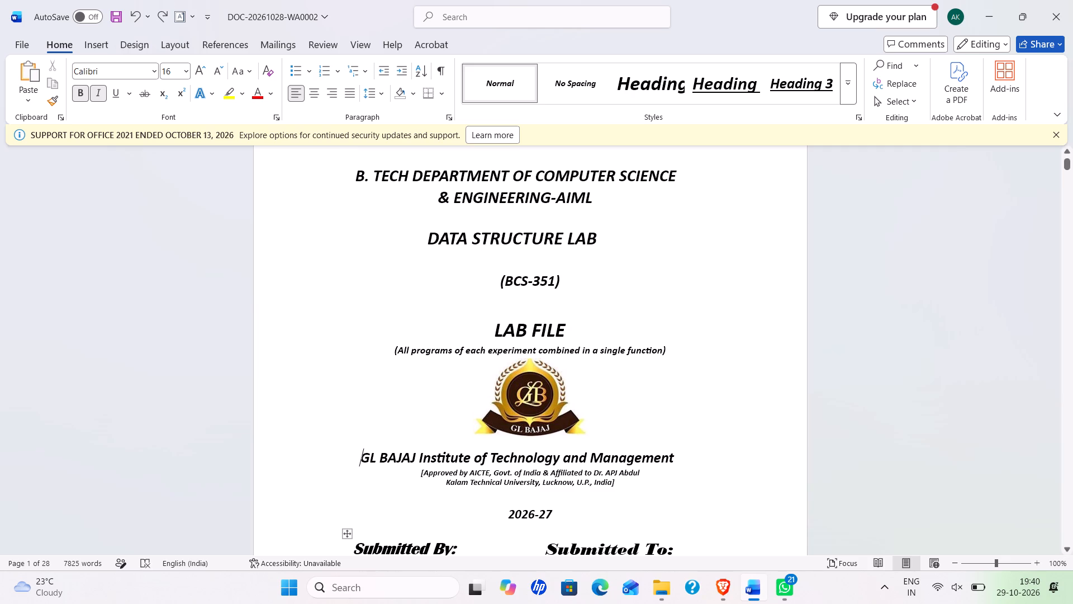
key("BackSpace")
Move the GL BAJAJ banner picture from above the INDEX heading to the cover page, after the Semester line.
scroll(383, 487, "down", 1)
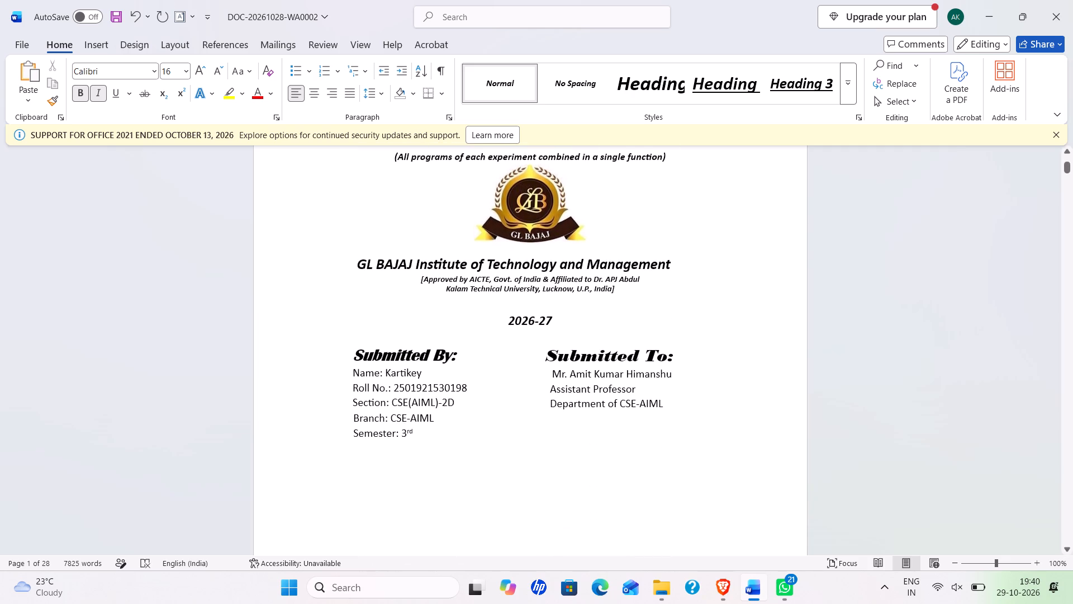
scroll(383, 487, "down", 1)
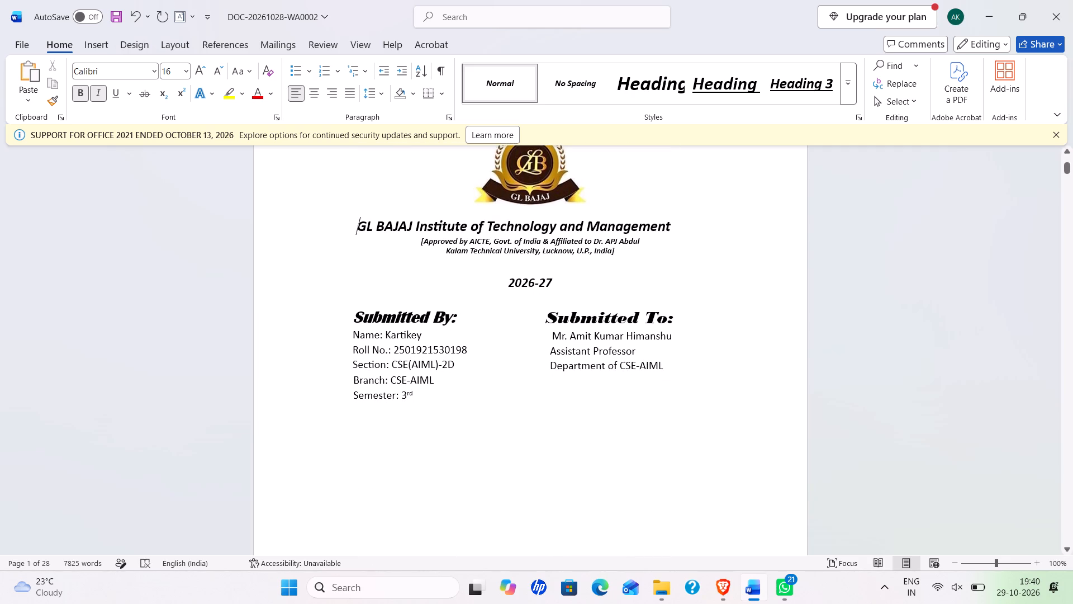
scroll(515, 439, "down", 5)
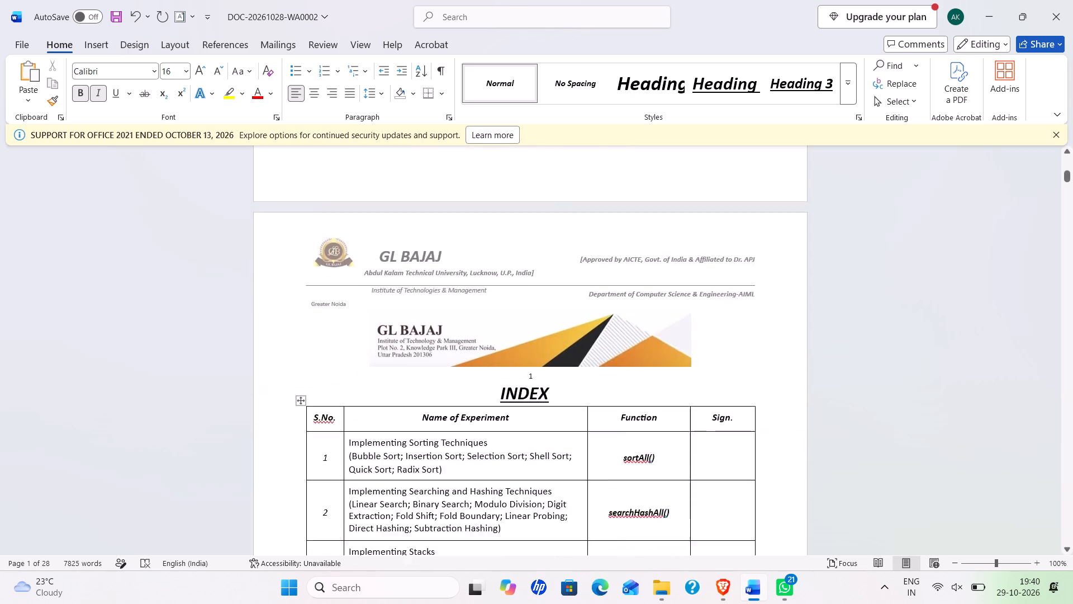
scroll(515, 439, "down", 1)
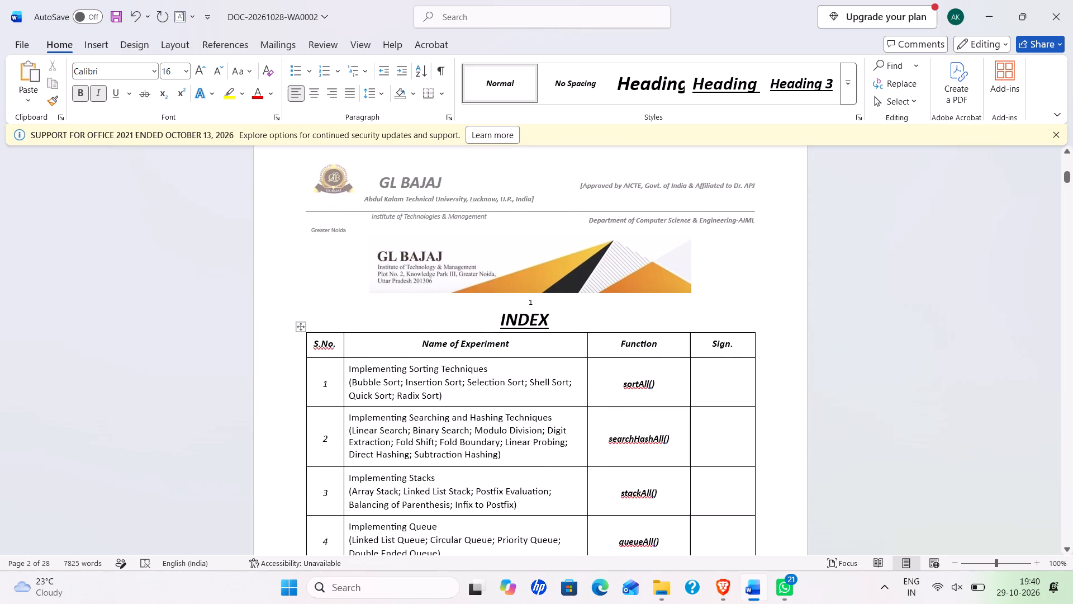
scroll(515, 439, "right", 1)
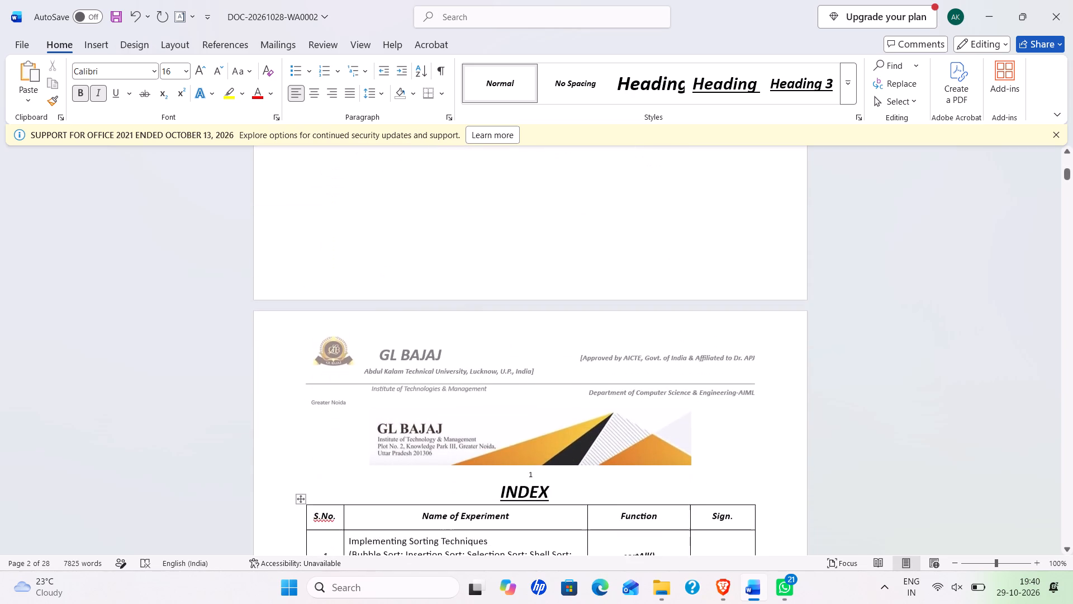
left_click_drag(523, 438, 477, 416)
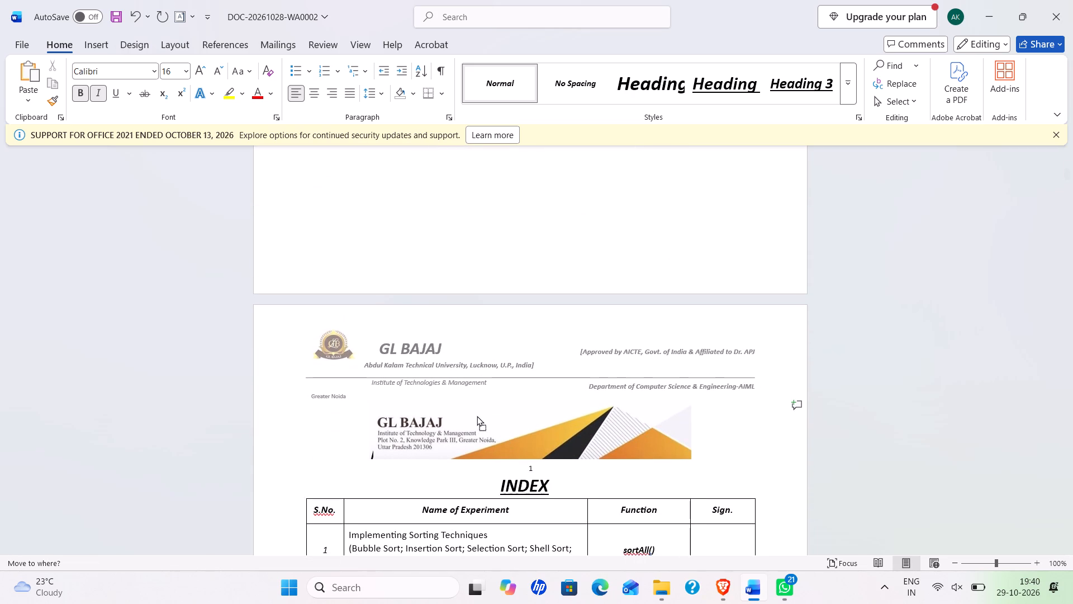
left_click_drag(477, 416, 547, 435)
left_click_drag(613, 435, 564, 422)
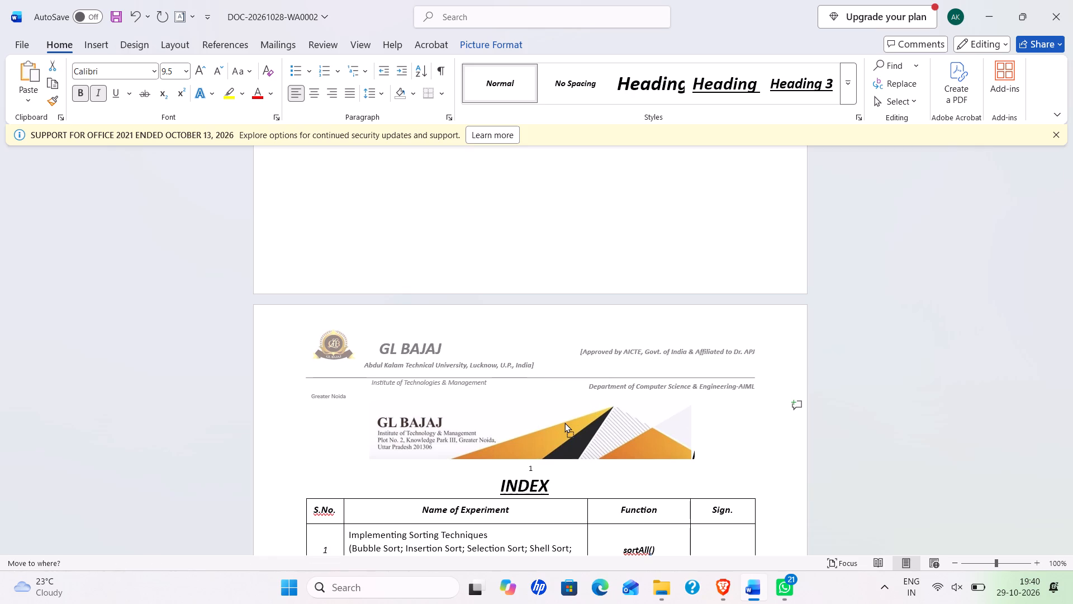
left_click_drag(564, 422, 561, 426)
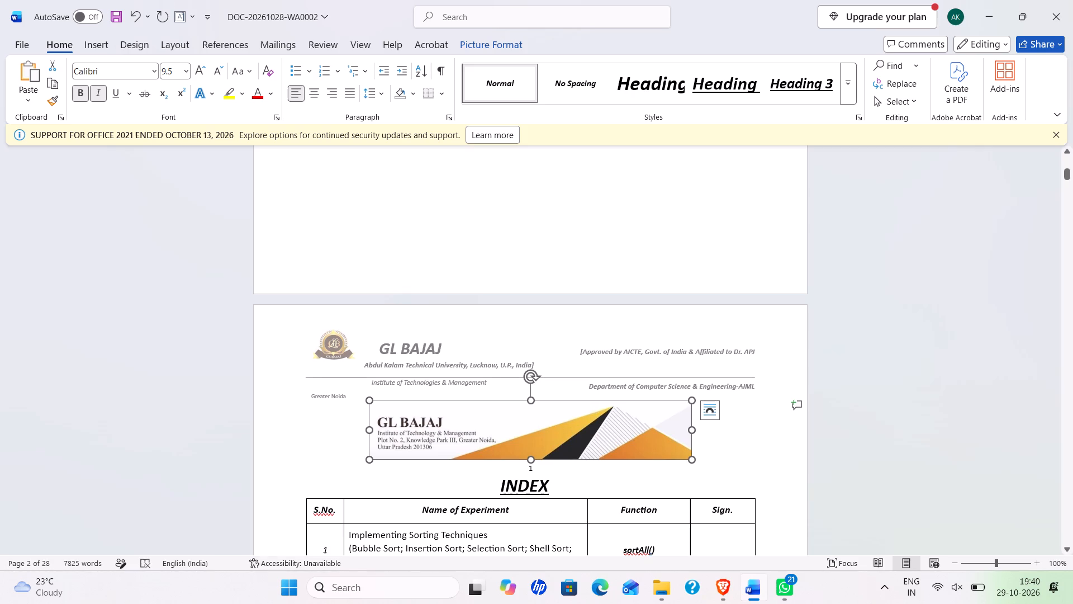
left_click_drag(535, 429, 524, 224)
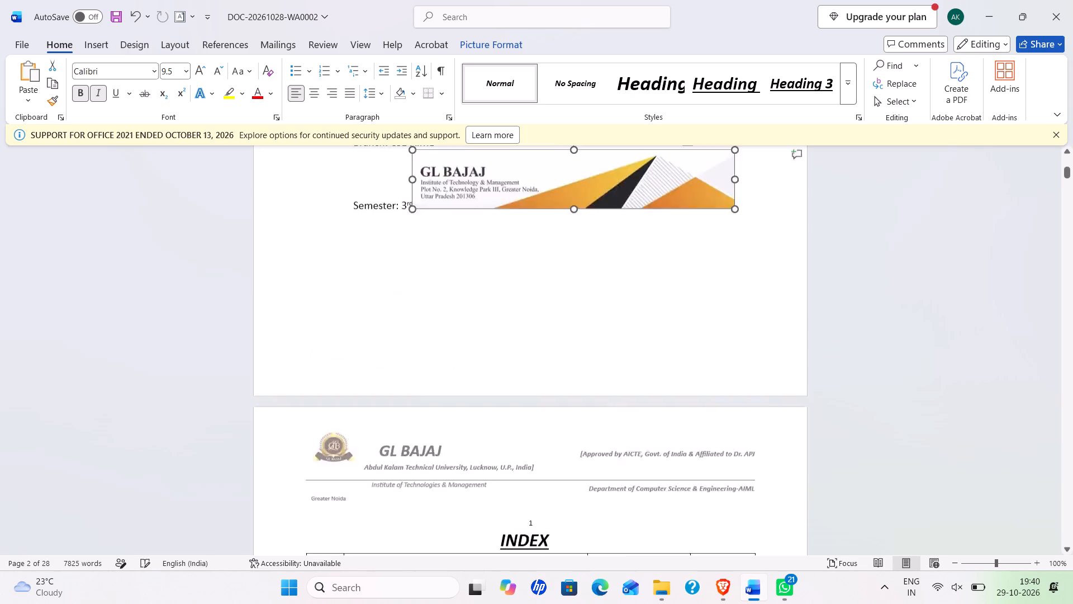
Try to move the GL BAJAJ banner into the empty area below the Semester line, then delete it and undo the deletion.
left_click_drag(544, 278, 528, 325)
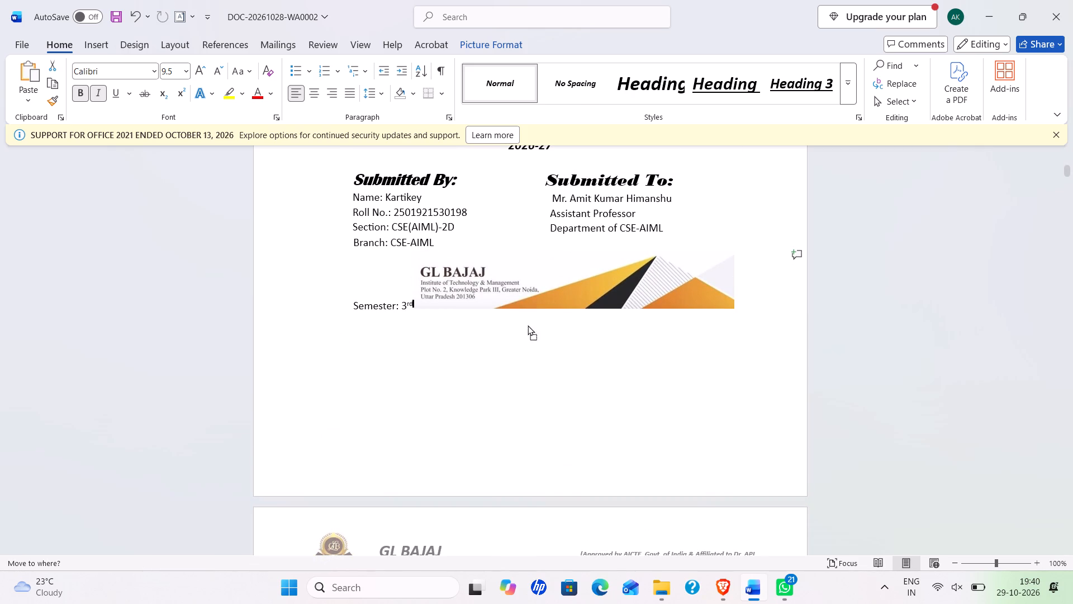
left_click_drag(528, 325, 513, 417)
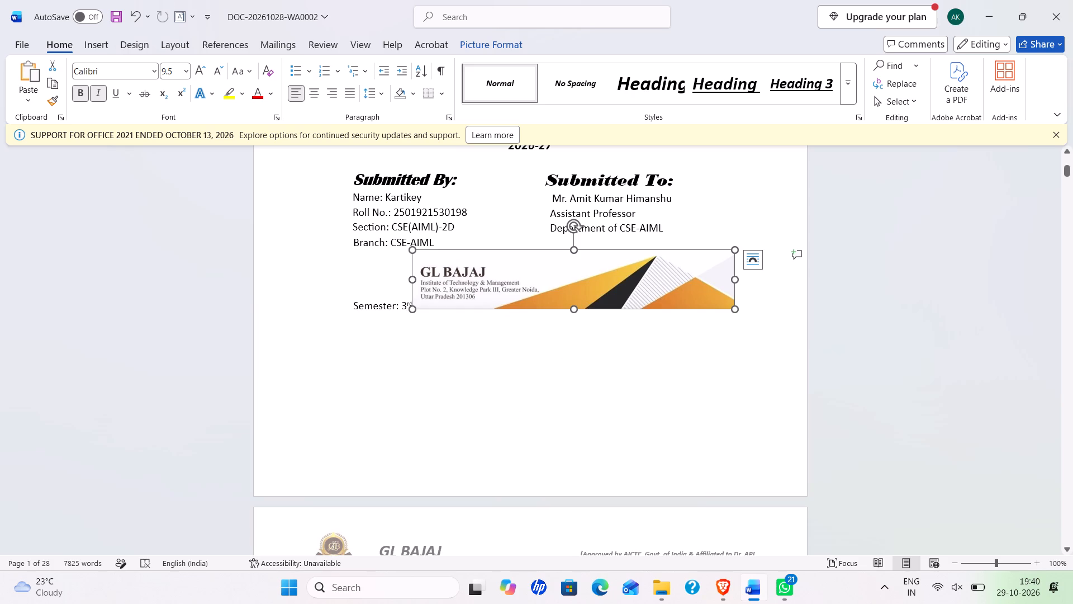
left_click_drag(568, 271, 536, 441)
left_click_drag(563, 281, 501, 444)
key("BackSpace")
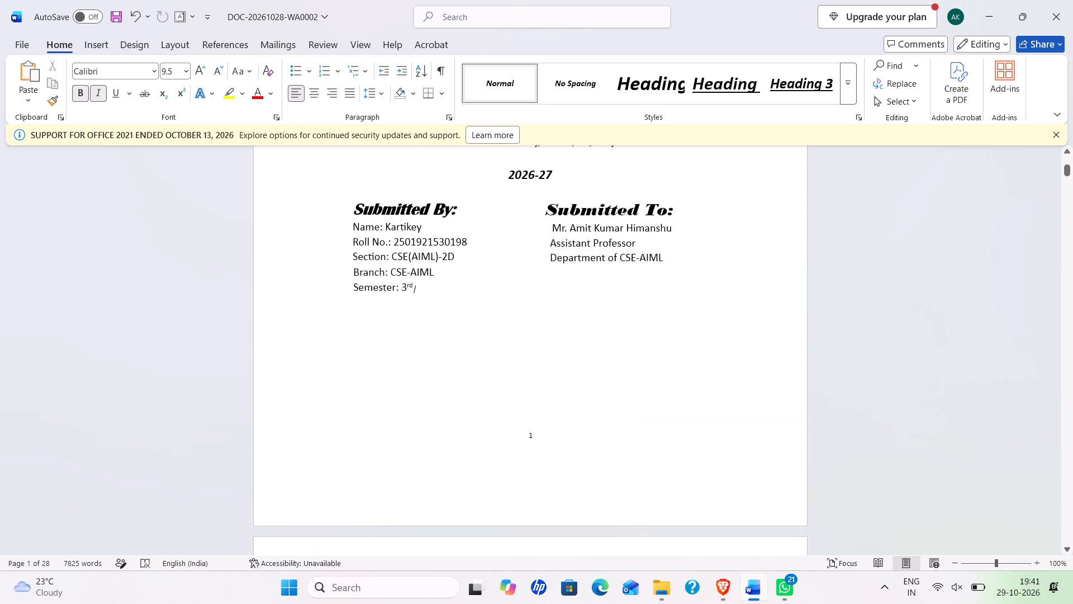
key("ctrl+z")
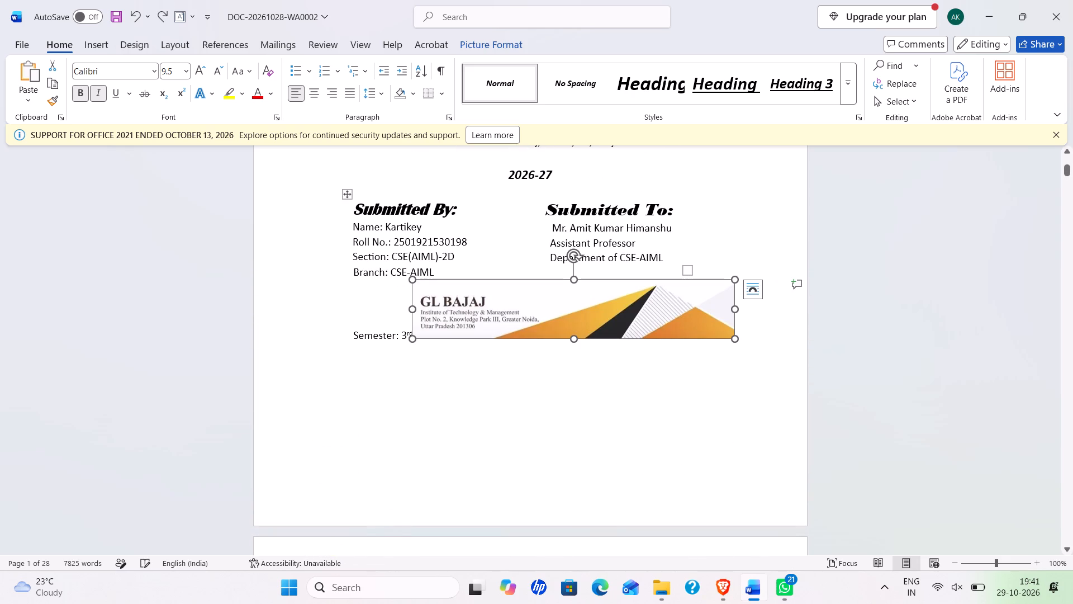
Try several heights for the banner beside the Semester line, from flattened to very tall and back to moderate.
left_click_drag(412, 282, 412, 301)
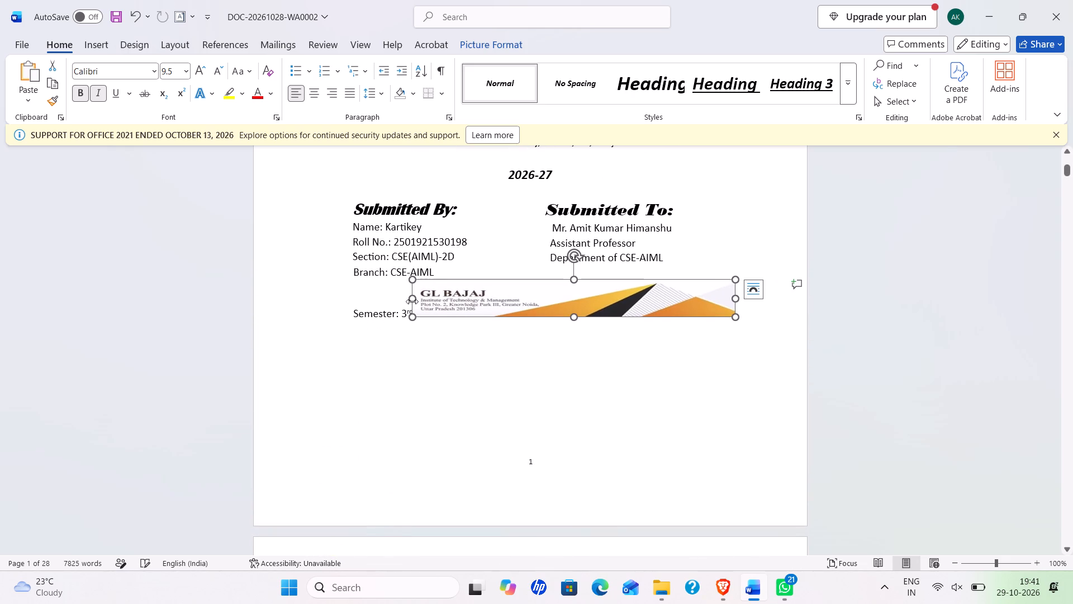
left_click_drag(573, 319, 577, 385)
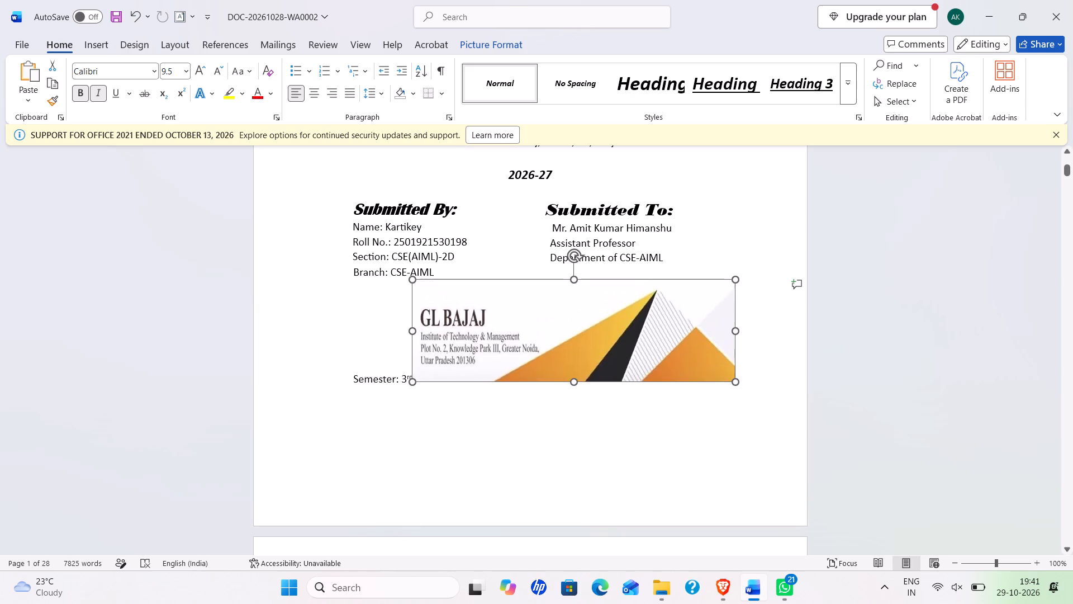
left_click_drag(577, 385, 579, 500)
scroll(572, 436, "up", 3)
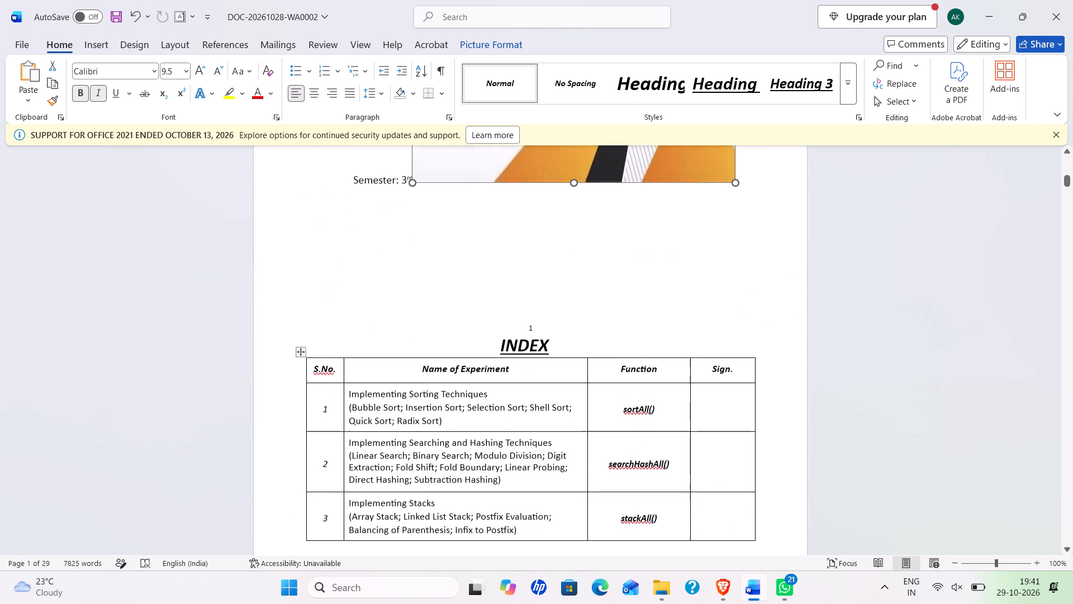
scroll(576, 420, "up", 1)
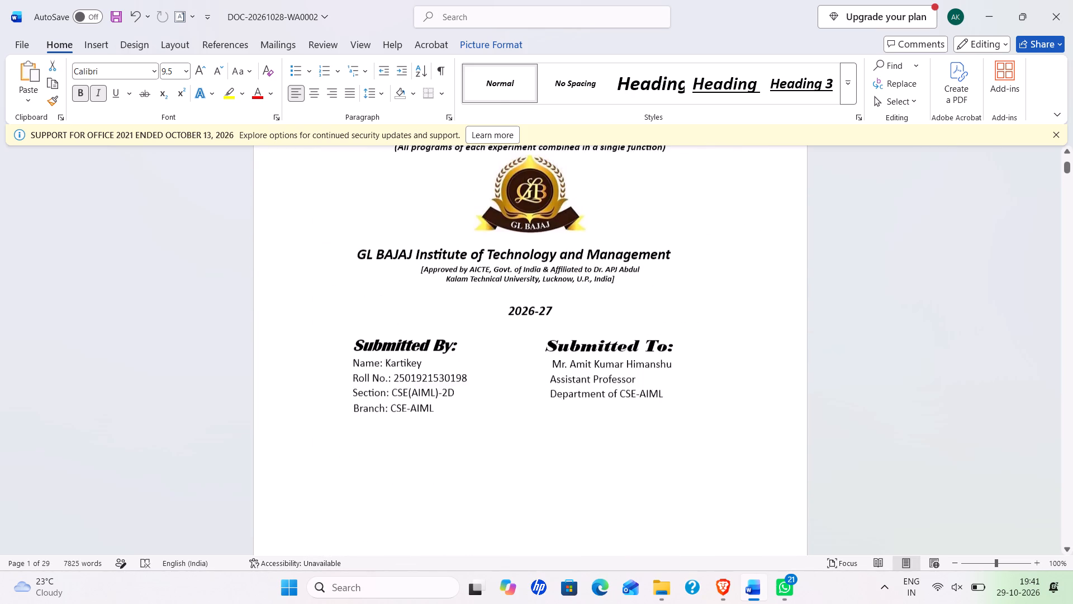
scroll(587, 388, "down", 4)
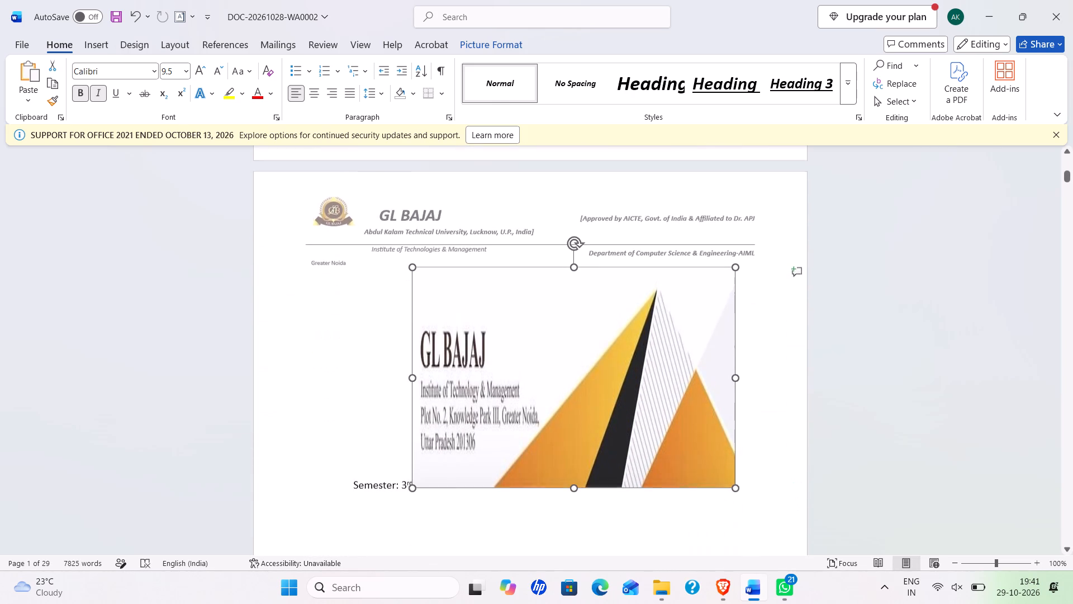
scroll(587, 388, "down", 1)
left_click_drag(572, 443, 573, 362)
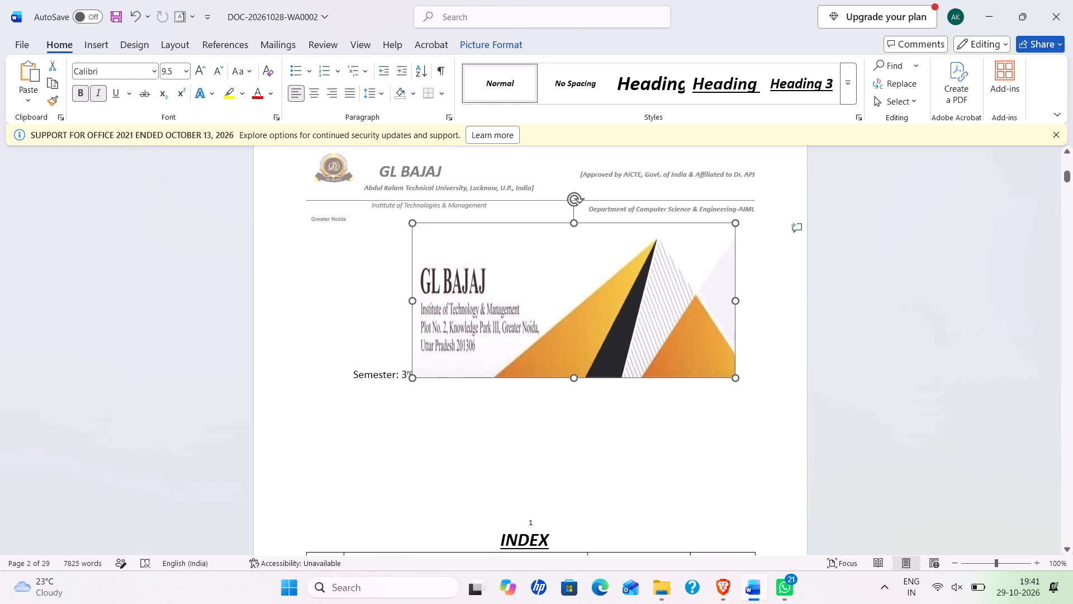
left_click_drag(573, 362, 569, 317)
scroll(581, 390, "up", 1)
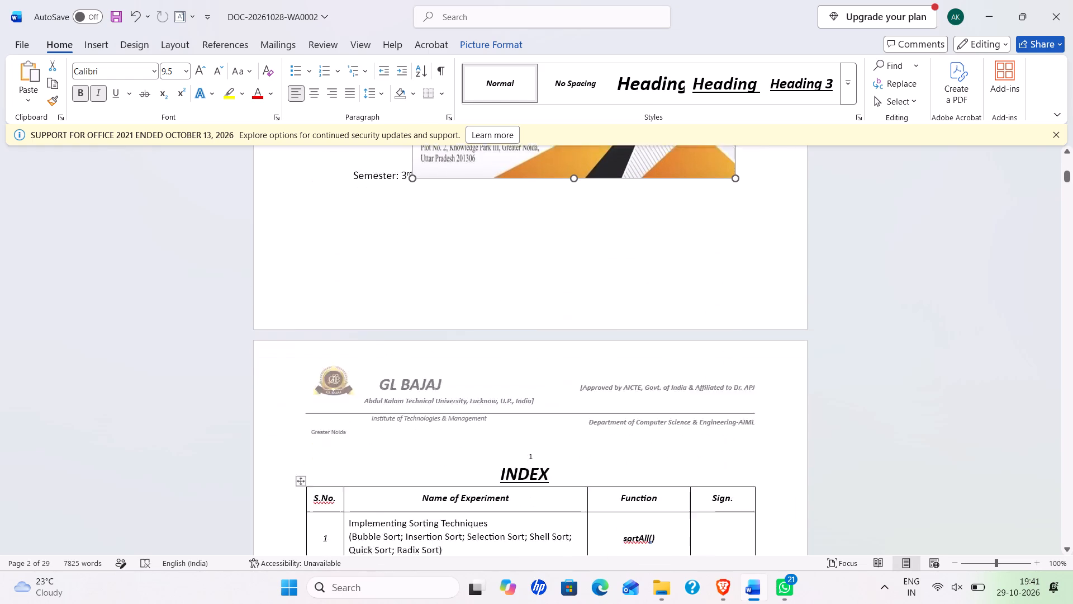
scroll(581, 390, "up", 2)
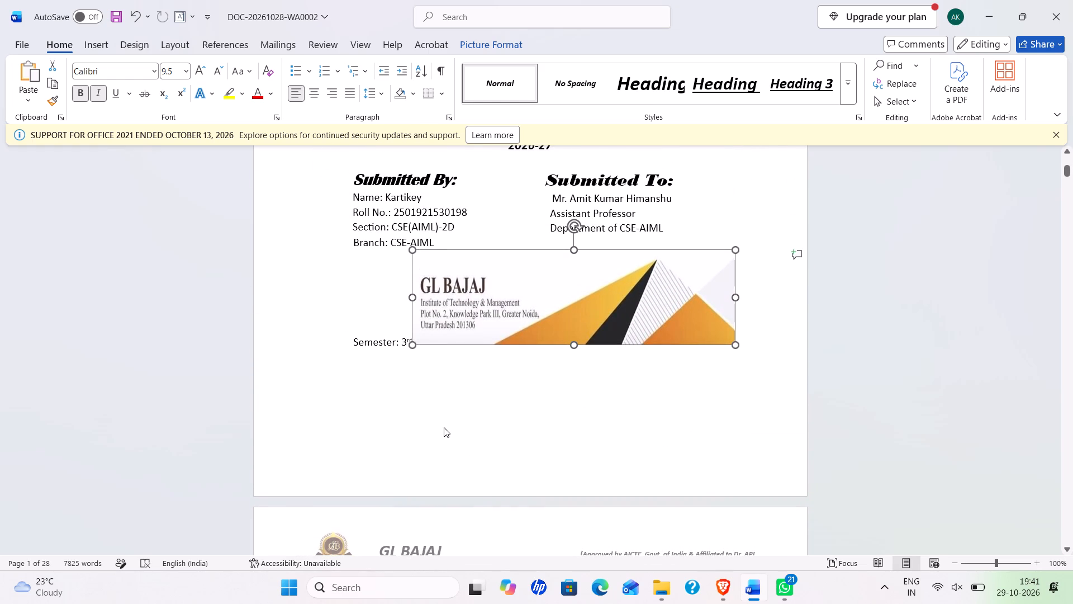
Shrink the banner to a thin, slightly narrower strip and move it to the page number line at the bottom of the cover page.
left_click_drag(411, 346, 408, 348)
left_click_drag(408, 348, 422, 341)
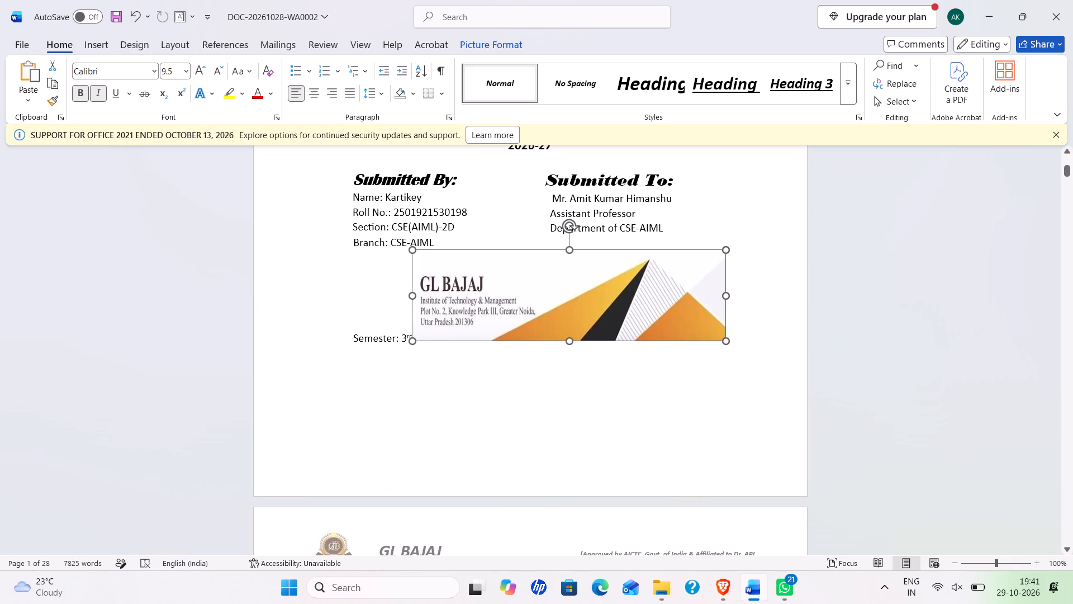
left_click_drag(422, 341, 424, 259)
left_click_drag(532, 258, 531, 296)
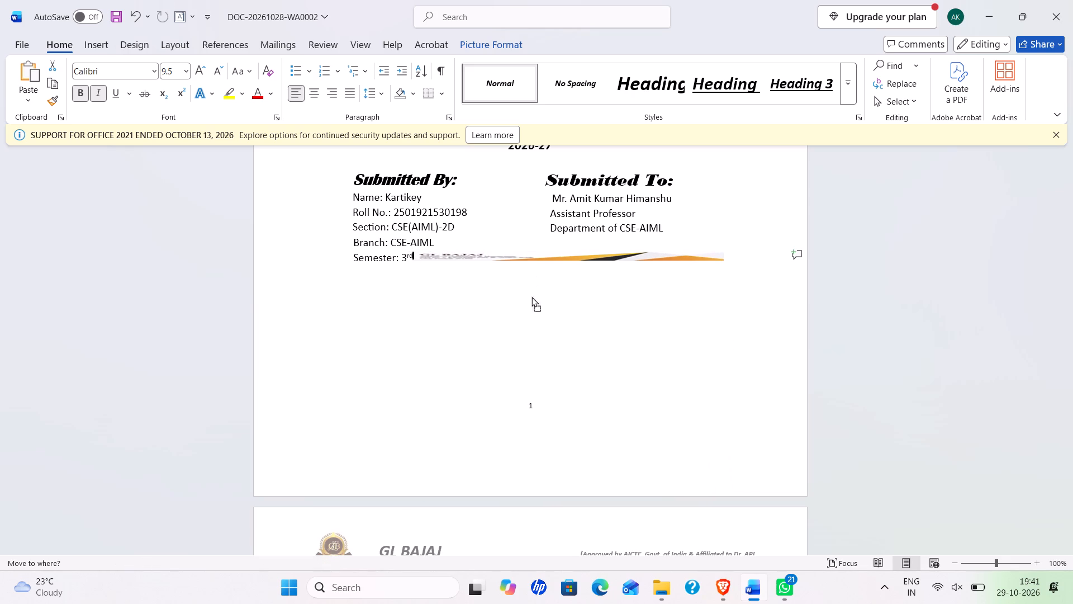
left_click_drag(531, 296, 536, 433)
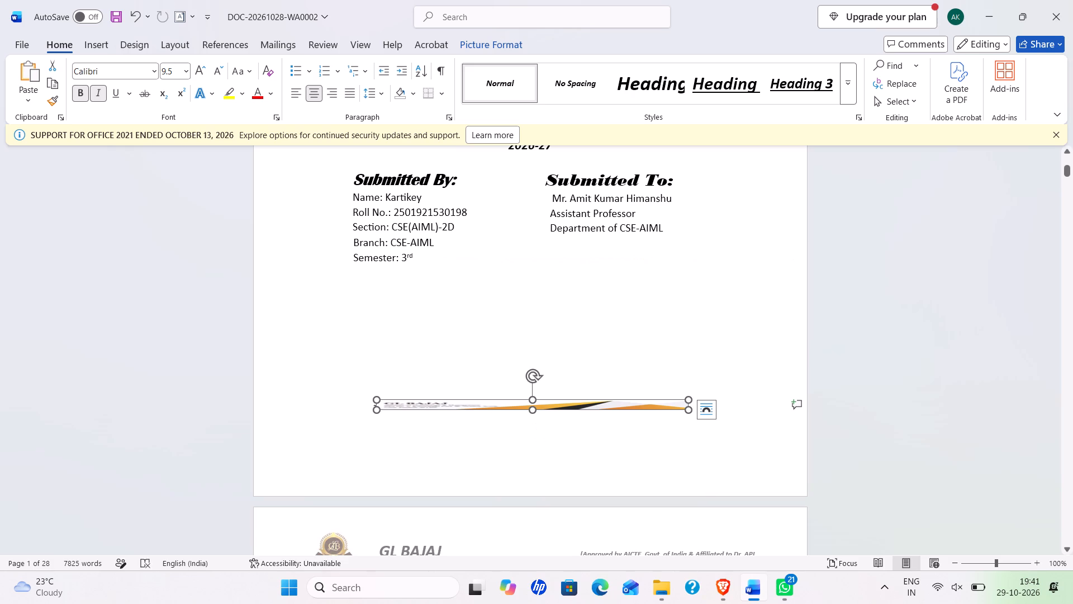
Increase the height of the banner strip at the cover page's bottom until its address text can be made out.
left_click_drag(532, 412, 535, 459)
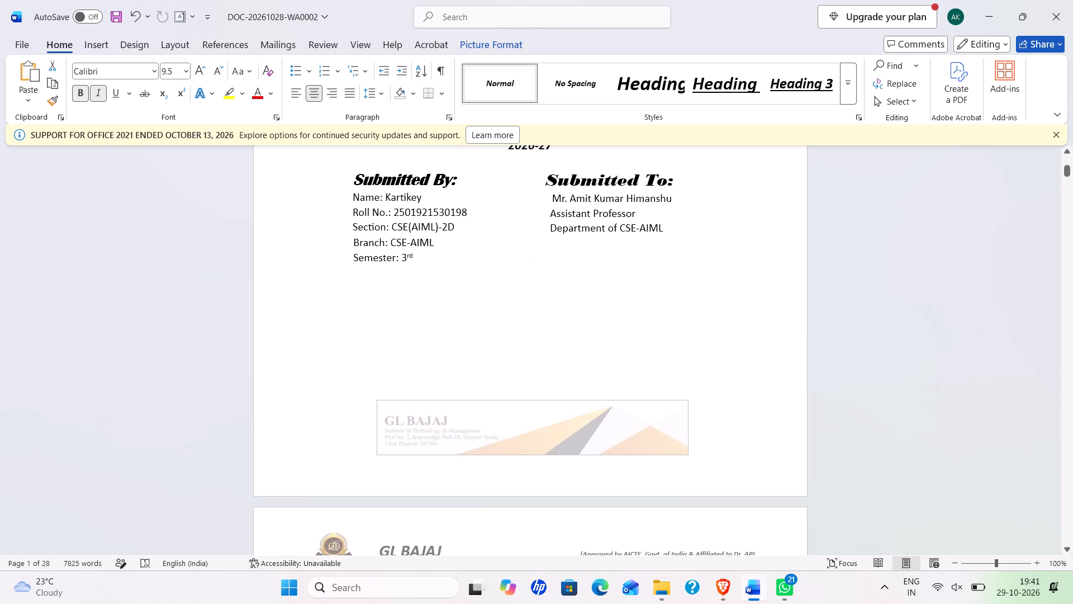
left_click_drag(535, 459, 534, 435)
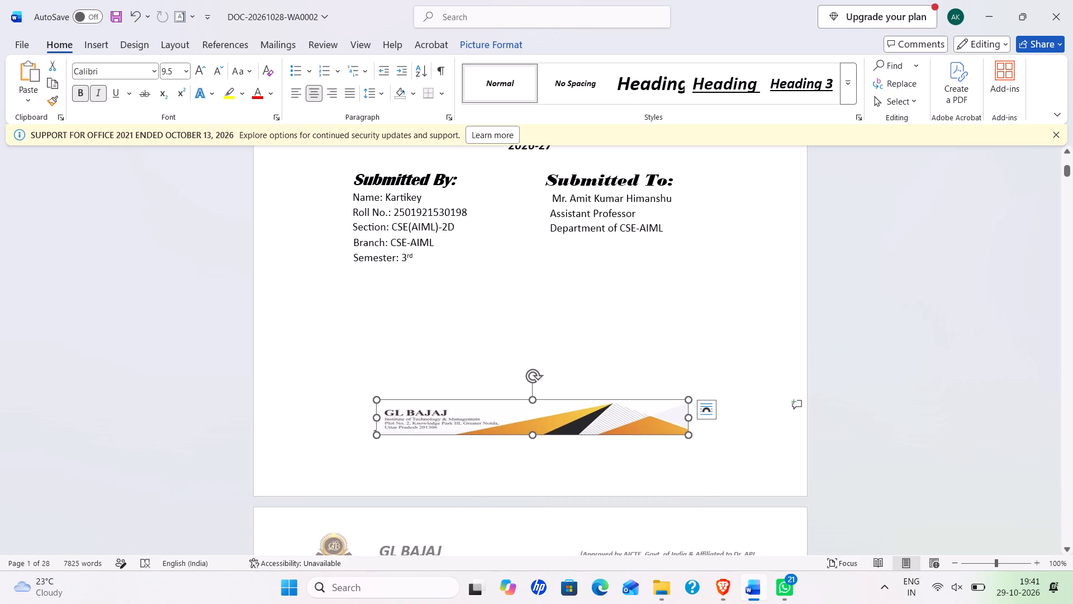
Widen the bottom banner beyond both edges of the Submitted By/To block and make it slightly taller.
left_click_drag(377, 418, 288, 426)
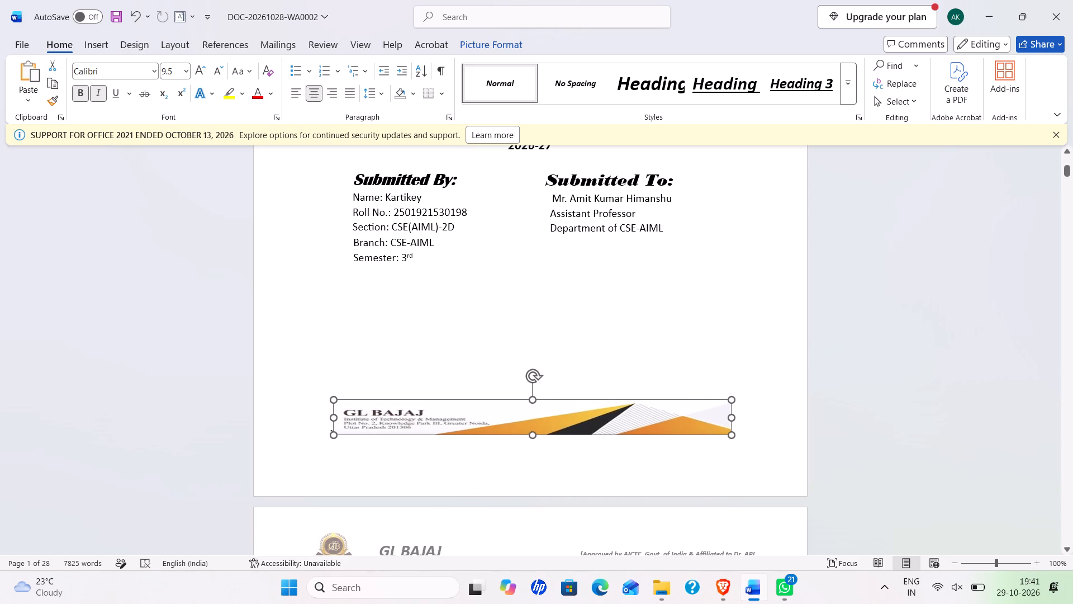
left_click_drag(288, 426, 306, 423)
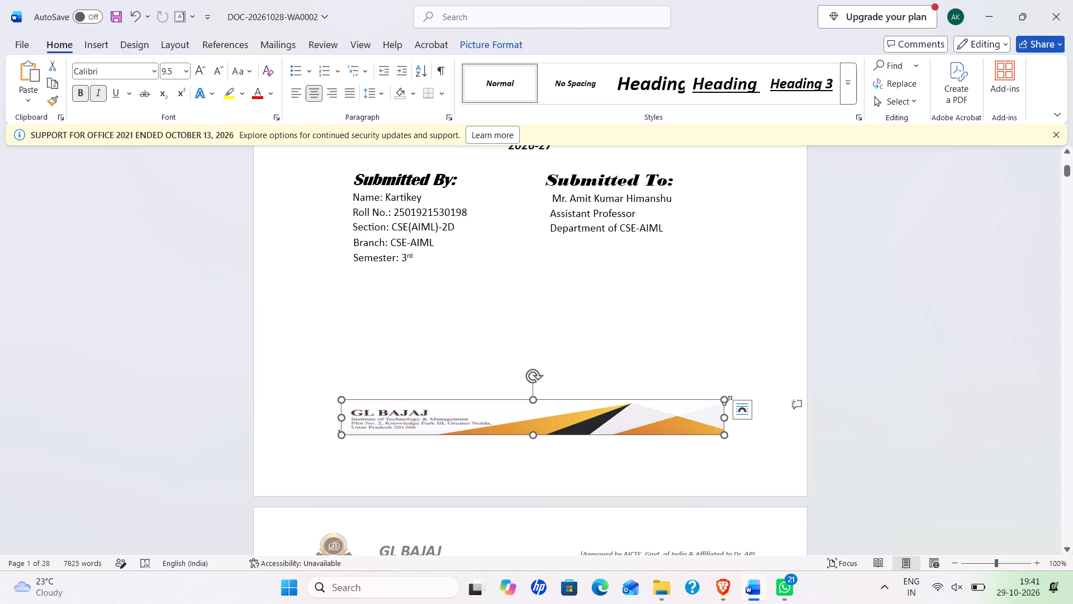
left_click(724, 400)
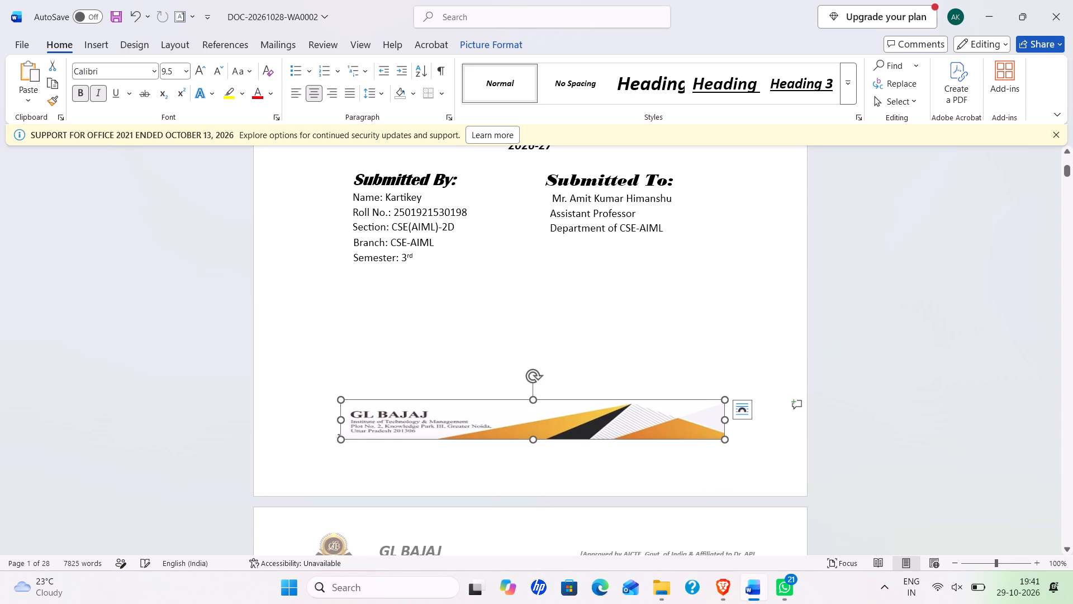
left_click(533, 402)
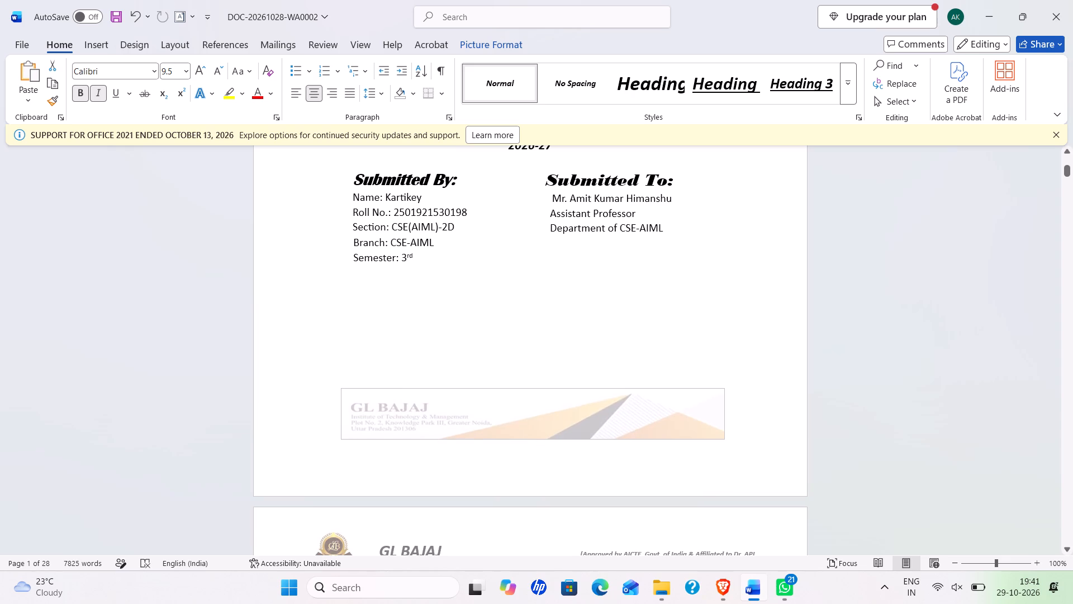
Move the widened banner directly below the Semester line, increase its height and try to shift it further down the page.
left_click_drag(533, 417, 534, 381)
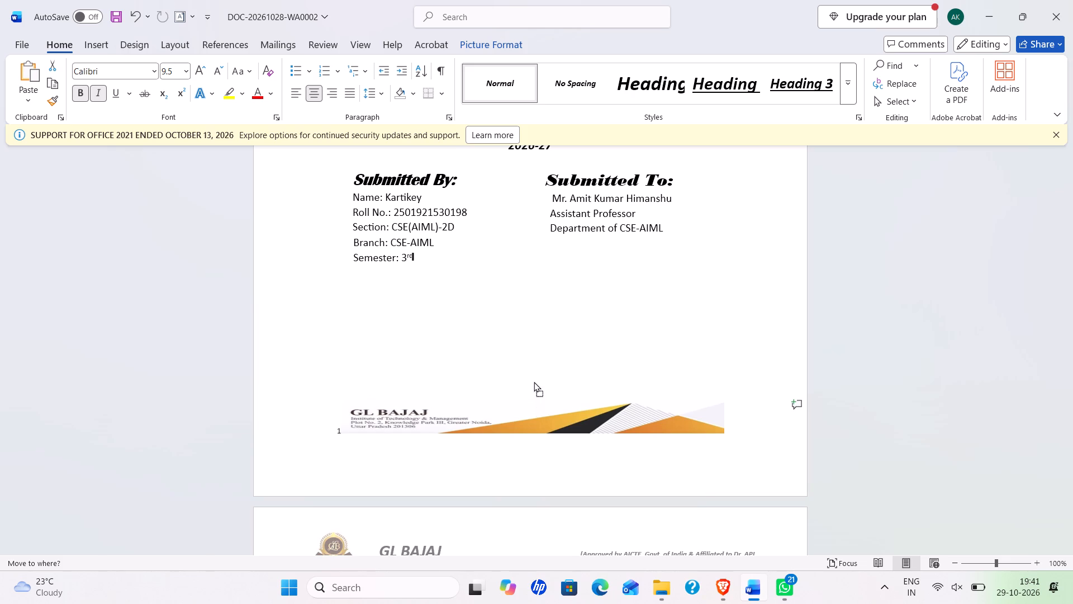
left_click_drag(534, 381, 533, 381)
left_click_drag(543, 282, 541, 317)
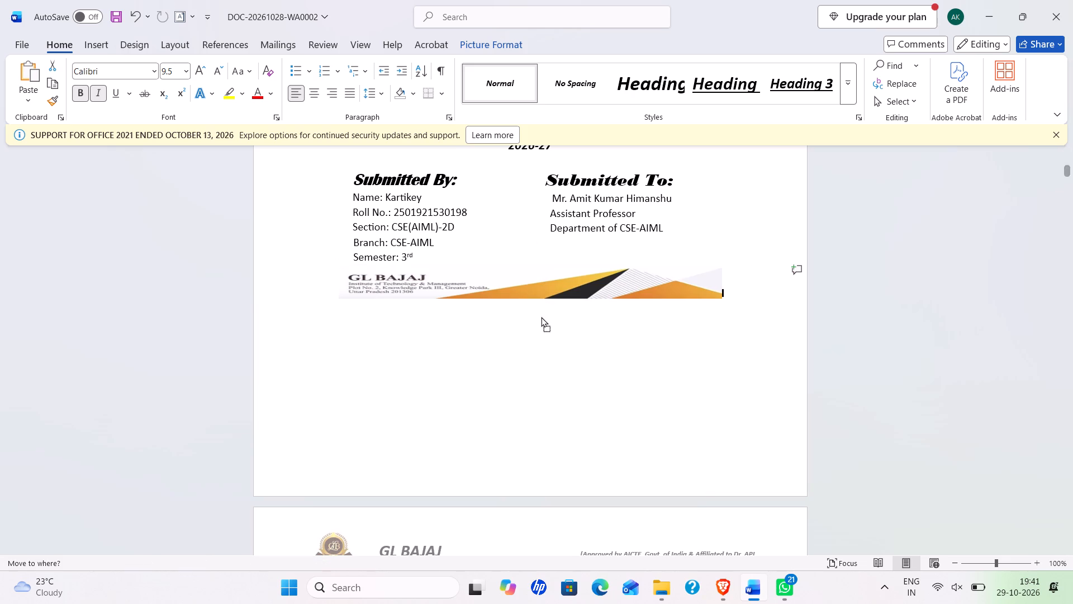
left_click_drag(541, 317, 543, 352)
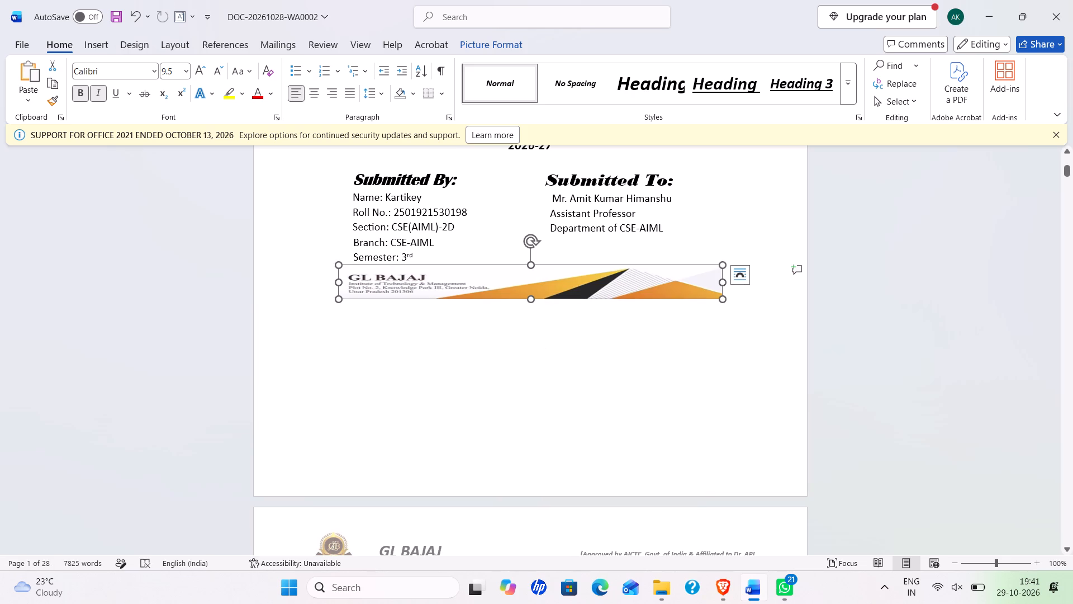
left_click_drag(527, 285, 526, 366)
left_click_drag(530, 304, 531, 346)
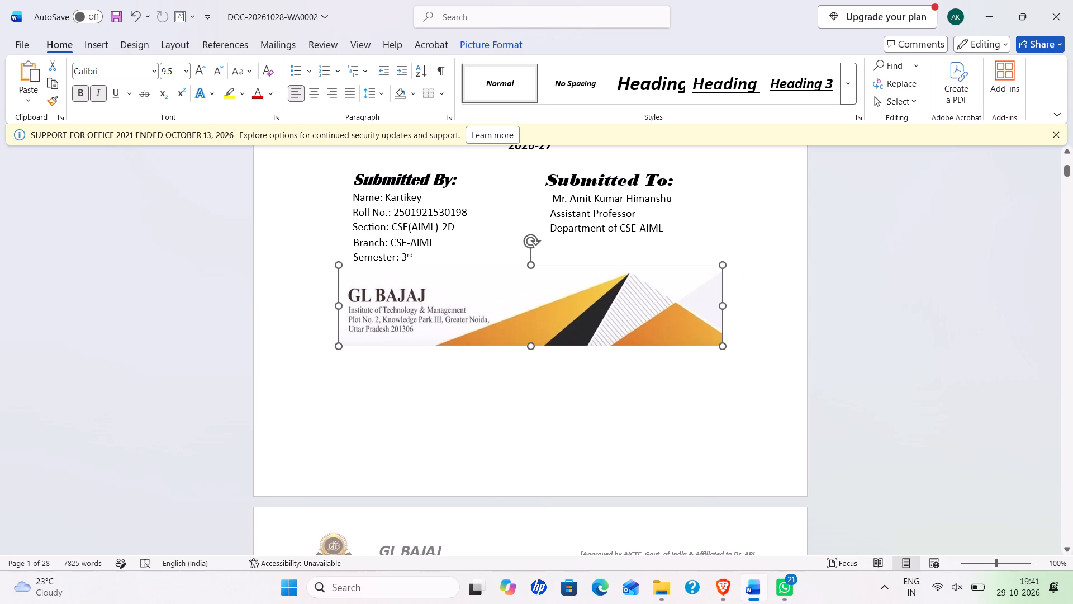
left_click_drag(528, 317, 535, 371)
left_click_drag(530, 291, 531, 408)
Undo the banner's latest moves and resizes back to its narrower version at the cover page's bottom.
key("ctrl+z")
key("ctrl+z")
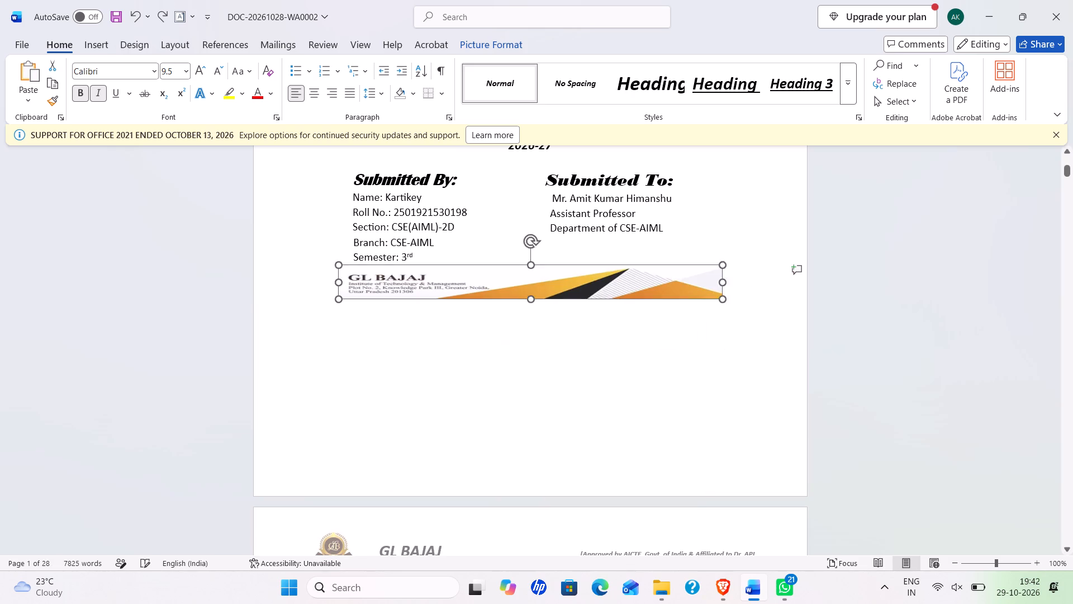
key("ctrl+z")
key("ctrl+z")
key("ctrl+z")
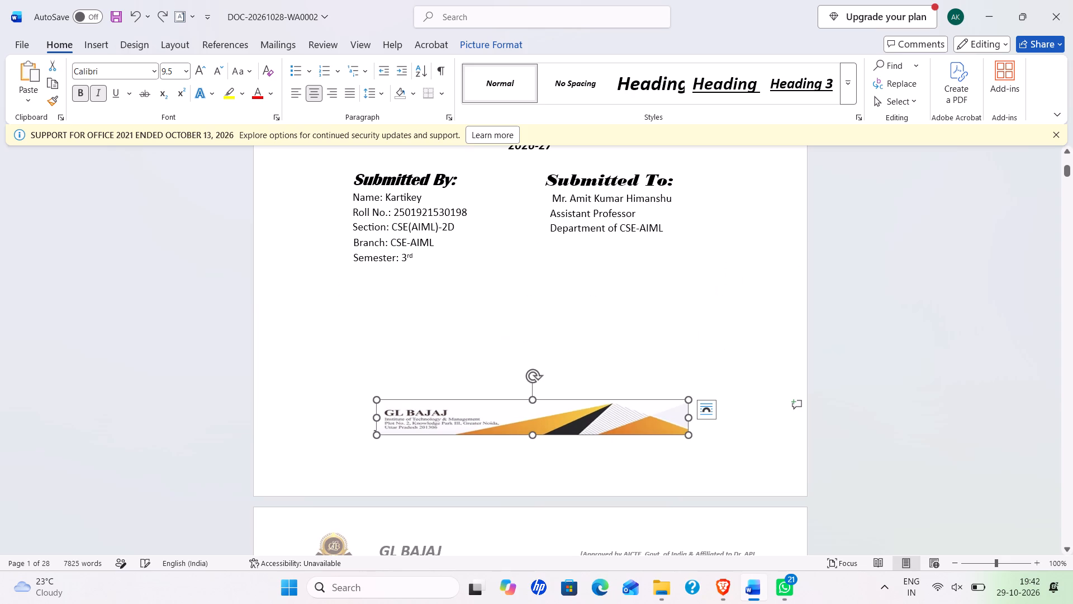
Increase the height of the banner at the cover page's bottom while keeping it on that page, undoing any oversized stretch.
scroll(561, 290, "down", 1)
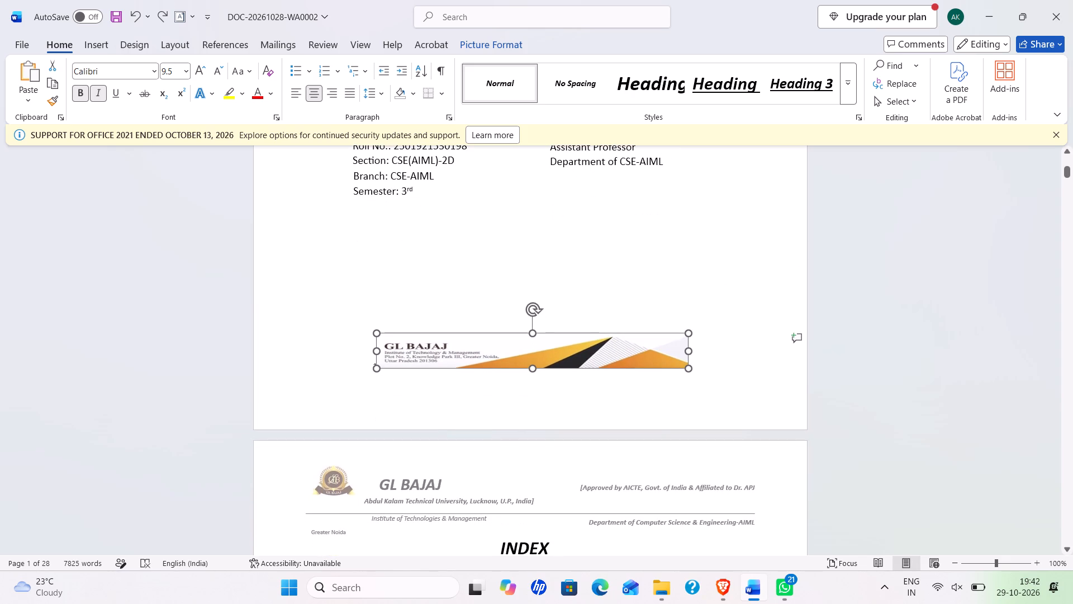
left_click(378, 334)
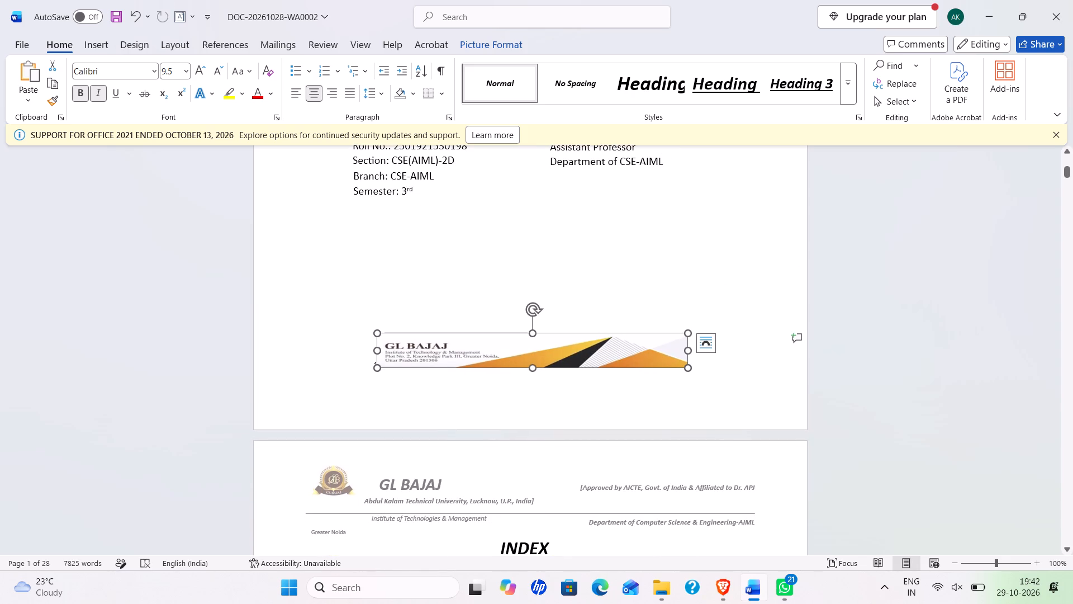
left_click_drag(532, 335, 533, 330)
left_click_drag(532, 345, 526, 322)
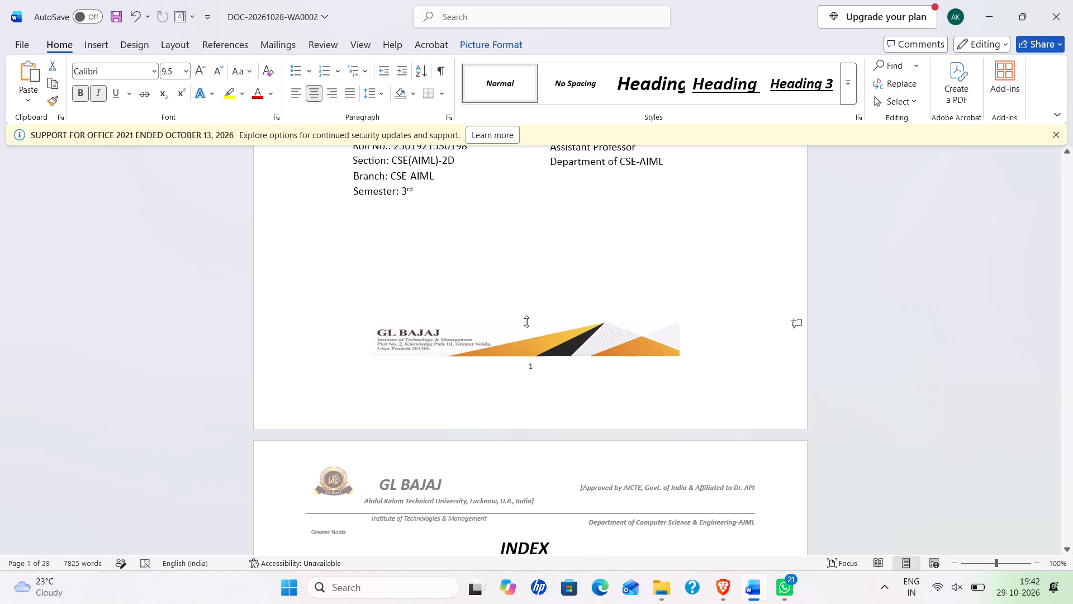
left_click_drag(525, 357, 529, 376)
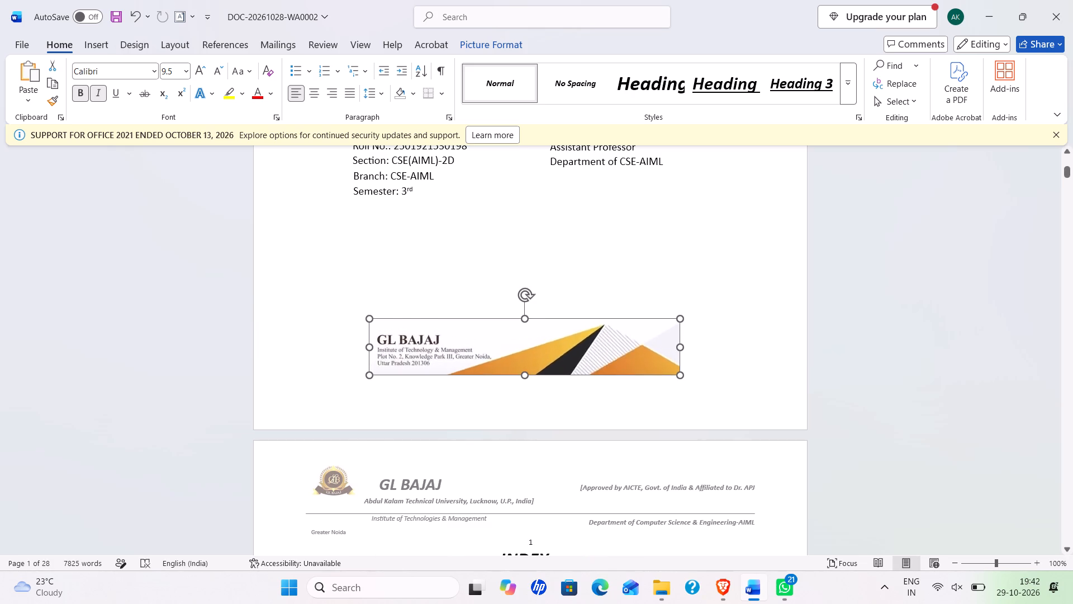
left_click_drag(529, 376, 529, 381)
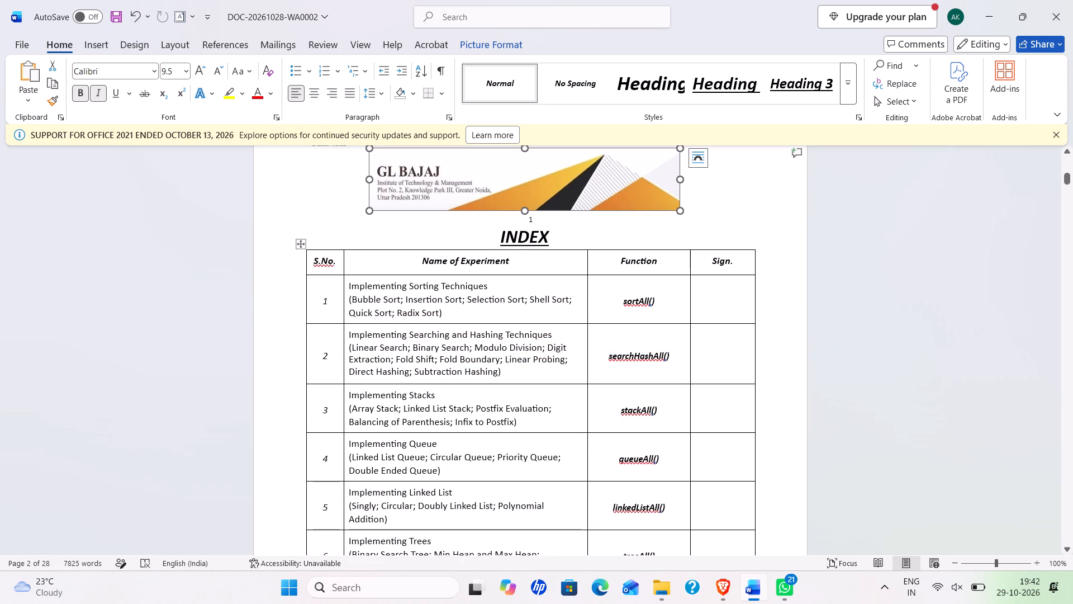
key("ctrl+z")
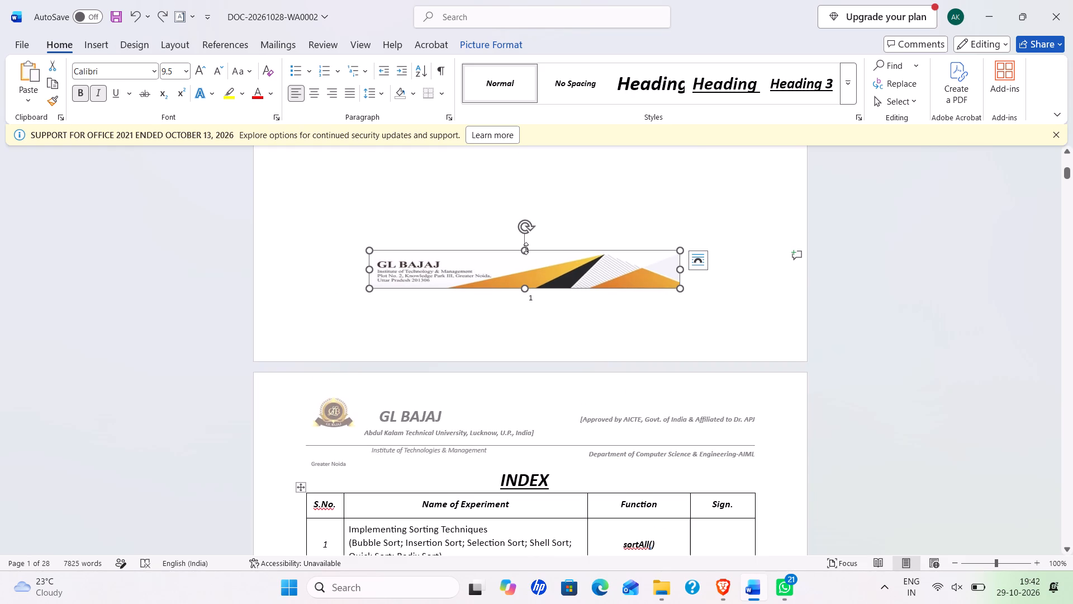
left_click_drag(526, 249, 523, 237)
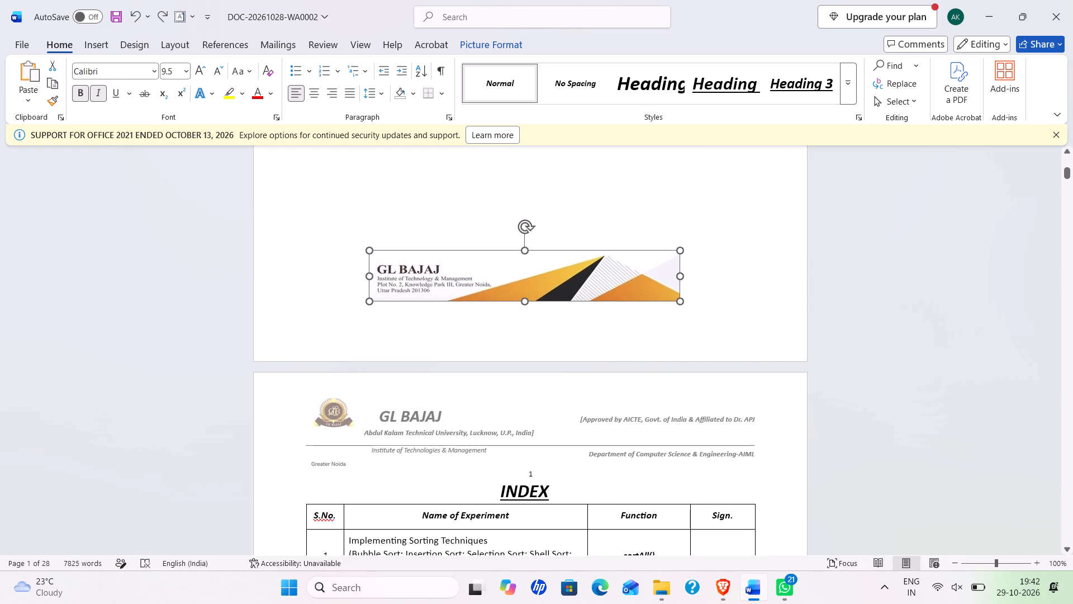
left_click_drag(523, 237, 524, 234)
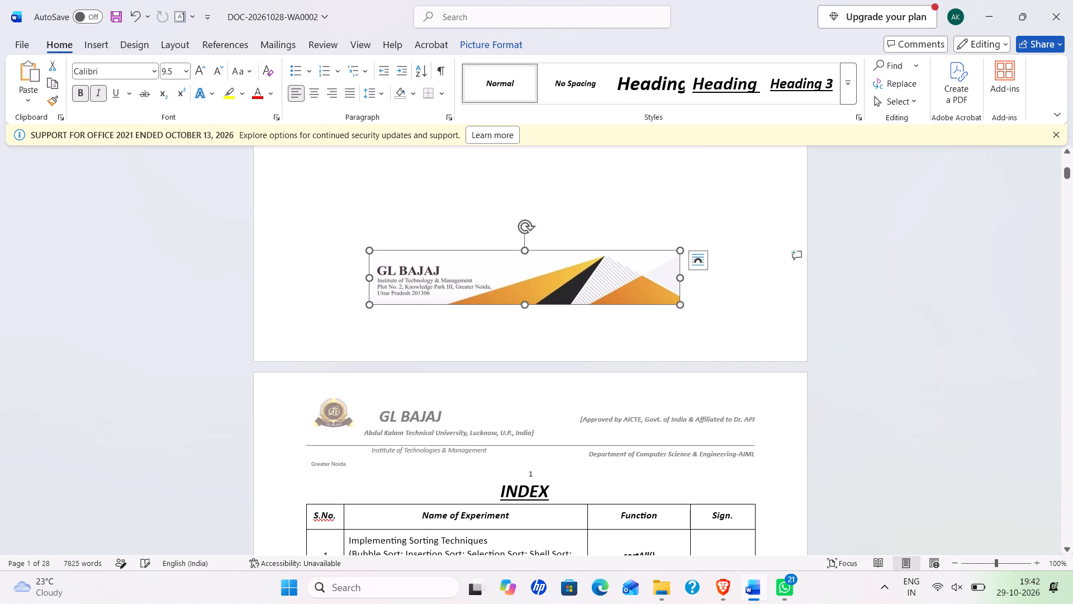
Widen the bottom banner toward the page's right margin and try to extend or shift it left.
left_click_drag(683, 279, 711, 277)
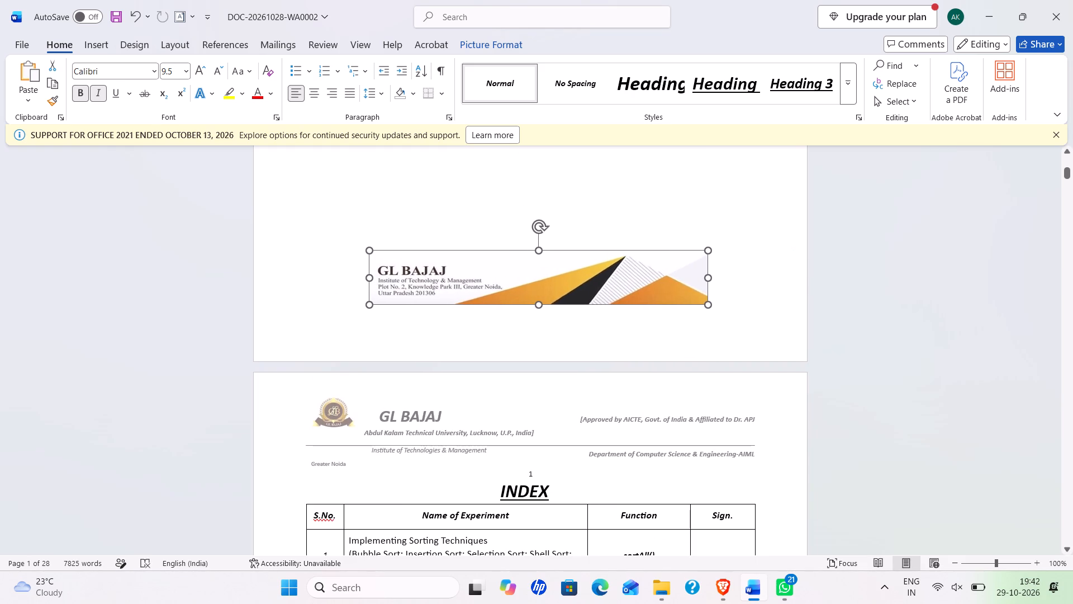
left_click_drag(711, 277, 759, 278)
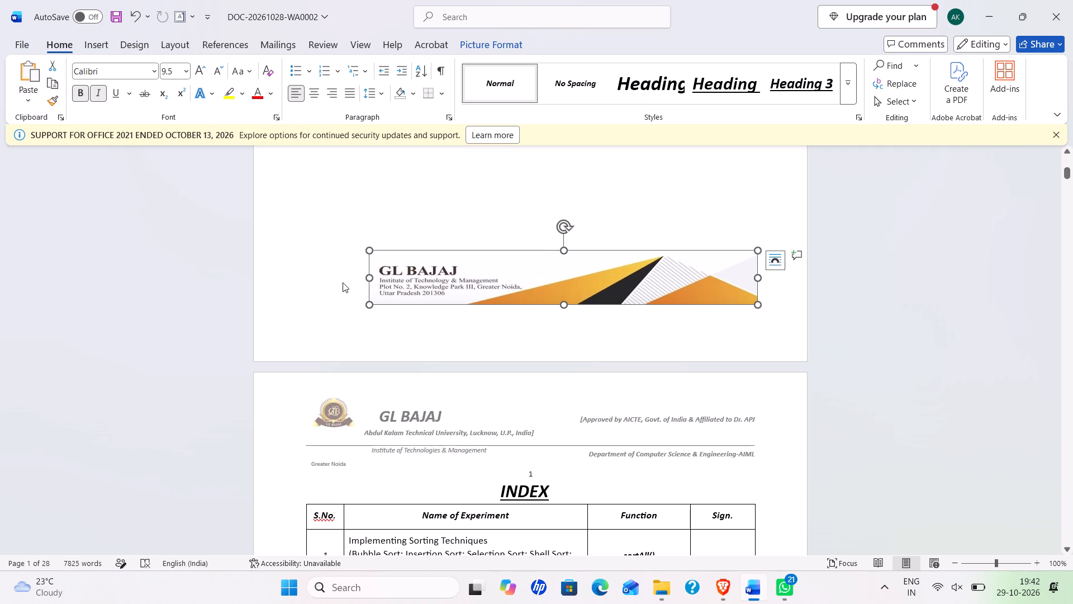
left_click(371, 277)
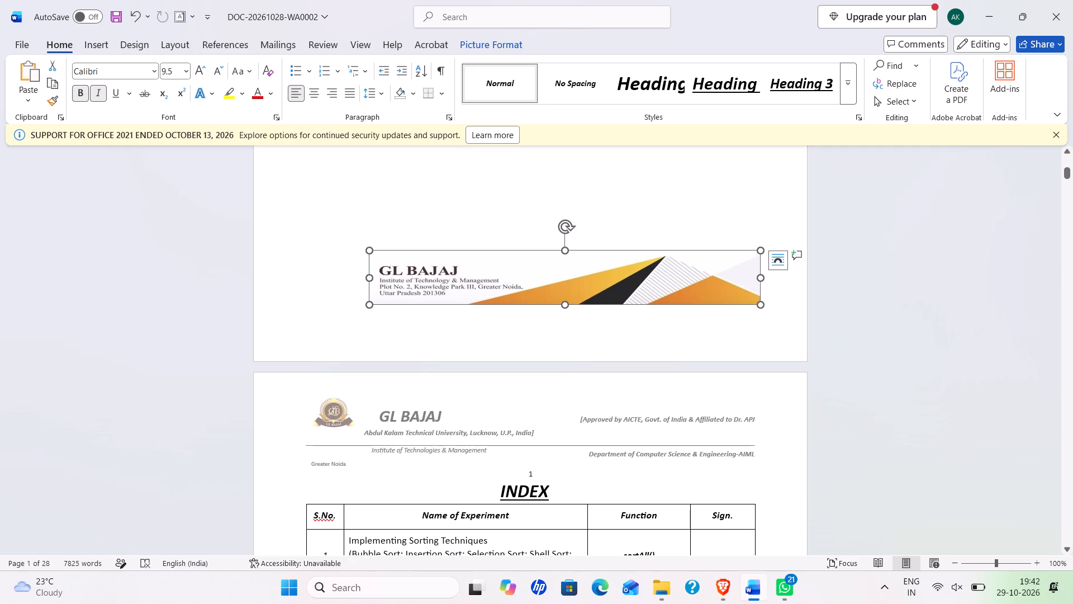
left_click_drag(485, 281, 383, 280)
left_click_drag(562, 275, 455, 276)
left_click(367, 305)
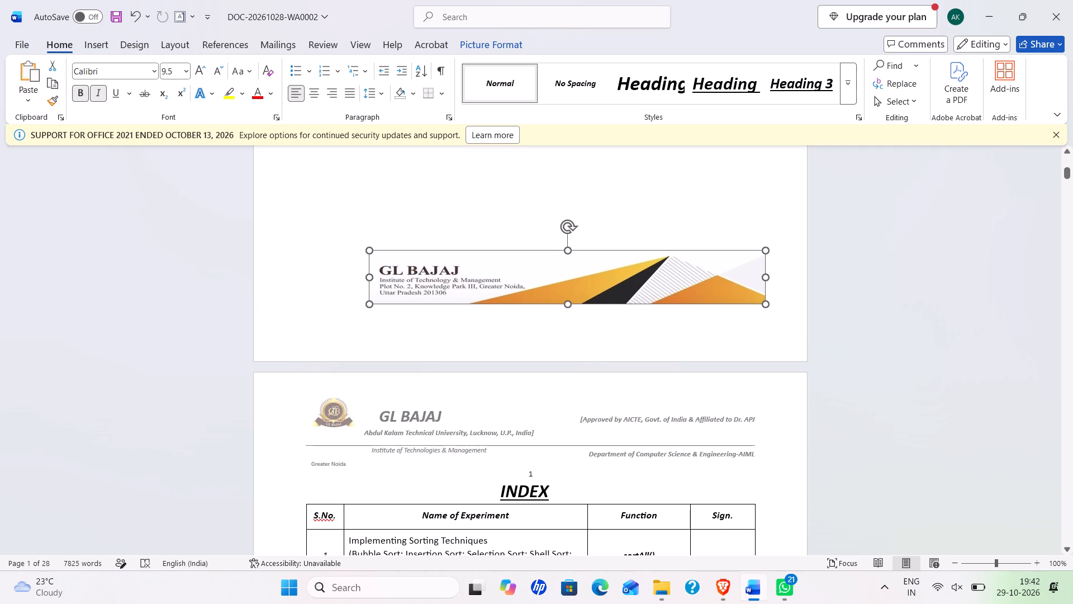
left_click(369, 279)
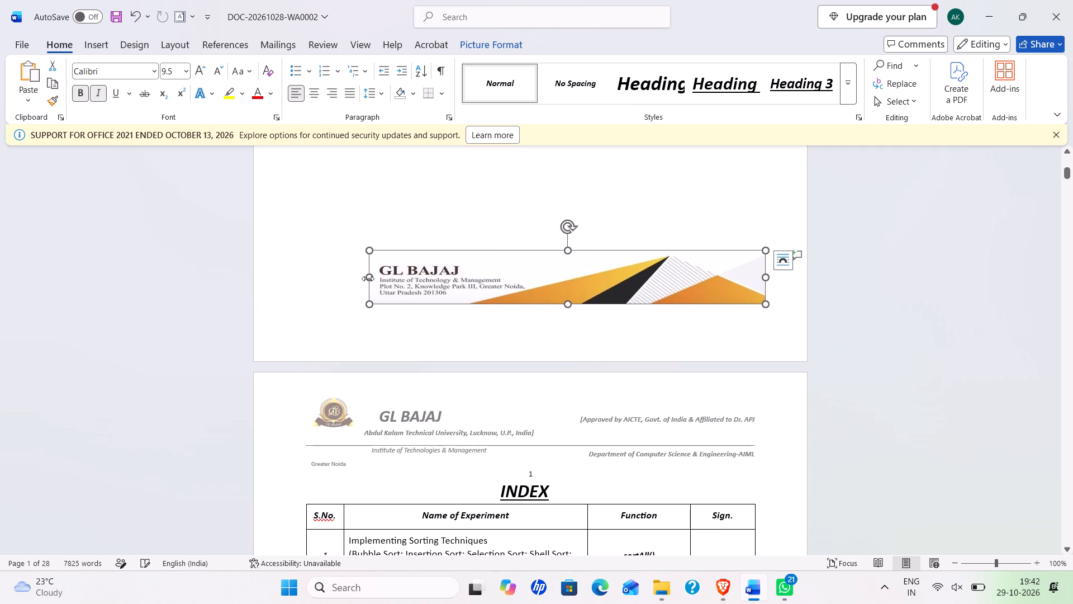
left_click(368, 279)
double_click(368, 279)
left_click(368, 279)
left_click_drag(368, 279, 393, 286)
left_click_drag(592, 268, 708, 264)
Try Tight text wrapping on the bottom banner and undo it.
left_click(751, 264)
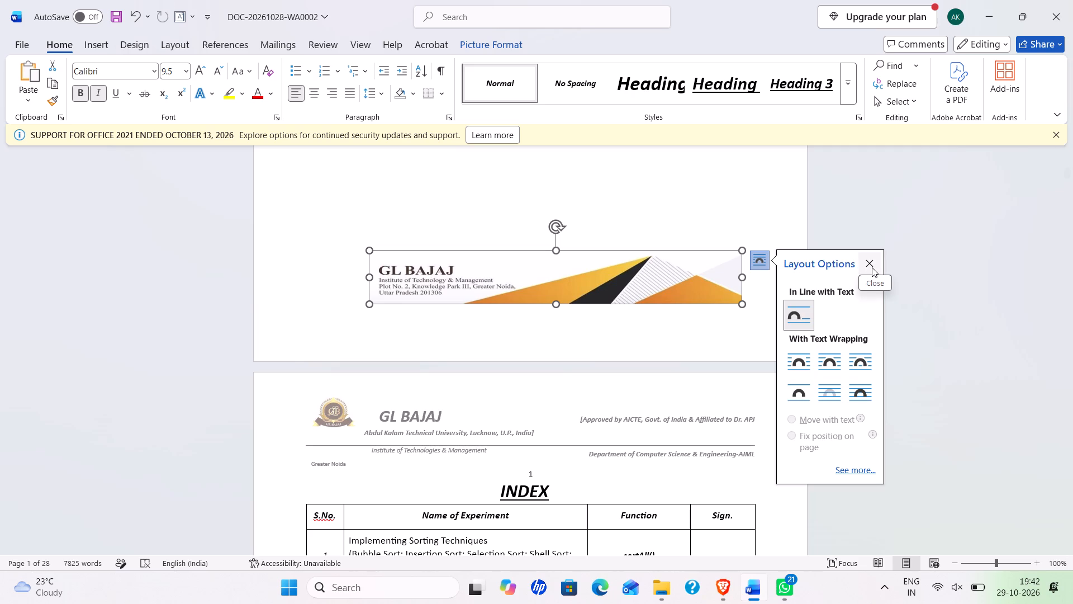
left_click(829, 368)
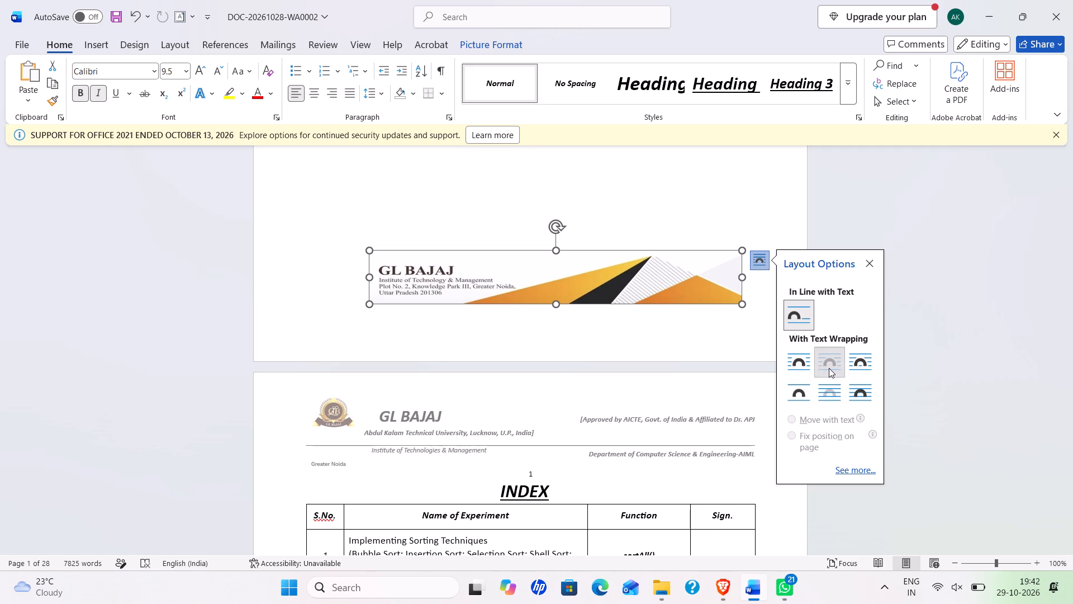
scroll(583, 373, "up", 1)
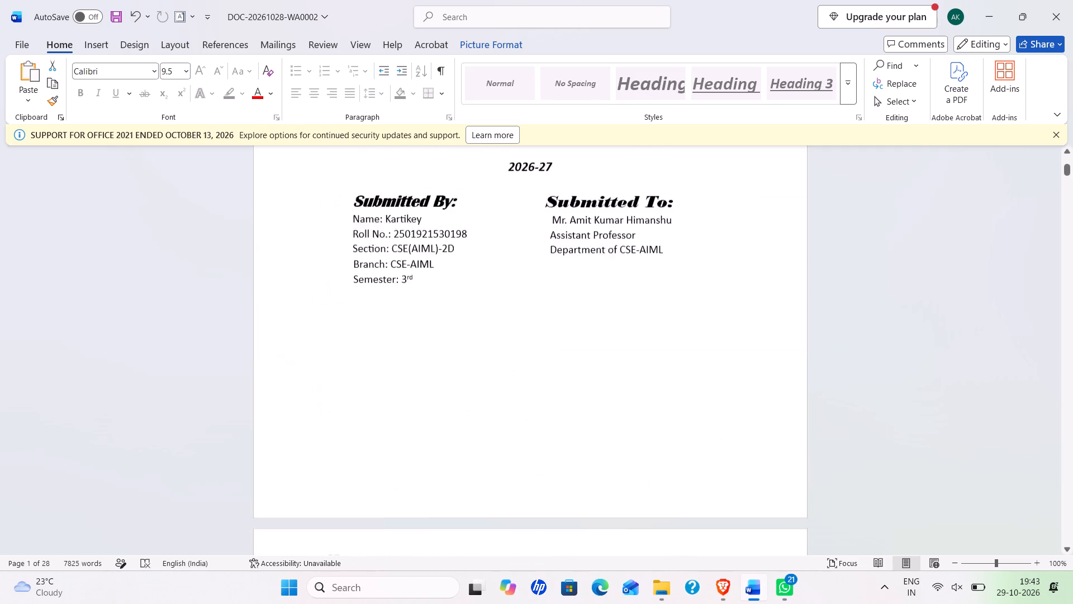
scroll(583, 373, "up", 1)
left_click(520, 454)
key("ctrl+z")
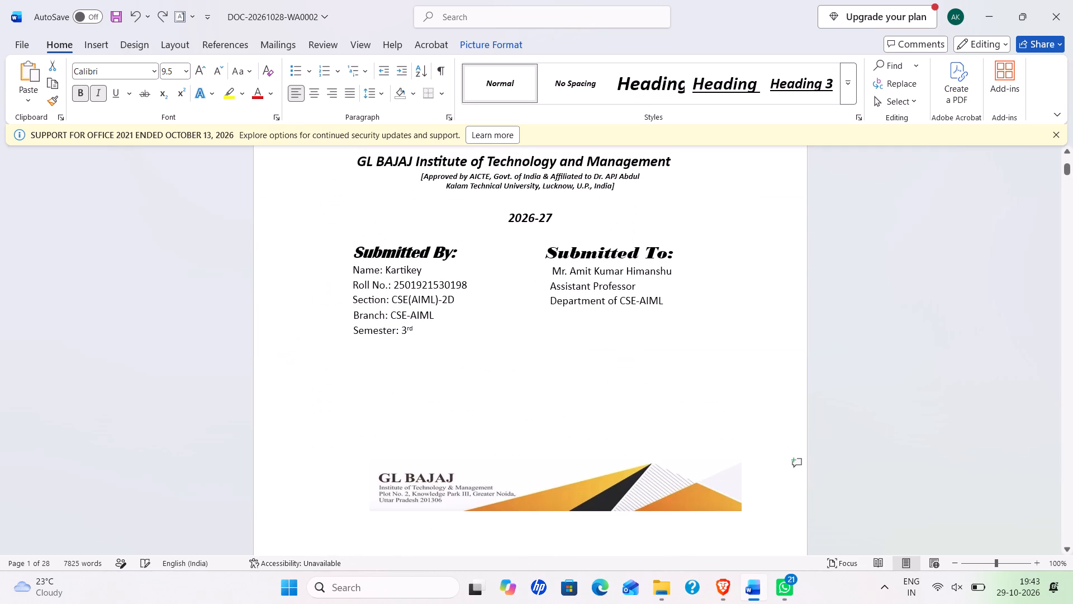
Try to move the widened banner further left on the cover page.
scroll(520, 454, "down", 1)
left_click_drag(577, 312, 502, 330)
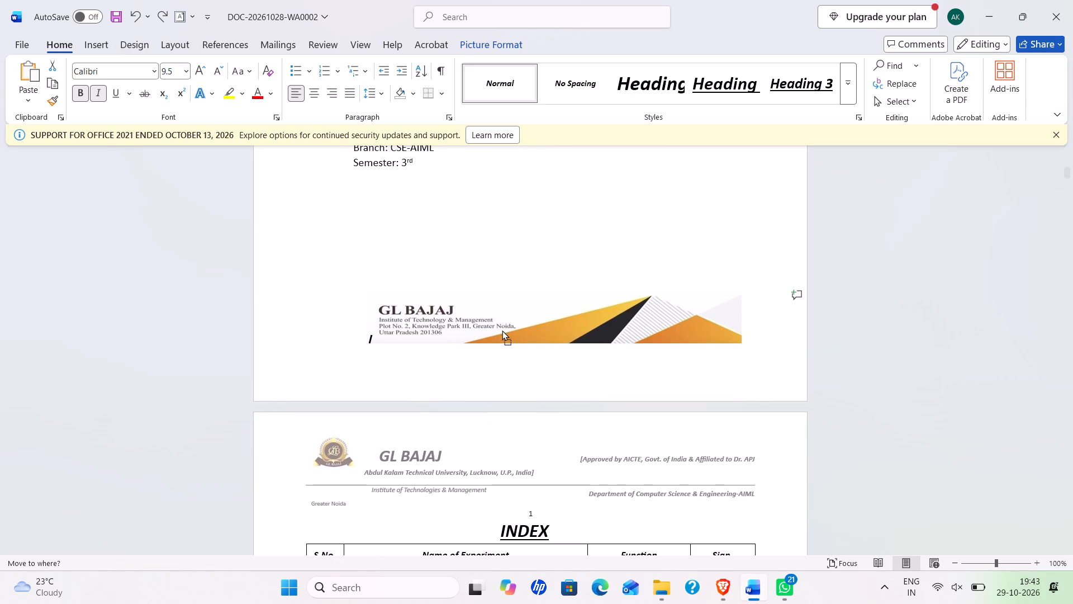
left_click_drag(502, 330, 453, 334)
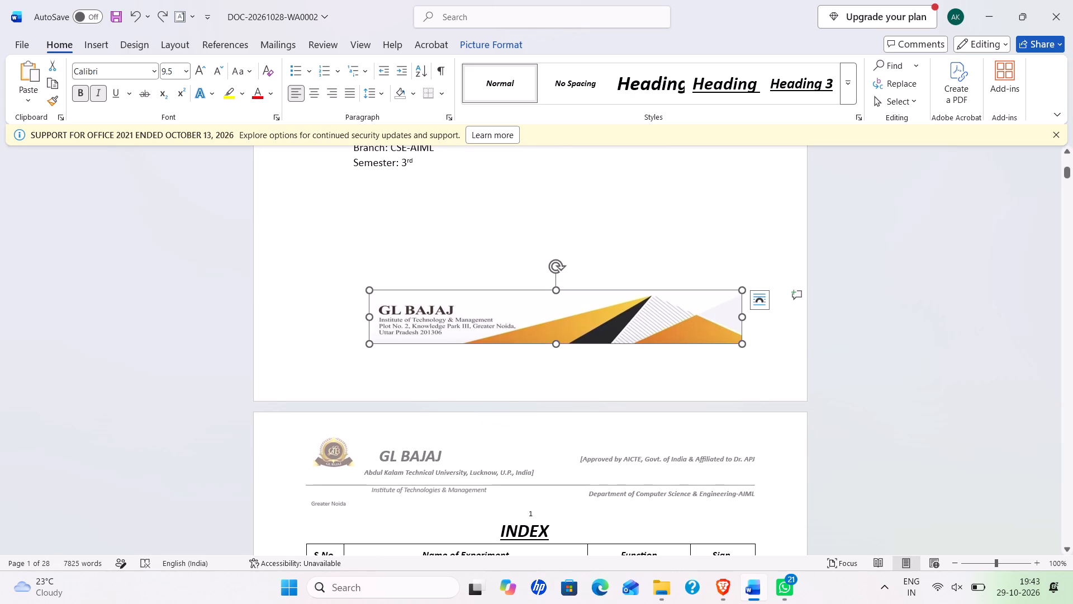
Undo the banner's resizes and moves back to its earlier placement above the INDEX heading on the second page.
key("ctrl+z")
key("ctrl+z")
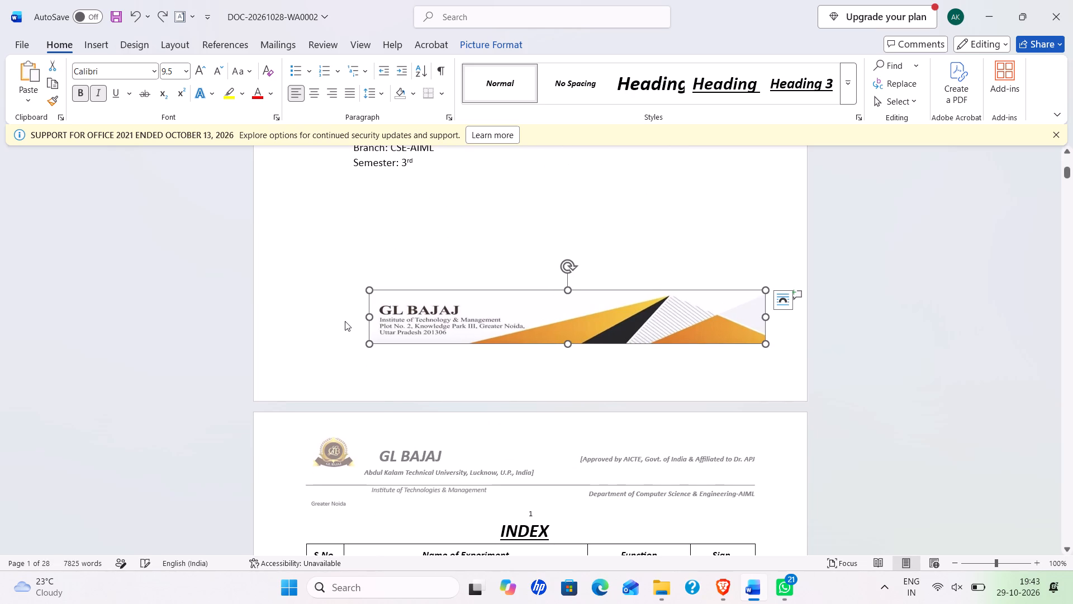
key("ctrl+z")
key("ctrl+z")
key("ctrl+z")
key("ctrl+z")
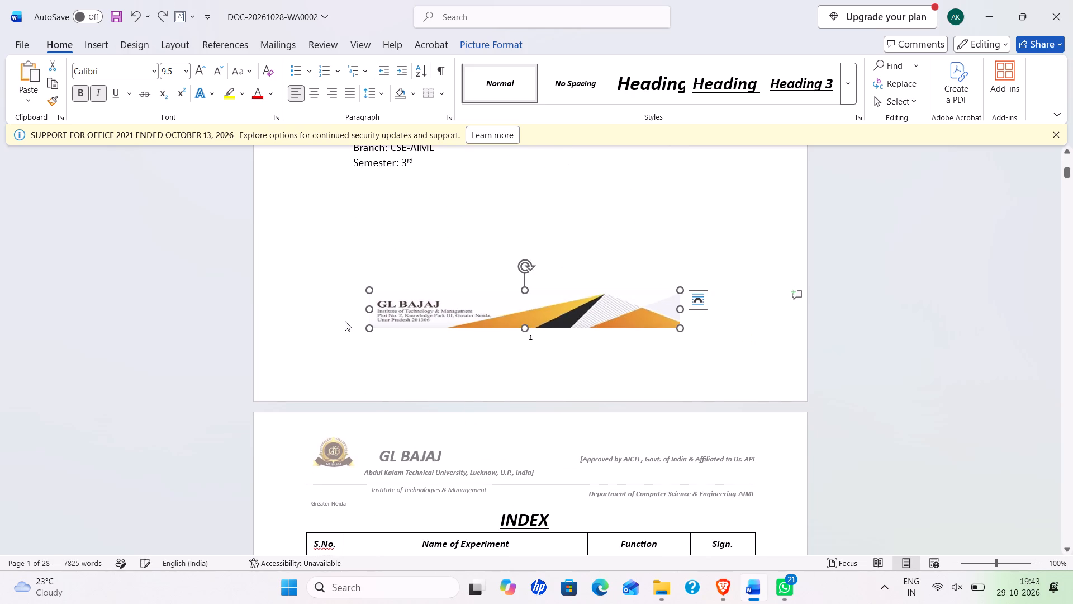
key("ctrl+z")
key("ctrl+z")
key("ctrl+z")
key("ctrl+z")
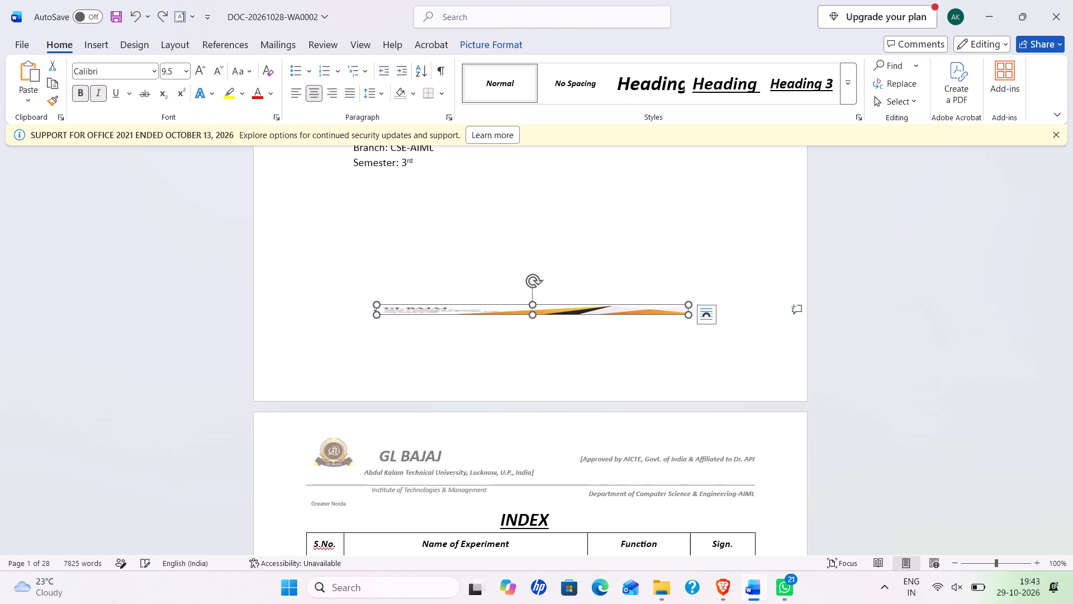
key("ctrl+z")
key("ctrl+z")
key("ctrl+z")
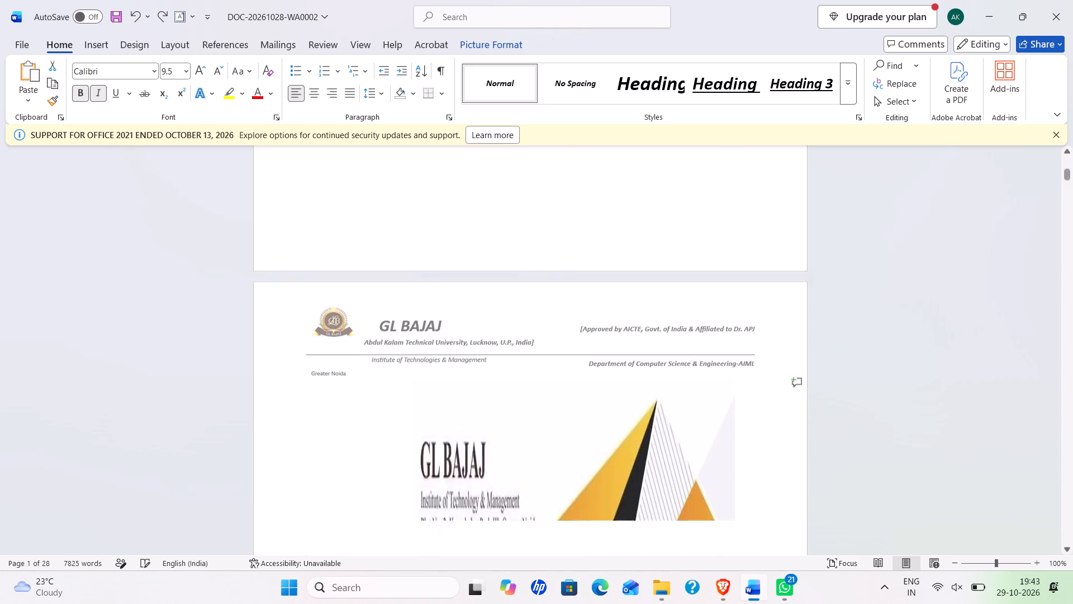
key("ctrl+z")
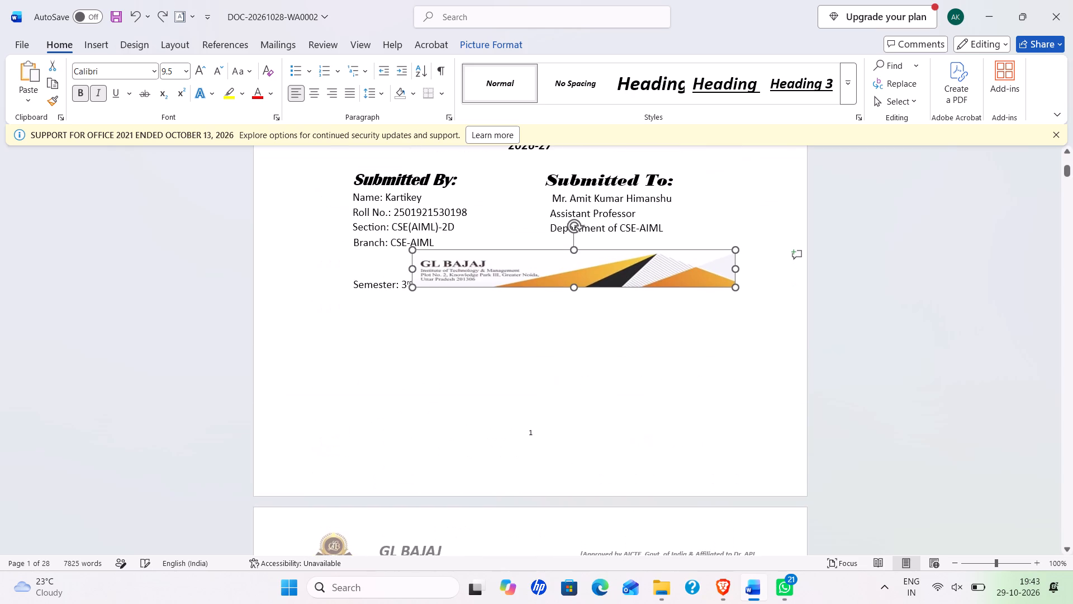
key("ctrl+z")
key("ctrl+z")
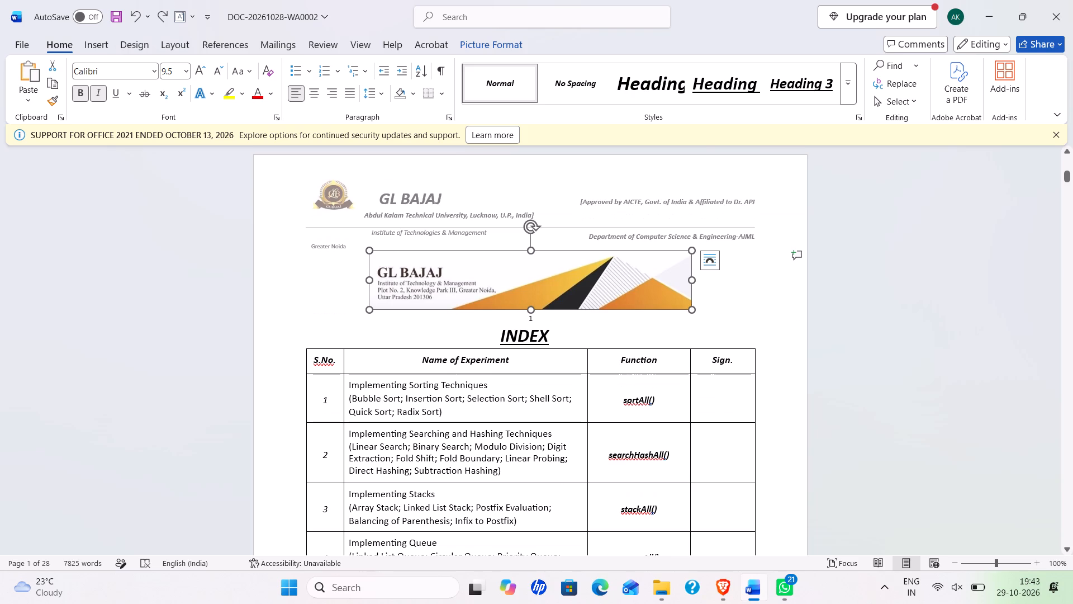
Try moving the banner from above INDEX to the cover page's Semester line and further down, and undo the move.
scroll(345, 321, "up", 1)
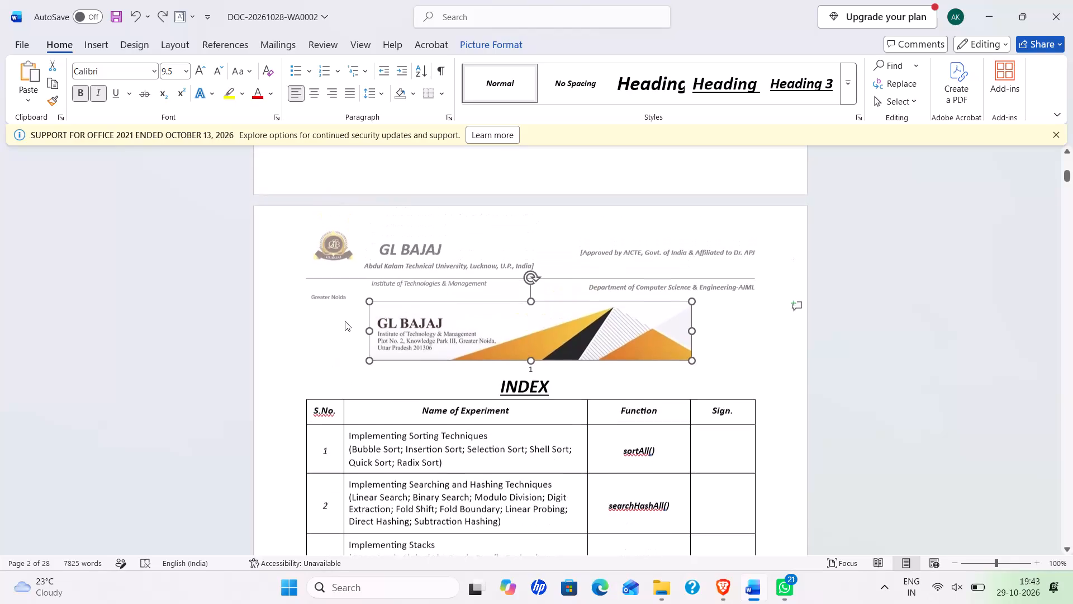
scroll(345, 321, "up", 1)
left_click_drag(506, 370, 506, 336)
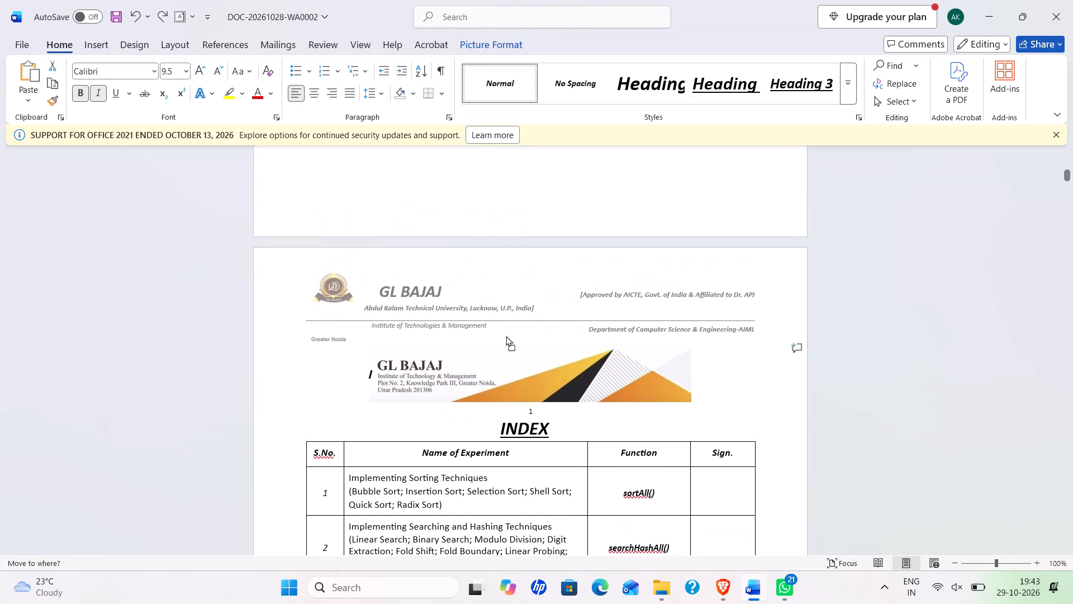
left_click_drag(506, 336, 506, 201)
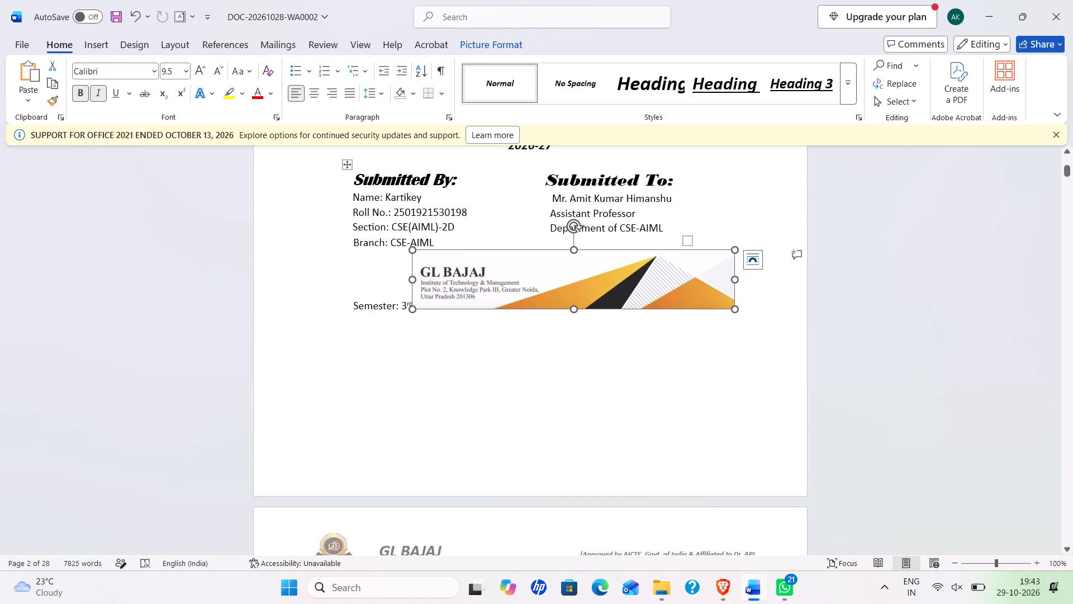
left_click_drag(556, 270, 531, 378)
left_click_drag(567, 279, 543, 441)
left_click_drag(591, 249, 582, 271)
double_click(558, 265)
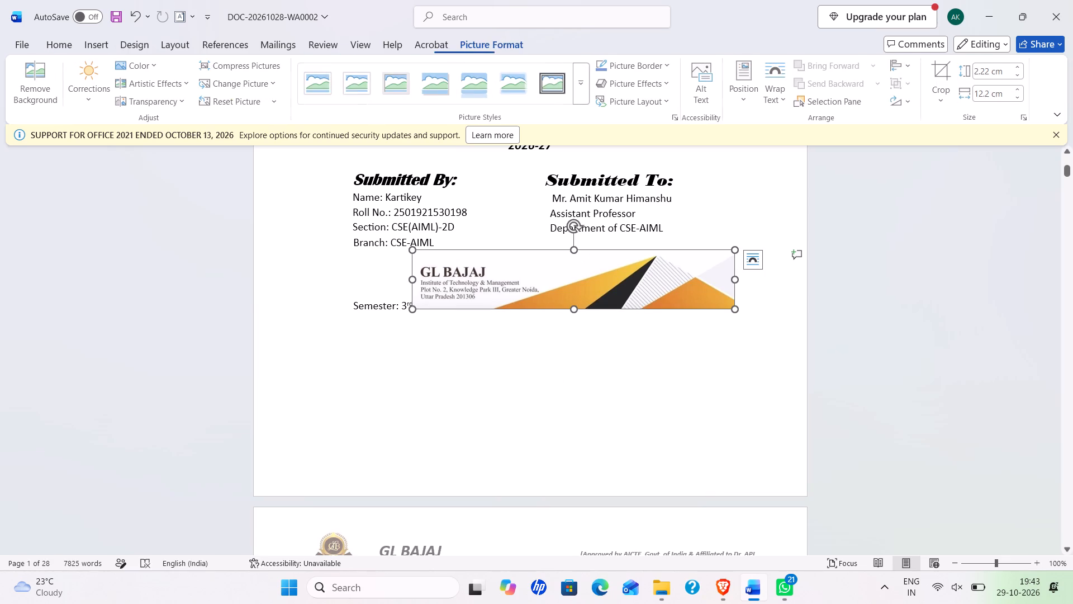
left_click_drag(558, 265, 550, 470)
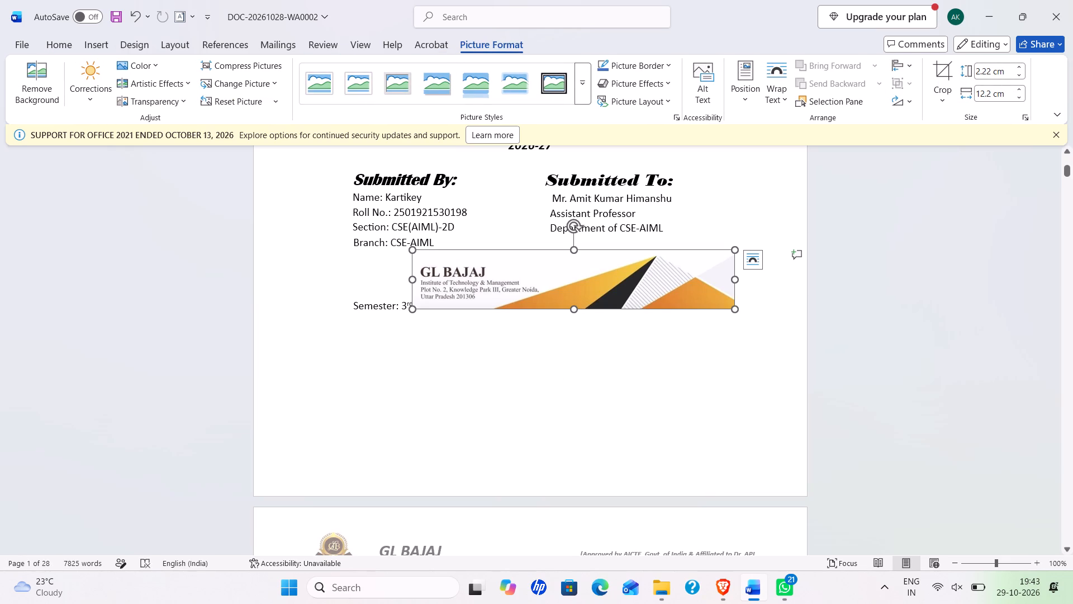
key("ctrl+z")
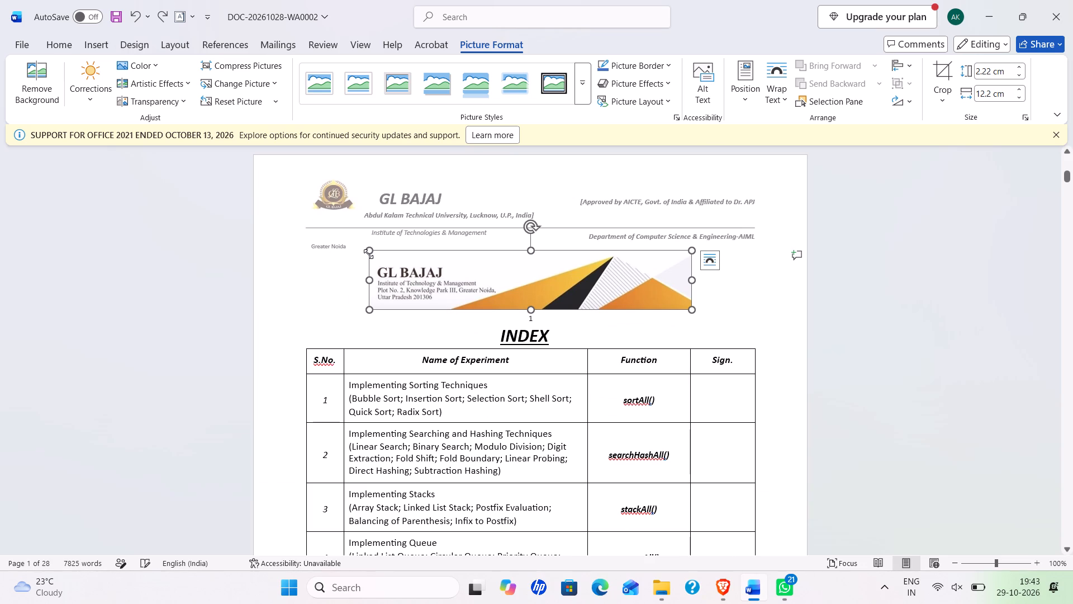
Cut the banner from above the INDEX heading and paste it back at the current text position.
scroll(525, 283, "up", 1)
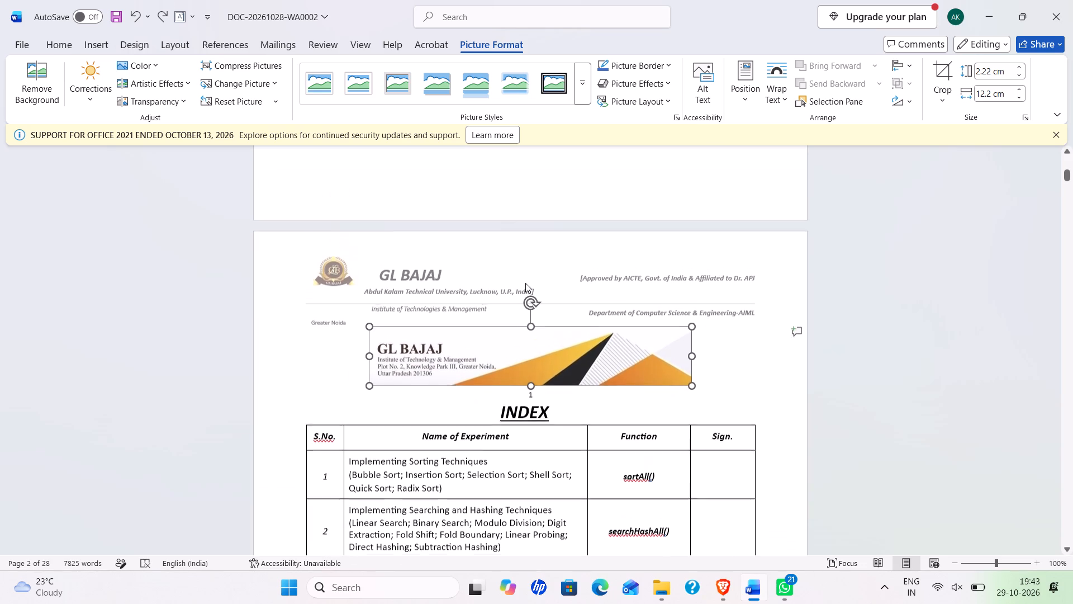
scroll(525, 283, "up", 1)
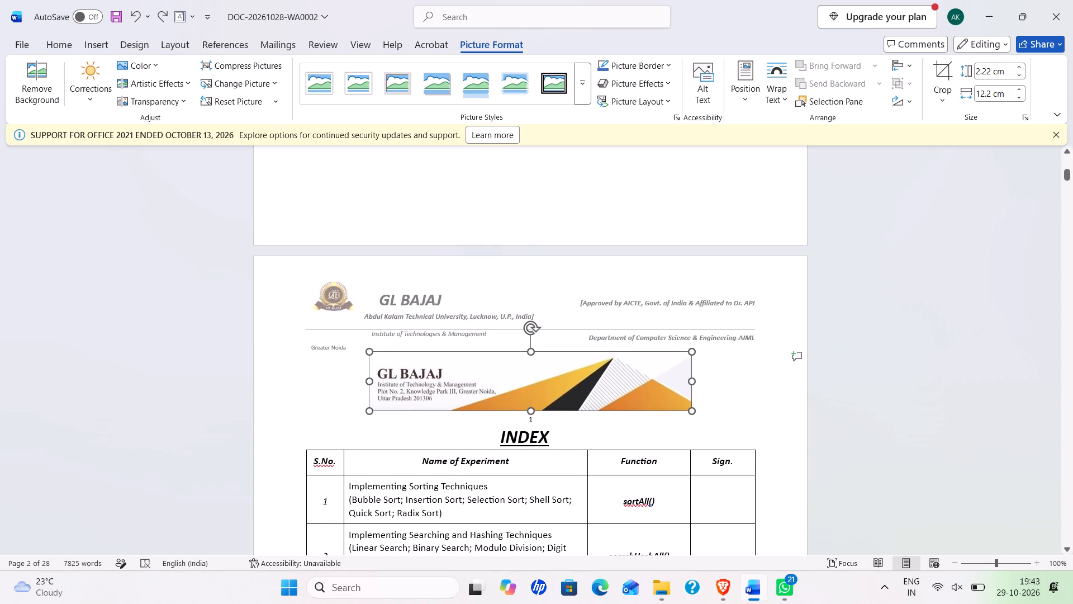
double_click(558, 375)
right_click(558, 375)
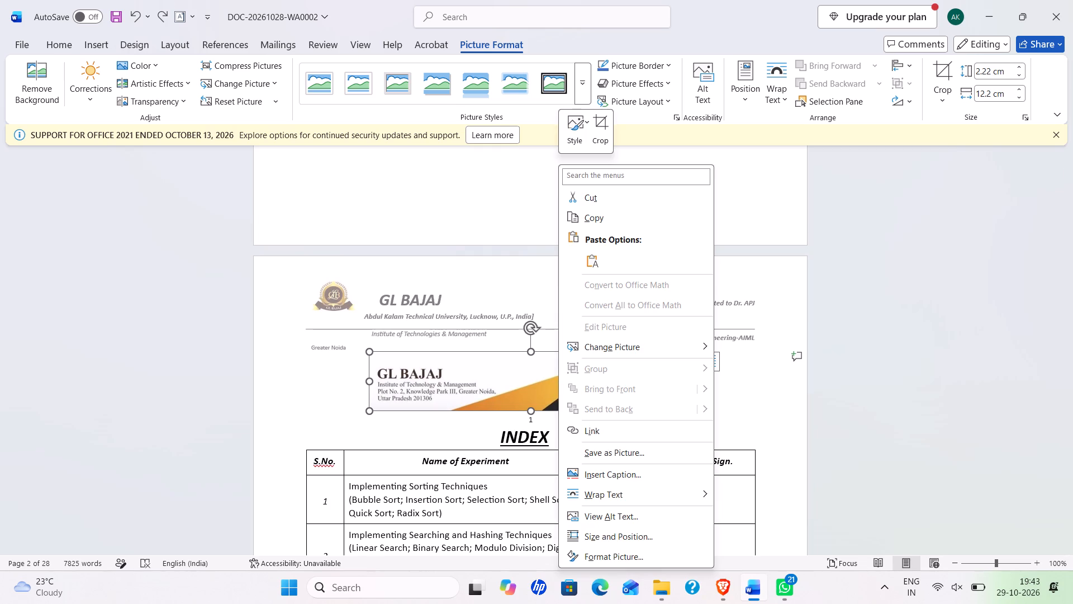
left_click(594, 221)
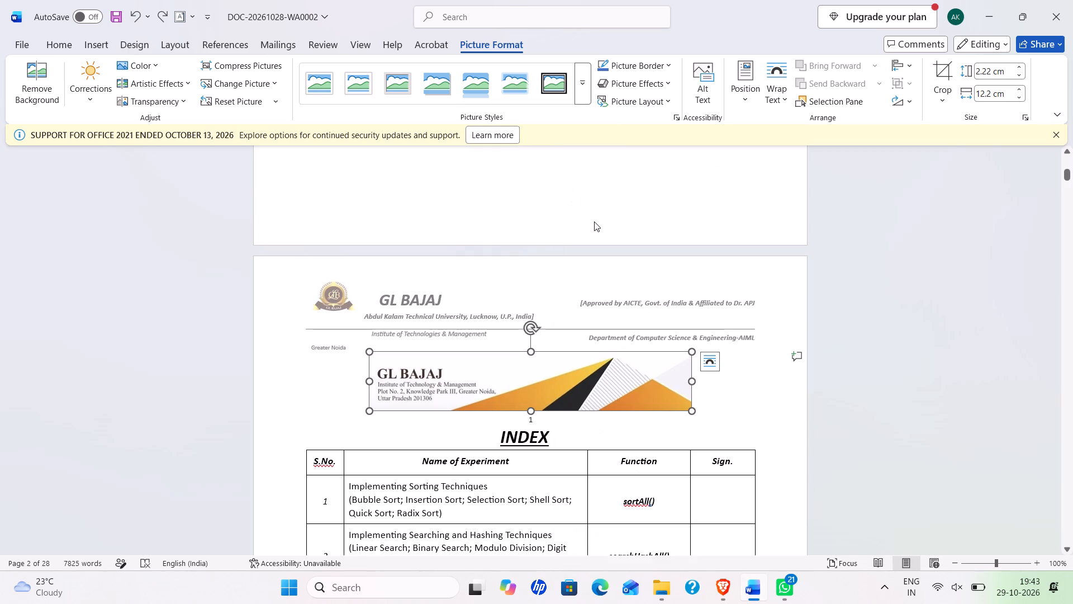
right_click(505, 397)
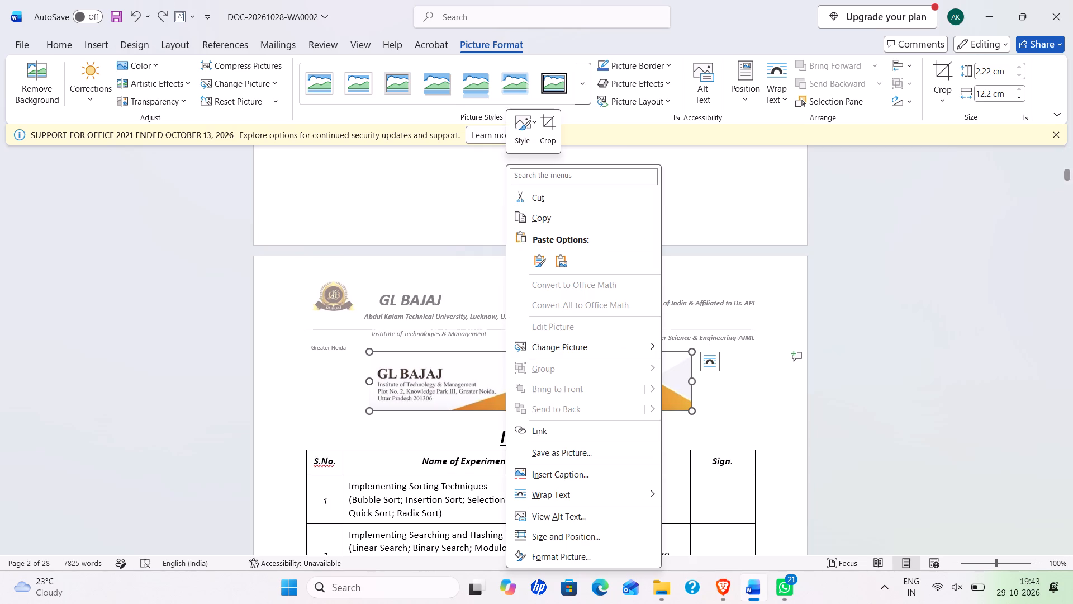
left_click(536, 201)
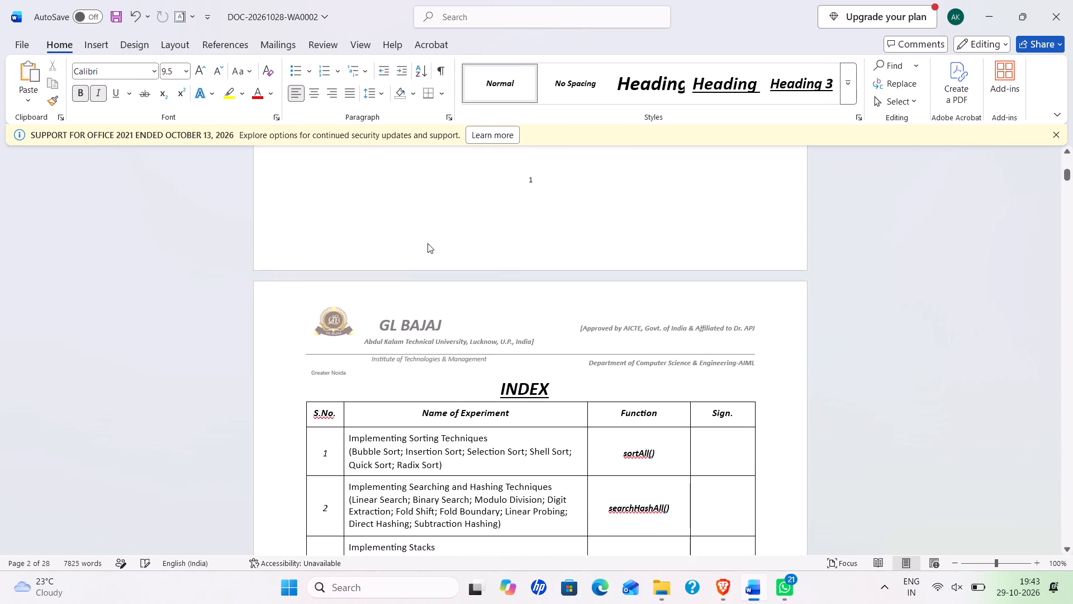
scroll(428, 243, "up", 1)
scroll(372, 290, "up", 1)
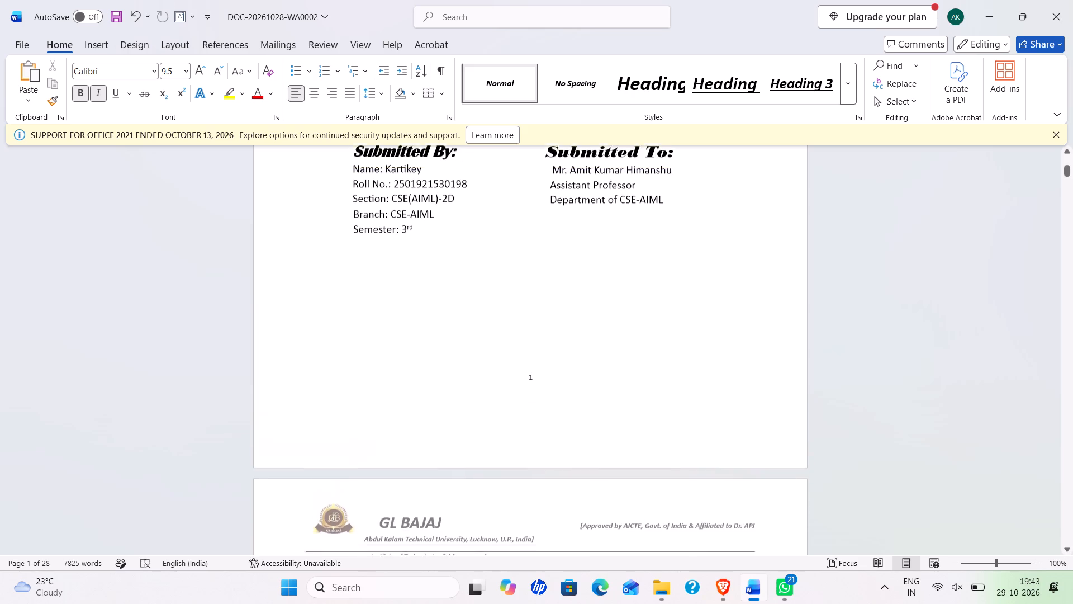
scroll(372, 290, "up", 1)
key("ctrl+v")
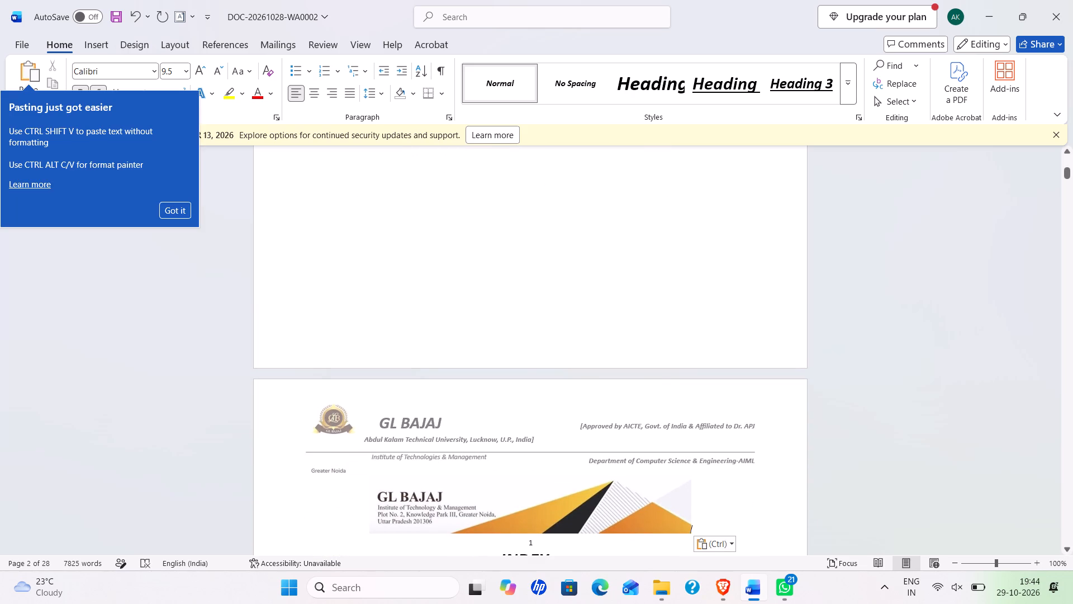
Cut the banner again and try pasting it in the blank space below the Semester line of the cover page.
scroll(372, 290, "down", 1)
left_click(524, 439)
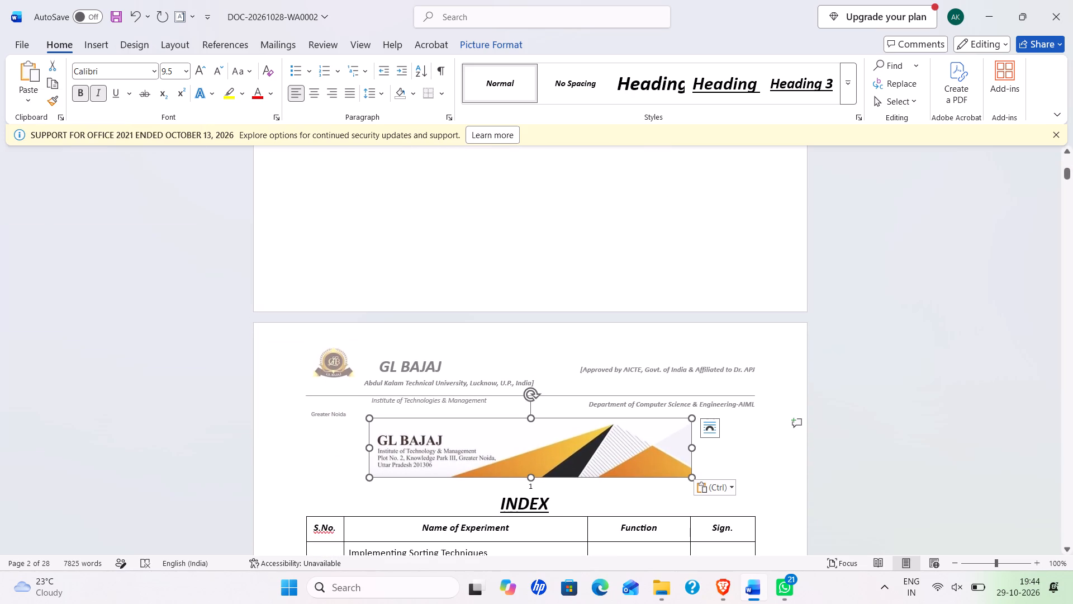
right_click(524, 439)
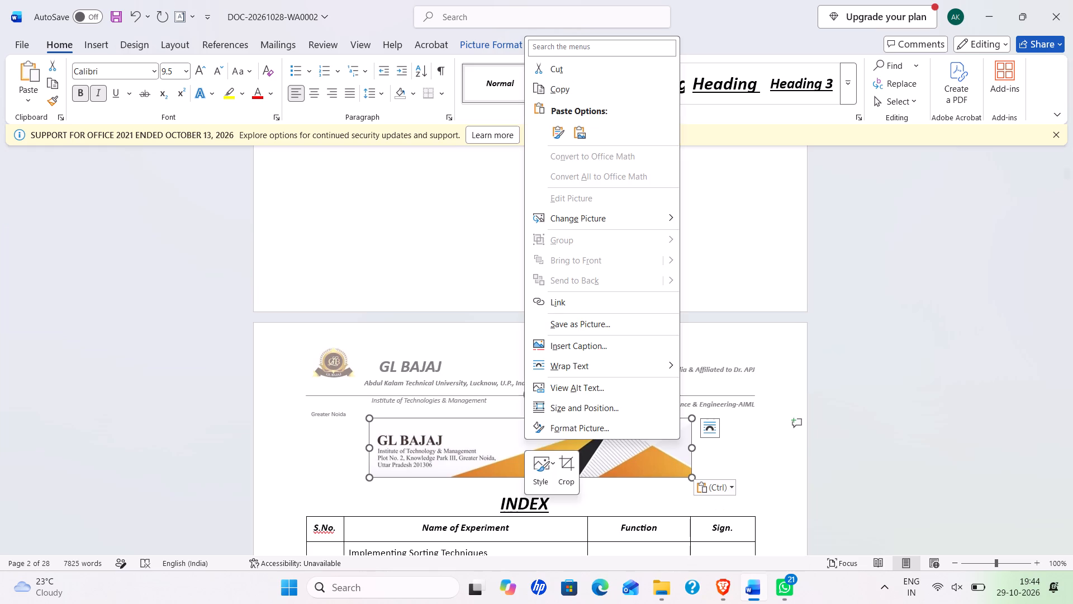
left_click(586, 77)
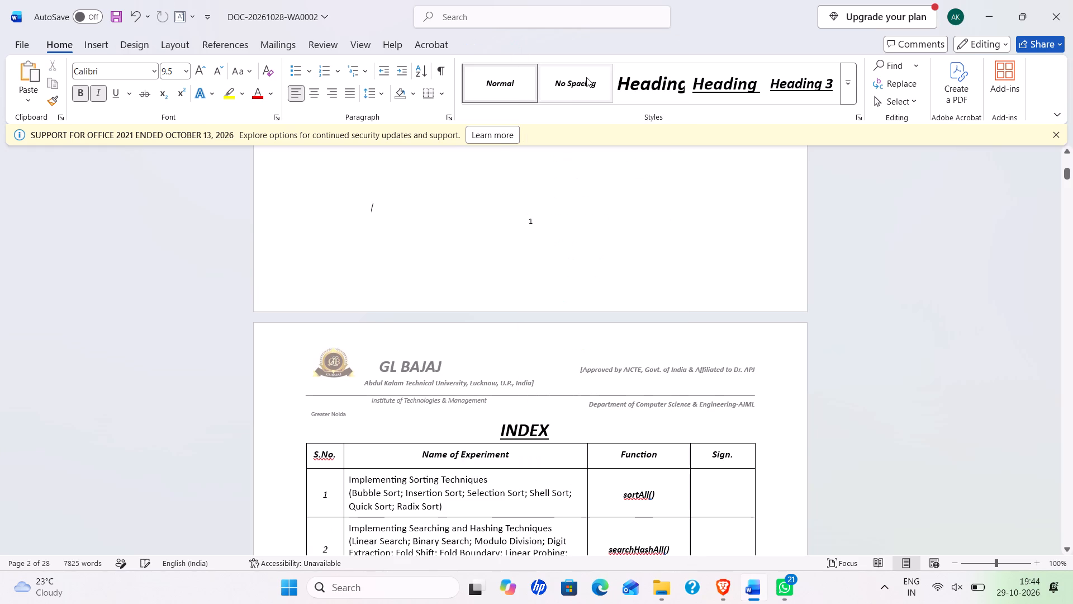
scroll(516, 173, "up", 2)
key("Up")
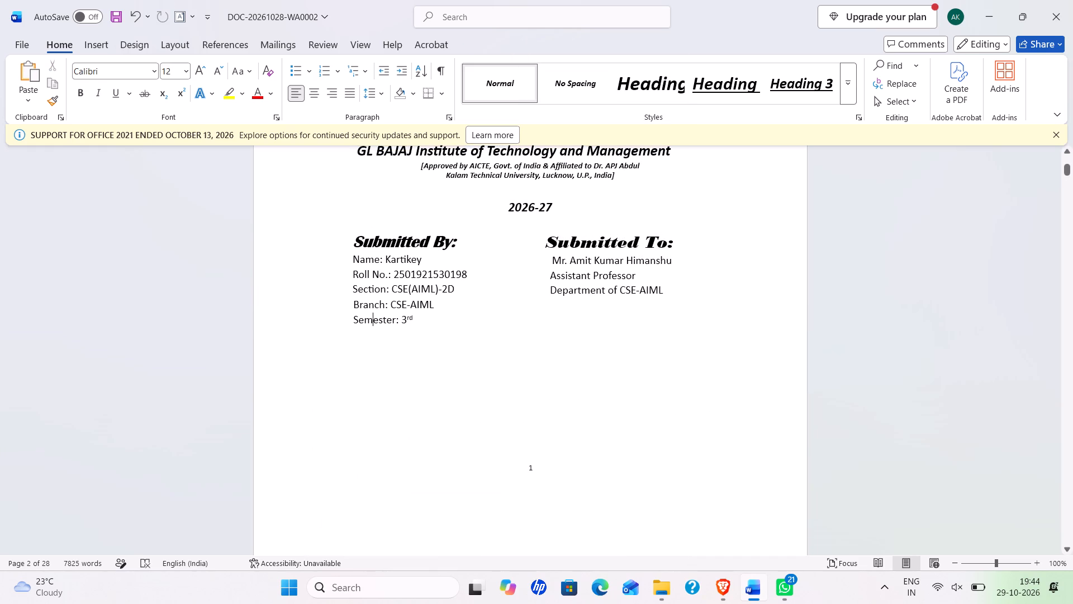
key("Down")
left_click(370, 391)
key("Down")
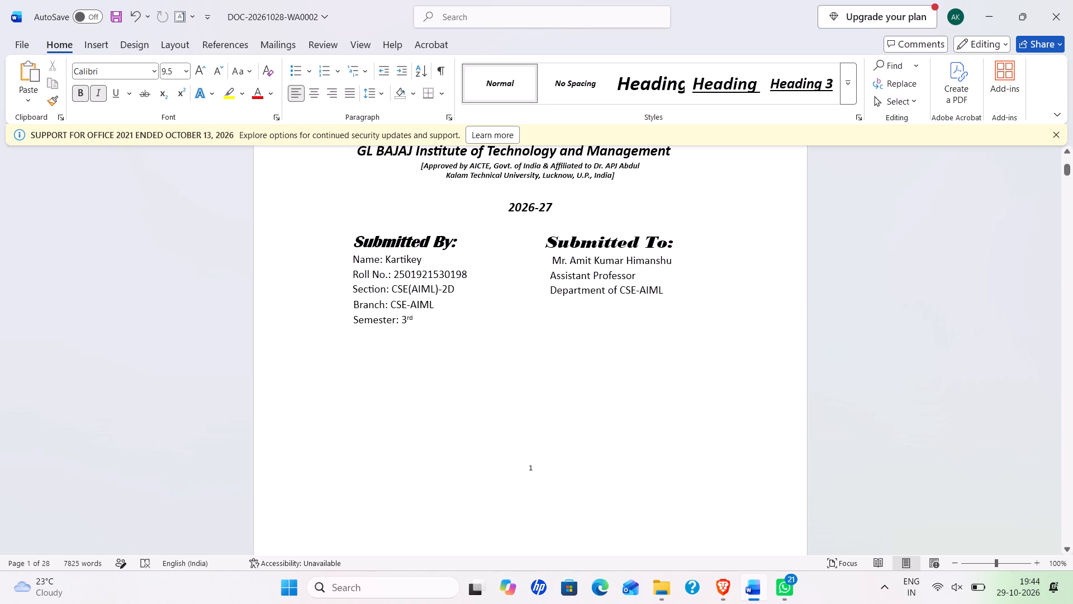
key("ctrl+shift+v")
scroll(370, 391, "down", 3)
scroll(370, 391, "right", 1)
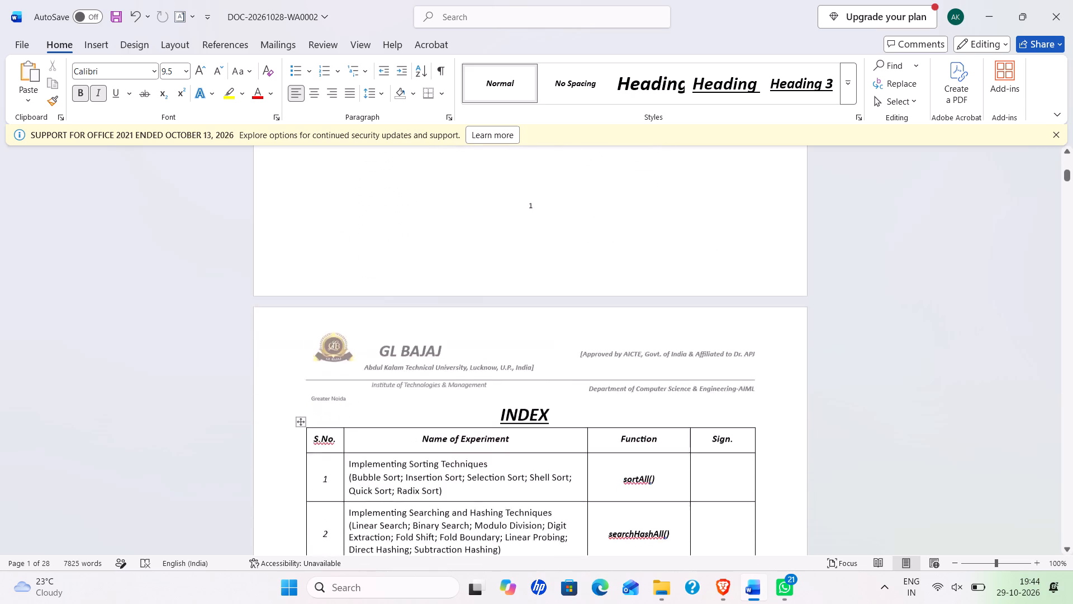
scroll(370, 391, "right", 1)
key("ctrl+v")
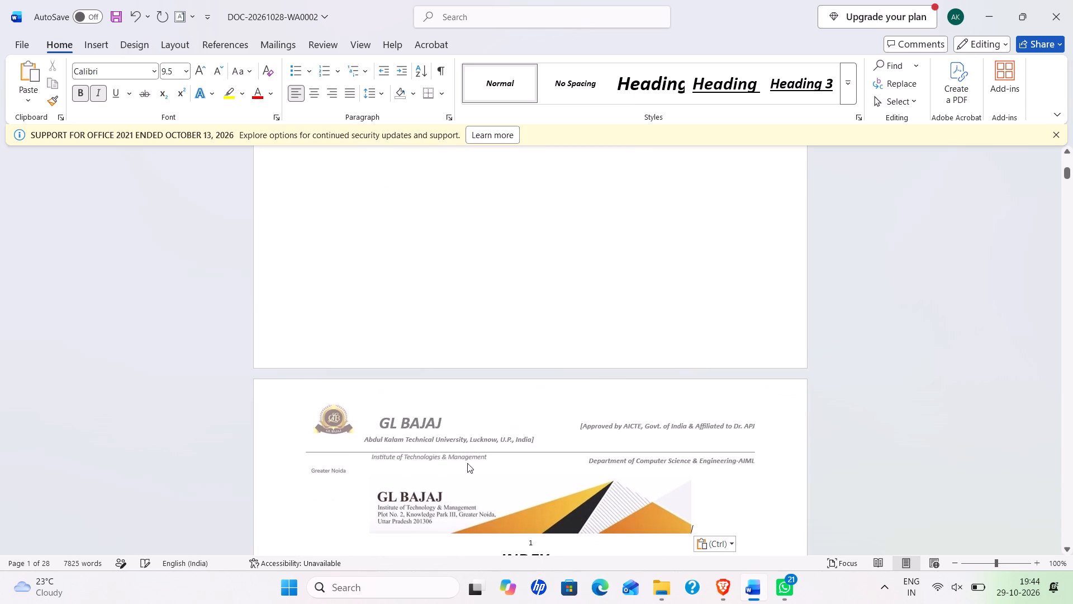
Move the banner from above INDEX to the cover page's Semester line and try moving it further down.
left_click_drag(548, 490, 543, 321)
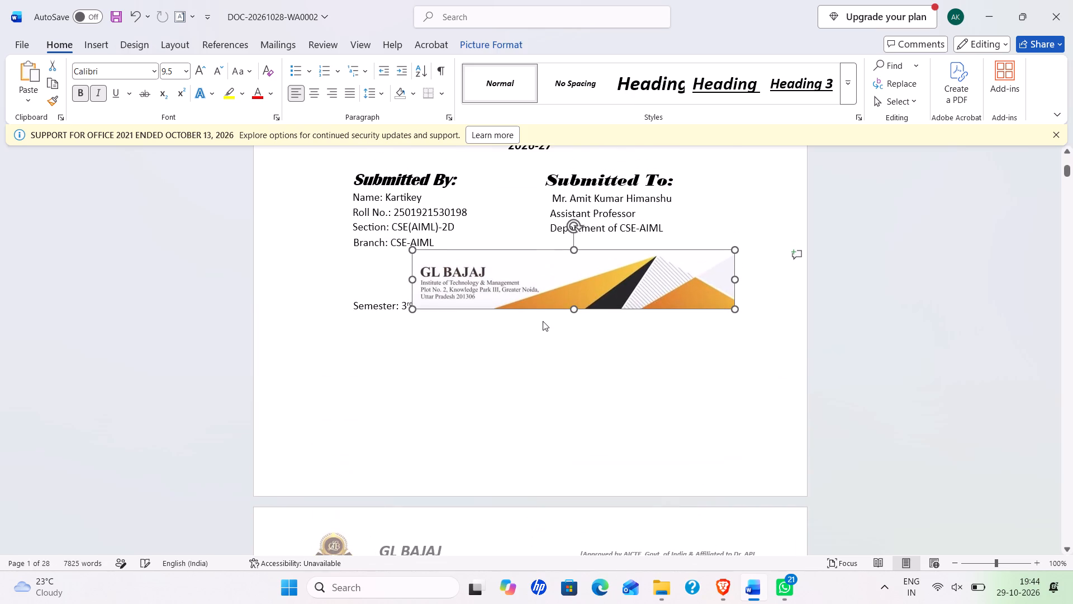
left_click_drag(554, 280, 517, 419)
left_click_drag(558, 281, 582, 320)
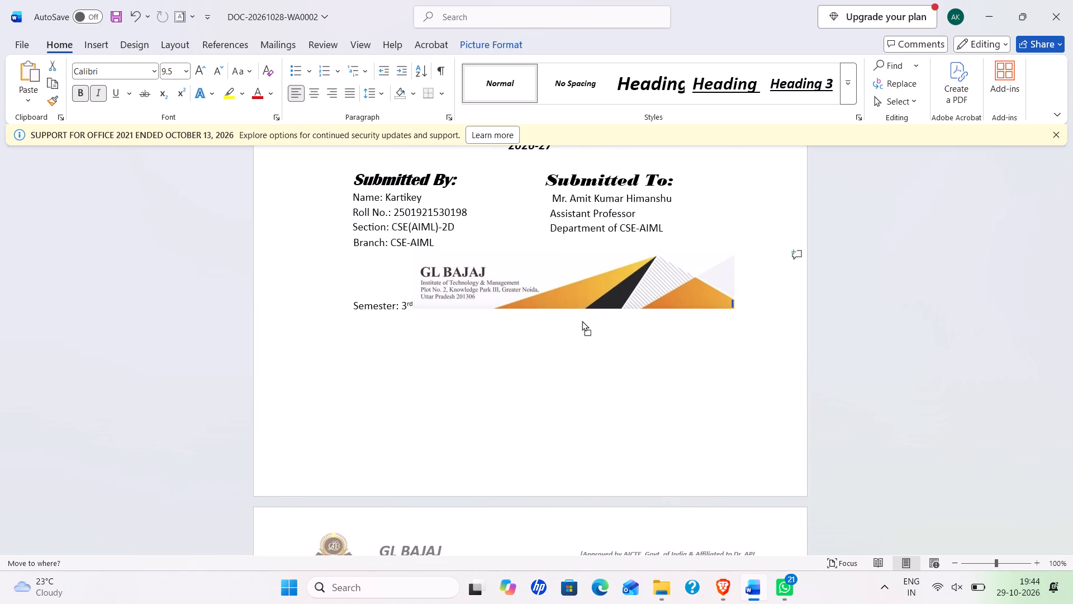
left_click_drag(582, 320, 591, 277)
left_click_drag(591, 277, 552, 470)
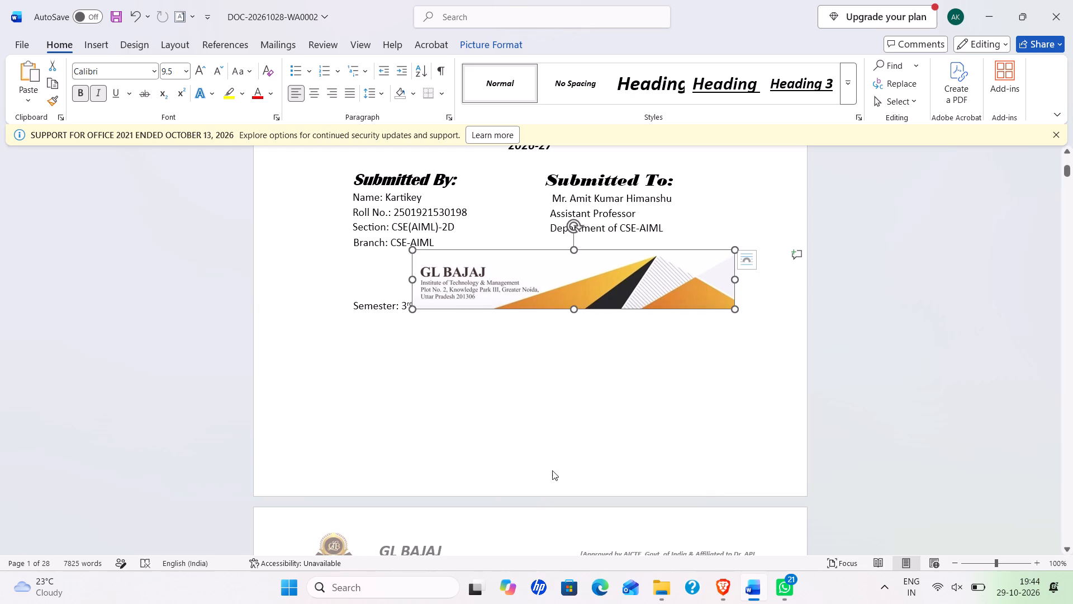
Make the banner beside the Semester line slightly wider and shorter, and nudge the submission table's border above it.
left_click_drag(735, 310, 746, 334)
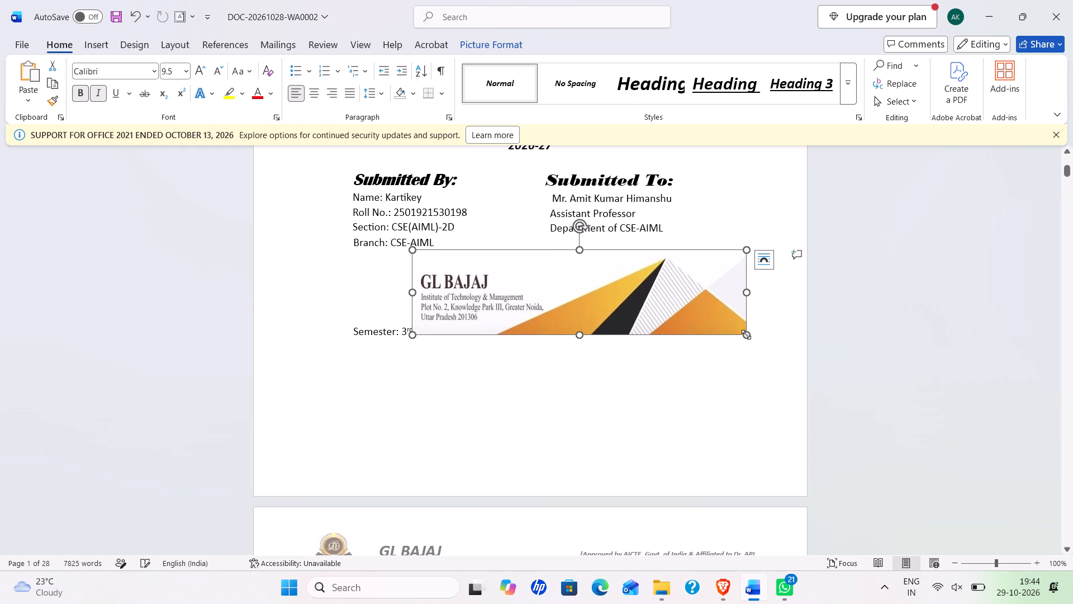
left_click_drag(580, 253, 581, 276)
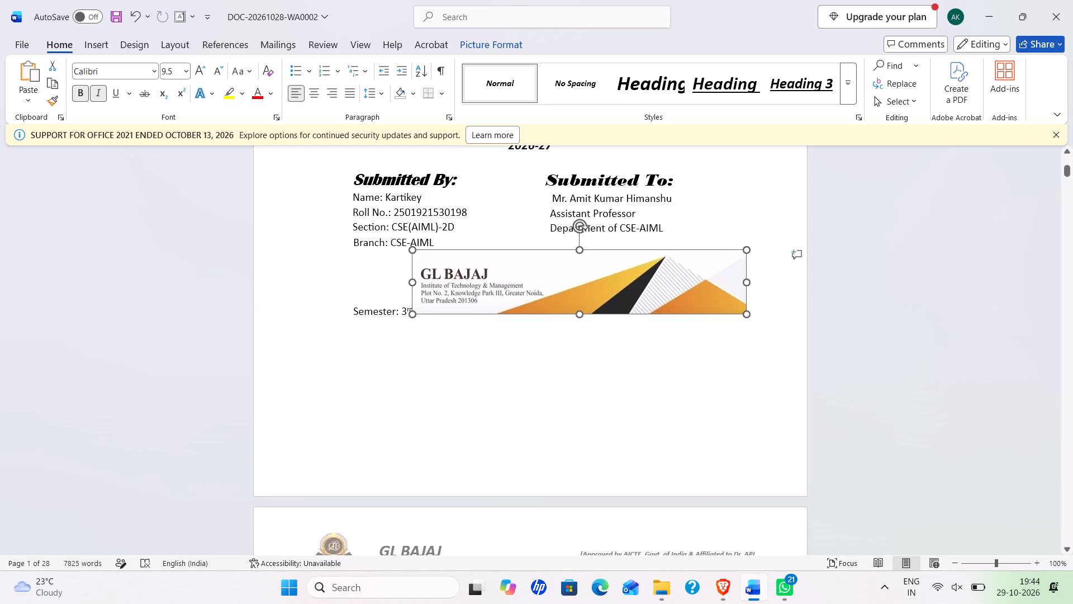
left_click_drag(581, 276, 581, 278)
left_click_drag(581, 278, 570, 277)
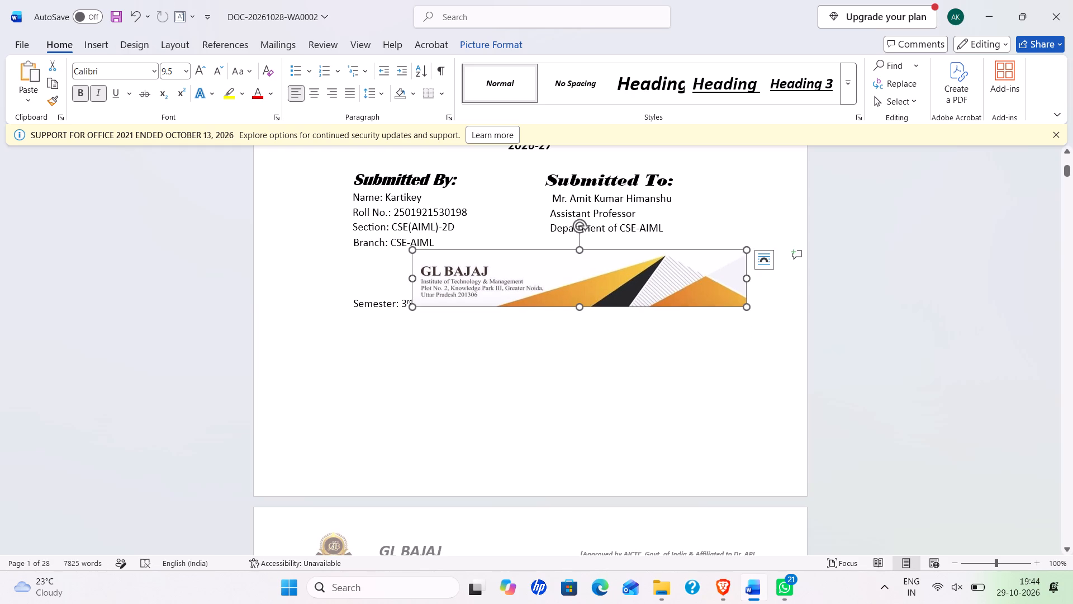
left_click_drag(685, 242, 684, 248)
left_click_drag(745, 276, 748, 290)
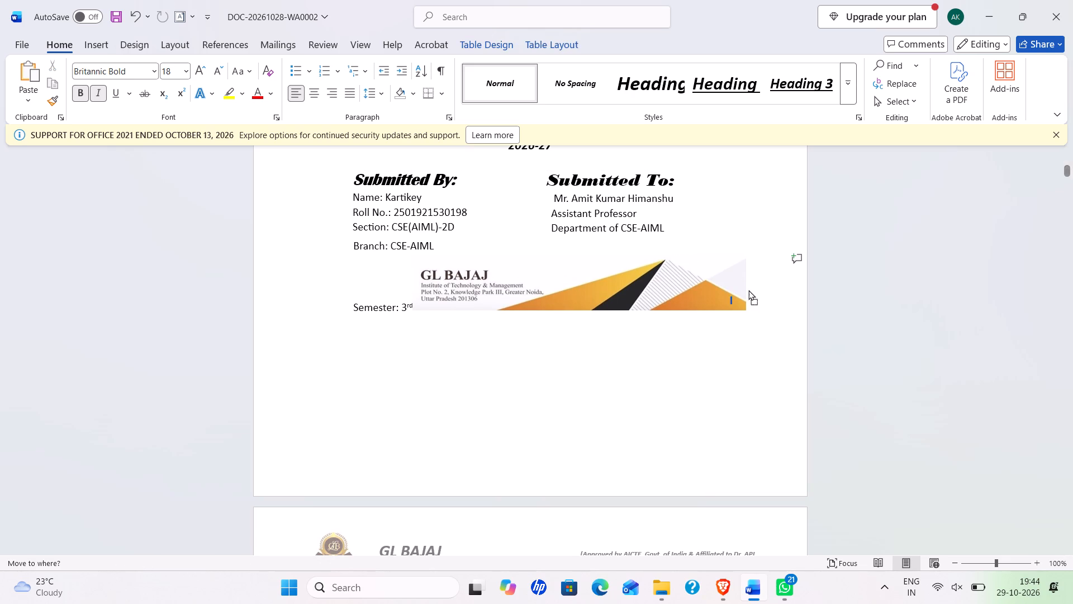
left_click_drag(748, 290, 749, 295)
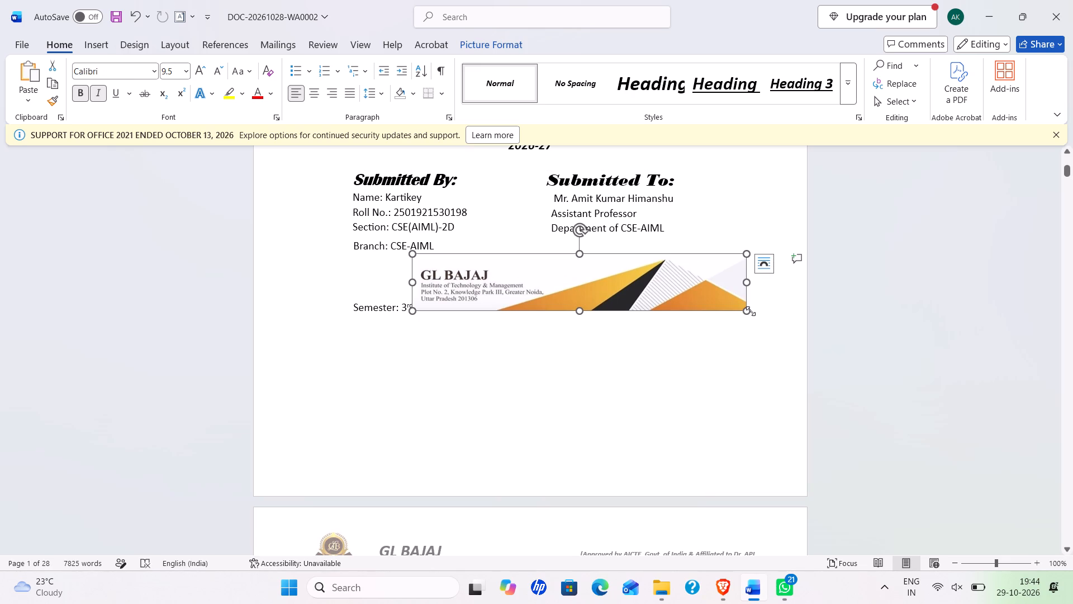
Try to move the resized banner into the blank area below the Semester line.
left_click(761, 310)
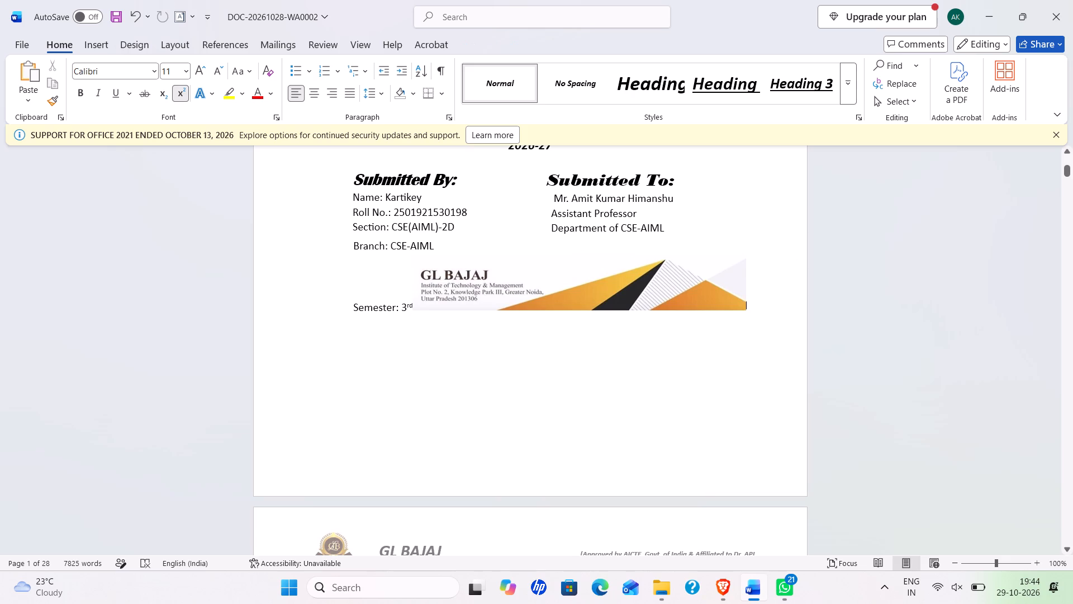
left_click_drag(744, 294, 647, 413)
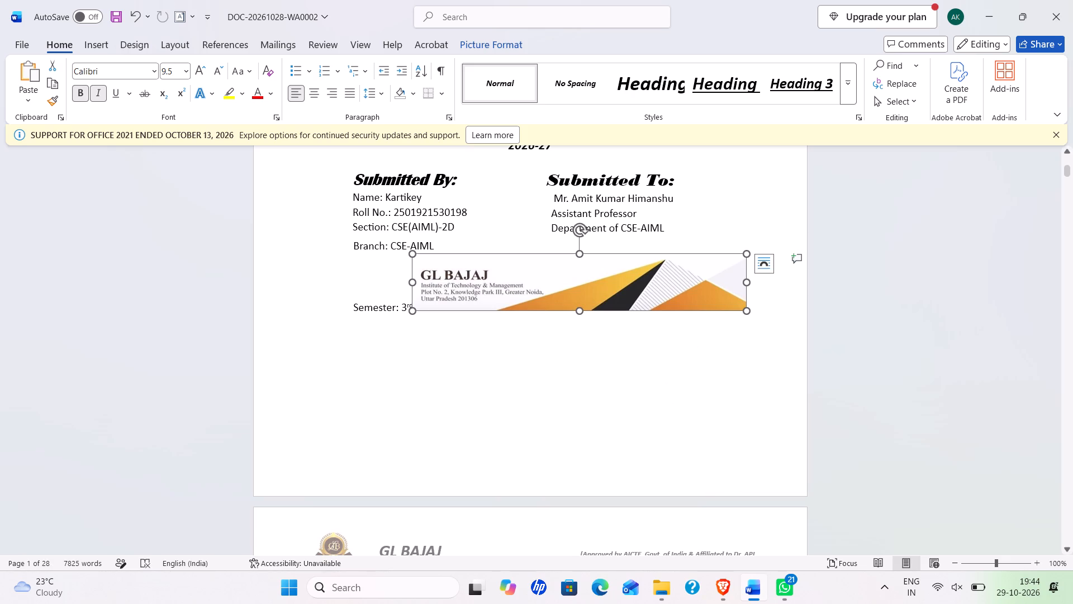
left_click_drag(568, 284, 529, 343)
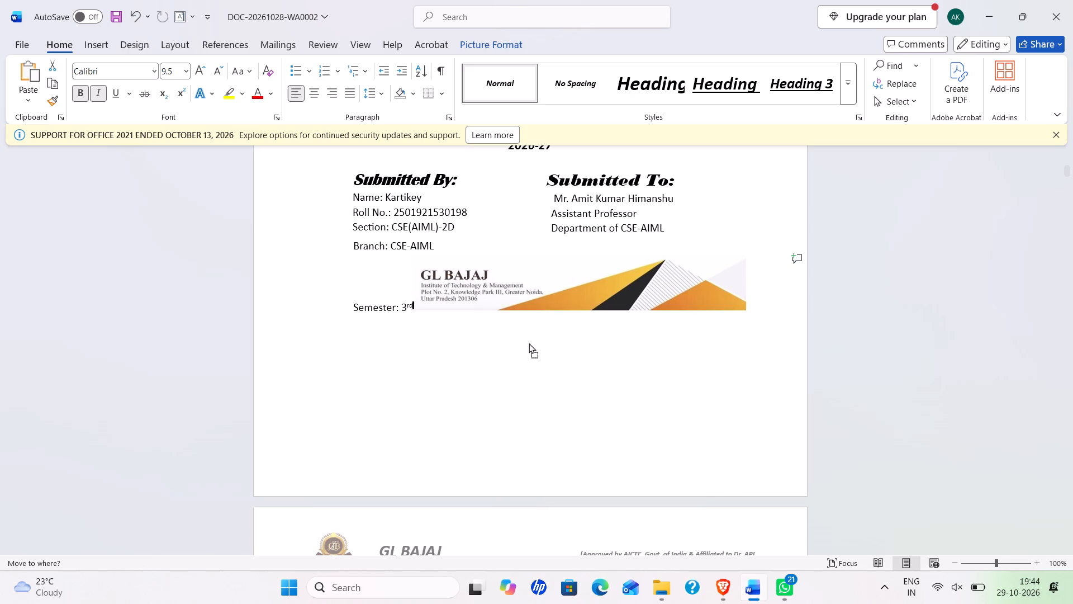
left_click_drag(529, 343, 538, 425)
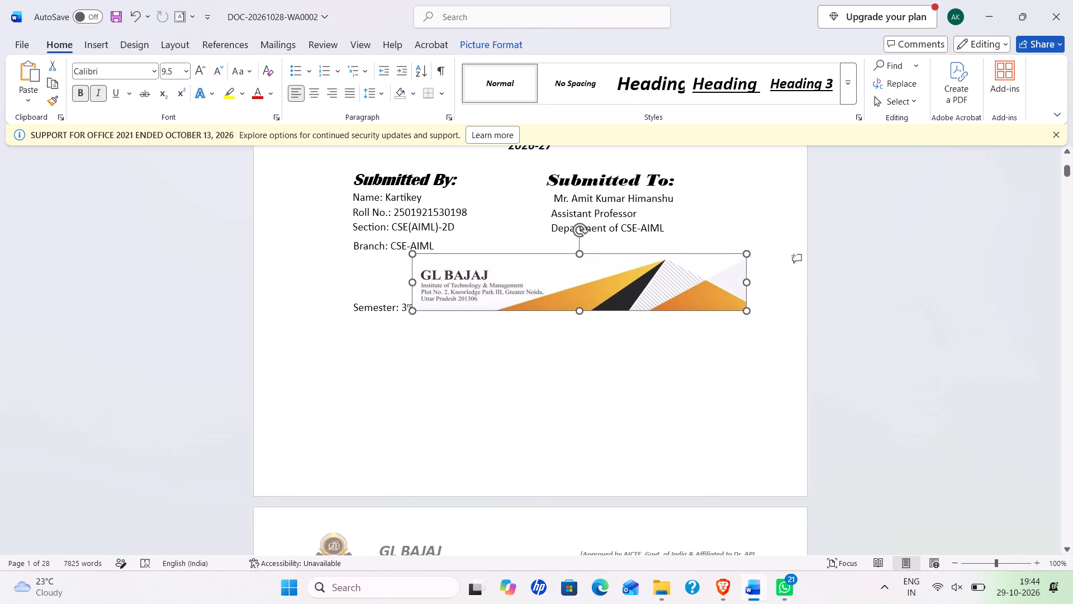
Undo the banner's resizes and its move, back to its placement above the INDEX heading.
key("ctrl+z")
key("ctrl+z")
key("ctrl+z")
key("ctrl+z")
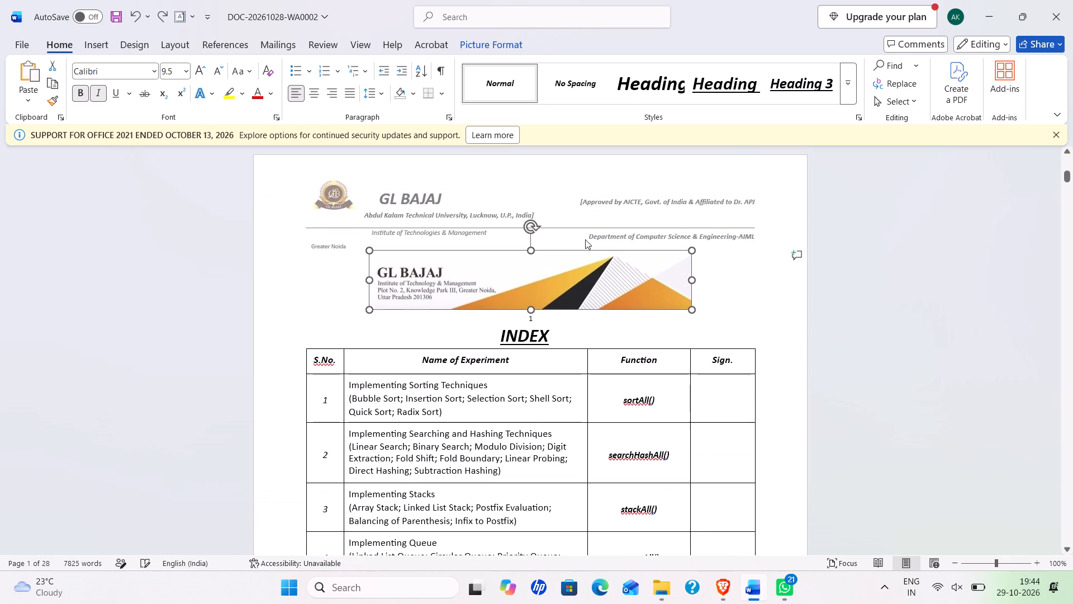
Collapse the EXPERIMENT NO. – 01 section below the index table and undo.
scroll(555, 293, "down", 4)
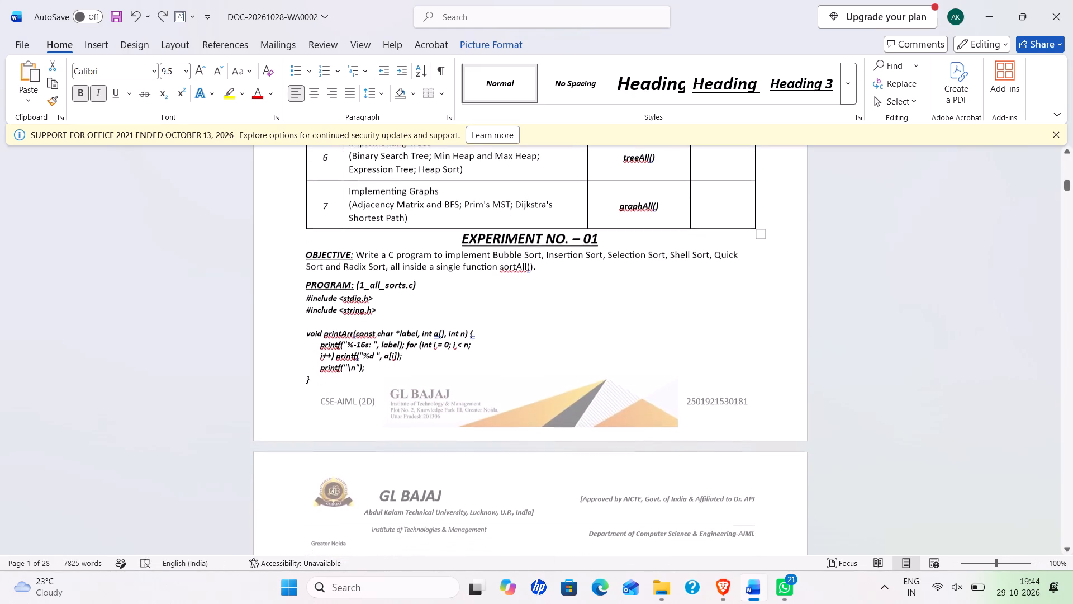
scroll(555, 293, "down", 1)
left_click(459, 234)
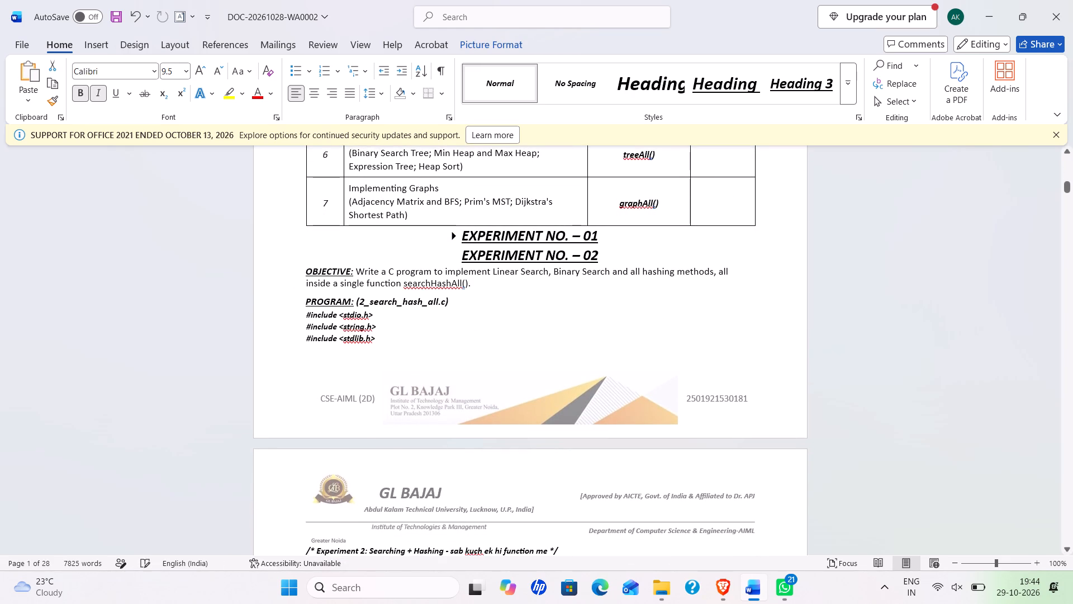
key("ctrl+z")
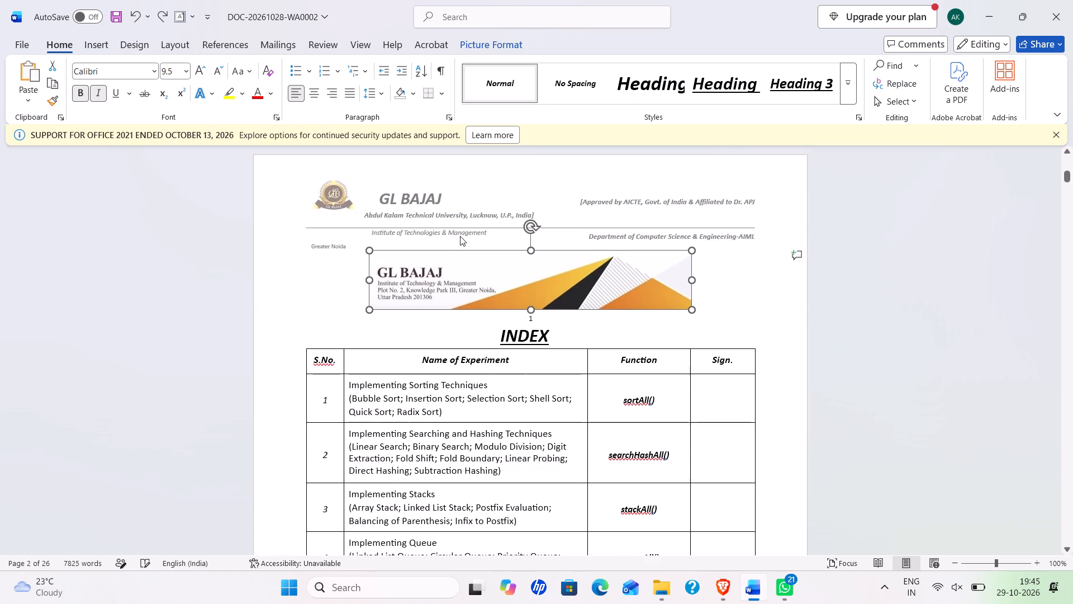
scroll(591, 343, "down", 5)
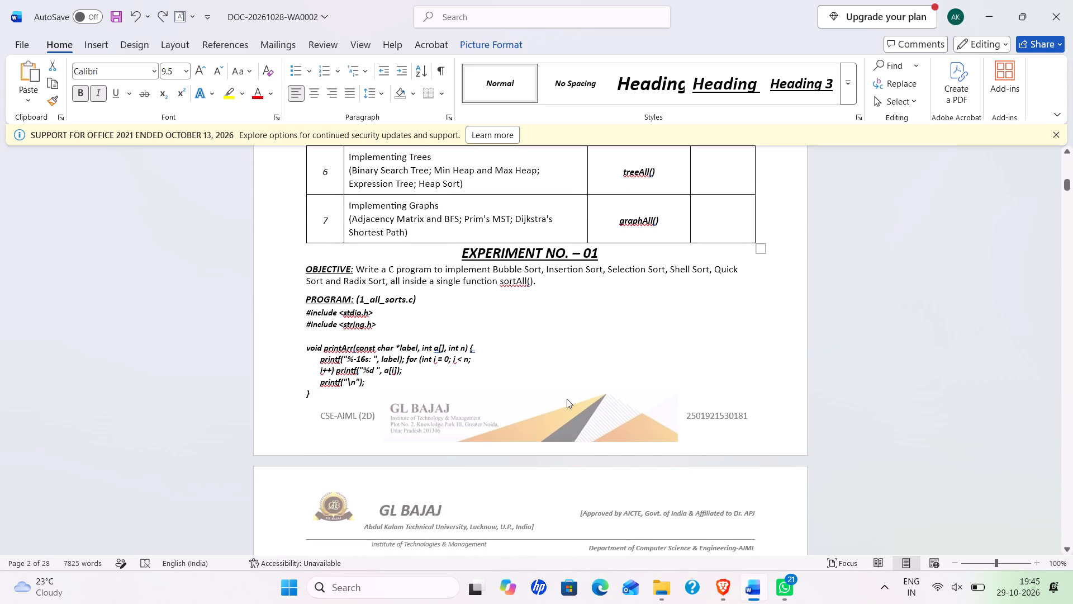
Insert one space before the EXPERIMENT NO. – 01 heading text below the index table.
left_click(463, 256)
key("space")
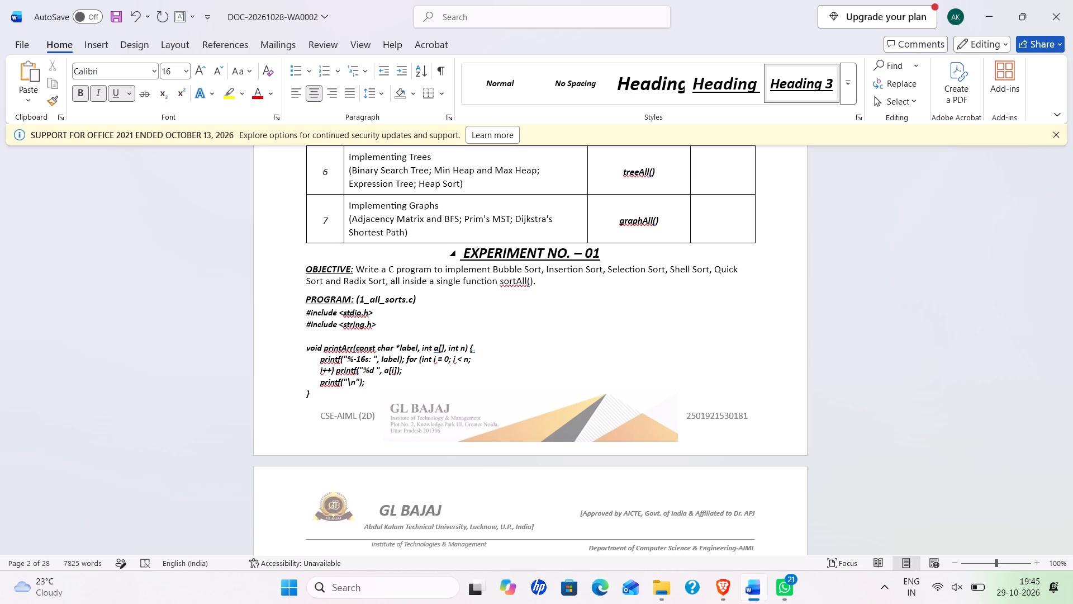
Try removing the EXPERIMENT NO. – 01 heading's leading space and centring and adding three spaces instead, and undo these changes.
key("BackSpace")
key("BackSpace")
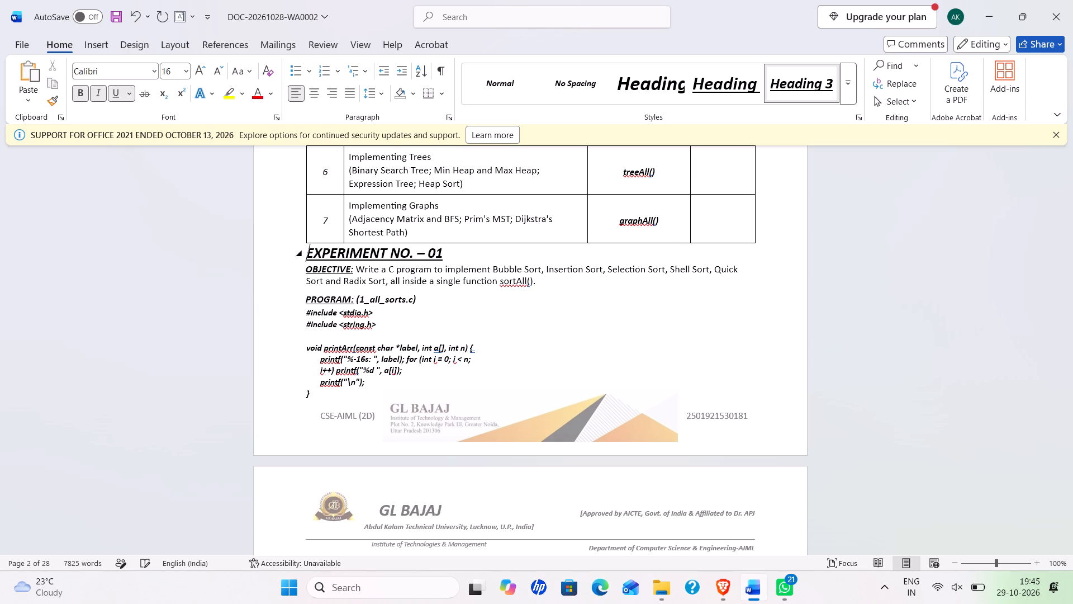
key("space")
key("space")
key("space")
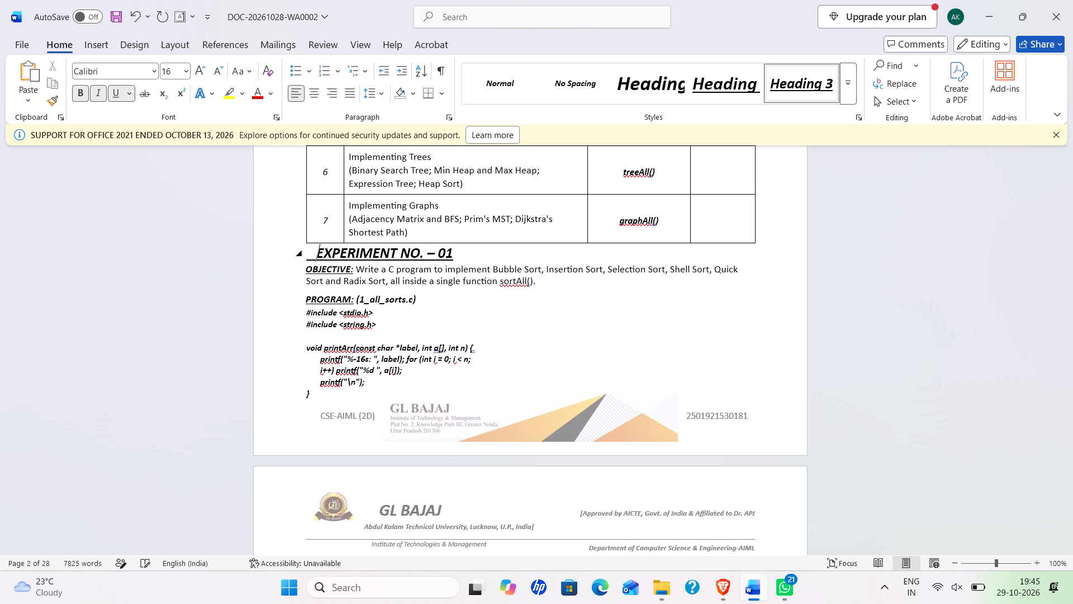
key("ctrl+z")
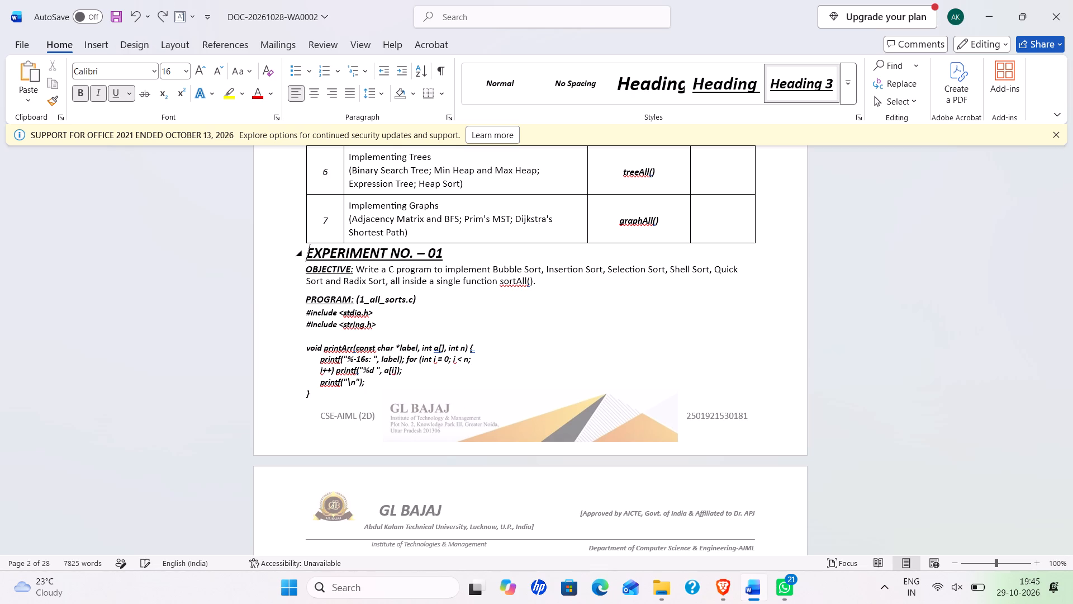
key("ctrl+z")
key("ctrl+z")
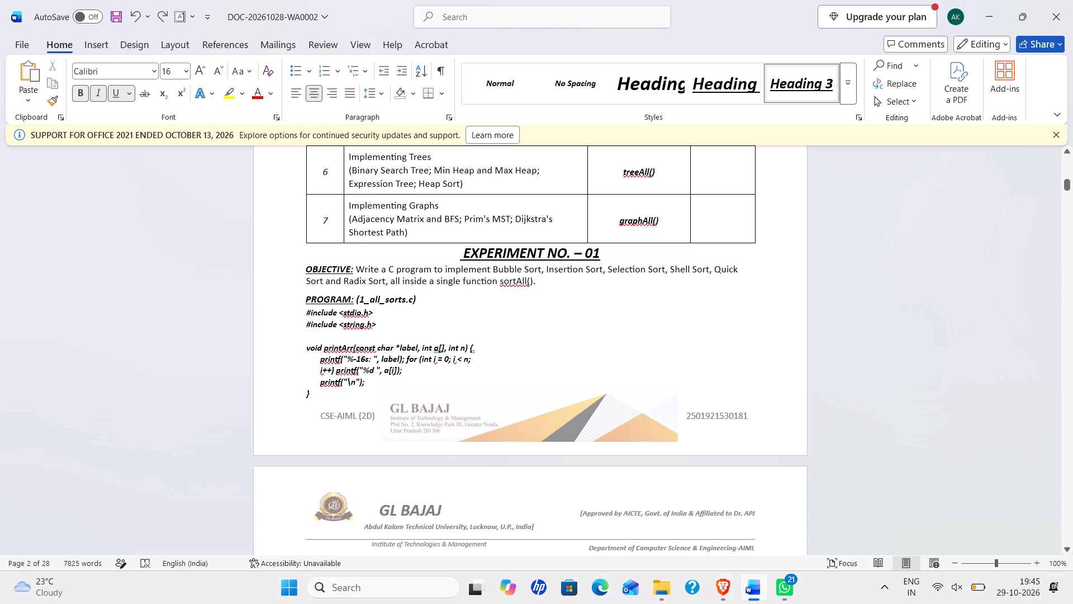
Look through the experiment pages and their footers as far as EXPERIMENT NO. – 02, and return to the cover page.
scroll(613, 386, "down", 8)
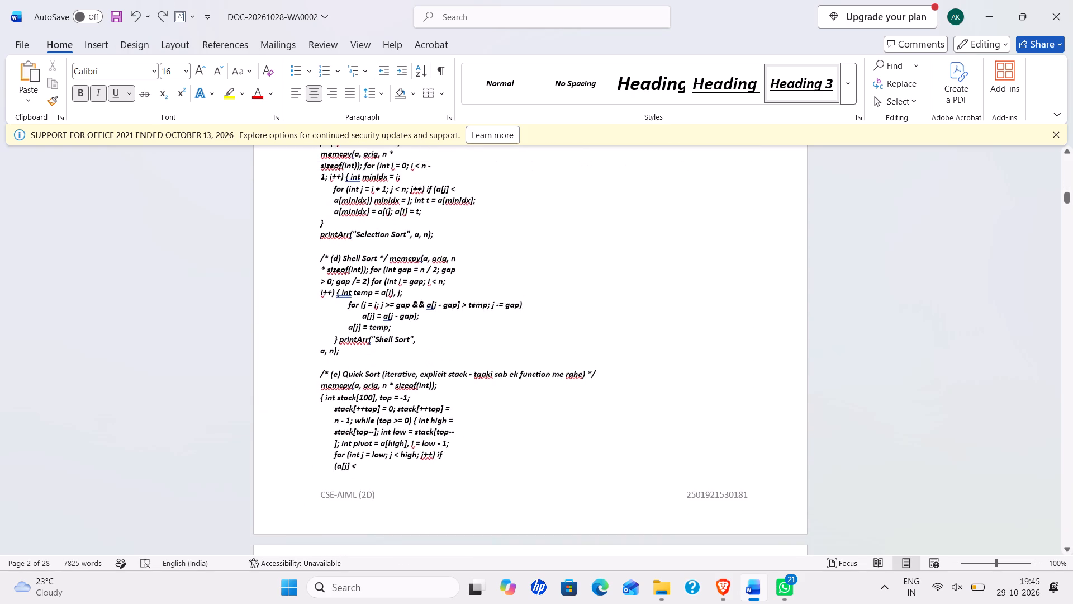
scroll(613, 386, "up", 3)
scroll(613, 386, "down", 2)
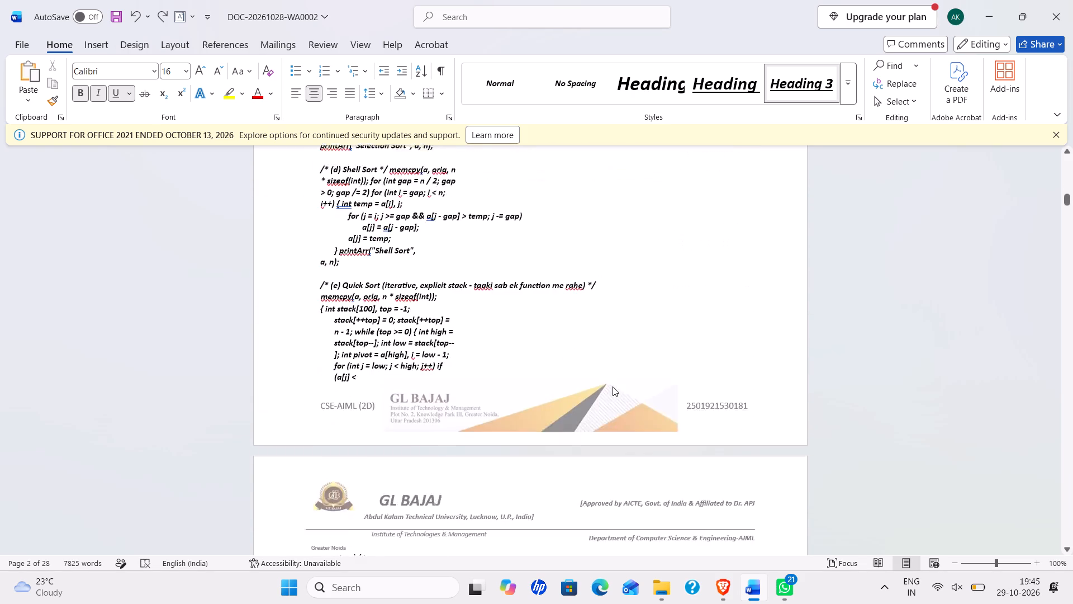
scroll(613, 386, "down", 6)
scroll(613, 386, "up", 1)
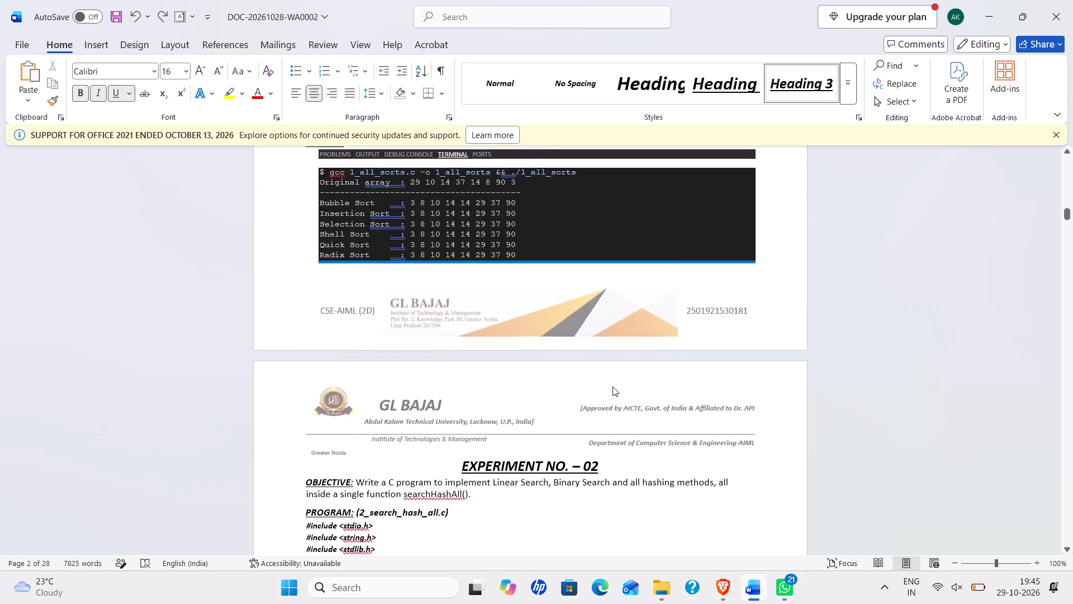
scroll(613, 386, "up", 6)
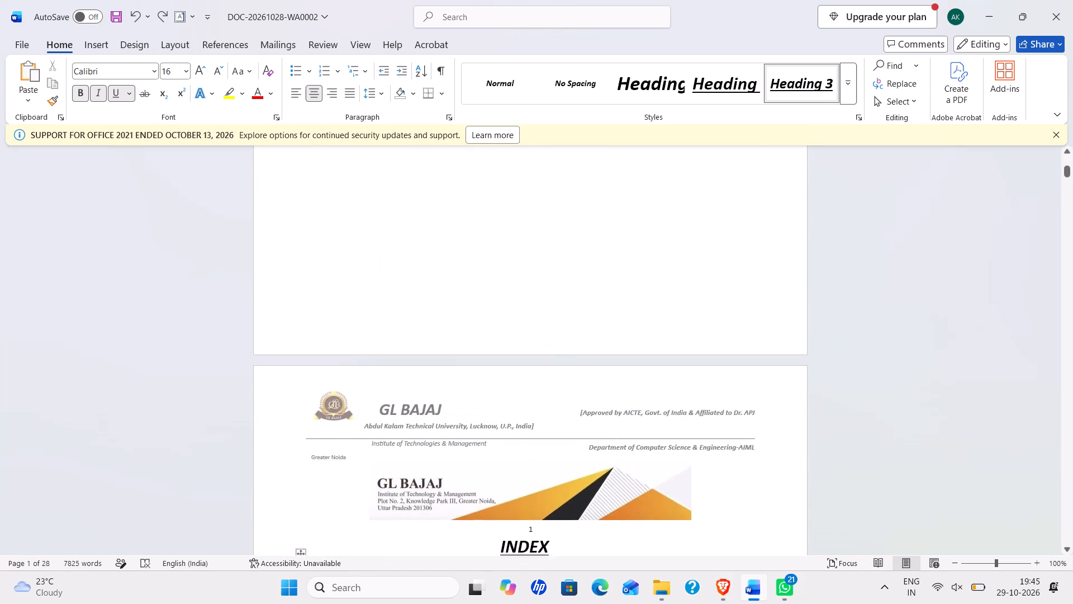
Move the college banner from above the INDEX heading to beside the cover page's Semester line, and try moving it lower.
scroll(613, 386, "up", 1)
scroll(548, 476, "down", 1)
left_click_drag(536, 481, 517, 311)
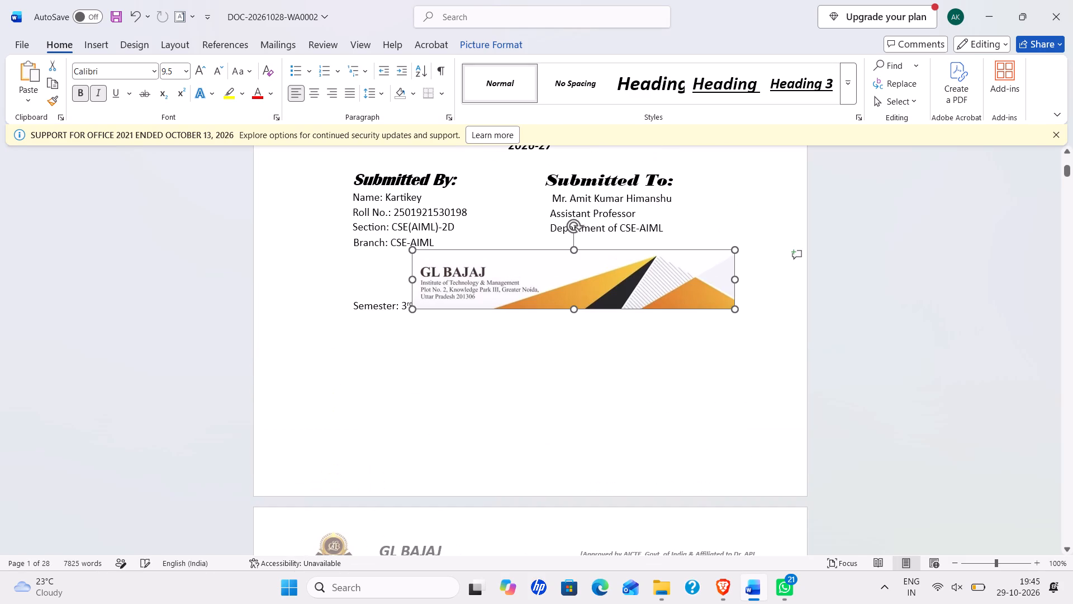
left_click_drag(540, 272, 534, 423)
Select the banner together with the blank area below it on the cover page and set the font size to 11.
left_click_drag(517, 497, 516, 530)
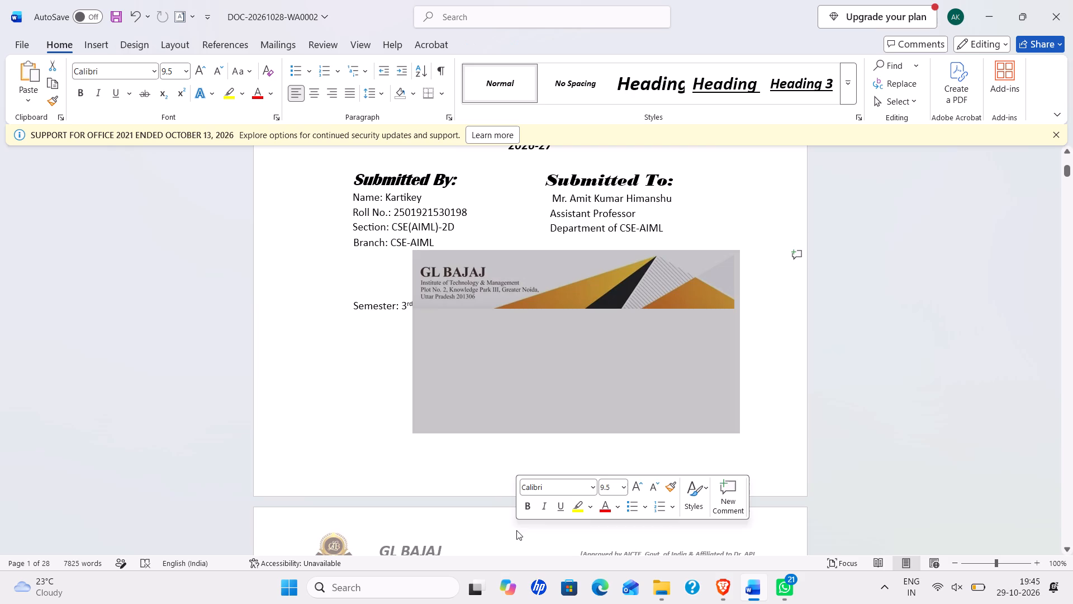
left_click(485, 494)
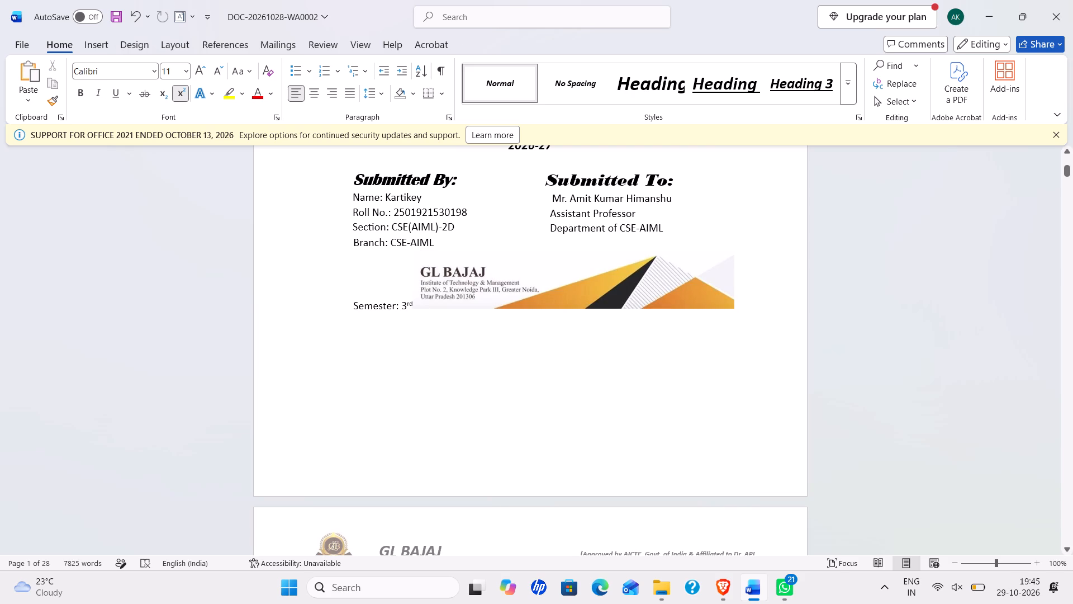
left_click_drag(491, 499, 491, 521)
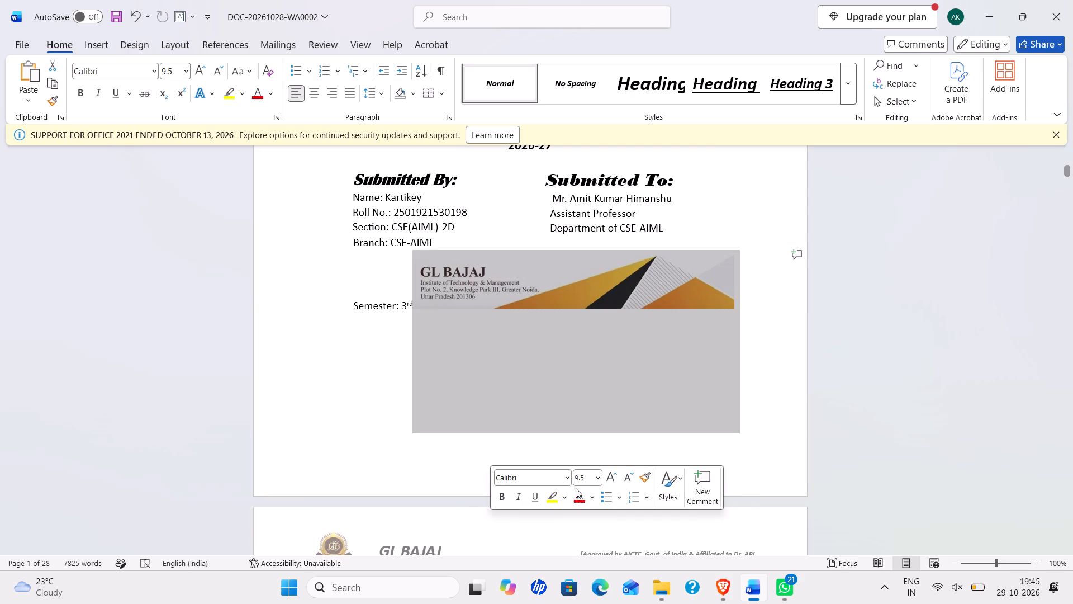
left_click(594, 483)
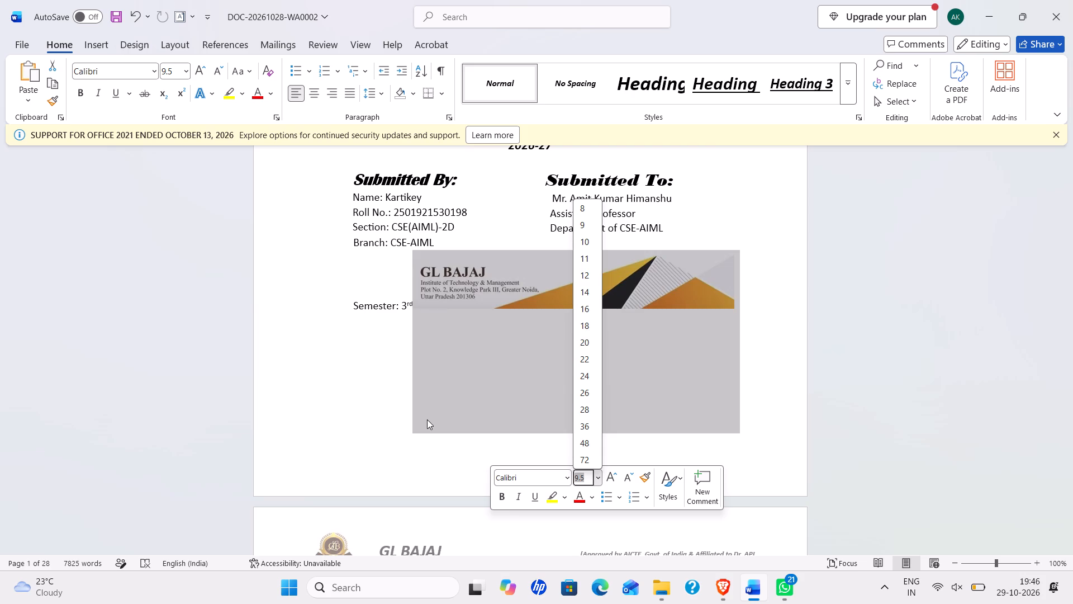
left_click(588, 259)
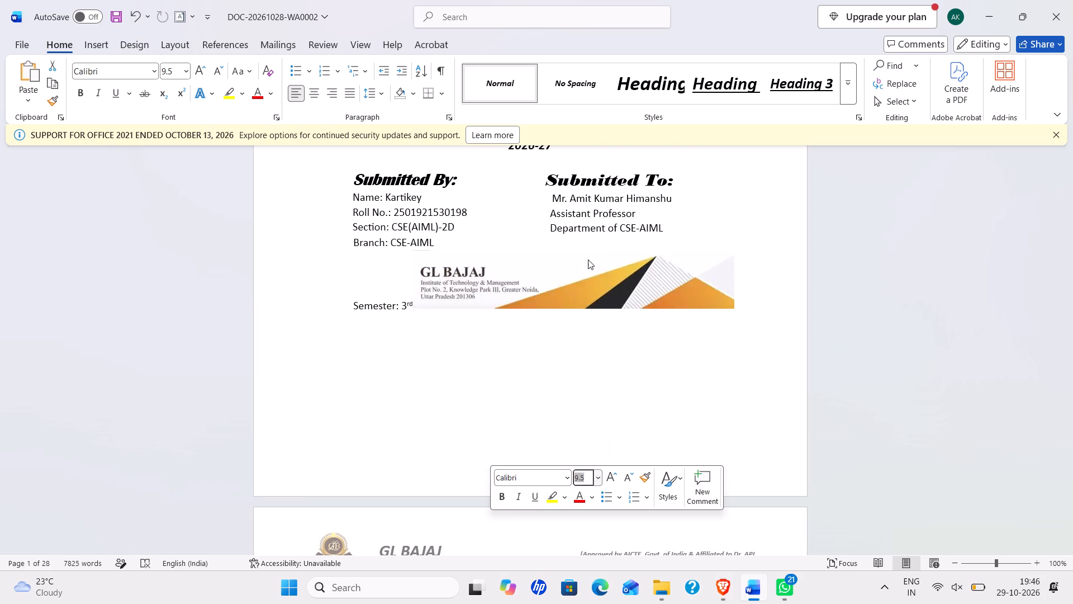
left_click(403, 377)
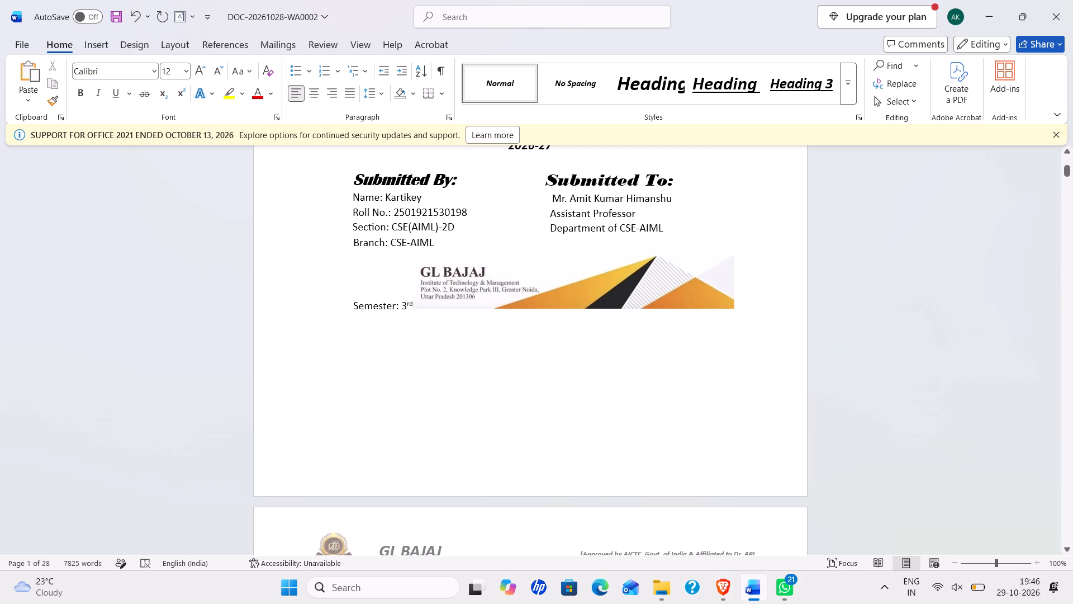
Centre the line holding the Semester text and banner, and try moving the banner into the blank area below it.
left_click_drag(517, 299, 455, 416)
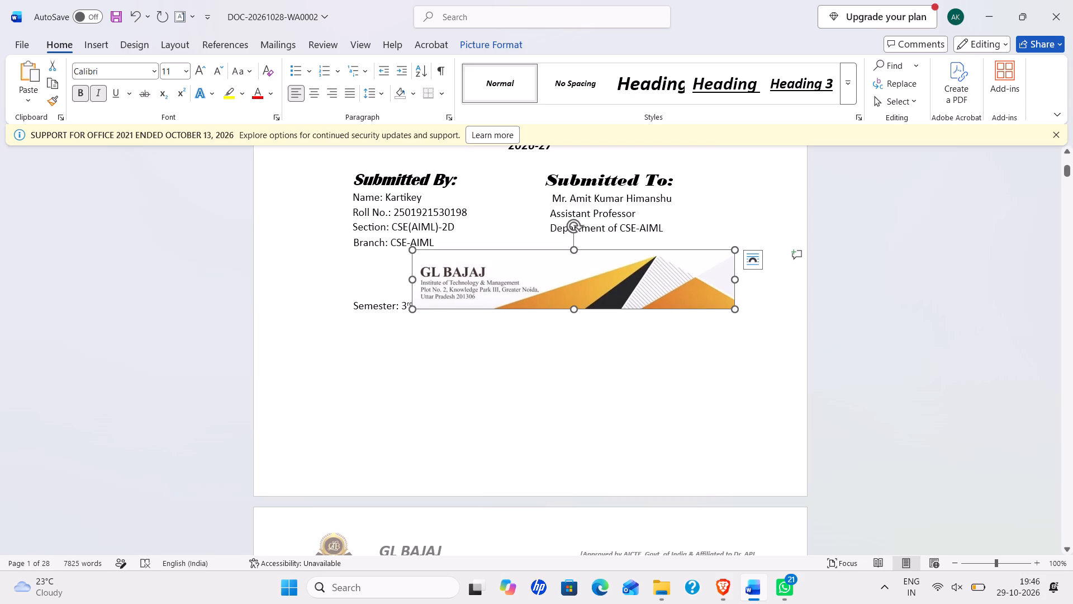
left_click_drag(583, 272, 491, 433)
left_click(317, 96)
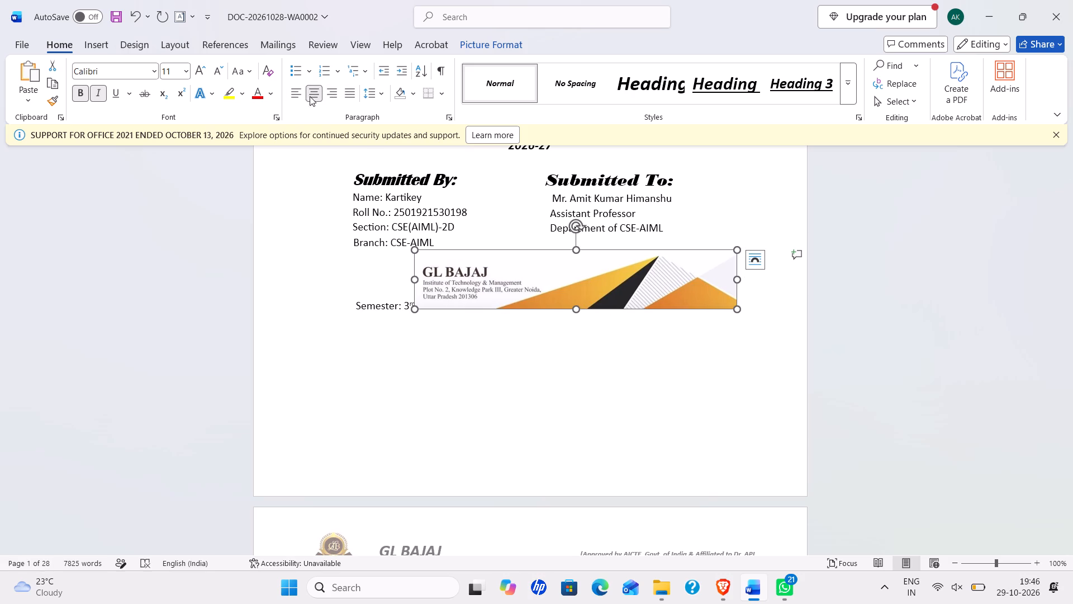
left_click_drag(580, 279, 519, 379)
Widen the banner by about a fifth and make it nearly twice as tall, so that it sits below the Semester line.
left_click_drag(577, 311, 571, 398)
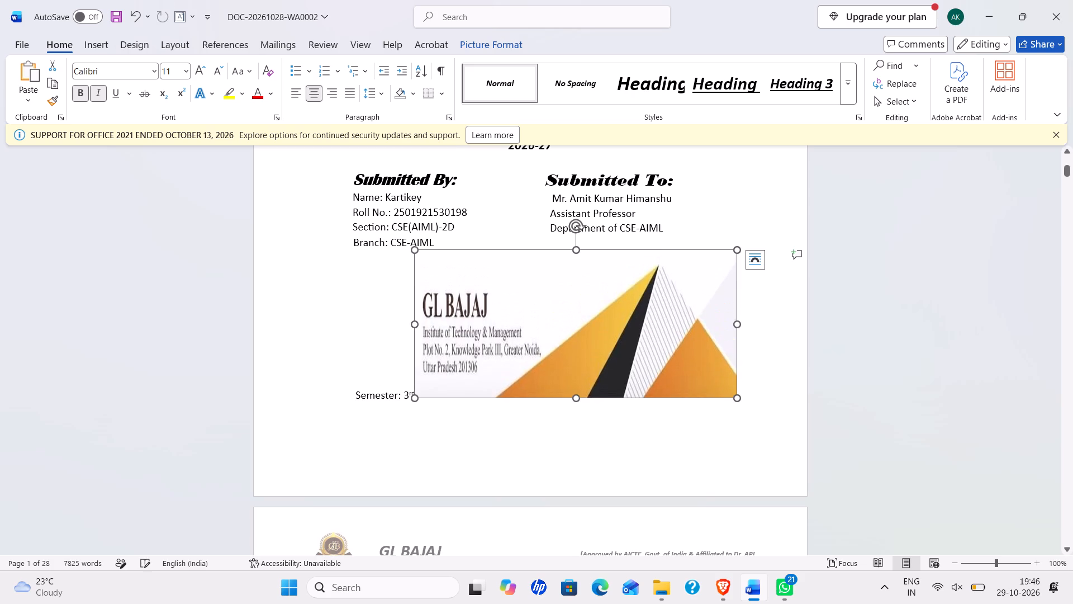
left_click_drag(411, 325, 350, 331)
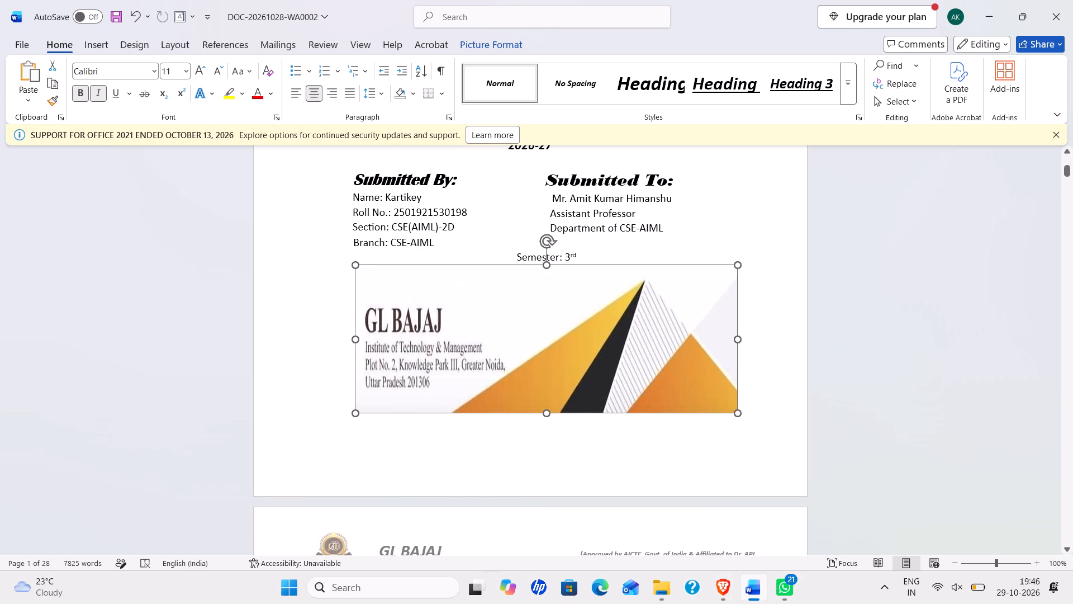
left_click_drag(350, 331, 349, 331)
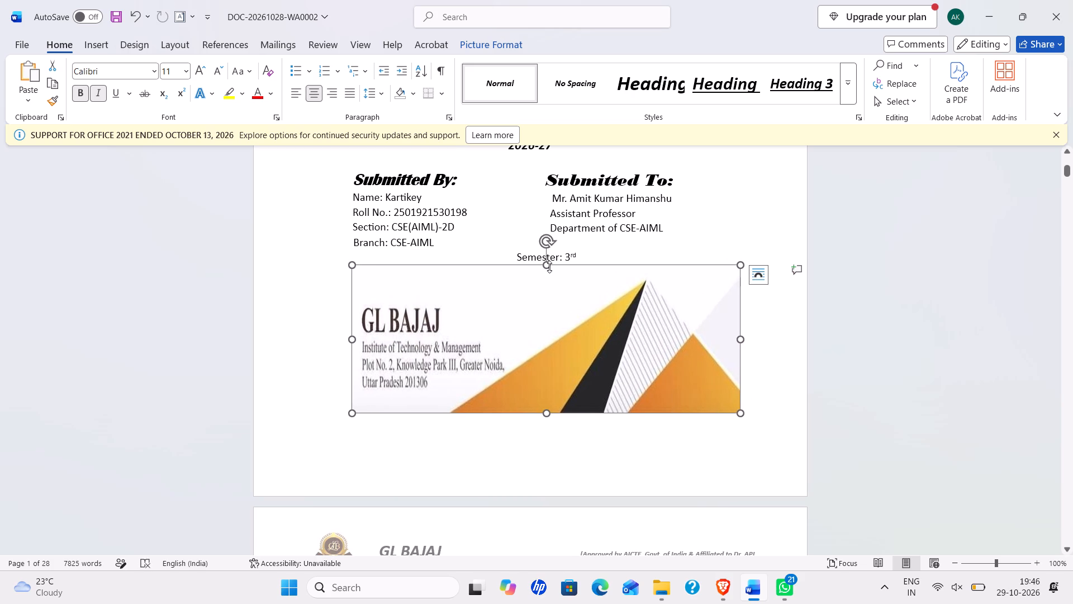
left_click_drag(547, 267, 545, 261)
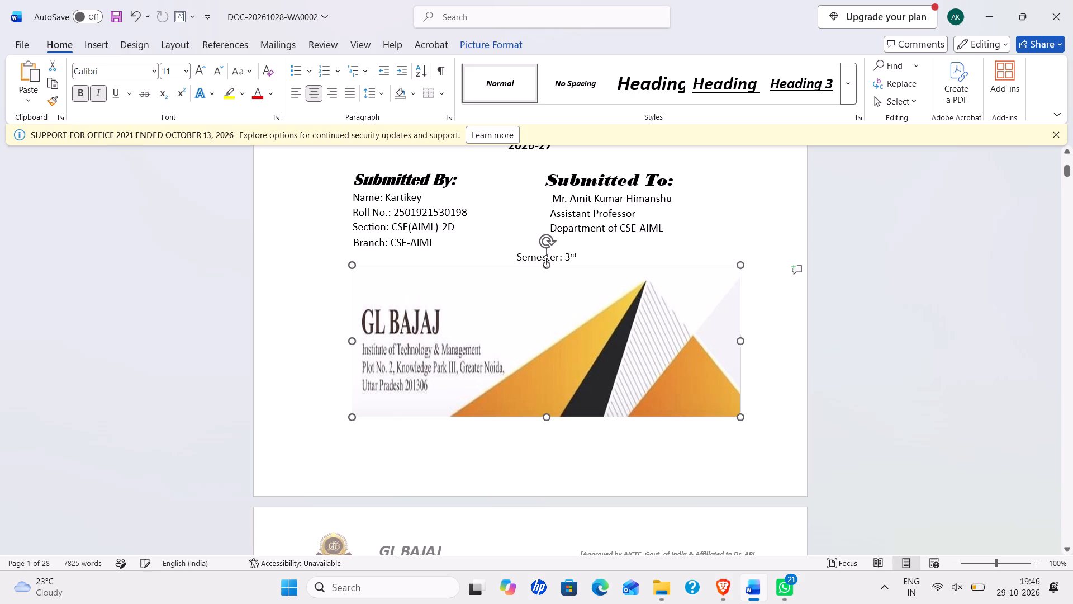
left_click(368, 97)
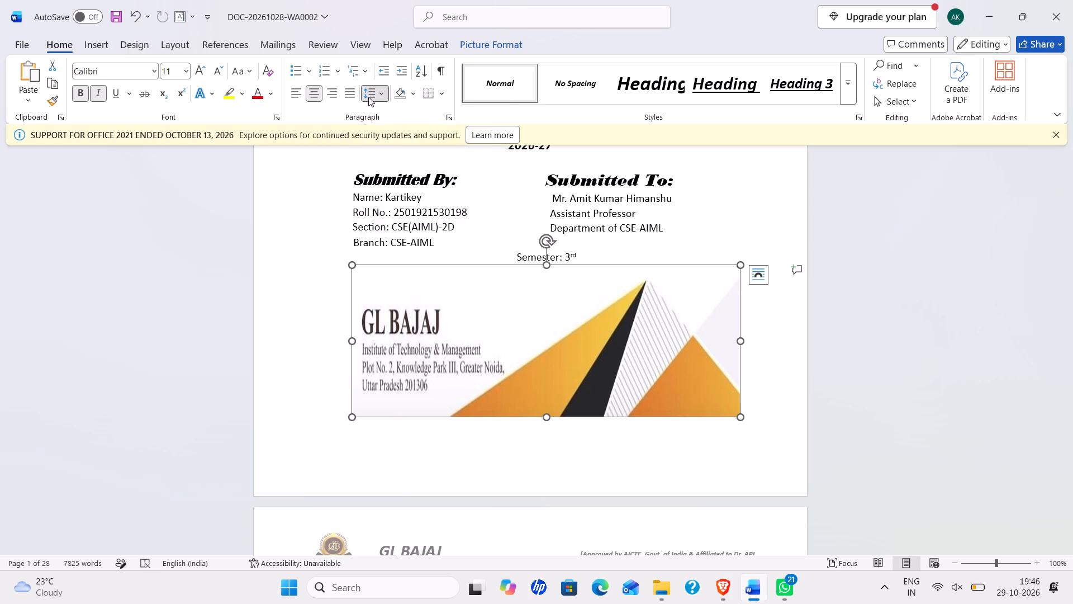
left_click(283, 154)
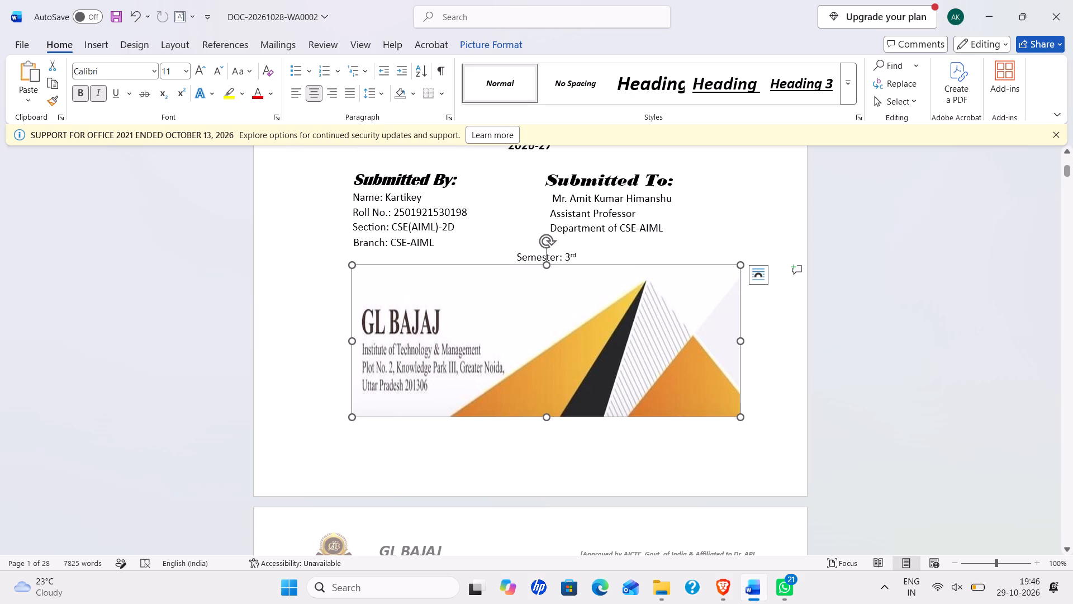
left_click_drag(534, 308, 536, 362)
left_click_drag(547, 265, 549, 311)
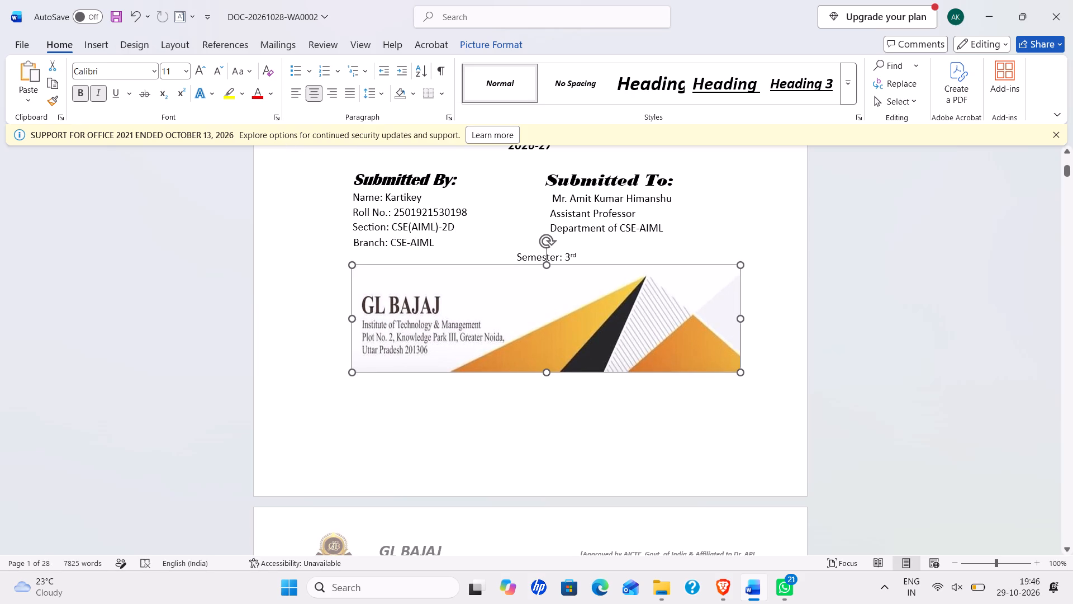
left_click_drag(549, 311, 549, 312)
Move the "Semester: 3rd" text from above the banner onto a new line directly below the Branch line on the cover page.
left_click(582, 253)
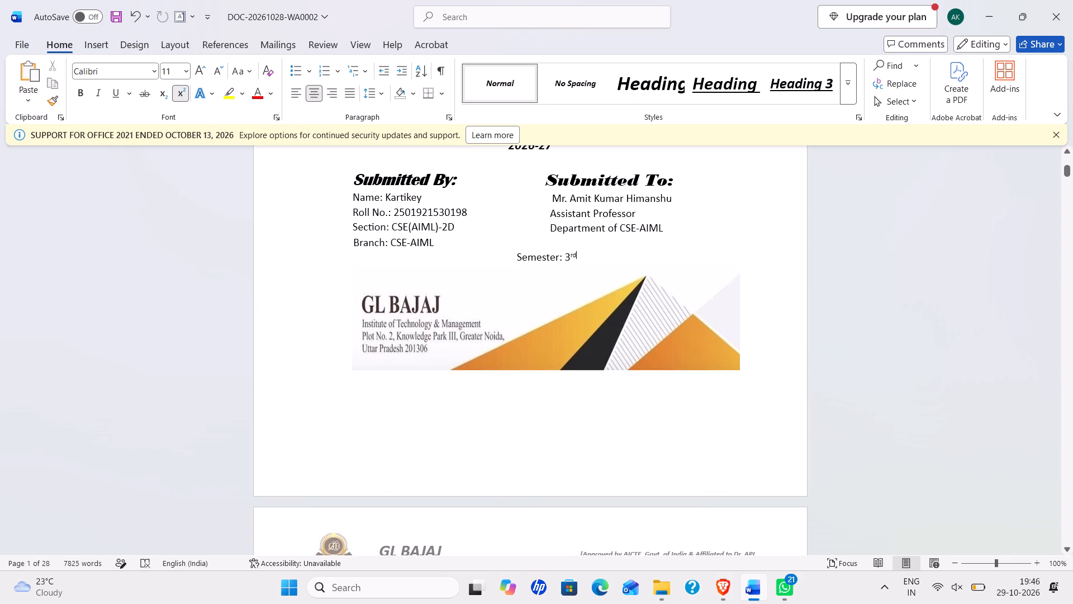
left_click_drag(577, 256, 531, 258)
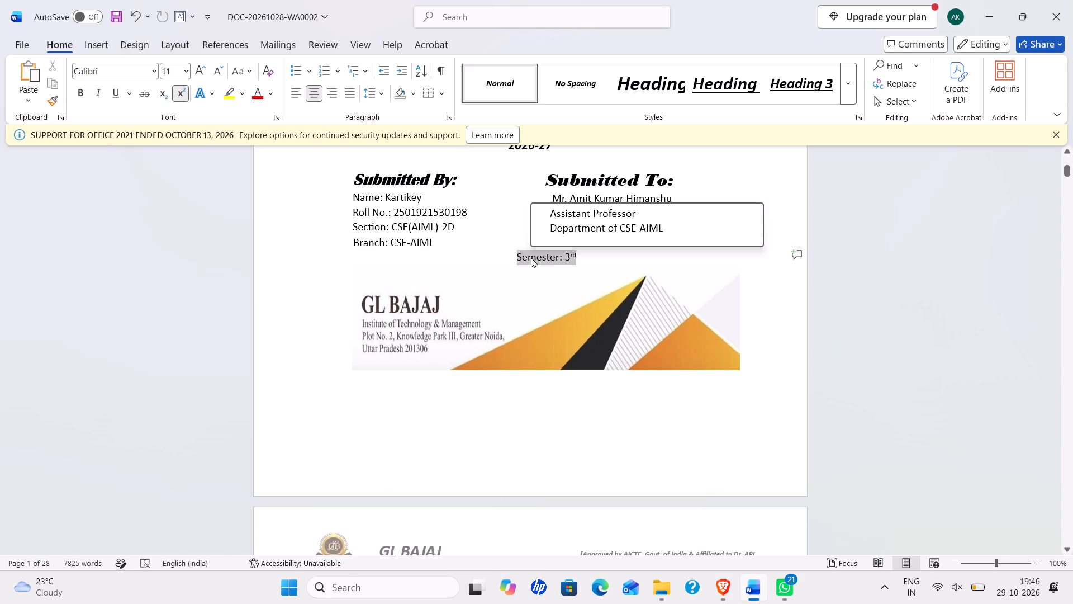
key("ctrl+c")
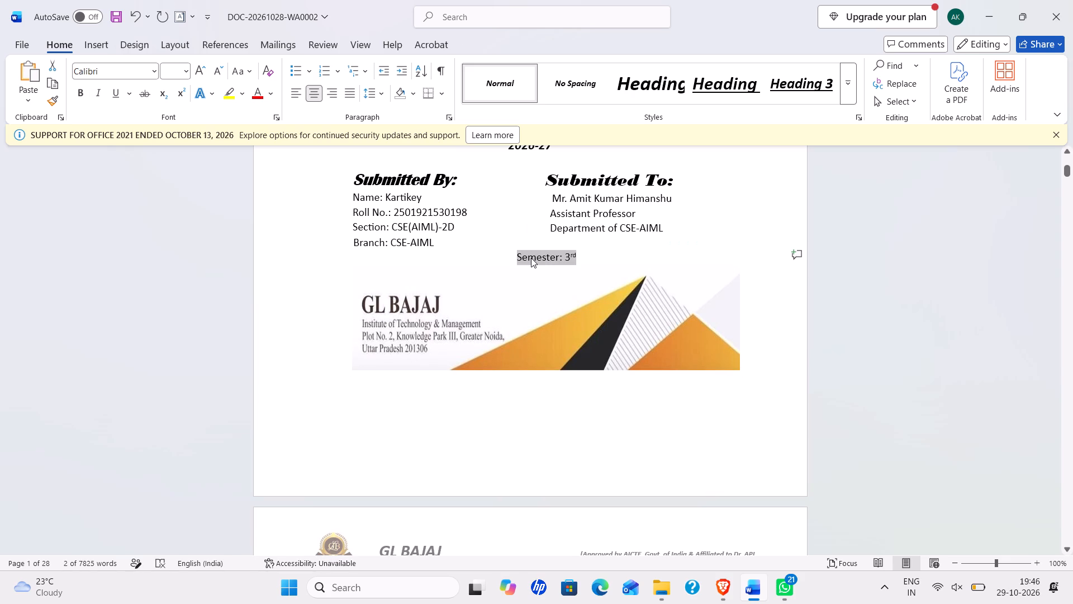
key("ctrl+x")
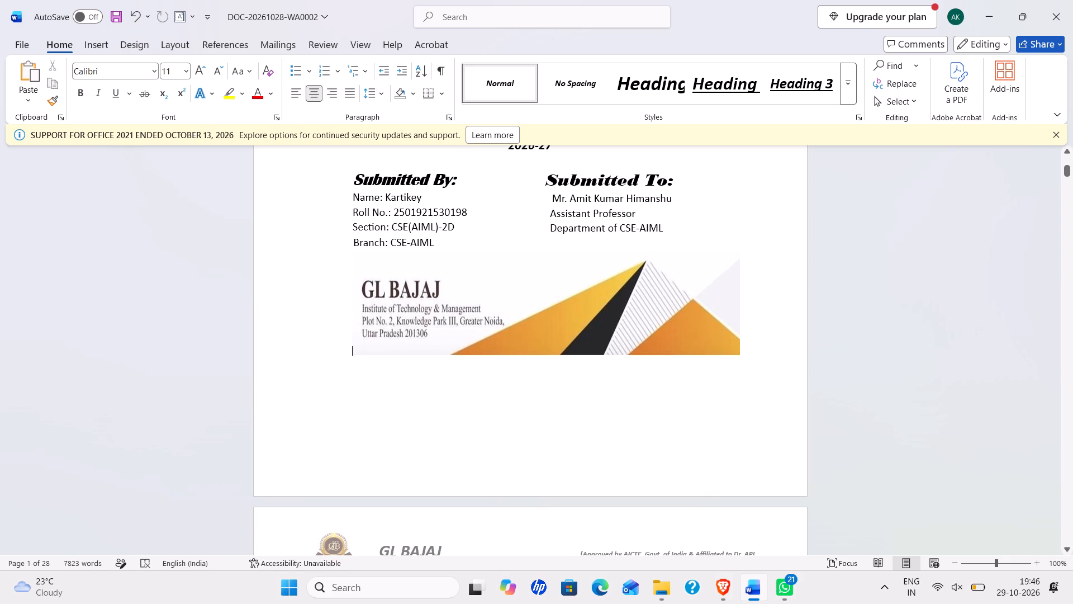
left_click(353, 255)
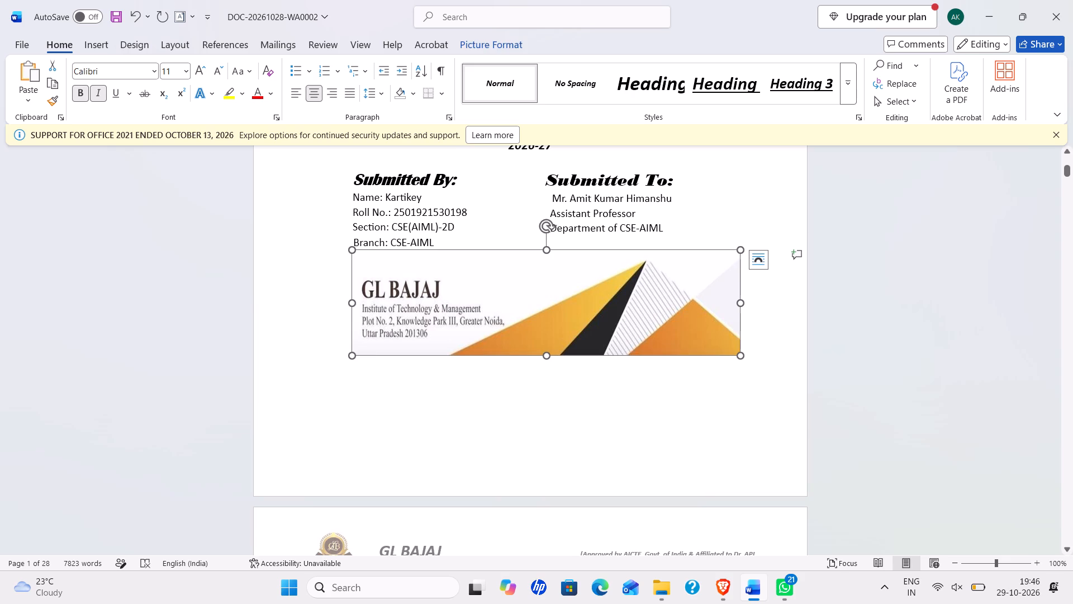
left_click_drag(511, 271, 511, 410)
left_click(438, 239)
key("Return")
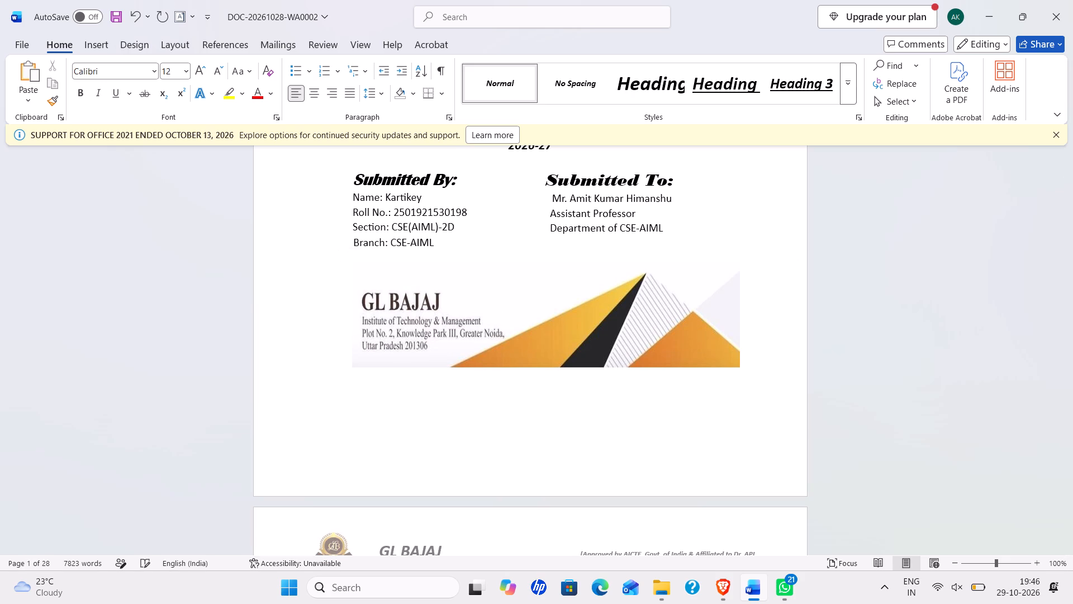
key("ctrl+v")
Indent the Semester line with six leading spaces so that it lines up with the Branch line above.
key("Left")
key("Left")
key("Left")
key("Left")
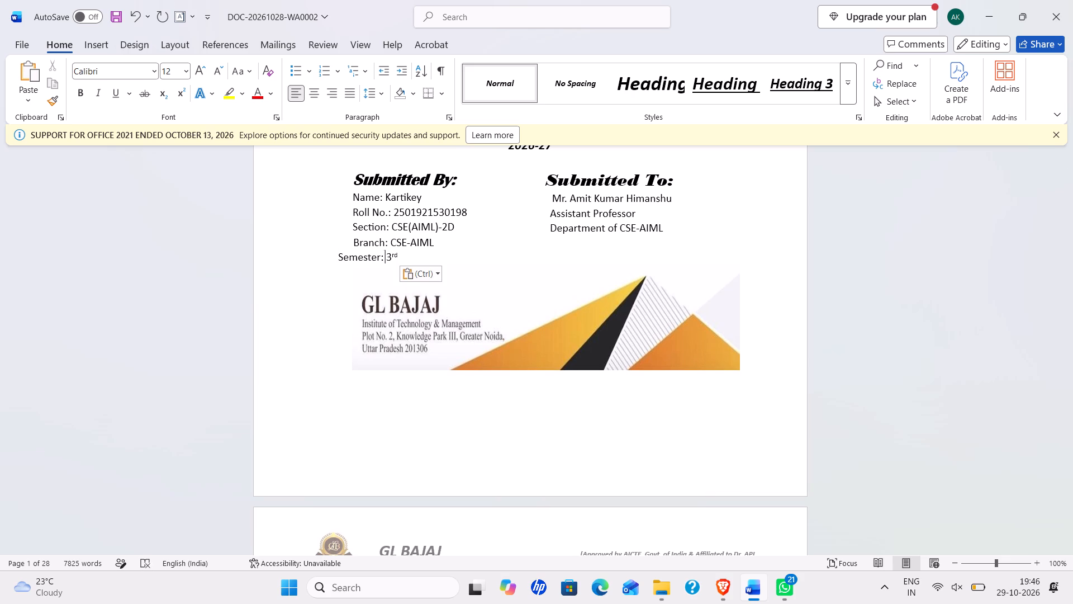
key("Left")
key("Left")
key("Left")
key("Left")
key("Left")
key("Left")
key("Left")
key("Left")
key("Left")
key("space")
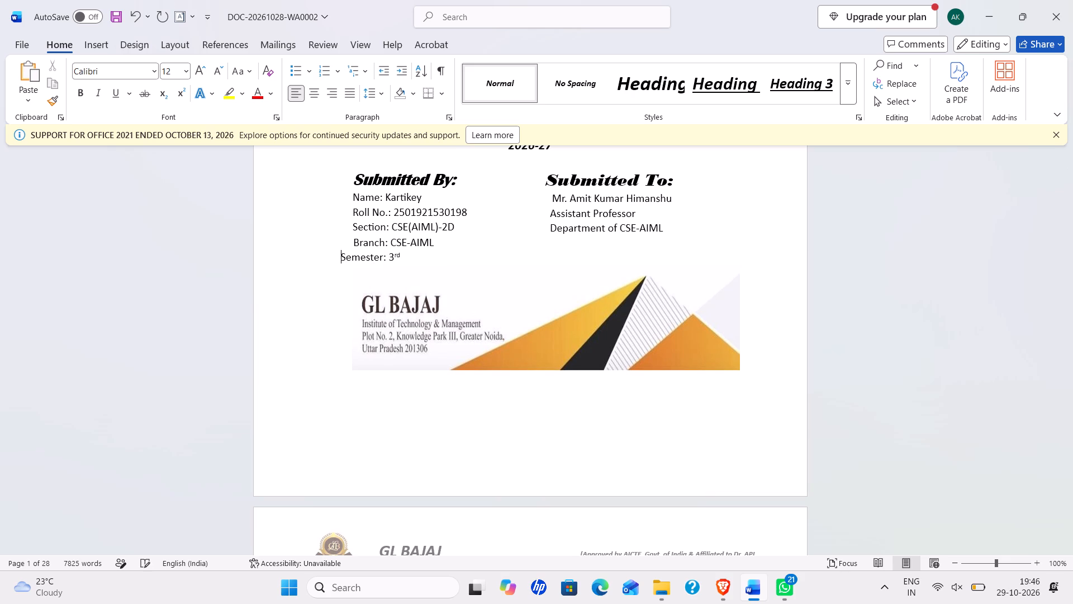
key("space")
key("space")
key("space")
key("space")
key("space")
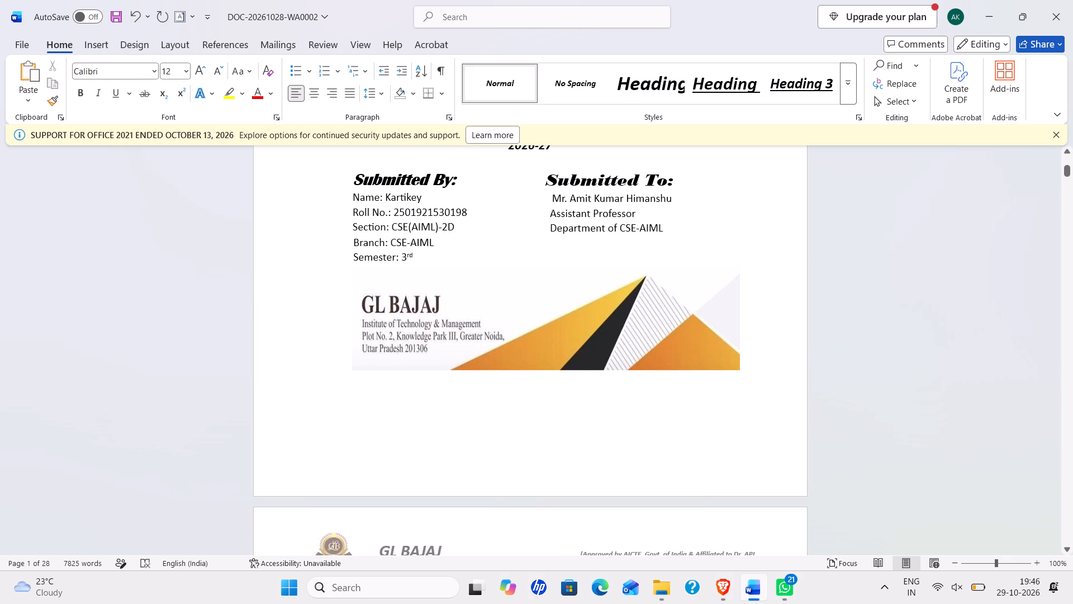
Try moving the cover page banner lower, and reduce its height by about a fifth from the bottom edge.
left_click(554, 370)
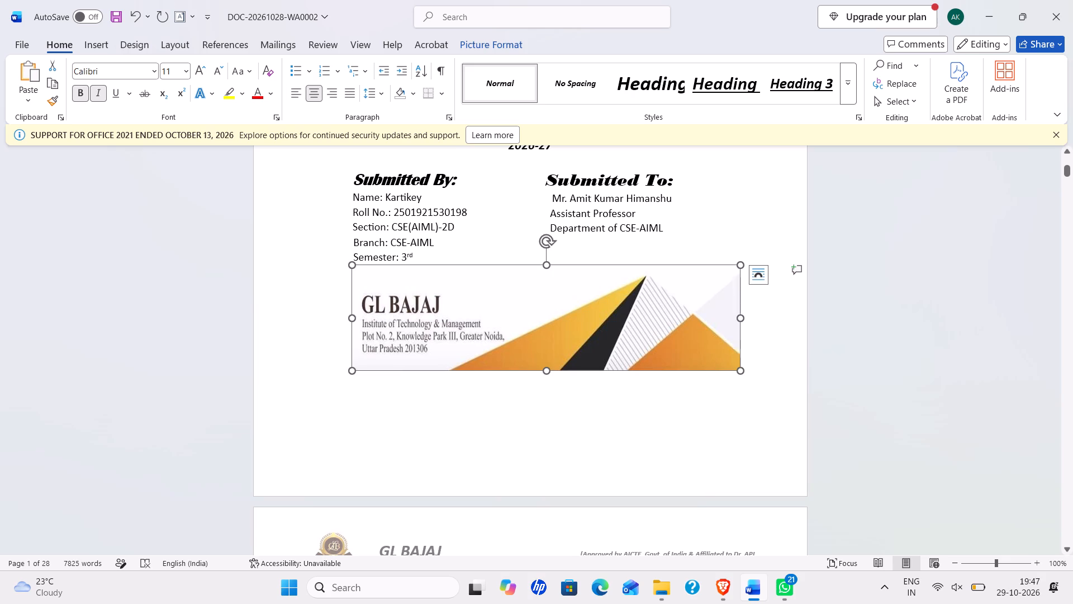
left_click_drag(559, 328, 561, 438)
left_click_drag(544, 373, 543, 347)
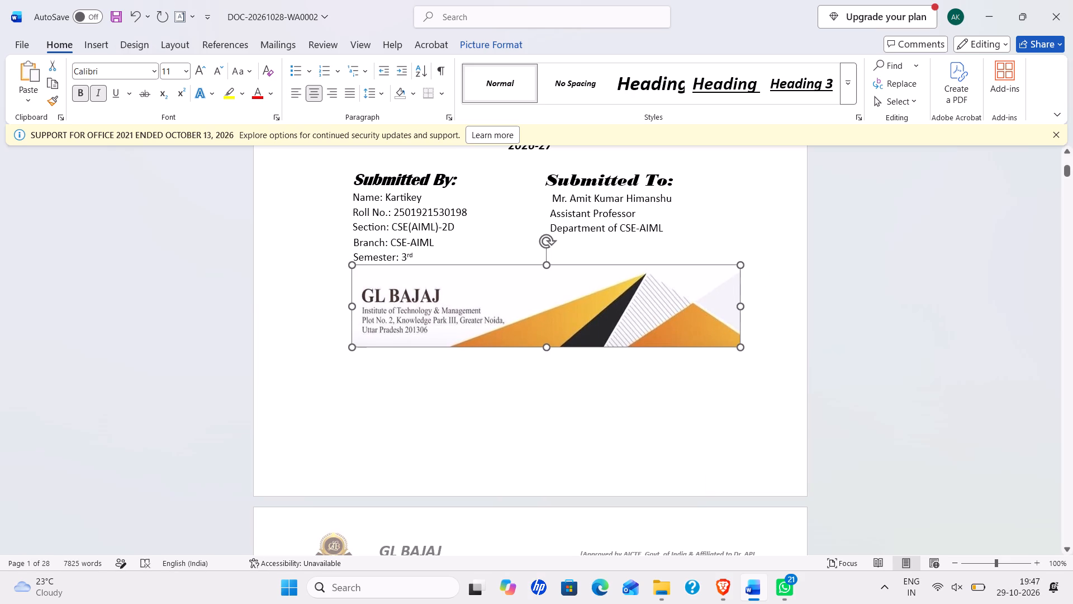
left_click_drag(543, 347, 543, 346)
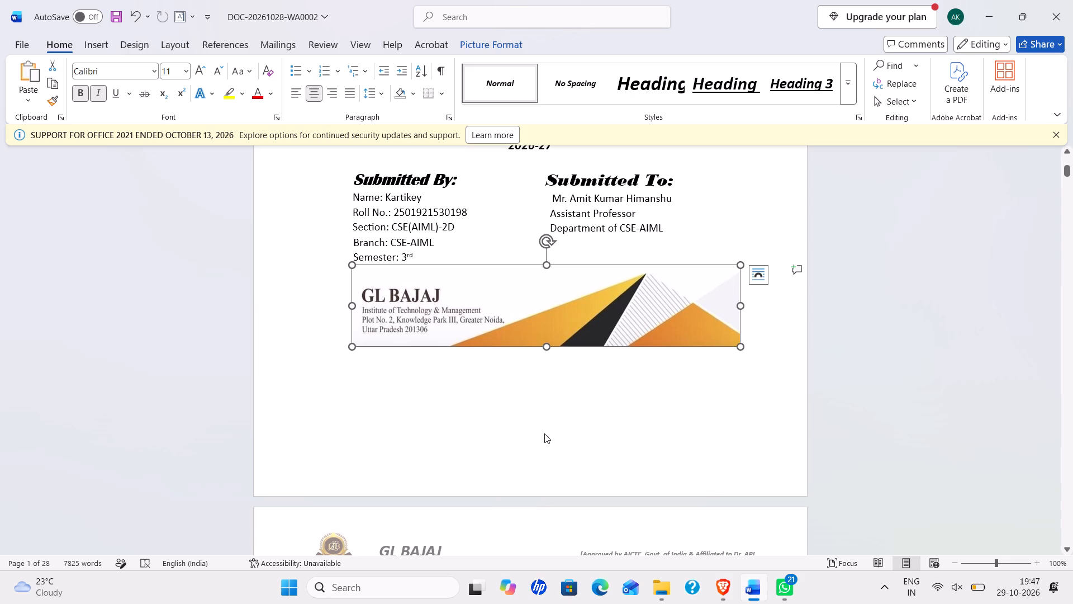
left_click(544, 433)
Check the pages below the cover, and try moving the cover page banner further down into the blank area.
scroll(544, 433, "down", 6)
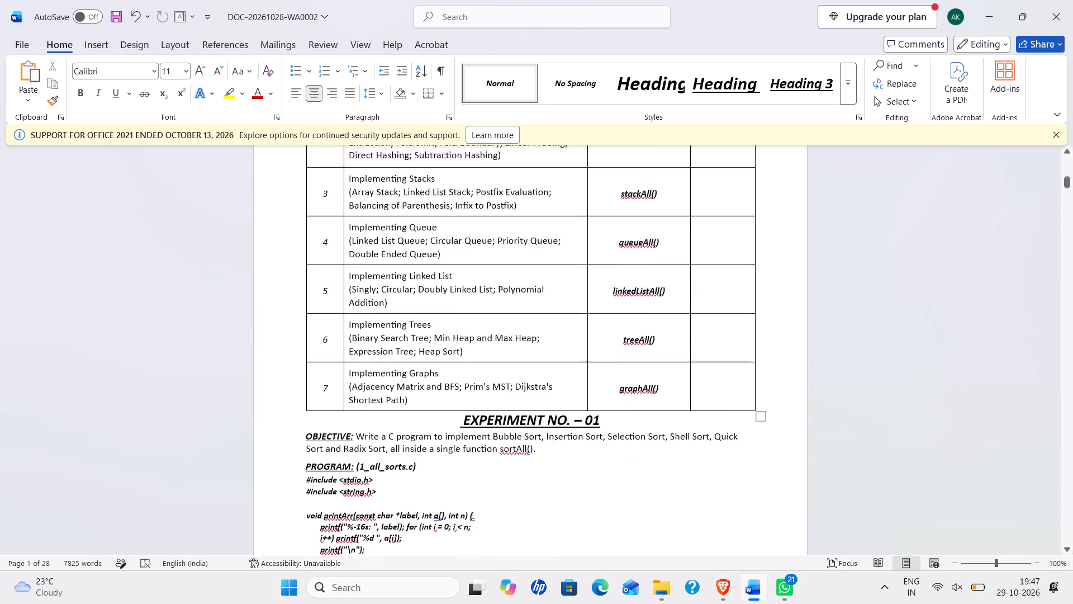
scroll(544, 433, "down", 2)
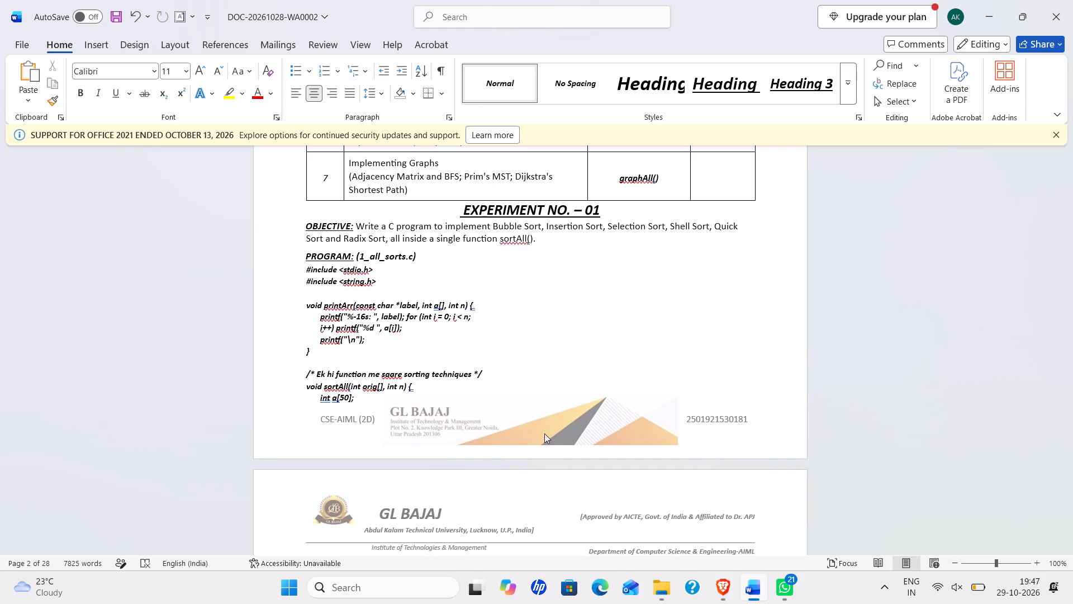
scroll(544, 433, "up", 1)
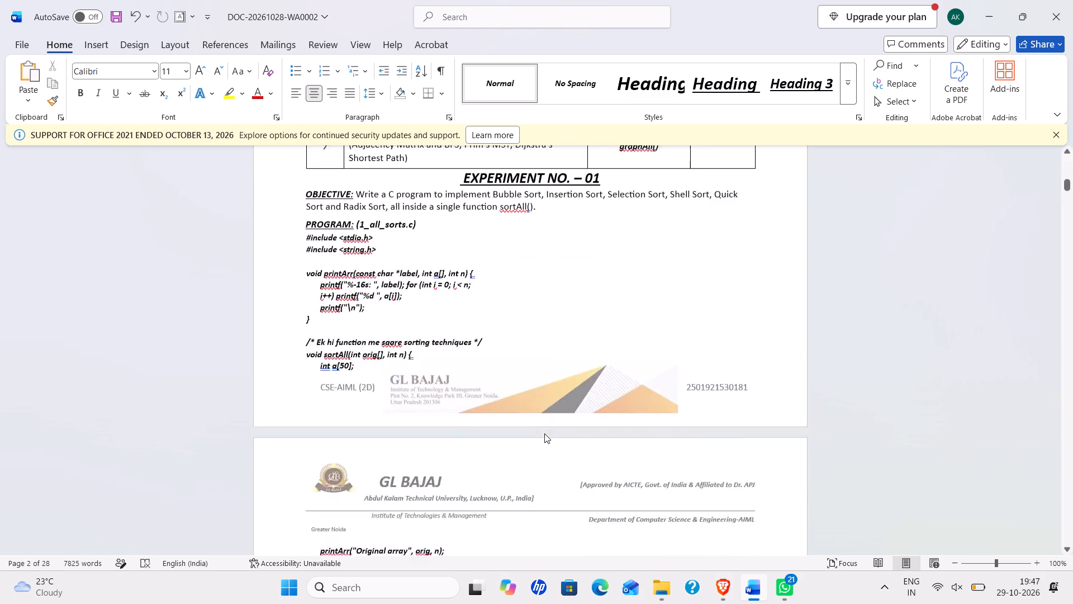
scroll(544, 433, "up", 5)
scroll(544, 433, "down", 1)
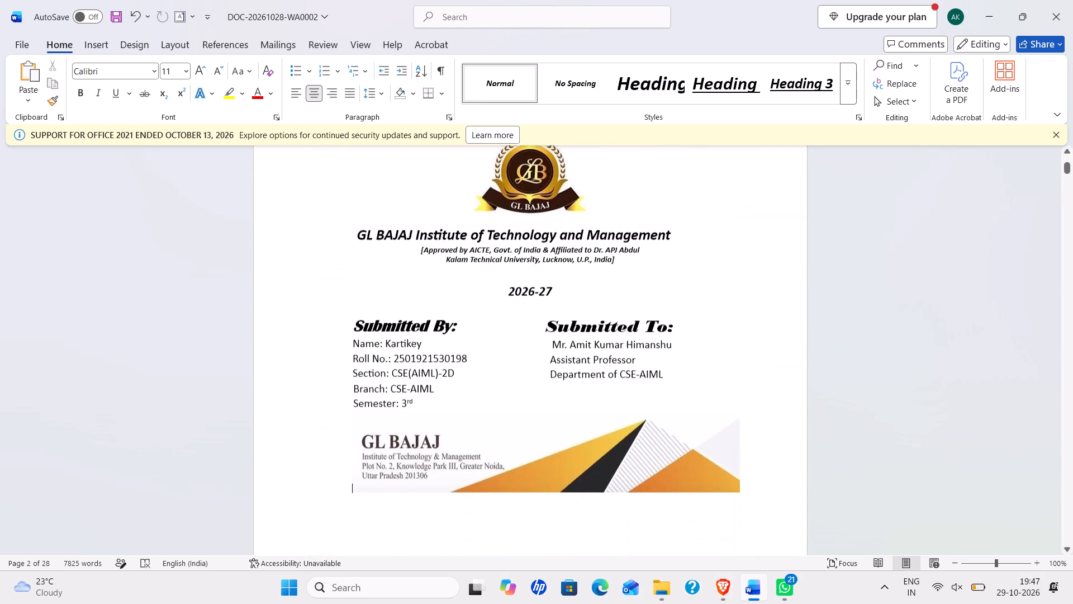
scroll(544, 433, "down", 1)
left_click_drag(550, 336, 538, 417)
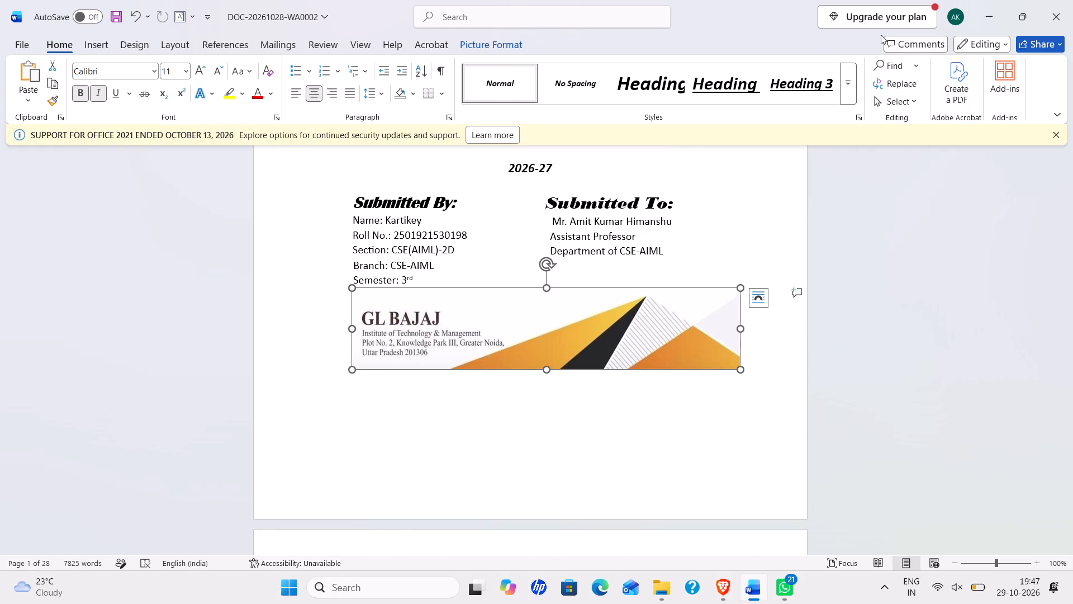
Convert the lab file to PDF with Adobe Acrobat, saving it as Word document DOC-20261028-WA0002 in the love folder on drive D.
left_click(960, 87)
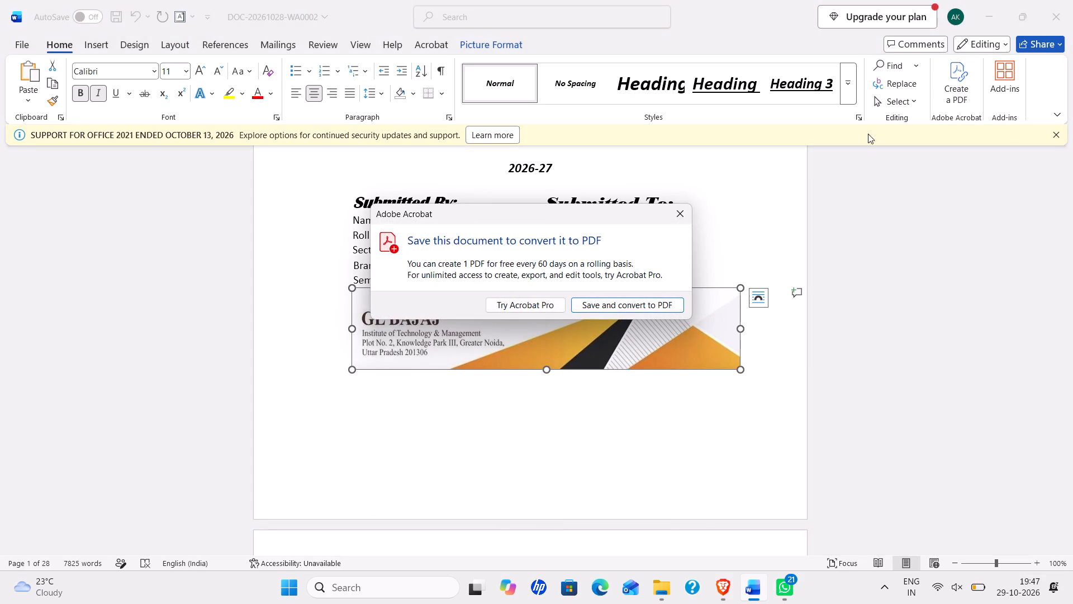
left_click(656, 305)
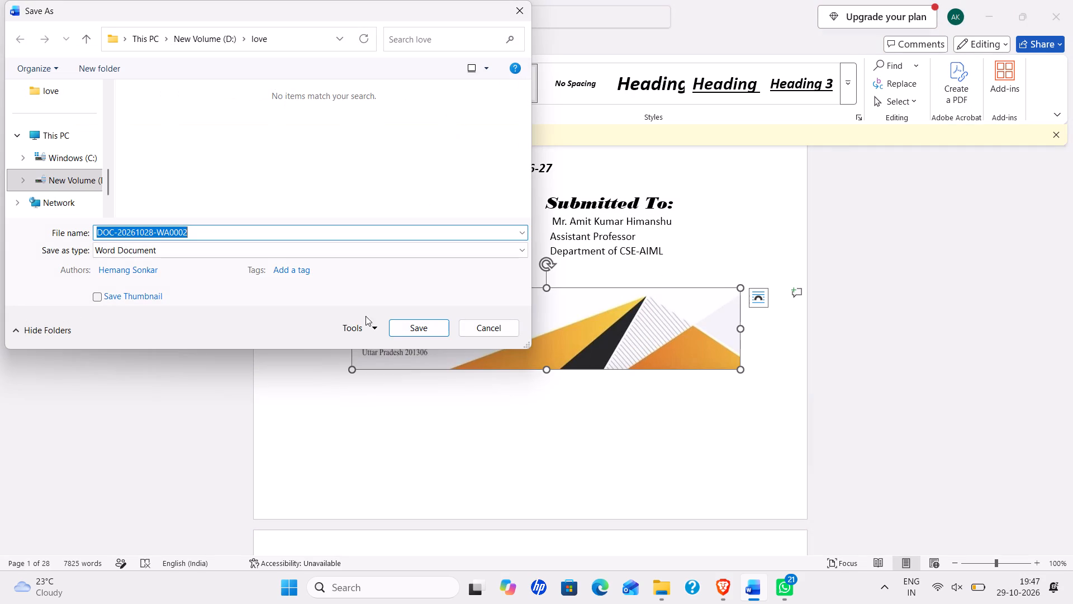
left_click(400, 332)
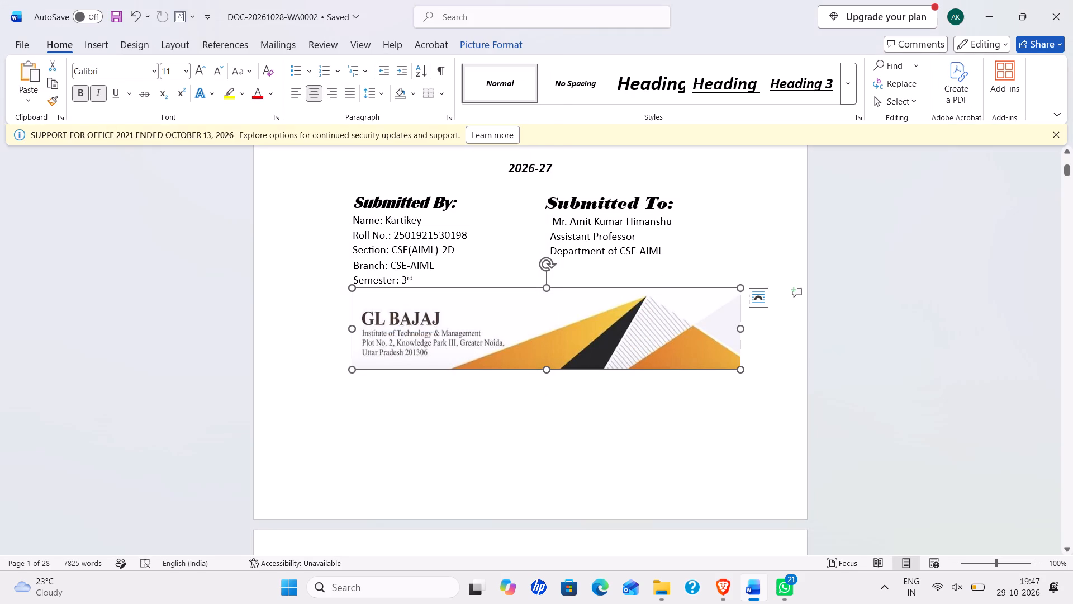
left_click(398, 593)
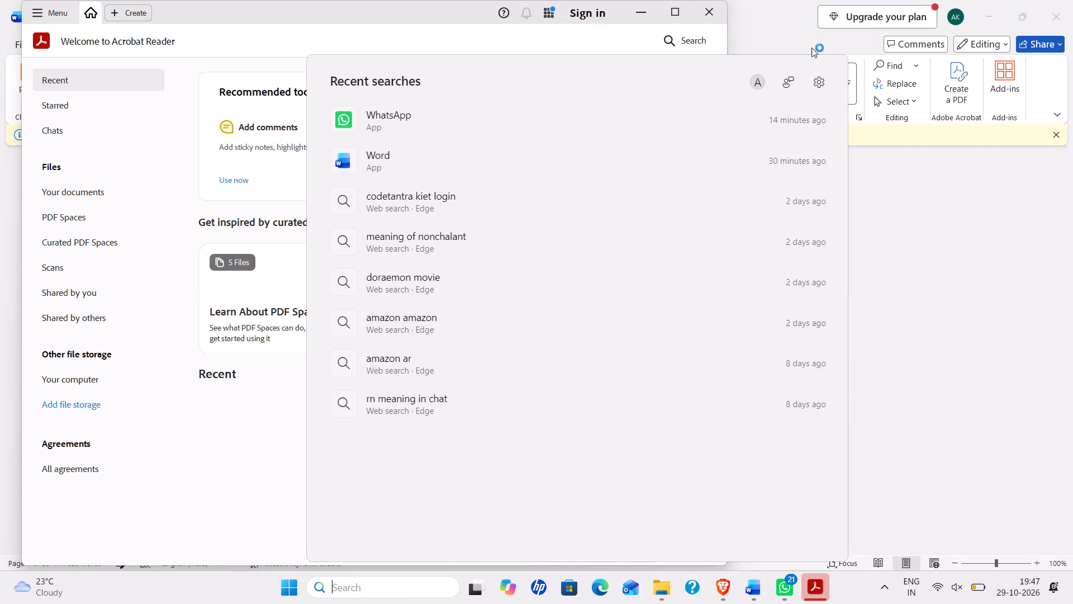
left_click(917, 213)
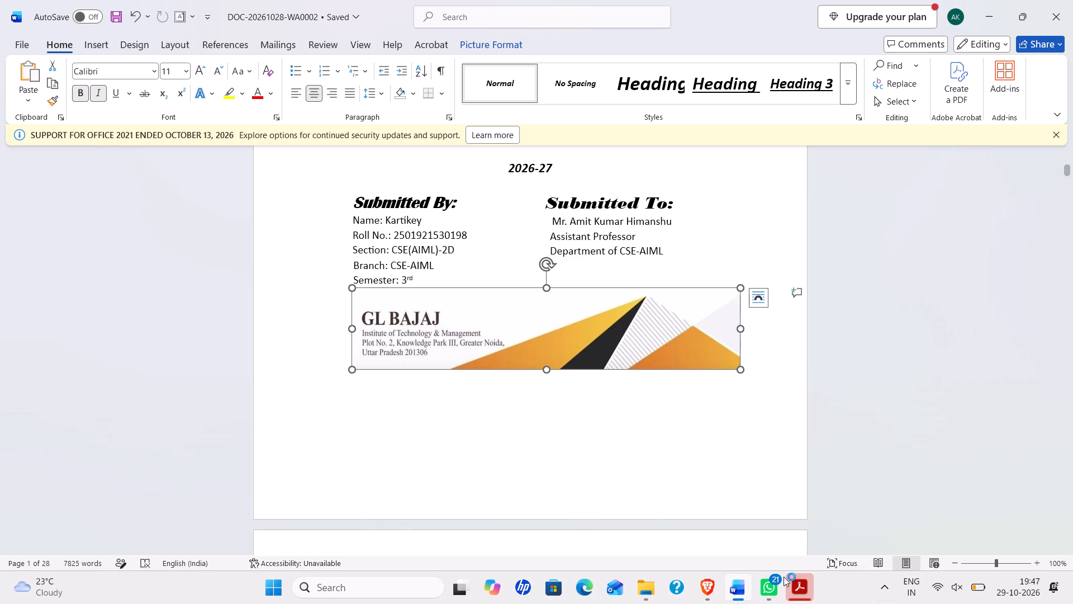
Switch to Acrobat Reader and set Adobe Acrobat as the default app for .pdf files.
left_click(785, 597)
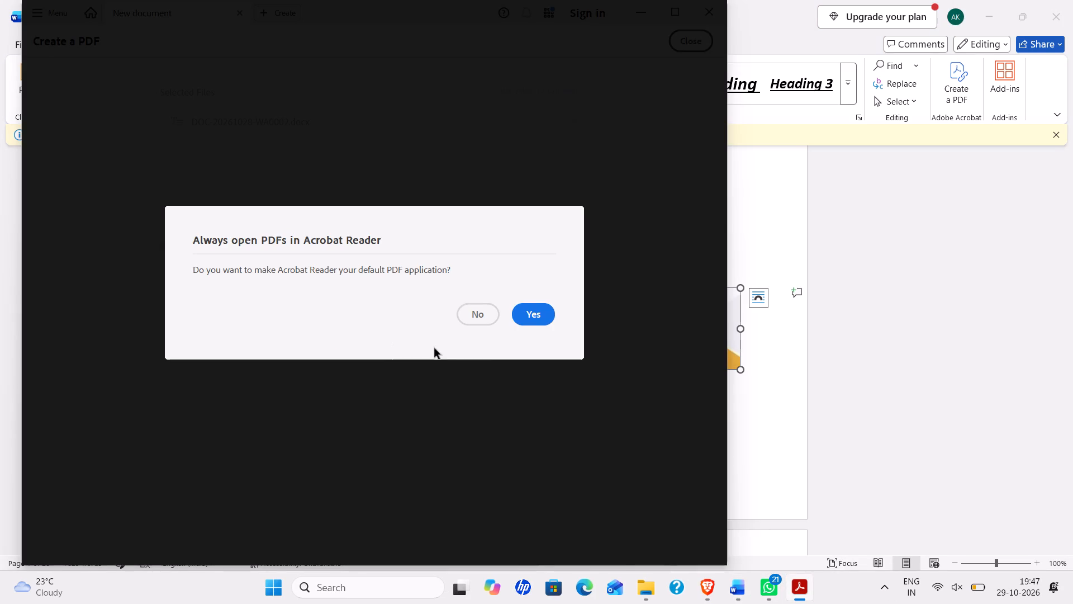
left_click(535, 317)
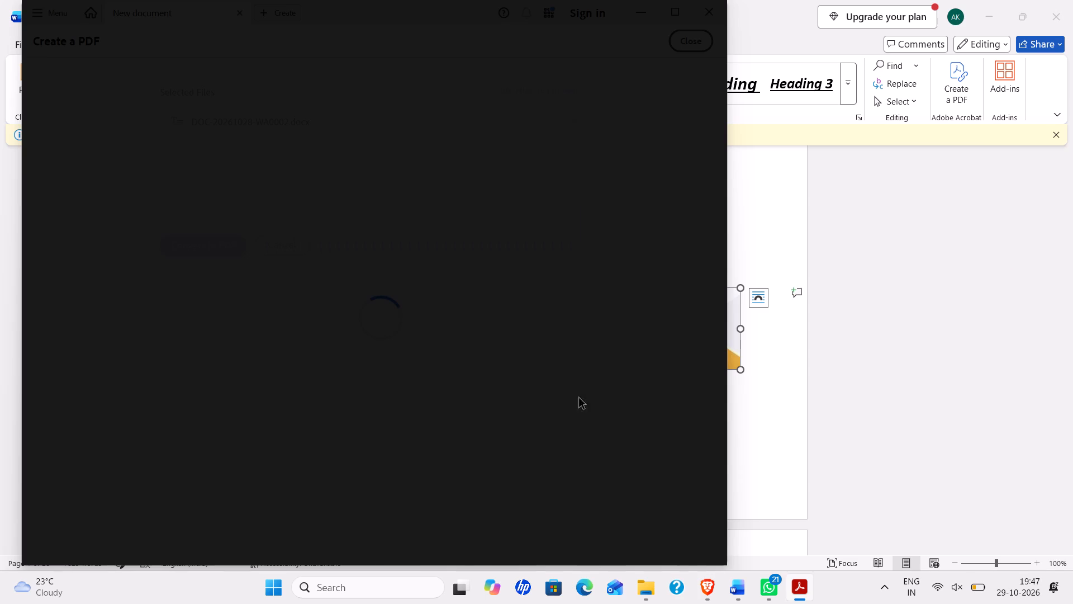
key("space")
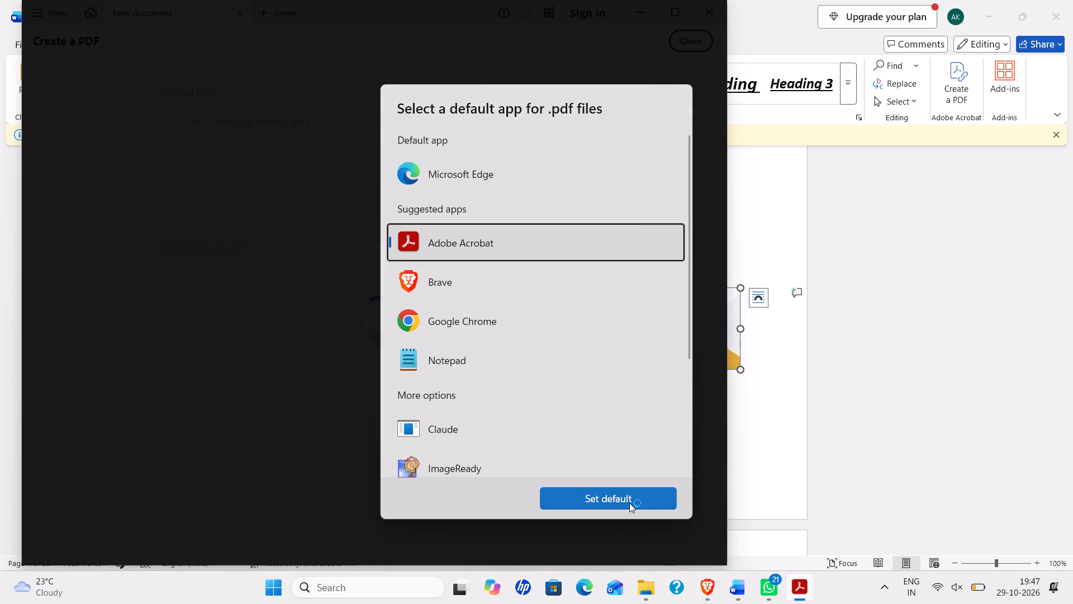
left_click(629, 503)
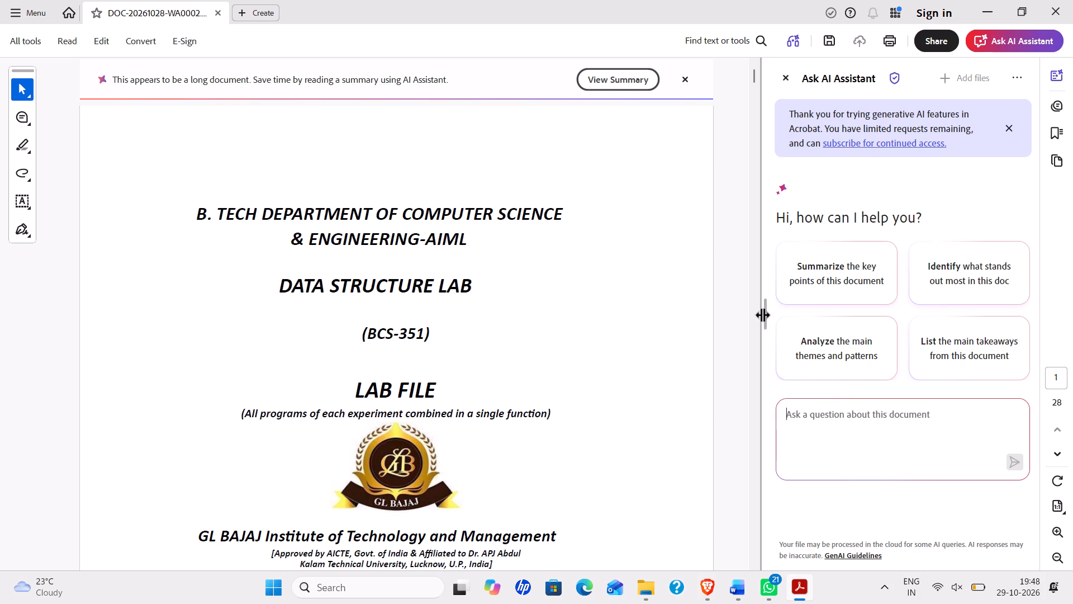
left_click_drag(763, 315, 1014, 306)
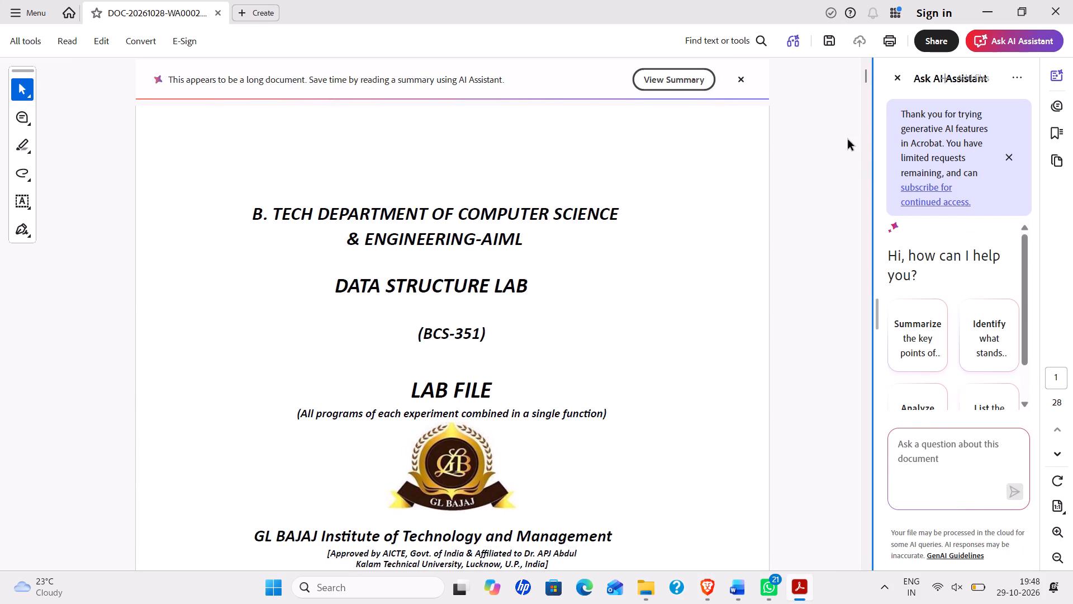
left_click_drag(872, 165, 980, 181)
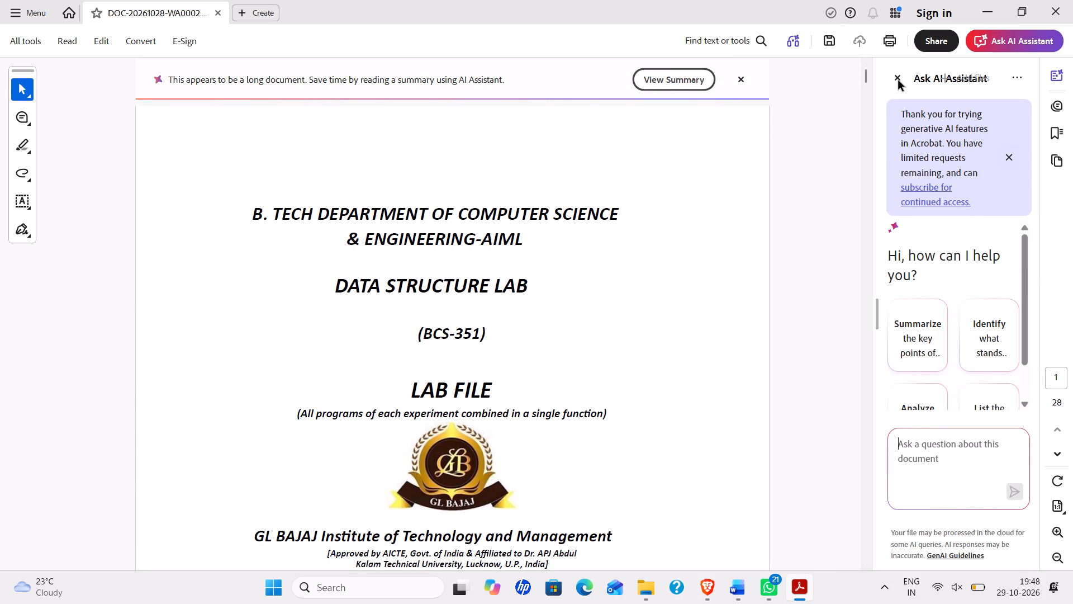
left_click(898, 81)
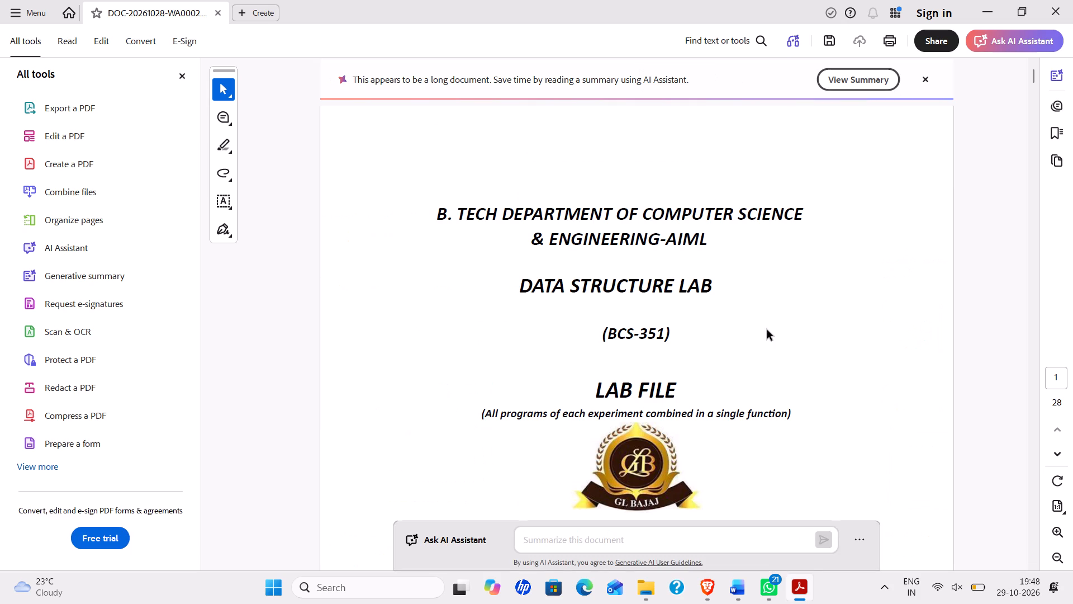
Examine the cover page and the layout of the experiment code and output pages in the PDF.
scroll(767, 330, "down", 5)
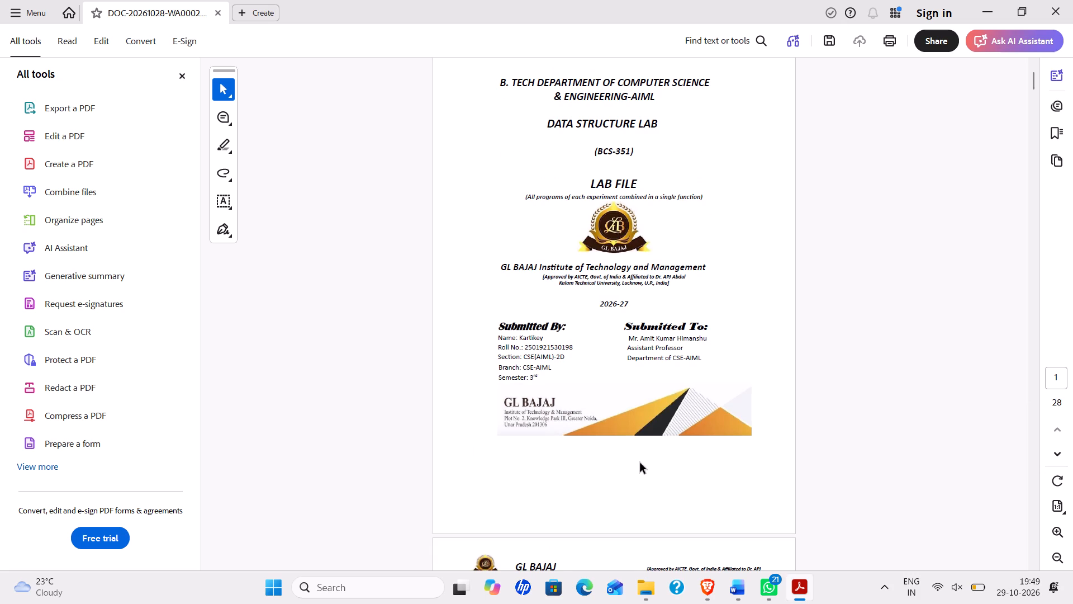
scroll(640, 463, "down", 10)
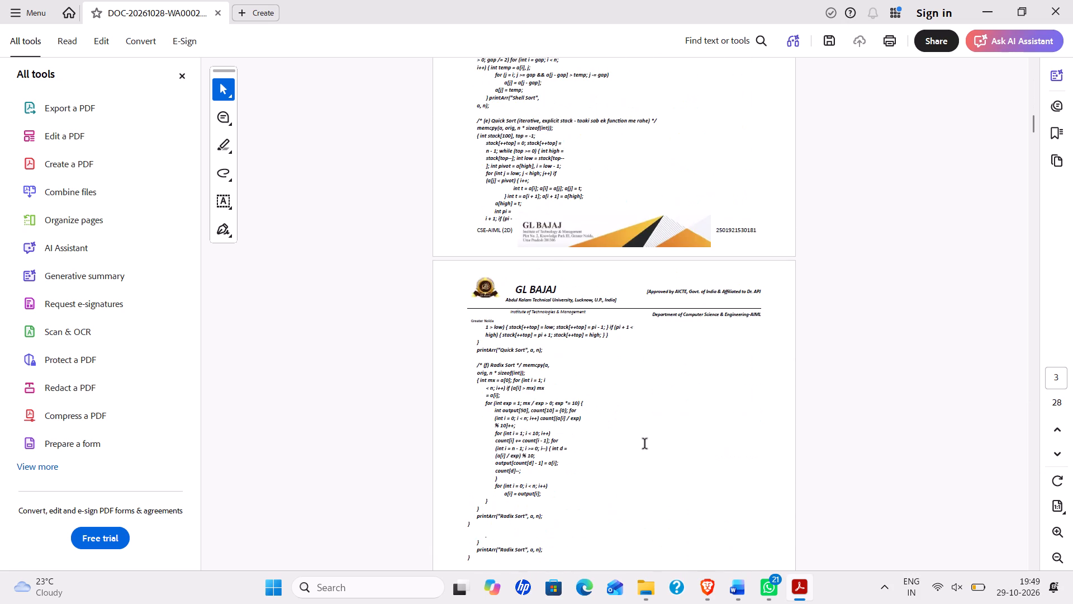
scroll(645, 445, "down", 4)
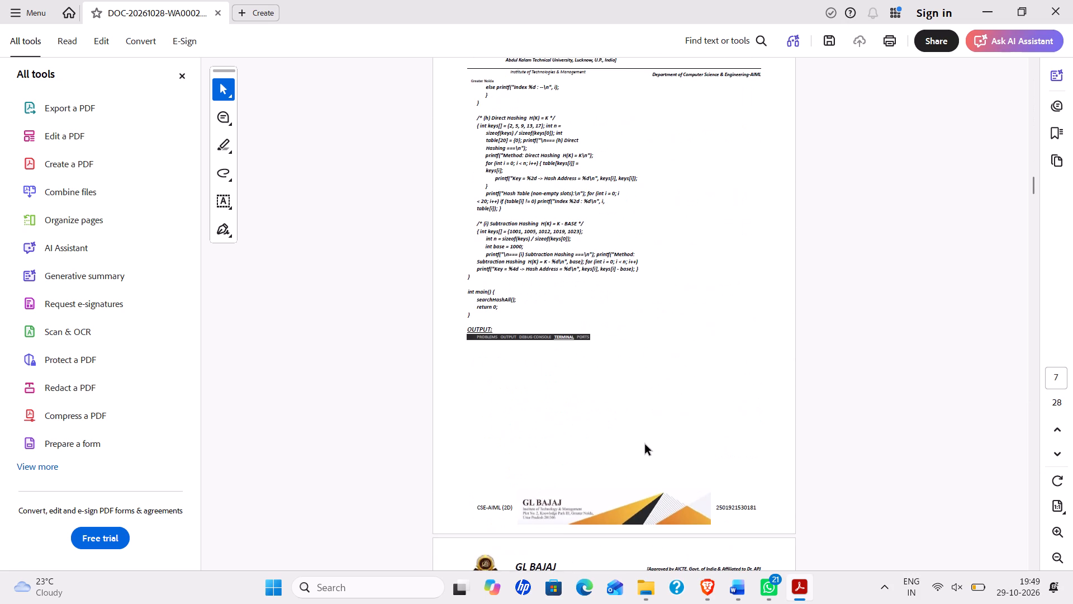
scroll(645, 445, "down", 1)
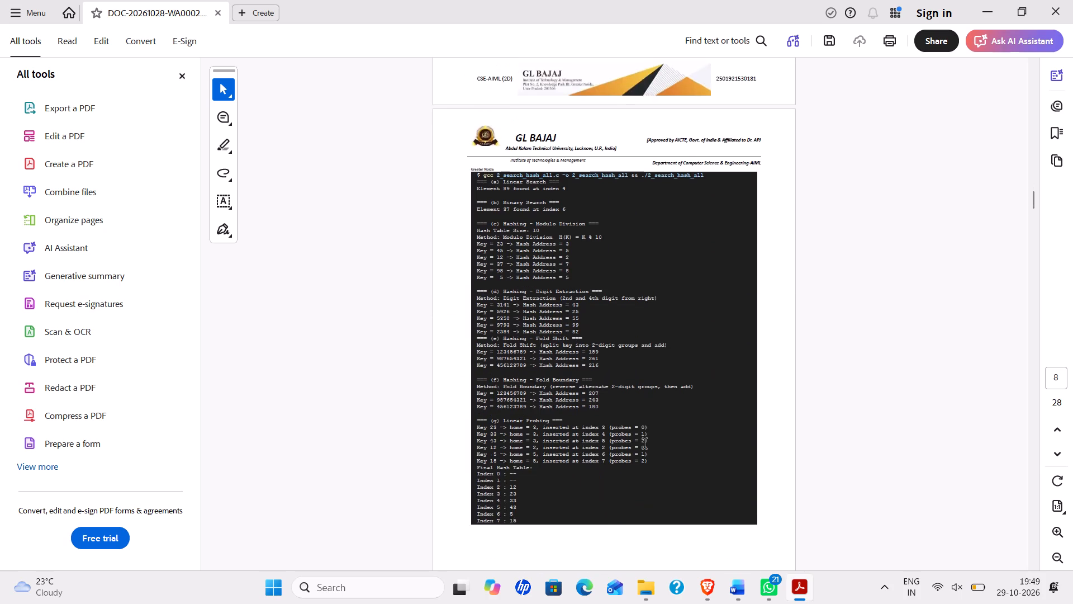
scroll(645, 445, "down", 3)
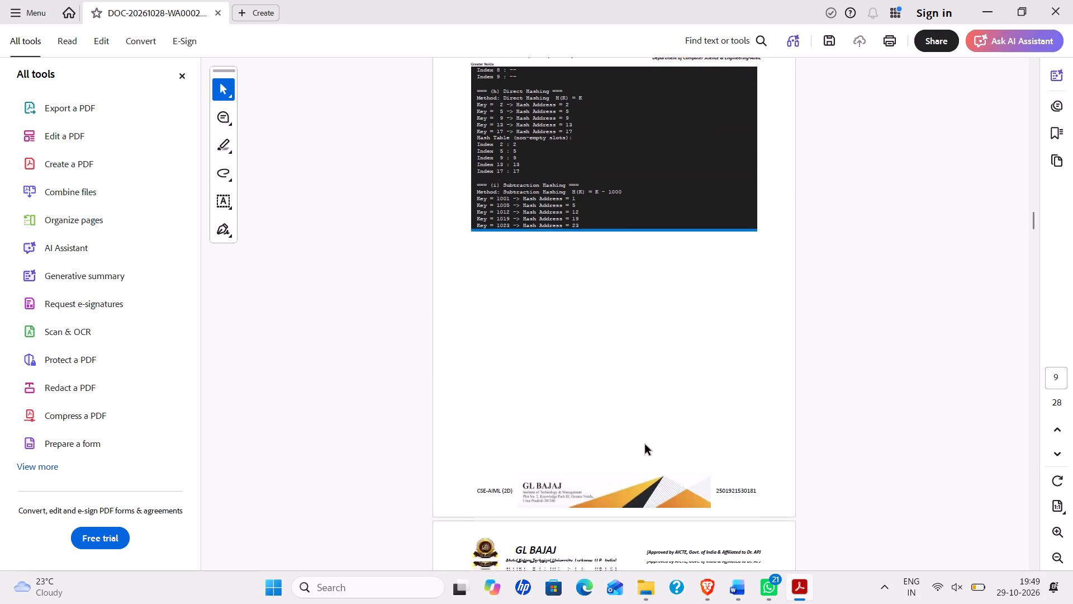
Examine the experiment output pages and the cover page in the PDF.
scroll(645, 445, "down", 2)
scroll(645, 445, "up", 5)
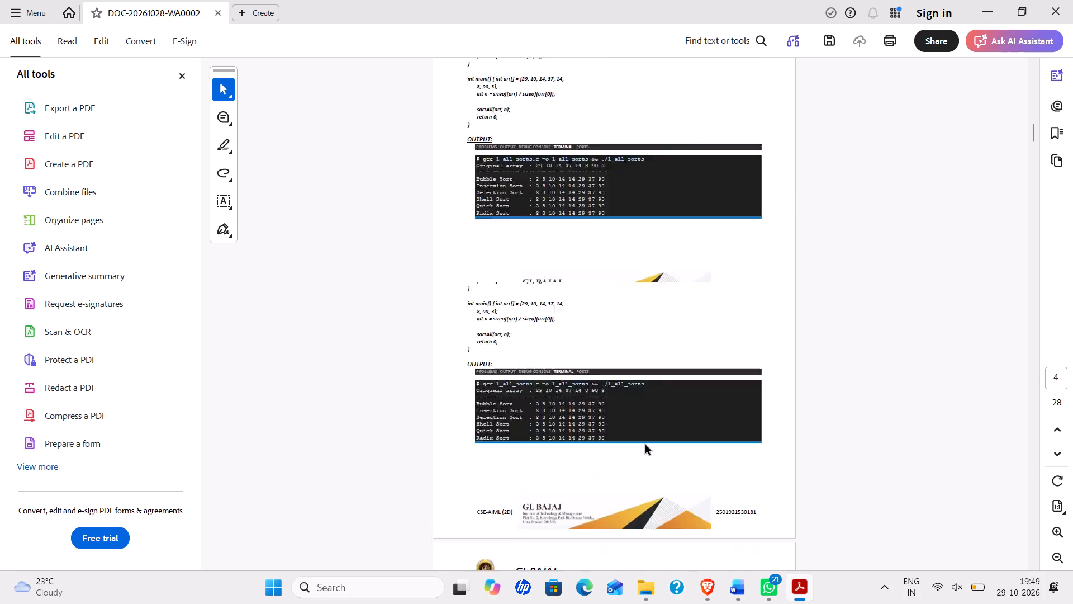
scroll(645, 445, "up", 11)
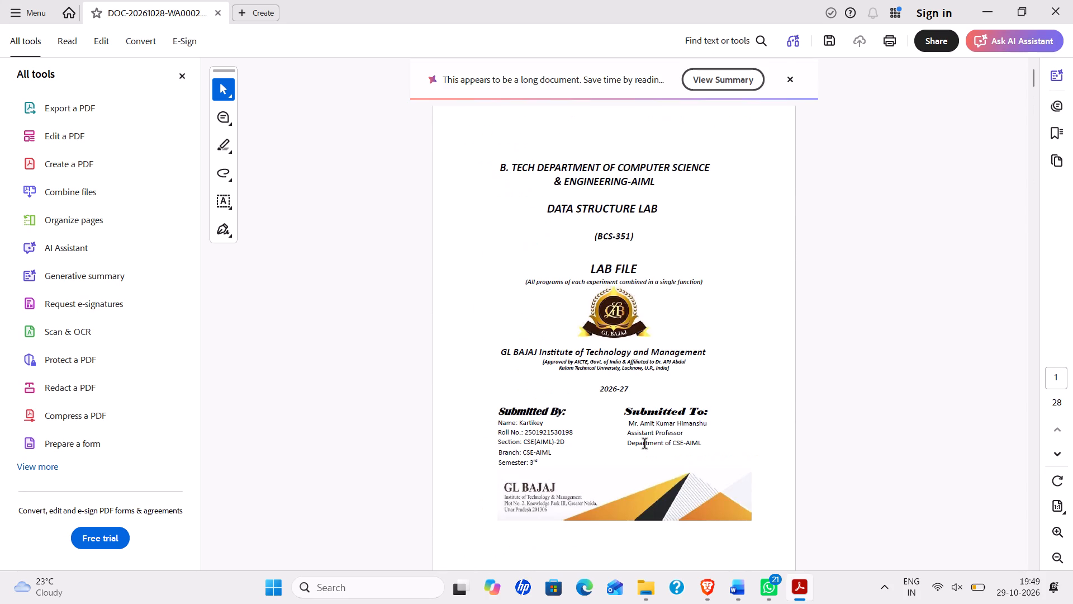
Switch back to the lab file in Word and set the cover page's "Submitted To:" heading to Britannic Bold, matching "Submitted By:".
left_click(1056, 17)
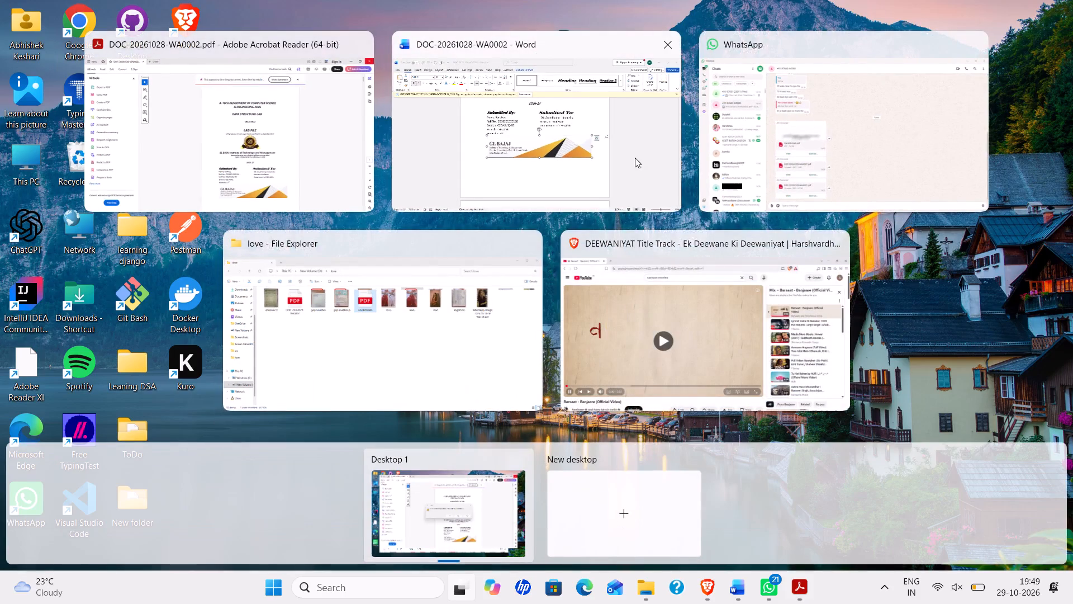
left_click(625, 149)
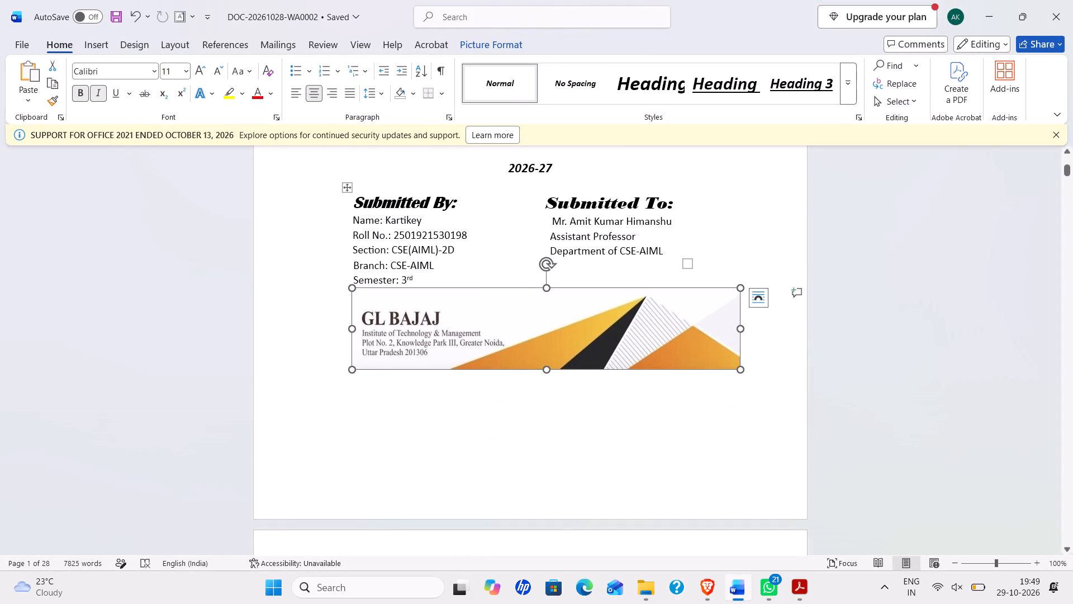
left_click_drag(675, 210, 548, 211)
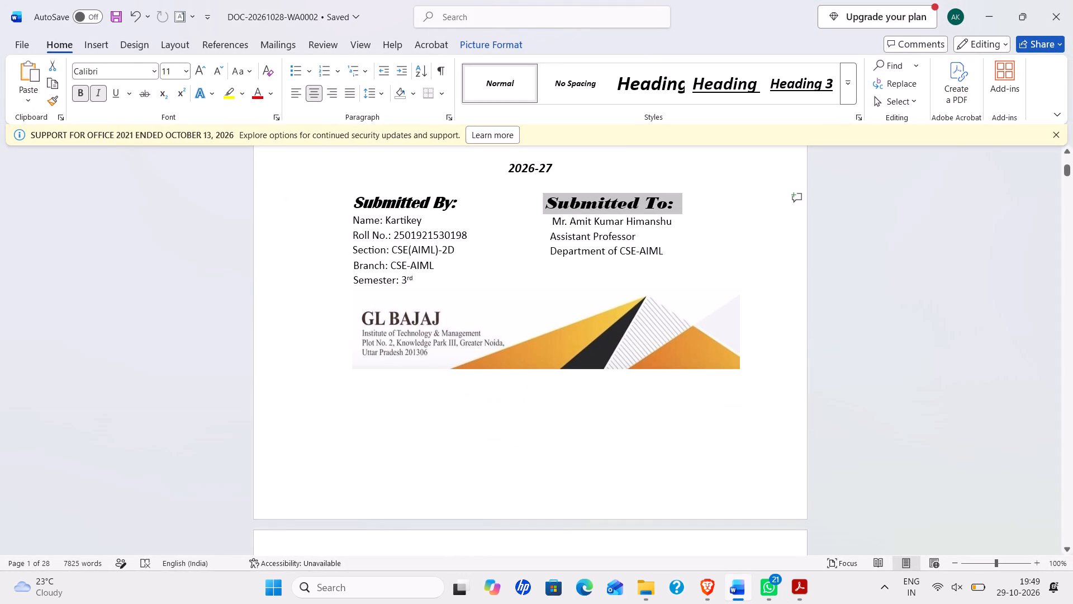
left_click_drag(548, 211, 550, 211)
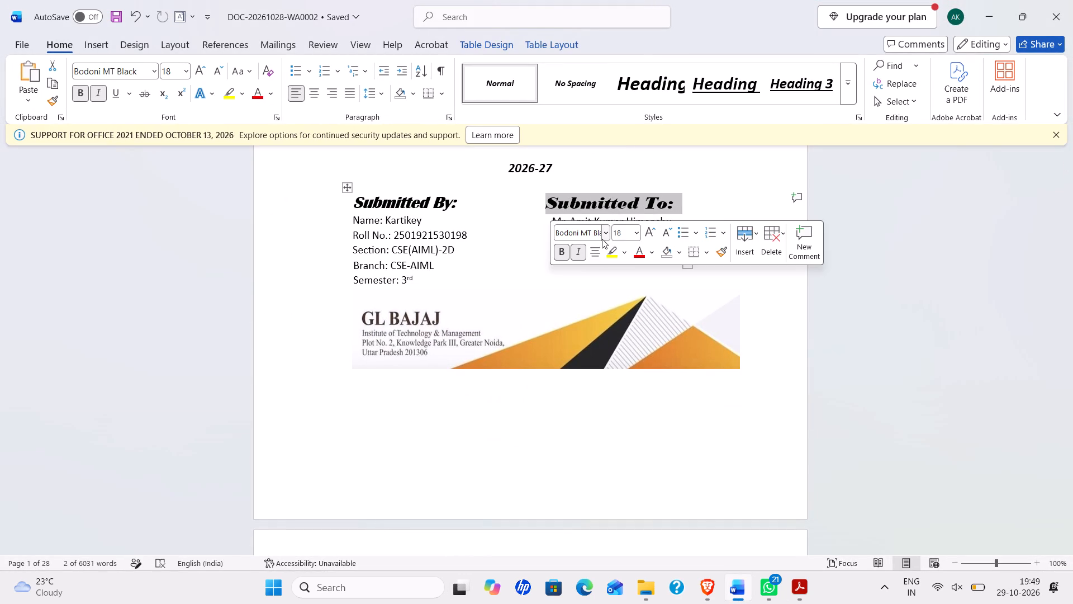
left_click(606, 239)
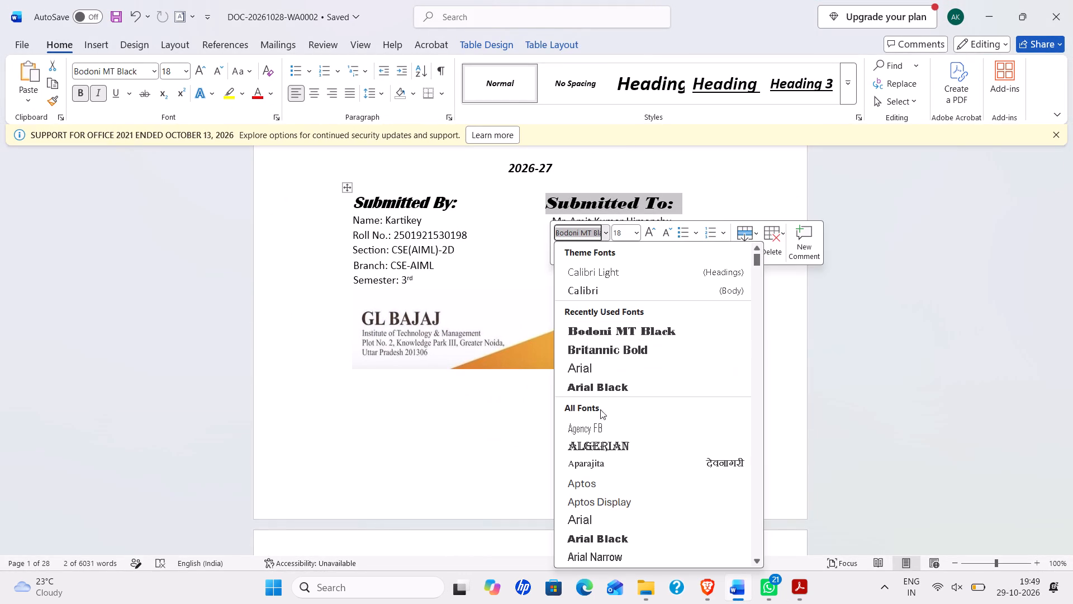
left_click(594, 351)
left_click_drag(463, 203, 434, 200)
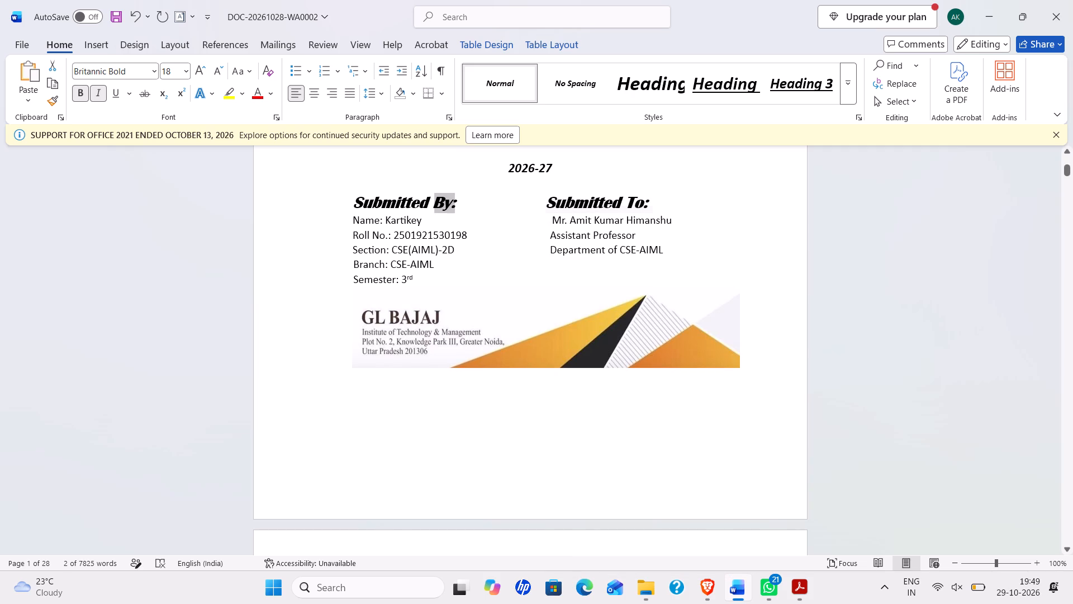
left_click_drag(434, 200, 379, 205)
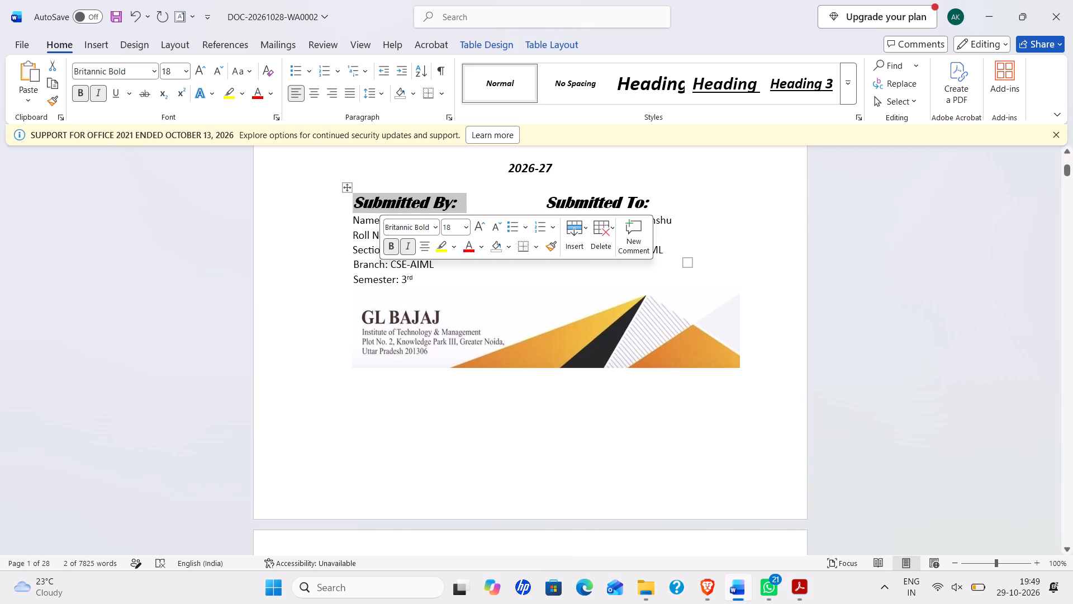
left_click(710, 229)
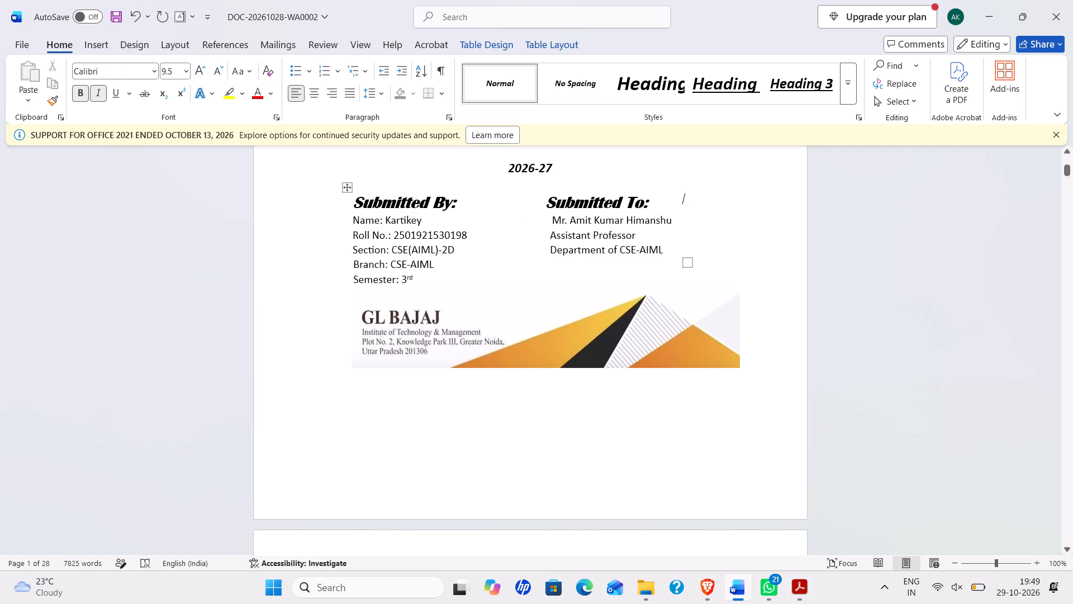
left_click(651, 205)
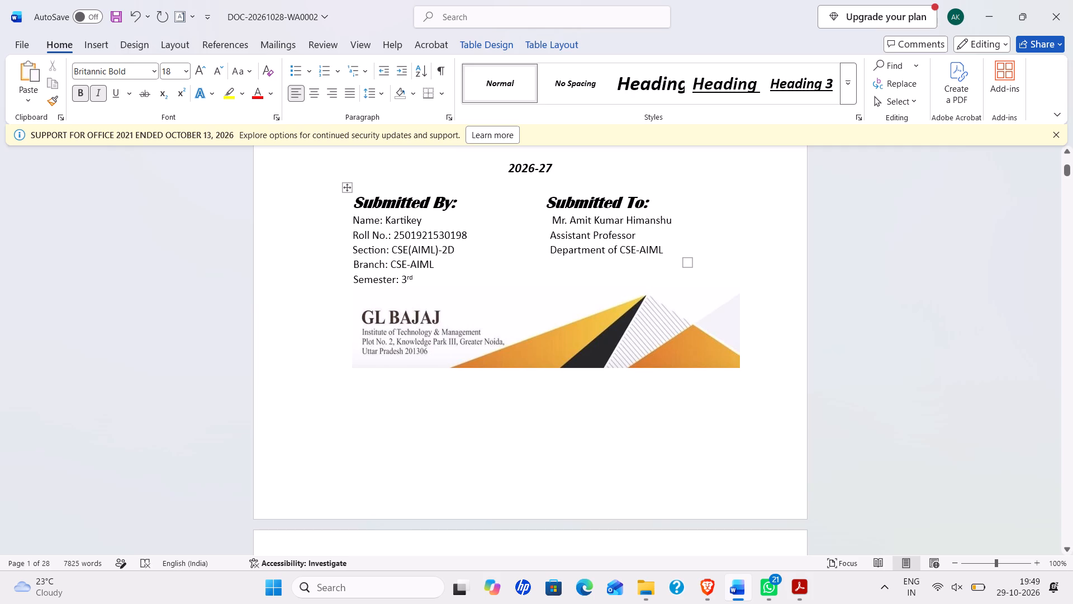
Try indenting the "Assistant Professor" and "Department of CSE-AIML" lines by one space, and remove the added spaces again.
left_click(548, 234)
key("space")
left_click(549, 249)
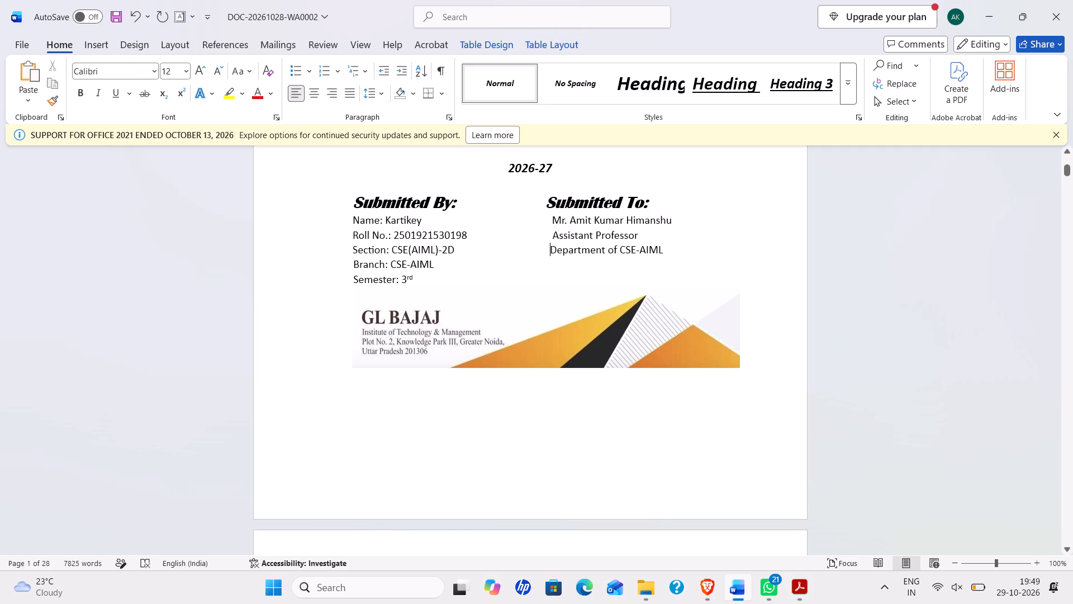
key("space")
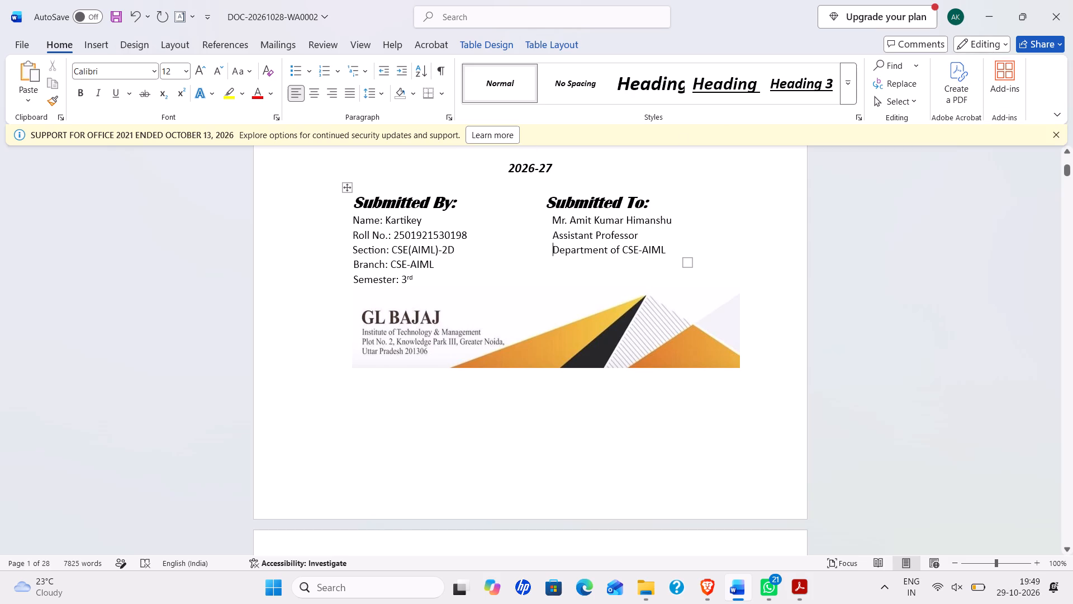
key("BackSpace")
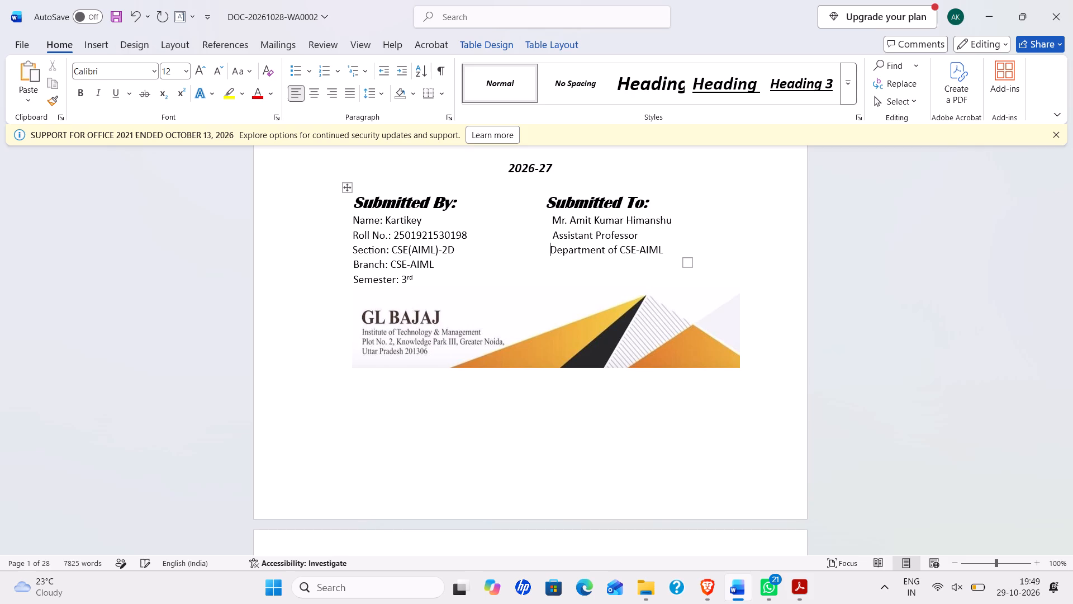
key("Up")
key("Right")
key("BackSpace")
Remove the extra leading space before the professor's name under "Submitted To:" to align it with the lines below.
key("Up")
key("Right")
key("BackSpace")
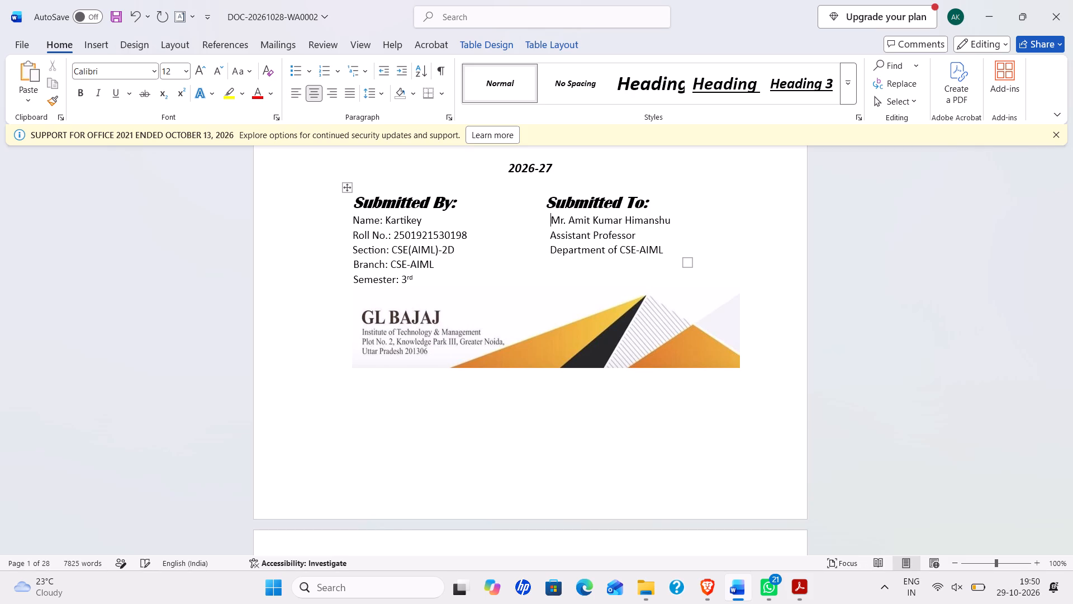
Check the index page below the cover.
scroll(550, 221, "down", 2)
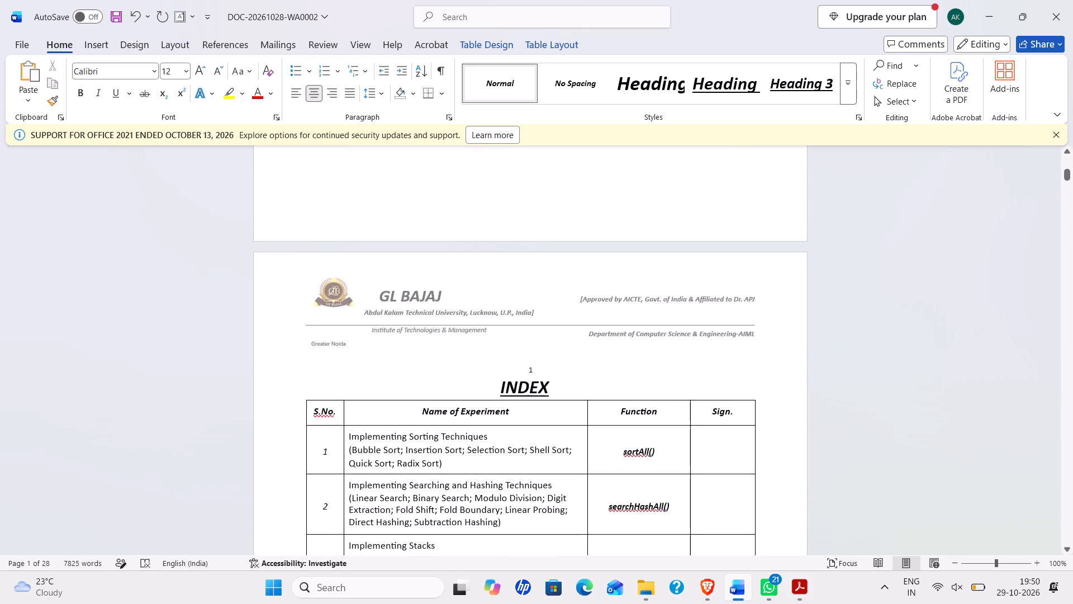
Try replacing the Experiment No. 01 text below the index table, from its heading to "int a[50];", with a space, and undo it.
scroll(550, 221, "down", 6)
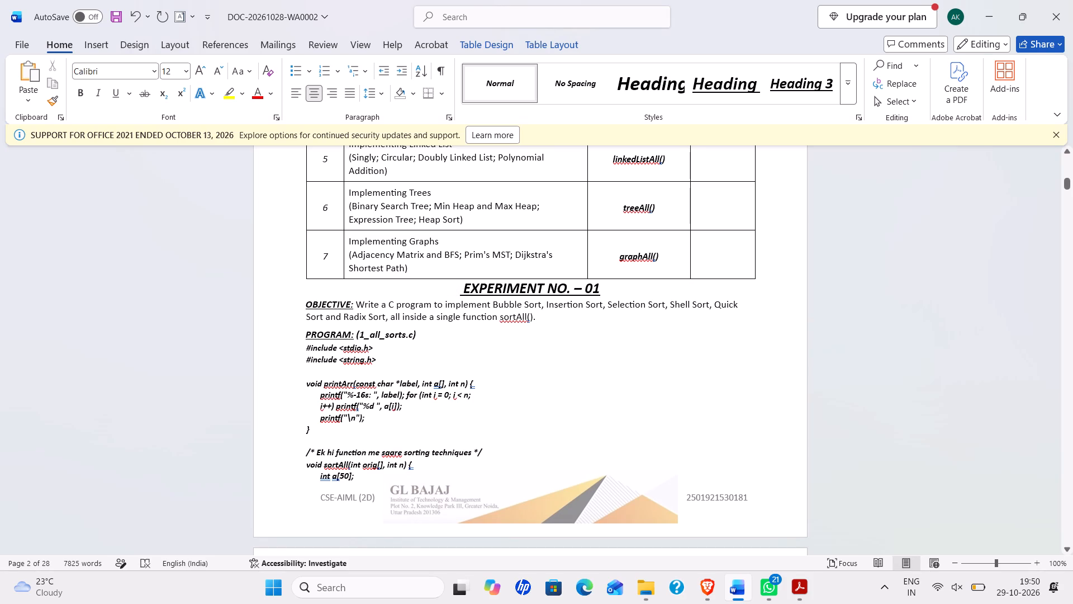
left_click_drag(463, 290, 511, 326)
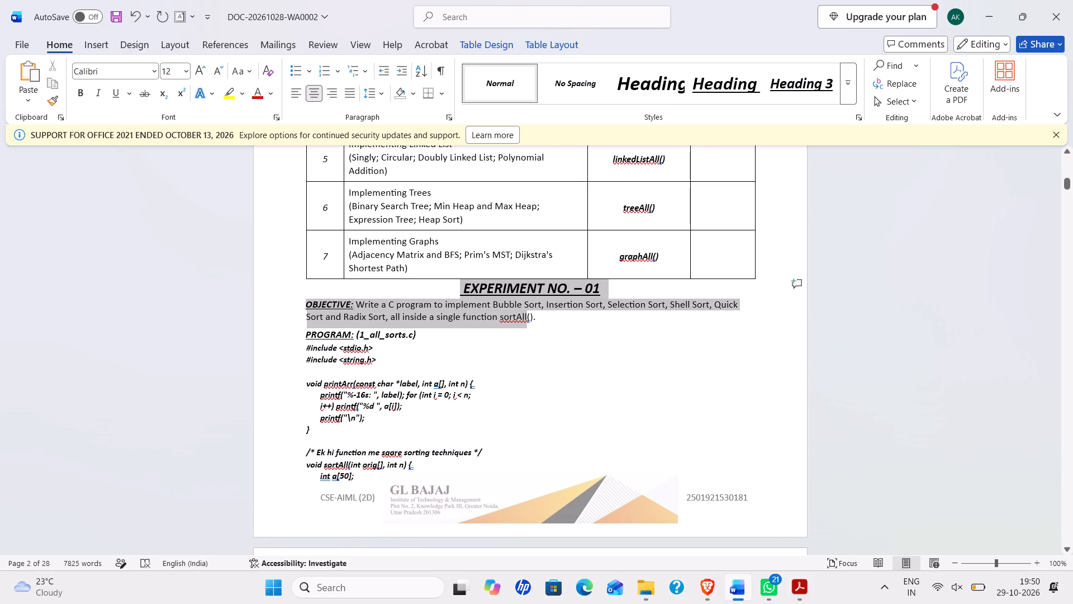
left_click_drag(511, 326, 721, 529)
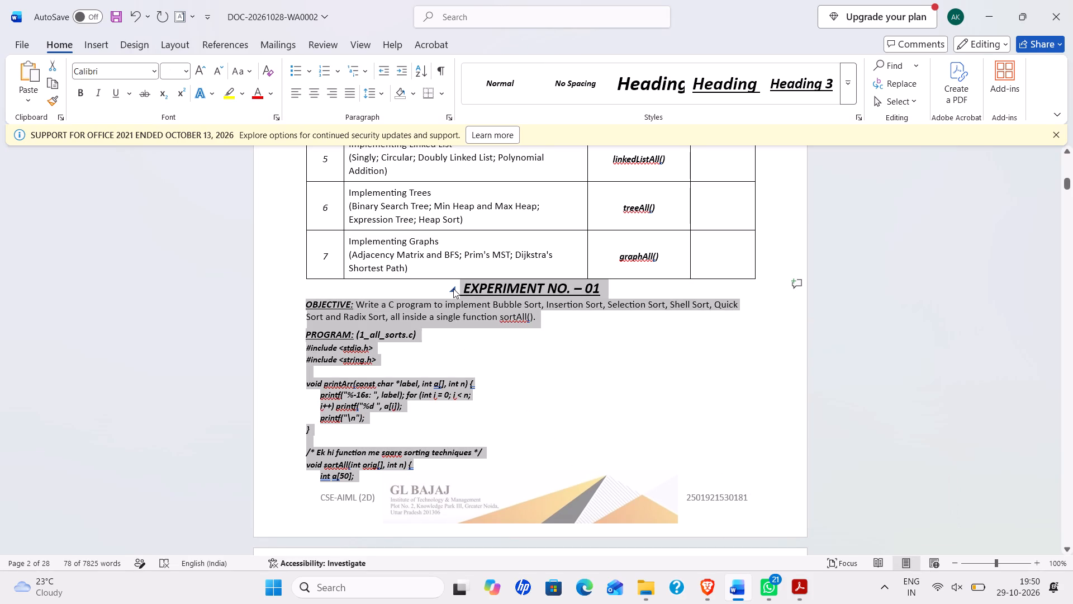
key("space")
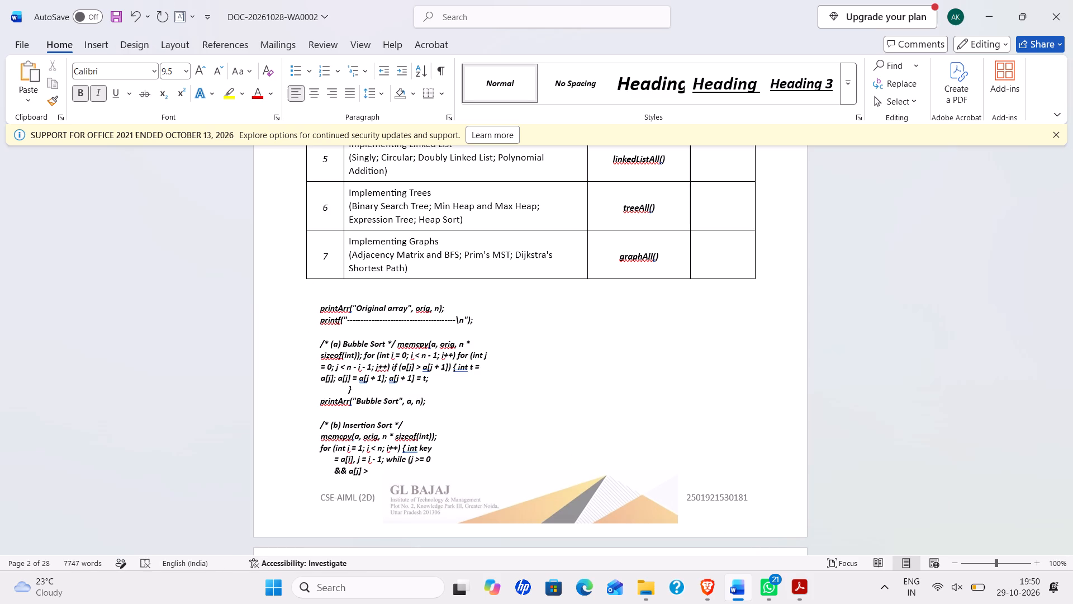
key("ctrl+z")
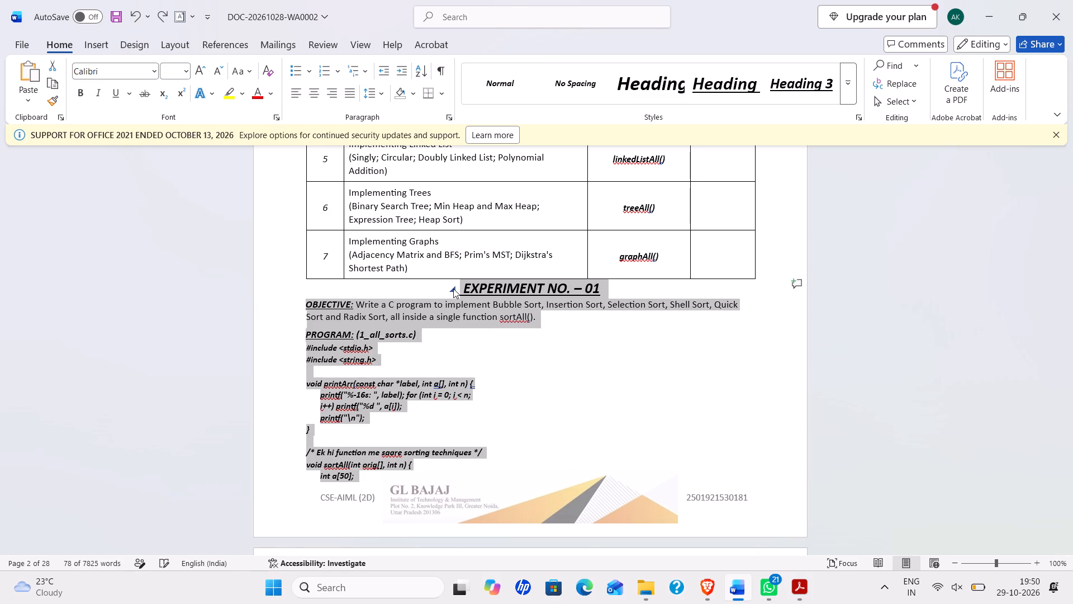
Examine the index table and the start of Experiment No. 01 on the following pages, and return to the cover page.
scroll(453, 289, "up", 4)
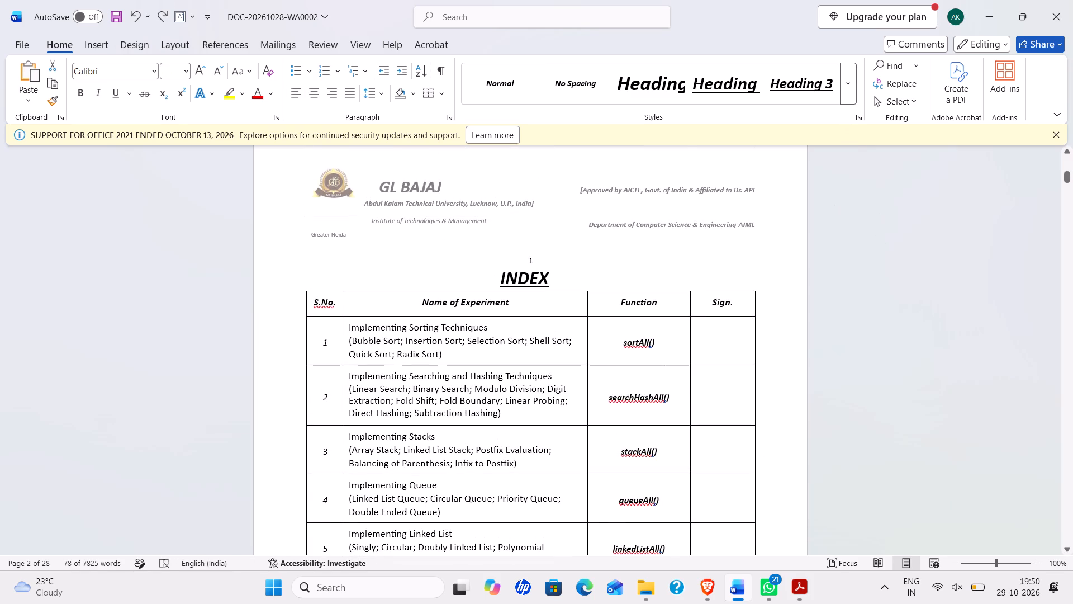
left_click(779, 271)
scroll(779, 271, "down", 2)
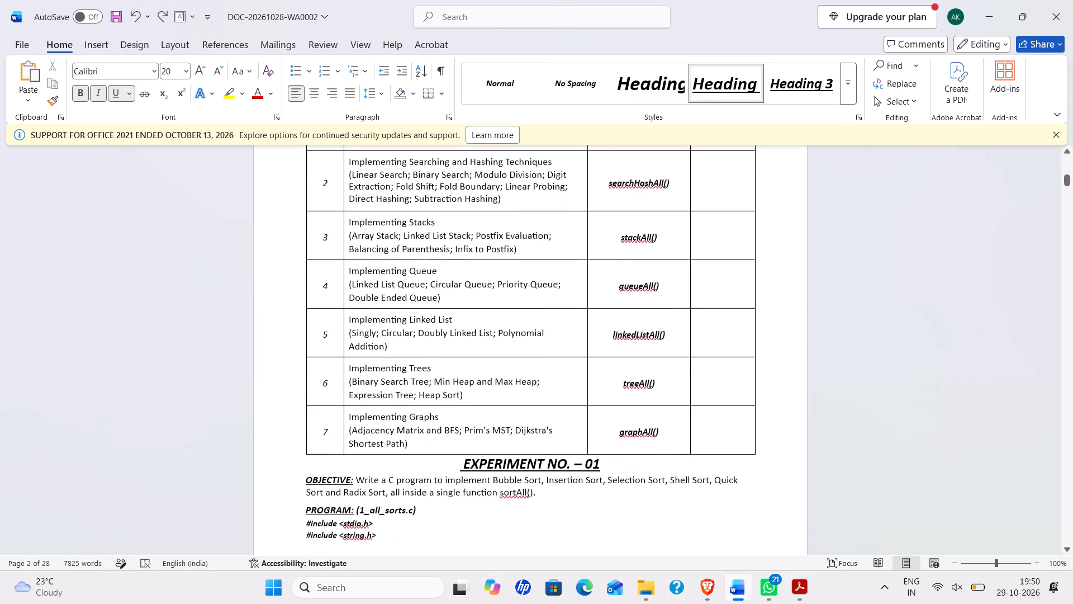
scroll(779, 271, "down", 3)
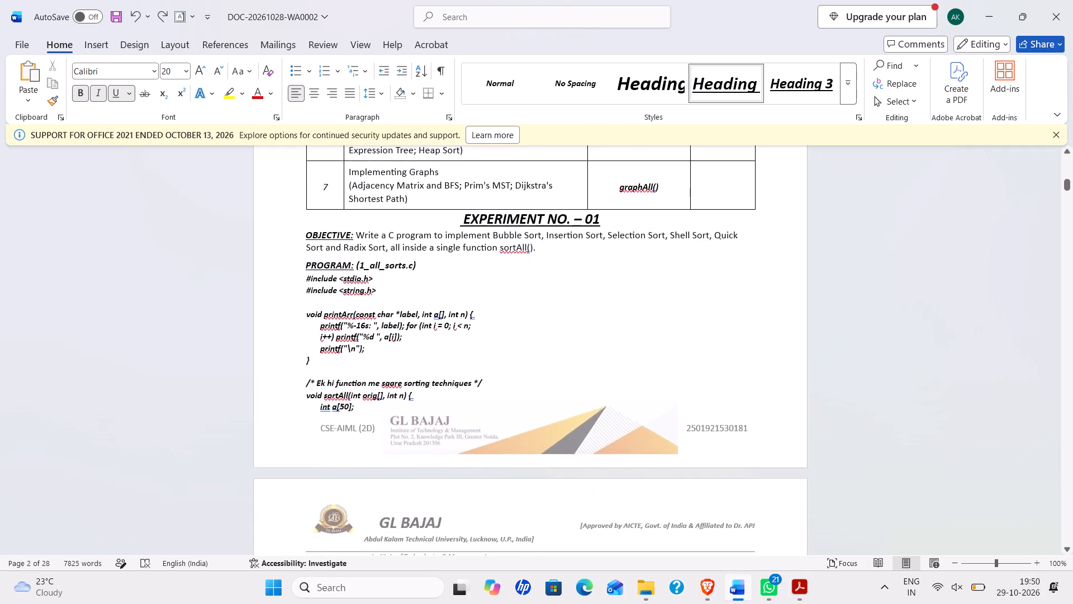
scroll(779, 271, "down", 6)
scroll(779, 271, "up", 19)
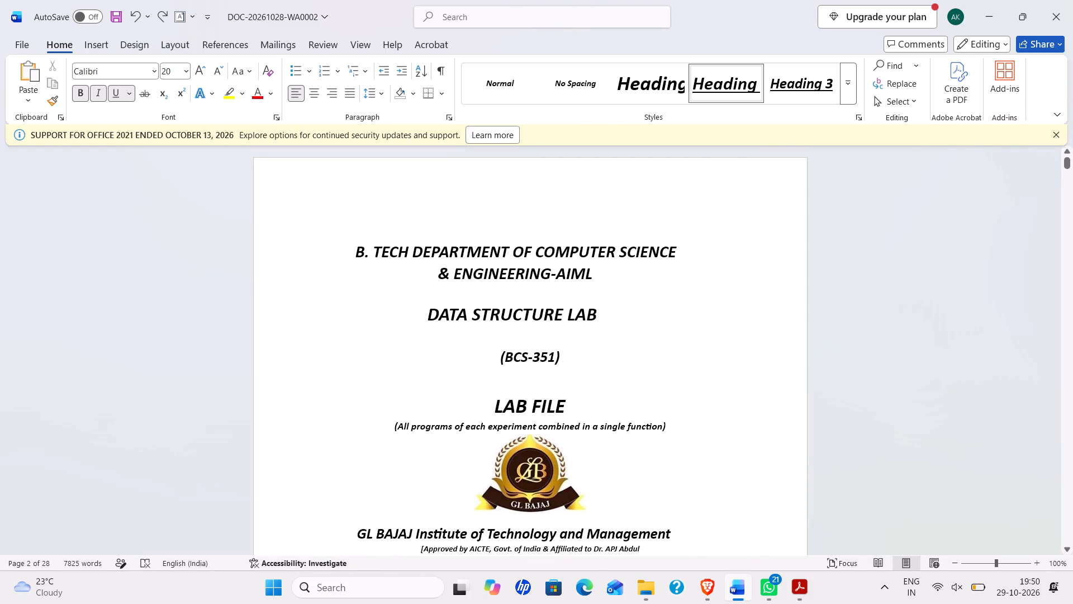
Shift the cover line "B. TECH DEPARTMENT OF COMPUTER SCIENCE" rightward by removing one leading space and adding four.
left_click(352, 253)
key("BackSpace")
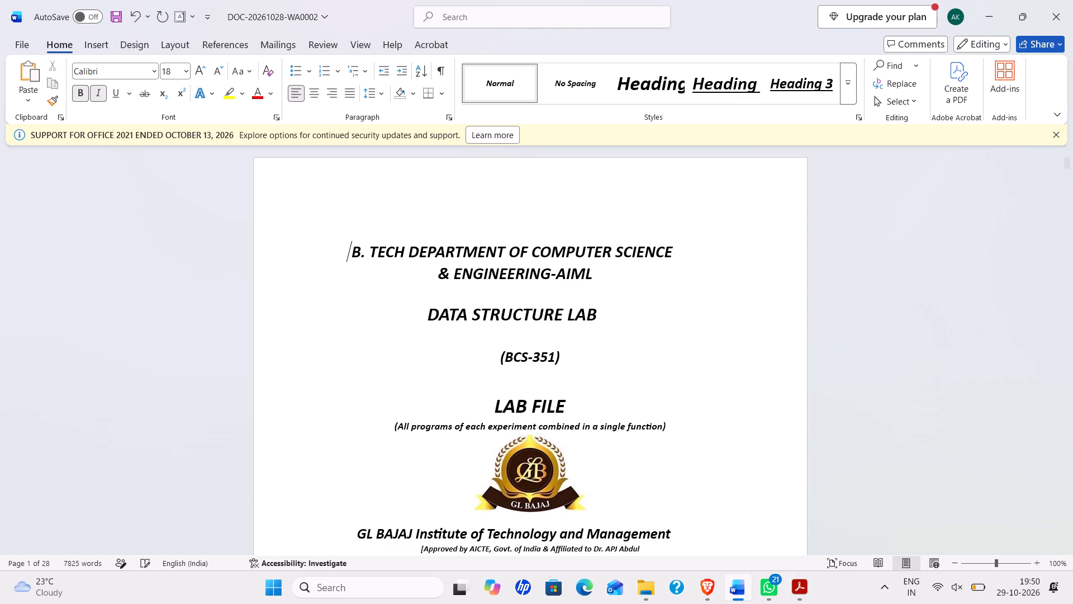
key("space")
key("space")
key("space")
key("space")
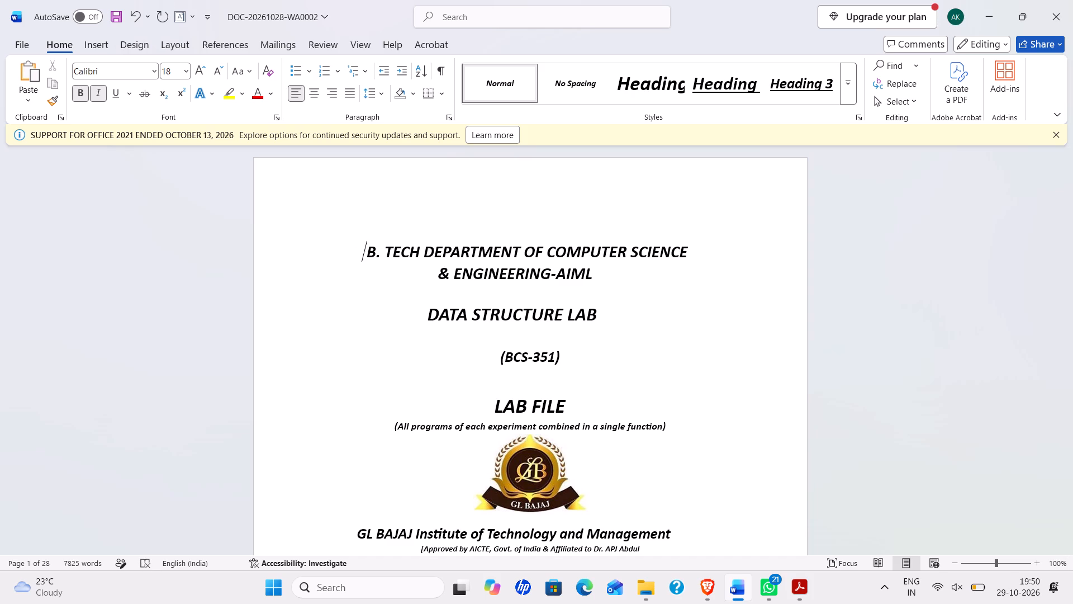
Move the right and left edges of the cover page's Submitted By / Submitted To table slightly to the right.
scroll(683, 376, "down", 3, "ctrl")
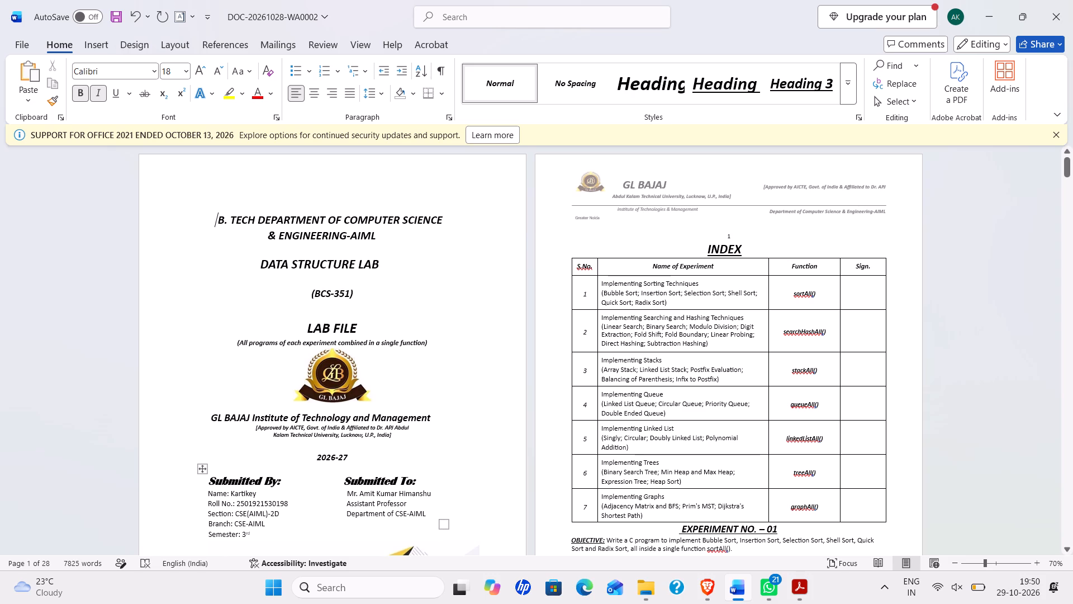
left_click_drag(438, 512, 441, 510)
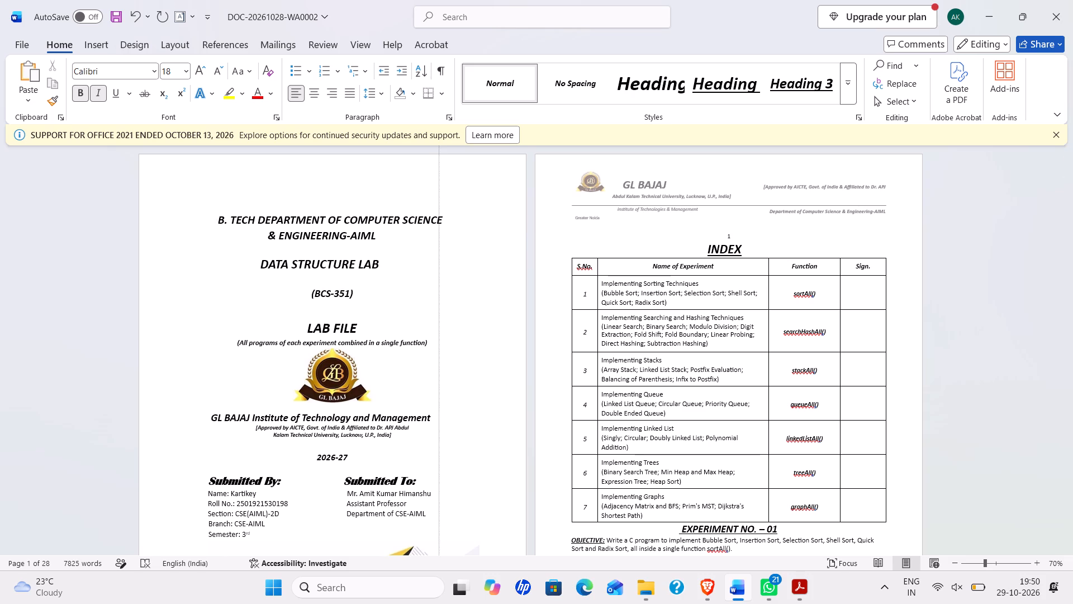
left_click_drag(441, 510, 443, 508)
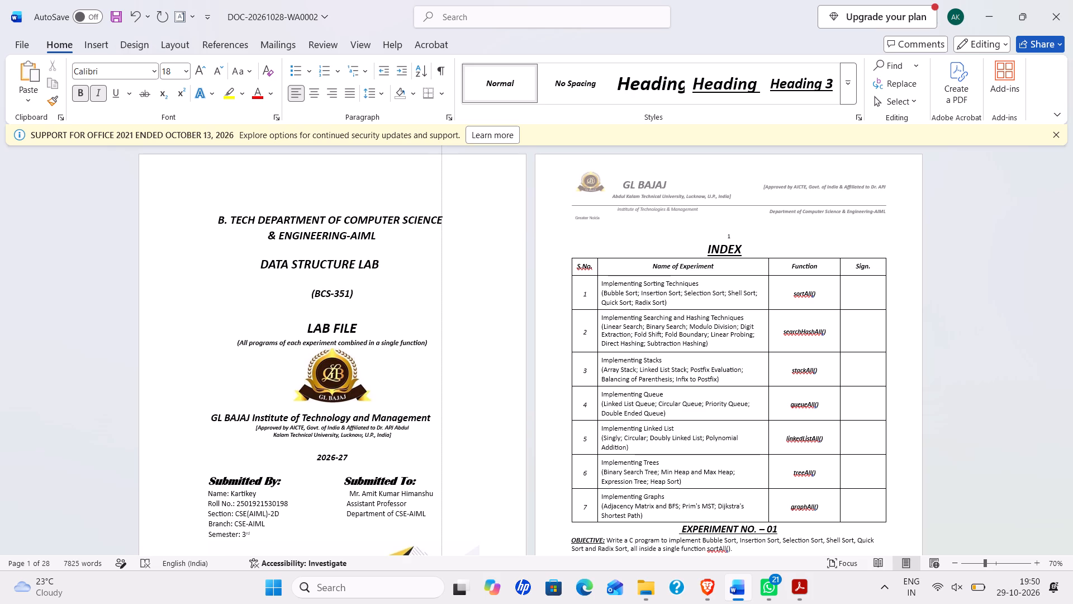
left_click_drag(443, 508, 444, 508)
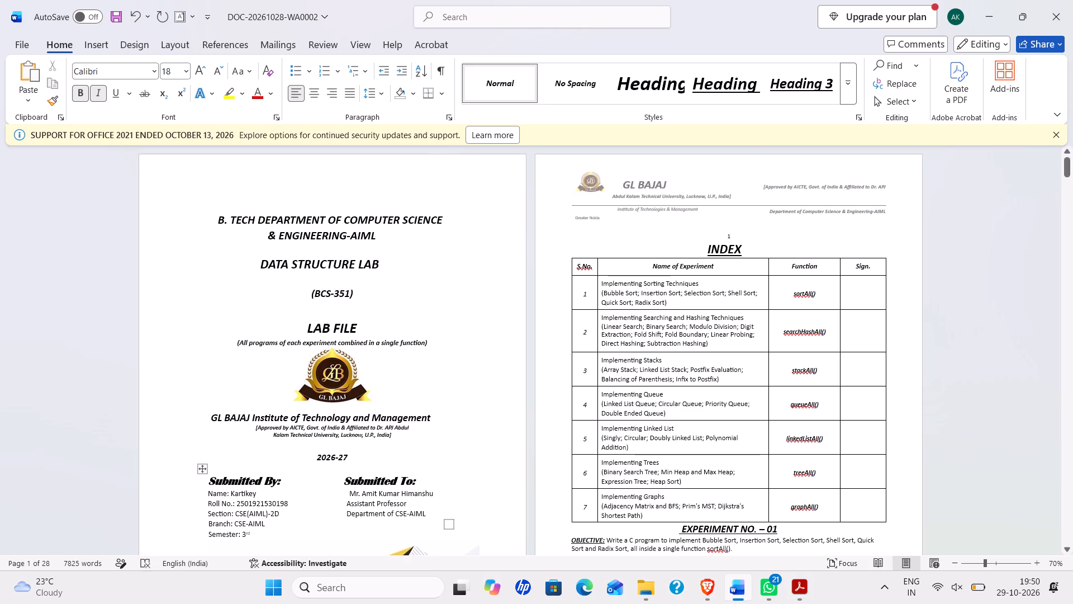
left_click(207, 487)
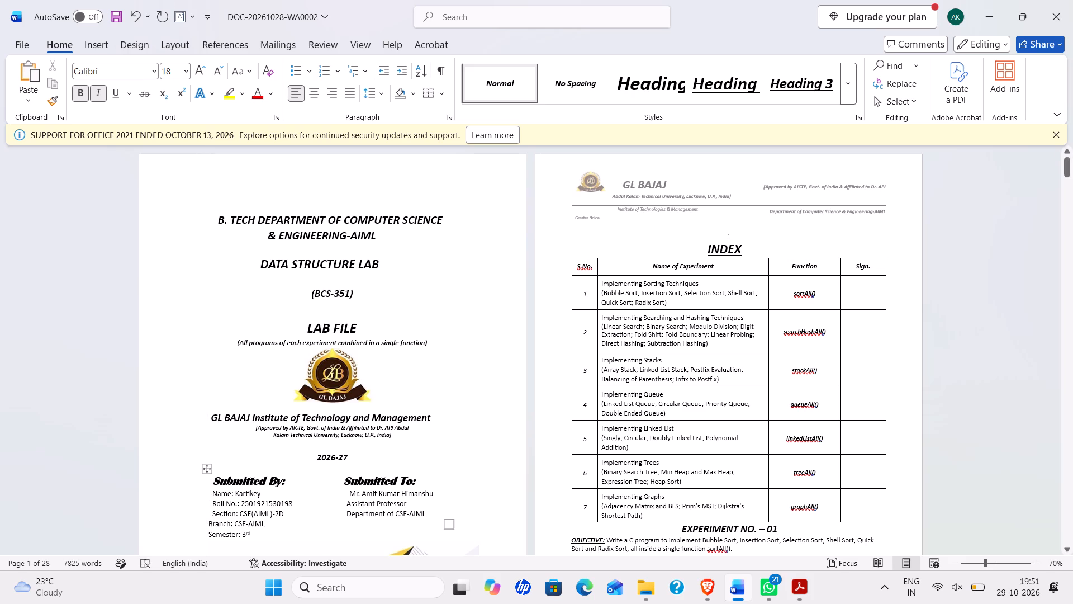
left_click(211, 487)
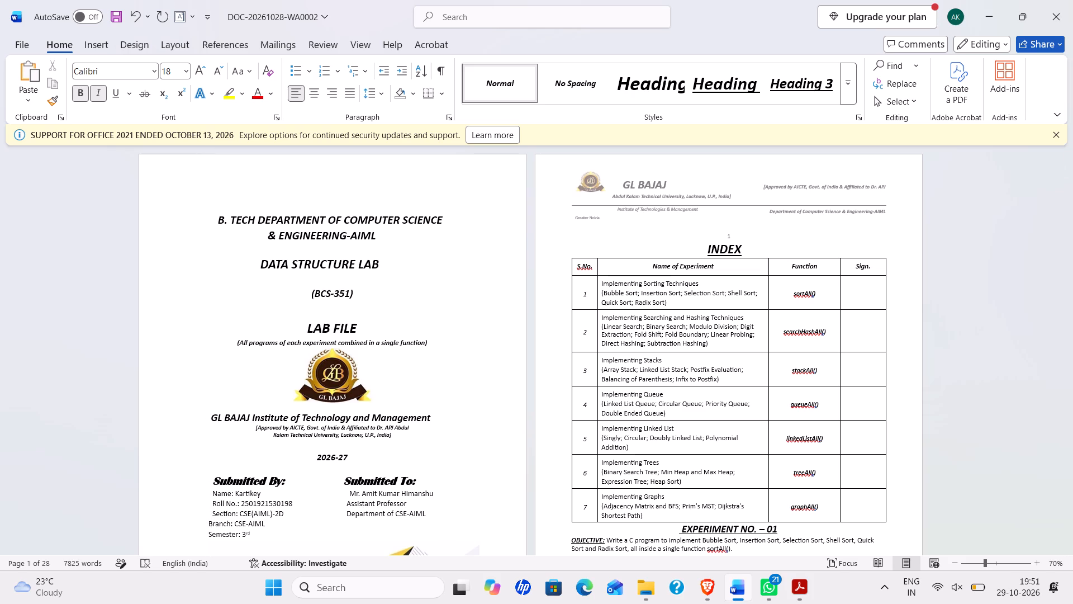
Remove two leading spaces before "B. TECH DEPARTMENT OF COMPUTER SCIENCE" on the cover page.
key("Right")
key("BackSpace")
key("BackSpace")
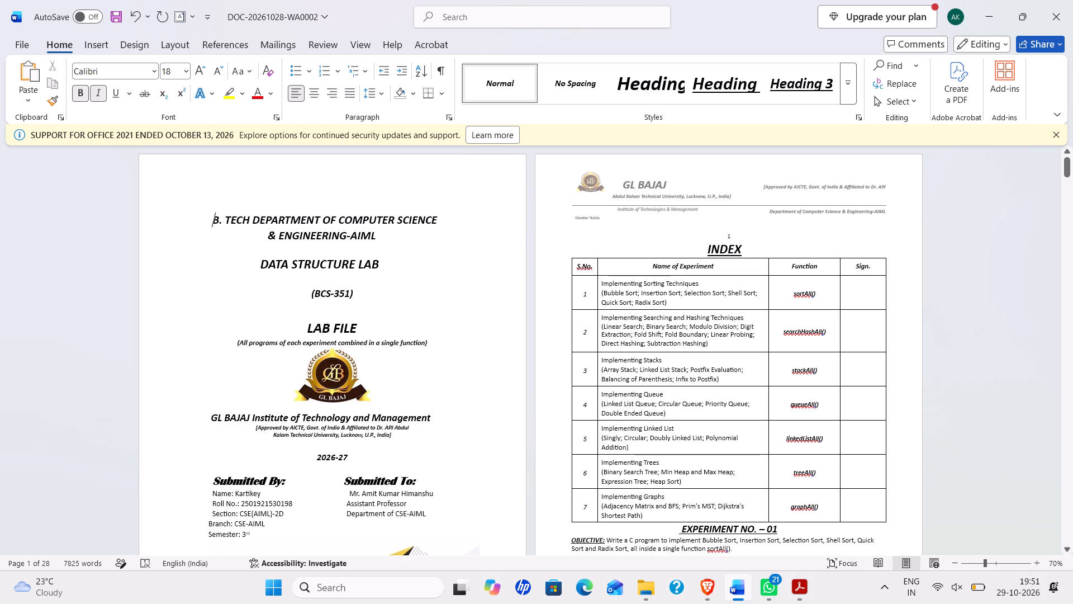
left_click(211, 489)
Indent the Branch and Semester lines under Submitted By with two spaces each, aligning them with the lines above.
left_click(208, 521)
key("space")
key("space")
key("space")
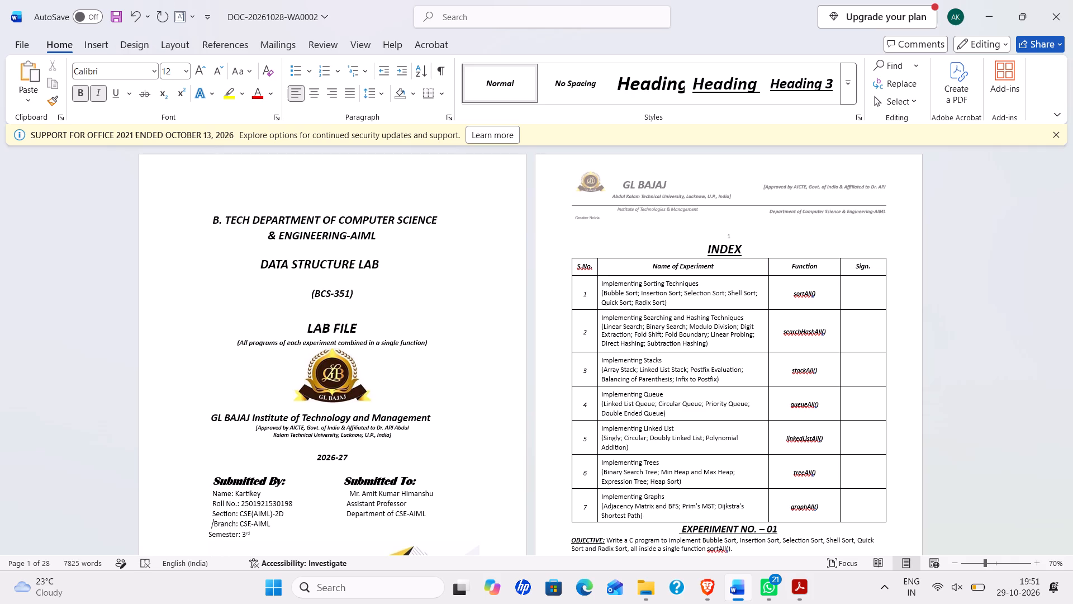
key("Down")
key("space")
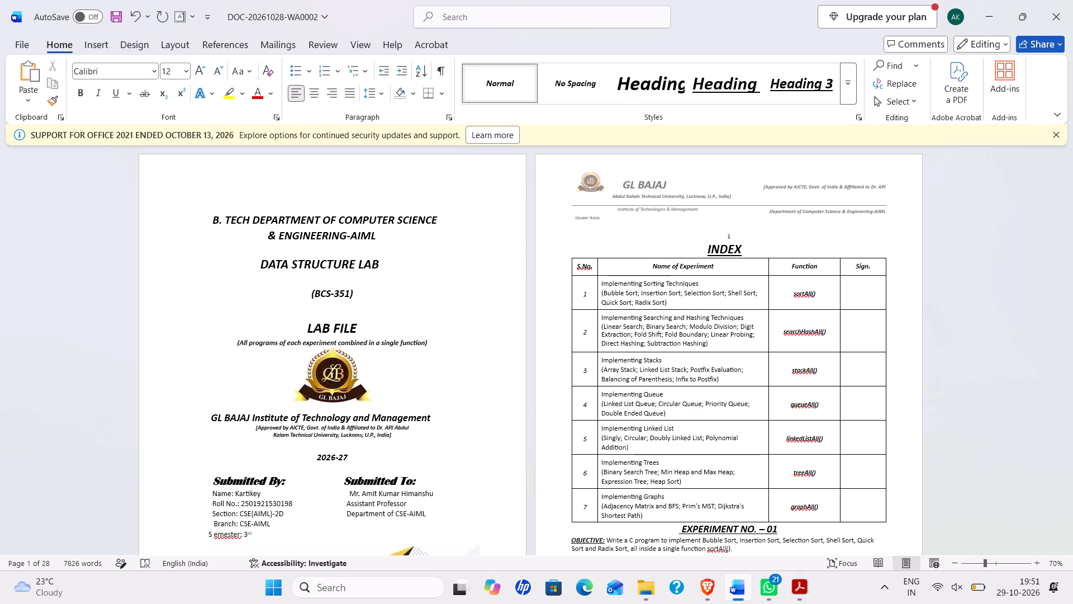
key("BackSpace")
key("Left")
key("space")
key("space")
key("space")
key("BackSpace")
key("Up")
key("Right")
key("BackSpace")
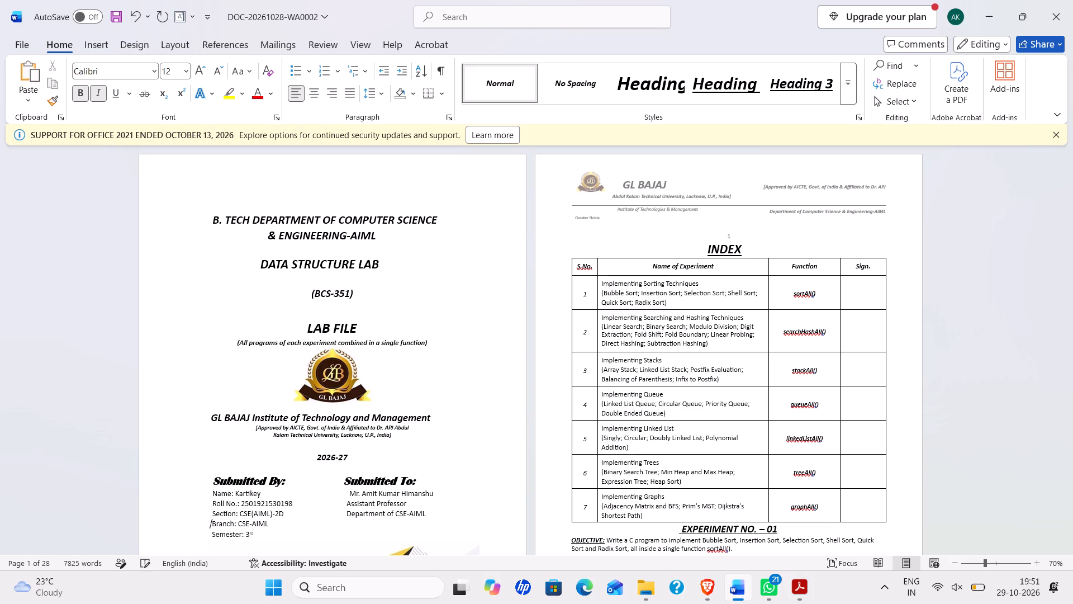
Add one leading space to the "Assistant Professor" and "Department of CSE-AIML" lines under Submitted To.
left_click(348, 496)
left_click(348, 506)
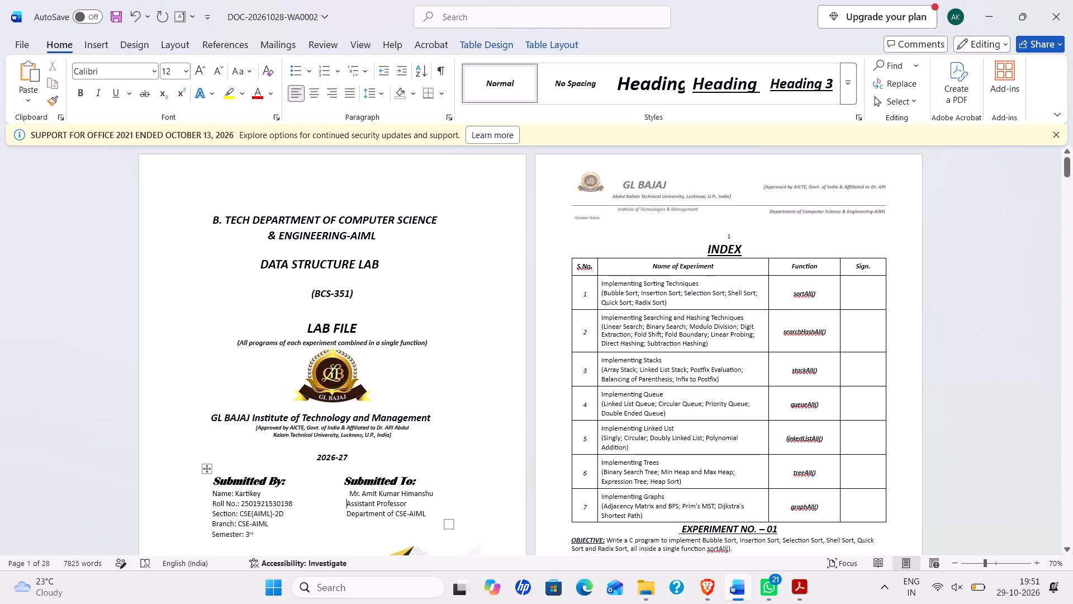
key("space")
key("Down")
key("space")
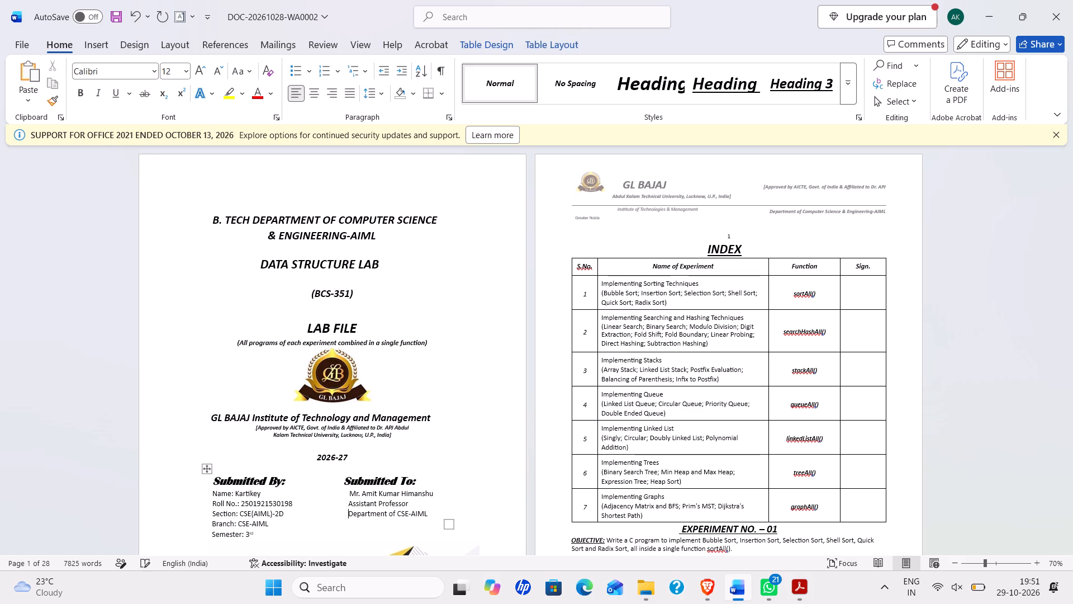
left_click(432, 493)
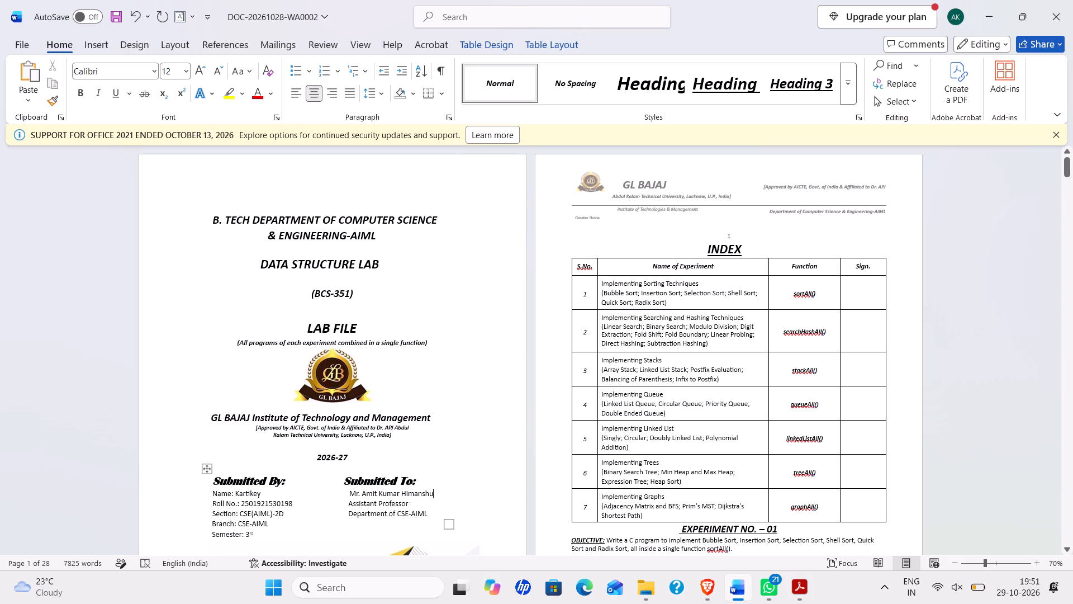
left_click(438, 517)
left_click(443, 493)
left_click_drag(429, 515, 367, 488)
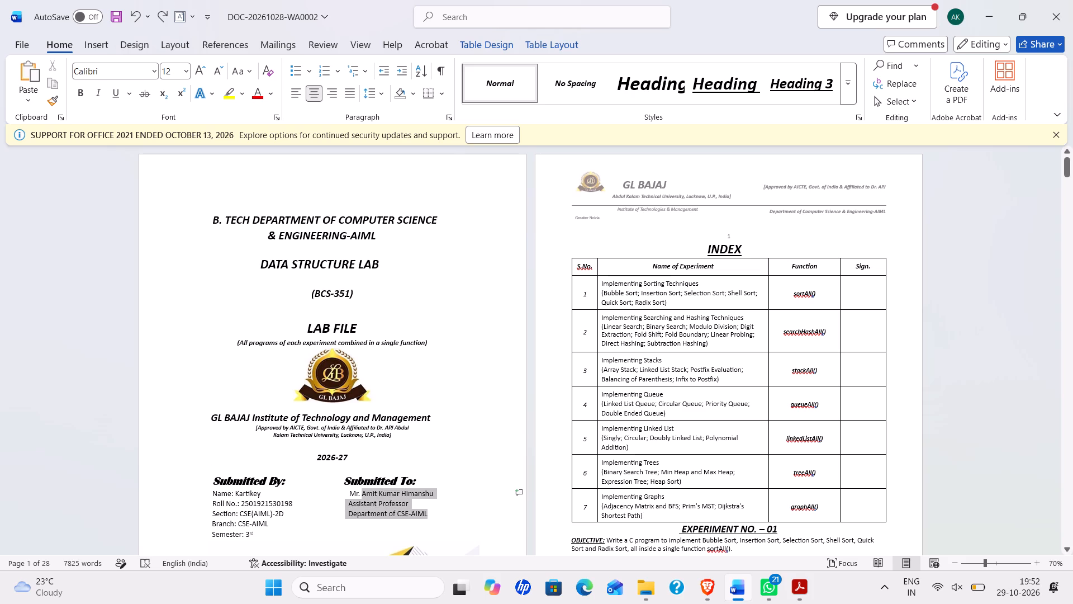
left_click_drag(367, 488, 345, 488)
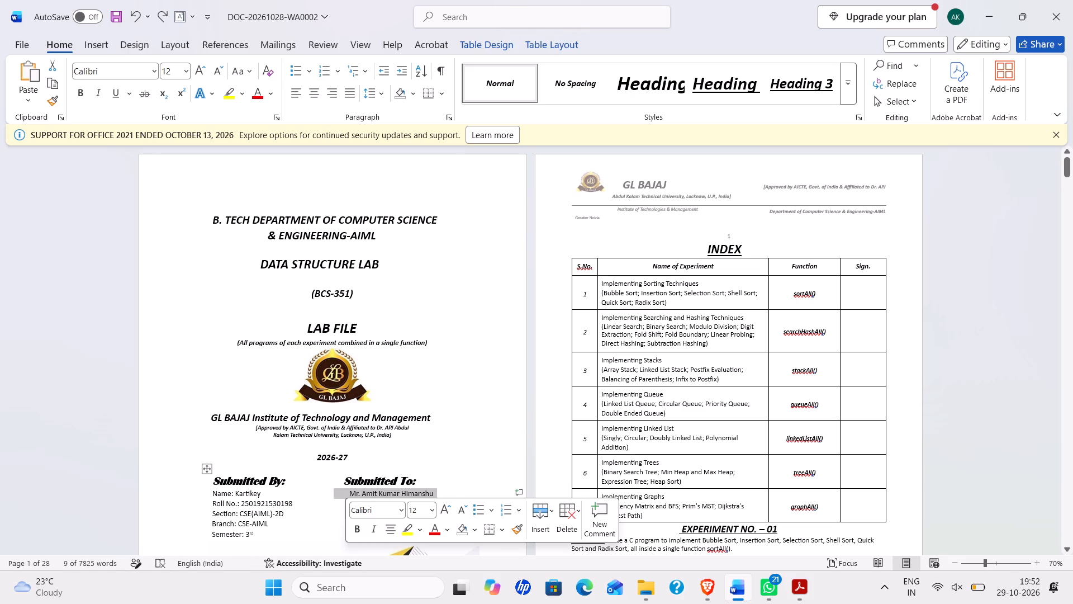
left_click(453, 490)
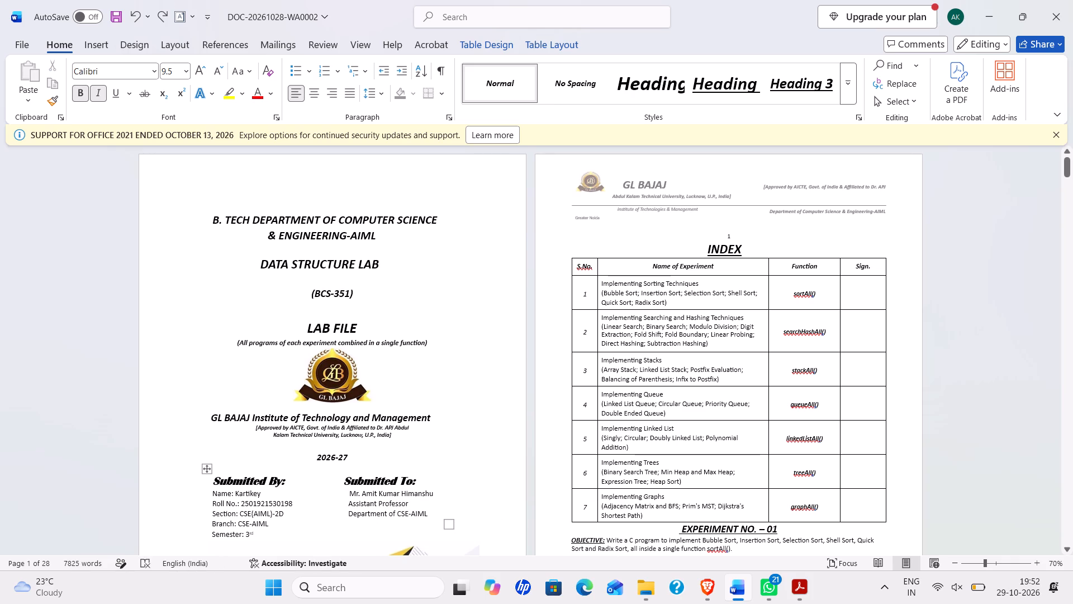
Align the teacher's name line under Submitted To on the cover page with the Assistant Professor and Department lines.
left_click_drag(346, 493, 426, 520)
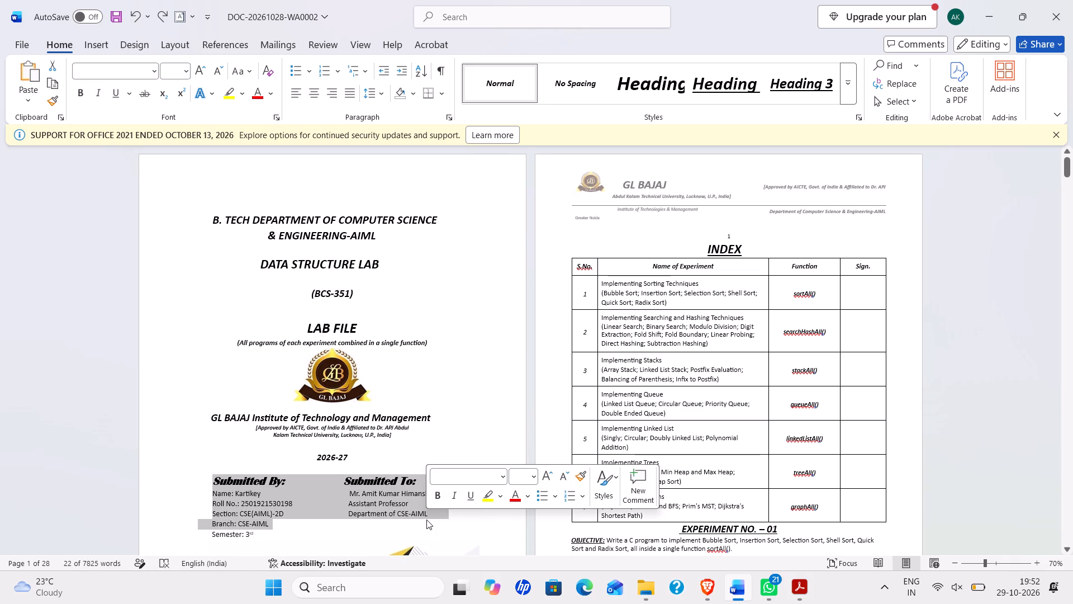
left_click(459, 548)
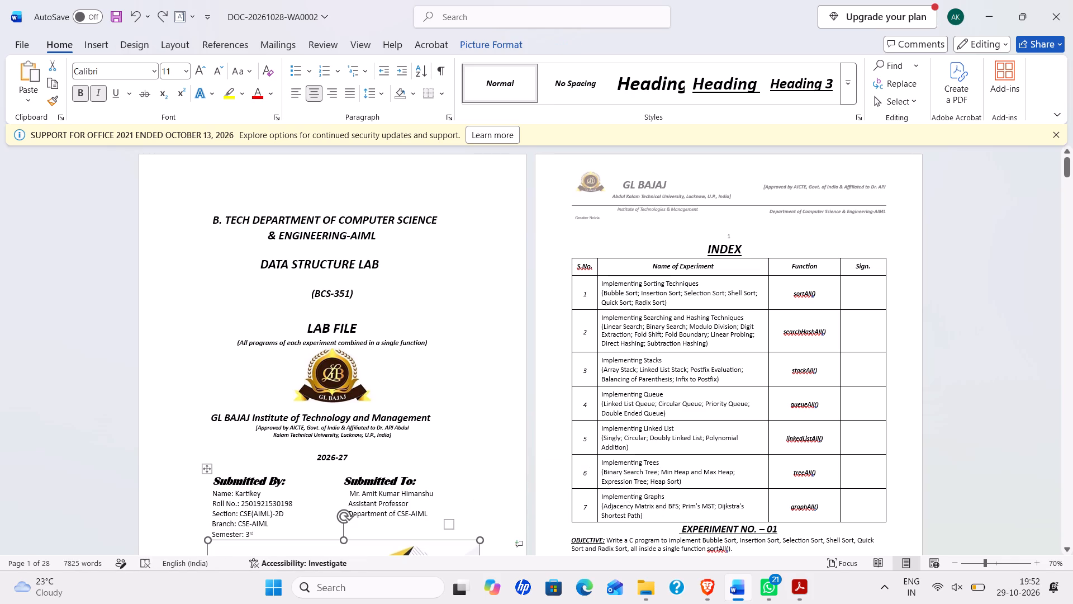
left_click_drag(347, 495, 427, 516)
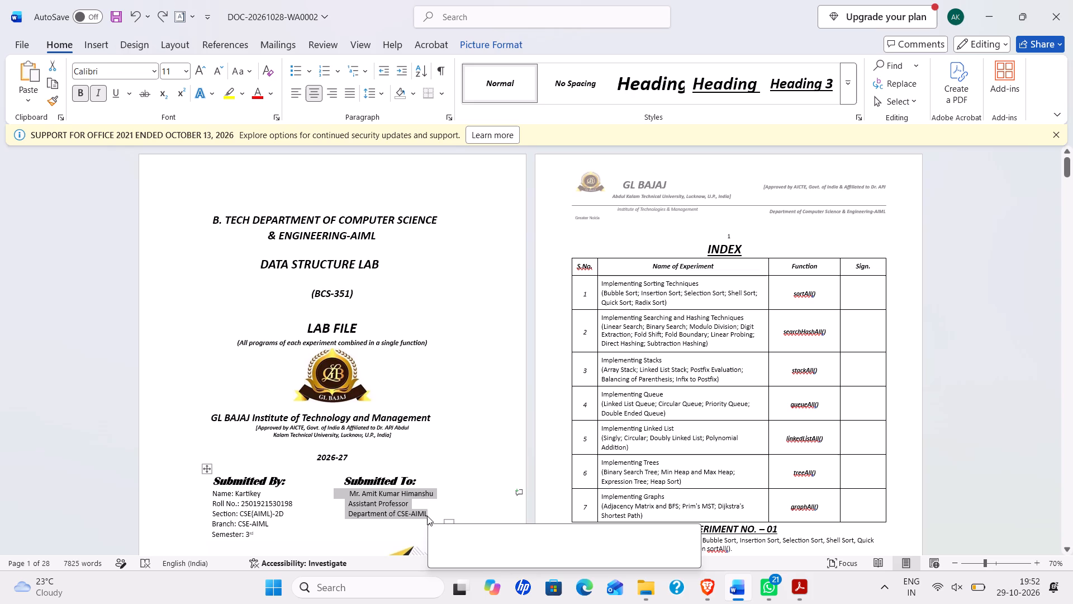
left_click(443, 512)
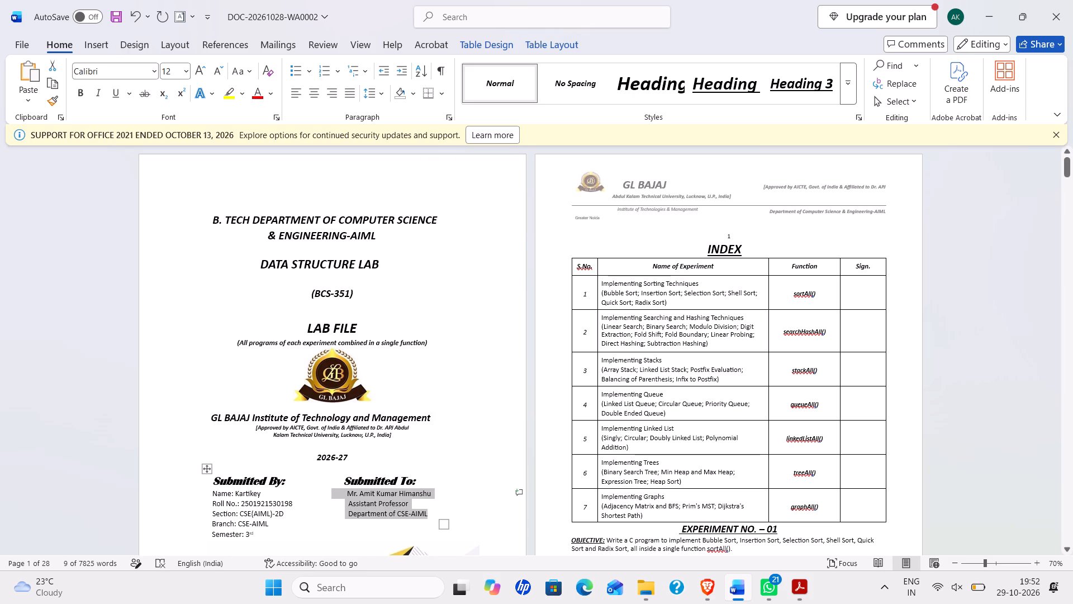
left_click(460, 463)
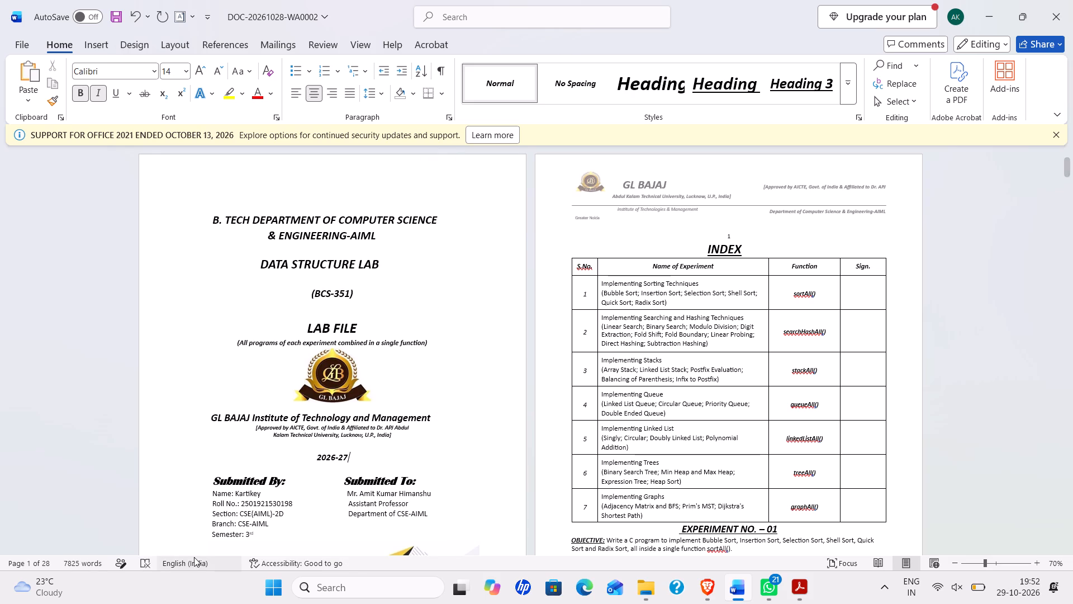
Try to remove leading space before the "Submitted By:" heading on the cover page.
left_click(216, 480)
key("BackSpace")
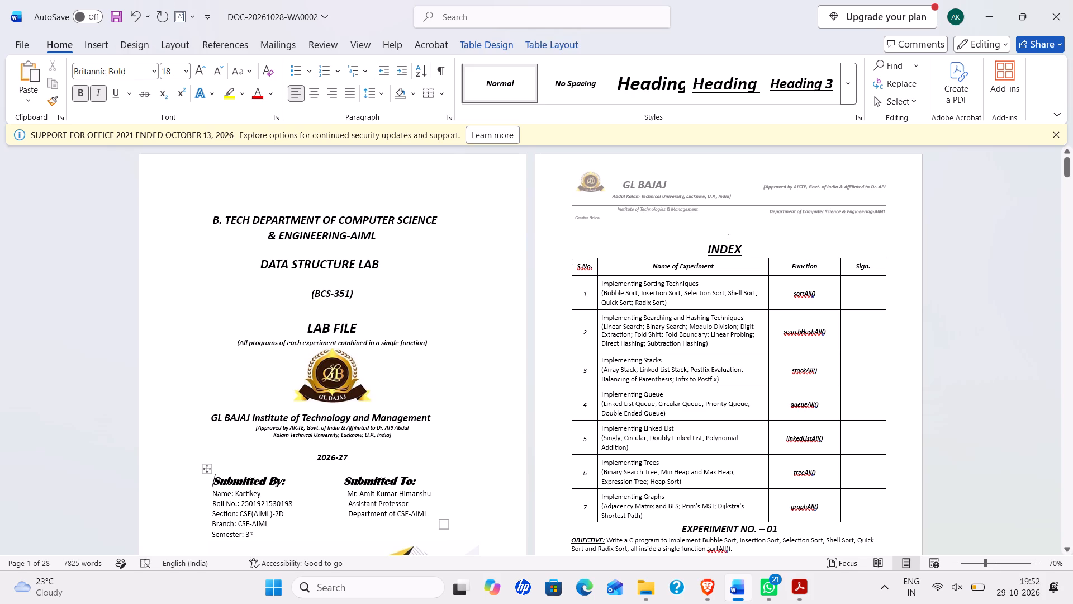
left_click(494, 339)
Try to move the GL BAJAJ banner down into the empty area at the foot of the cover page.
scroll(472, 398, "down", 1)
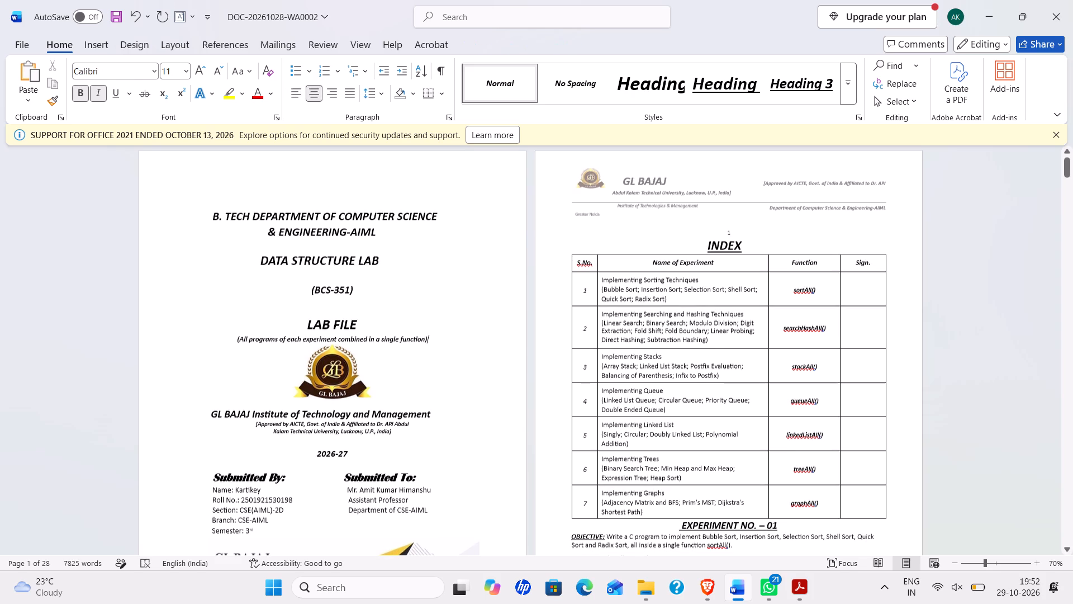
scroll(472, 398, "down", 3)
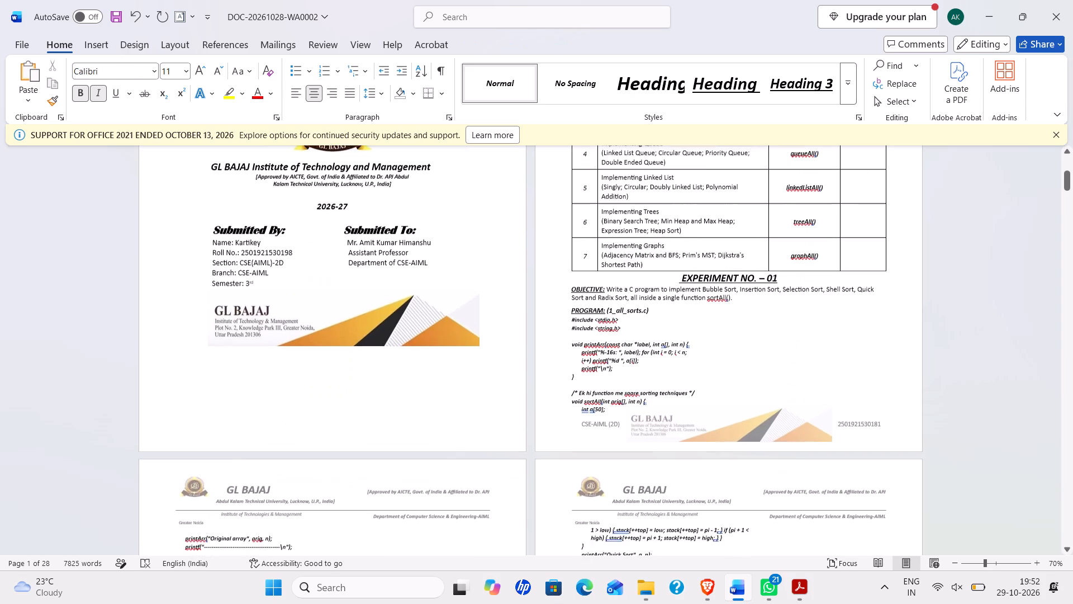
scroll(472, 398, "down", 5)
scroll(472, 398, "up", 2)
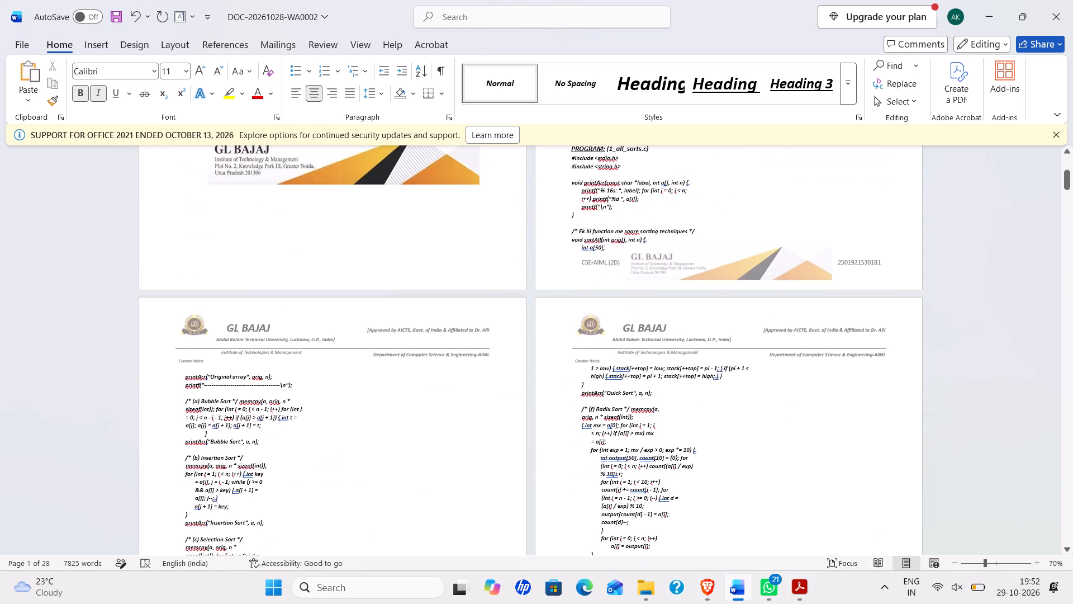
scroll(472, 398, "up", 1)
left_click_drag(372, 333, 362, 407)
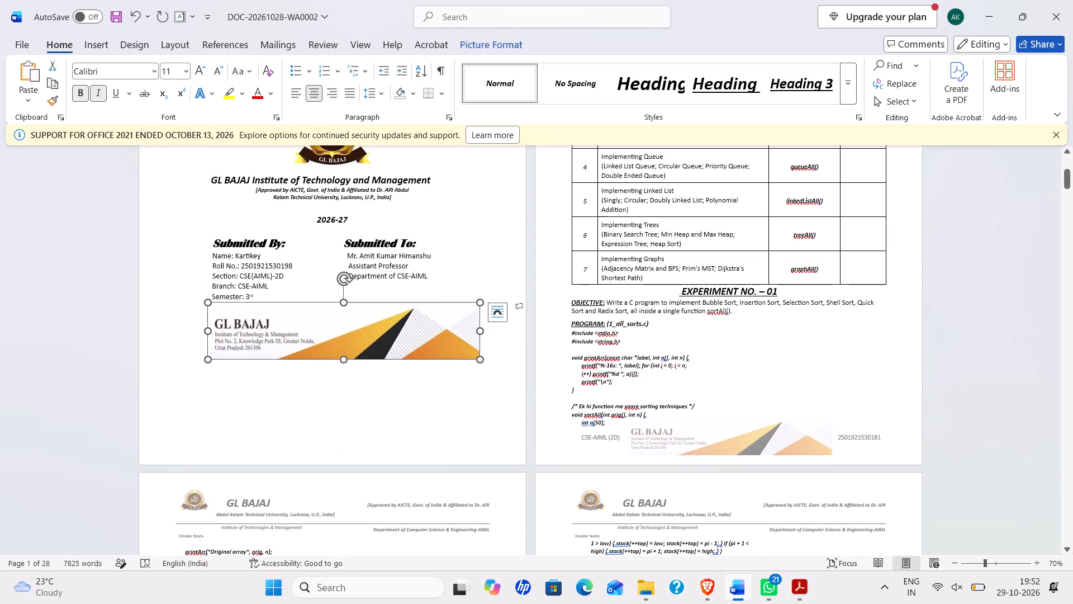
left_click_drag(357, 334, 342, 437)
Set the paragraph holding the cover page's GL BAJAJ banner to justified alignment.
left_click(345, 99)
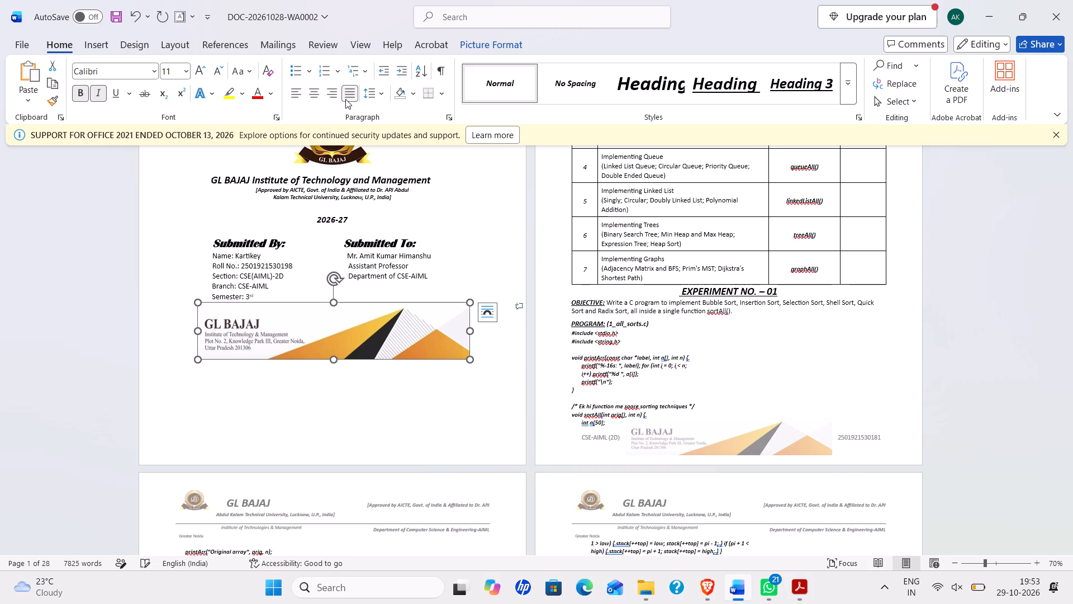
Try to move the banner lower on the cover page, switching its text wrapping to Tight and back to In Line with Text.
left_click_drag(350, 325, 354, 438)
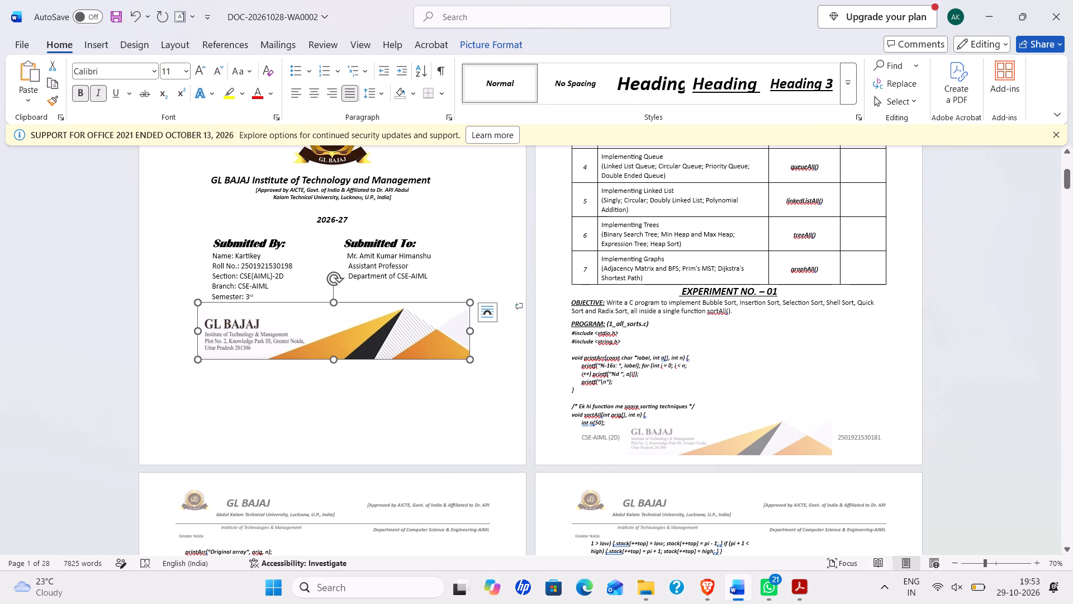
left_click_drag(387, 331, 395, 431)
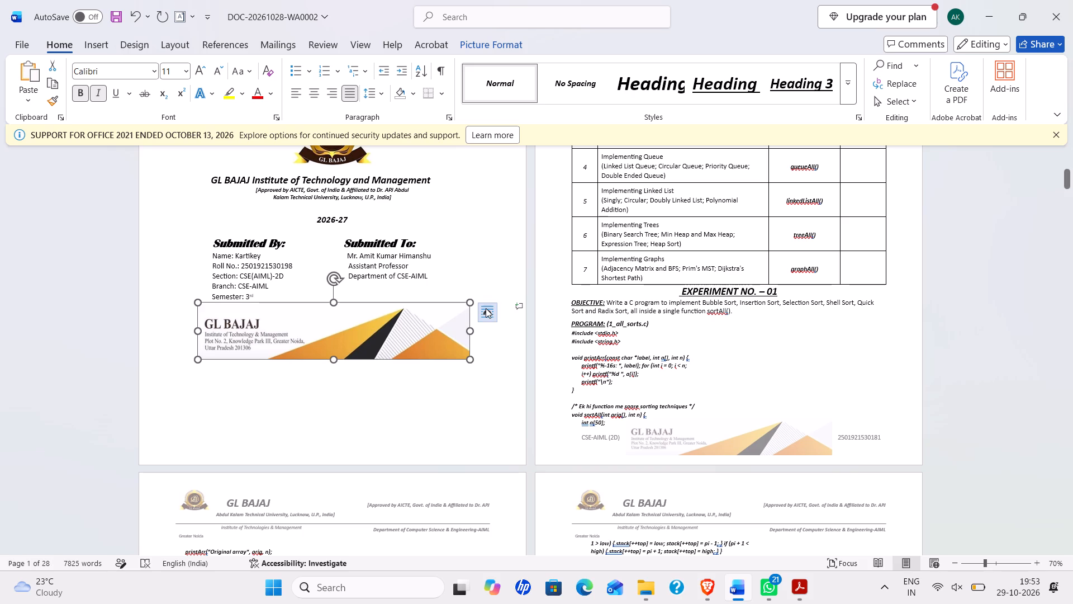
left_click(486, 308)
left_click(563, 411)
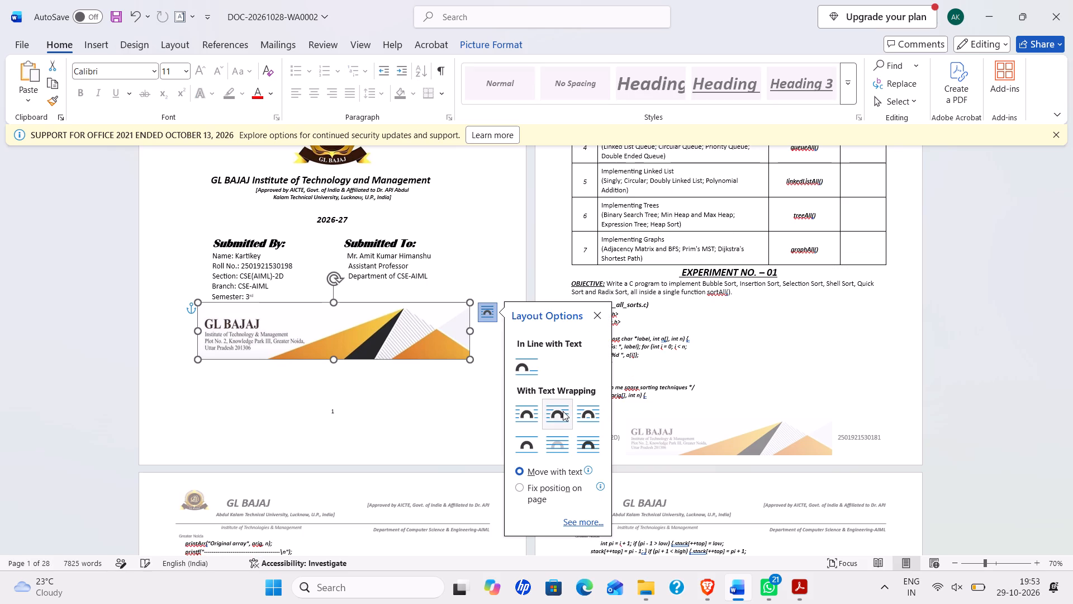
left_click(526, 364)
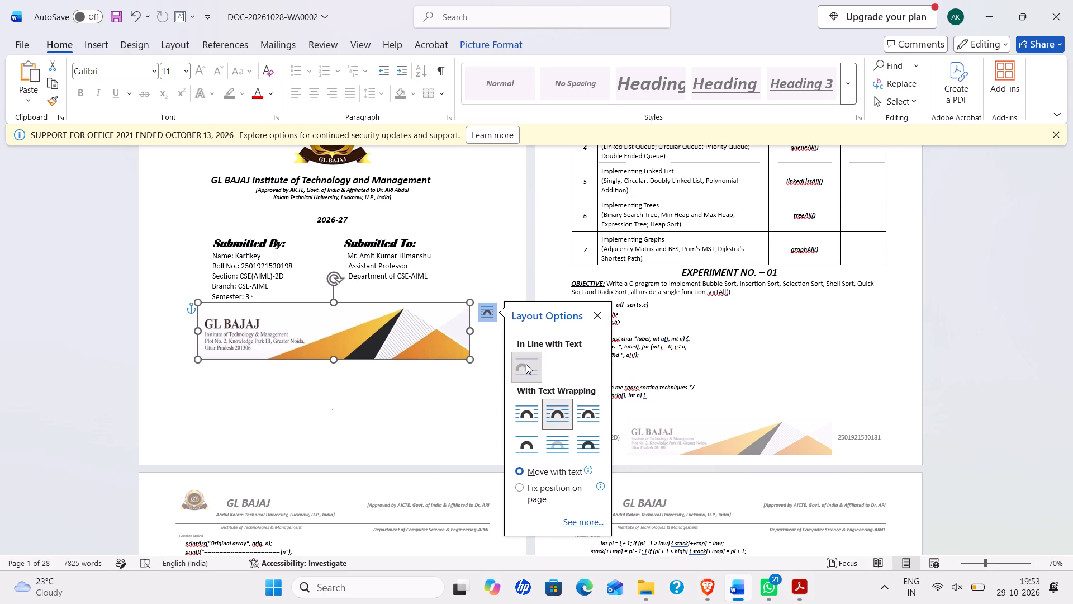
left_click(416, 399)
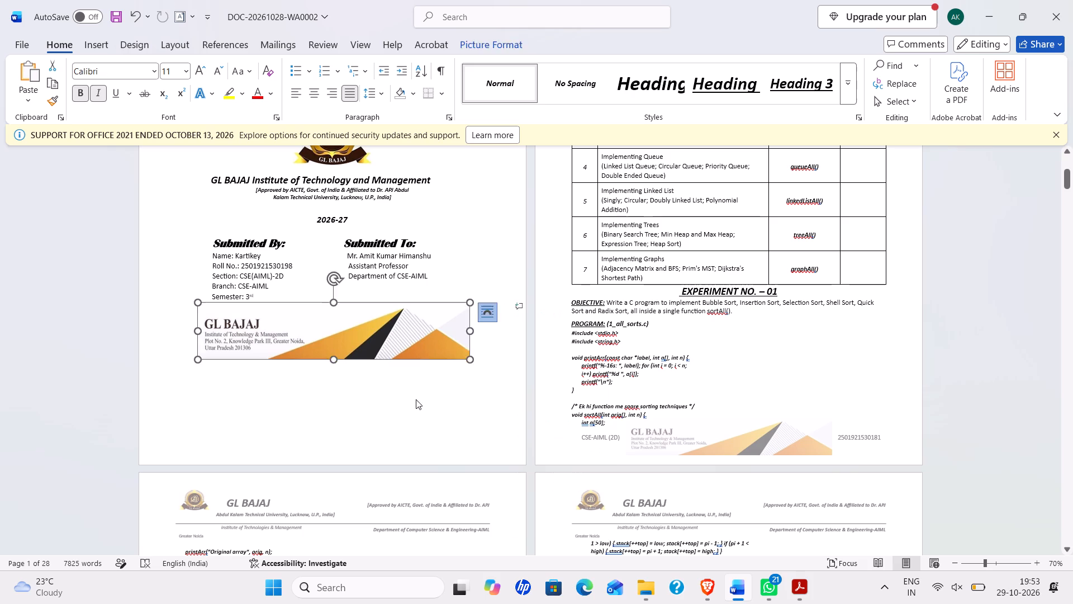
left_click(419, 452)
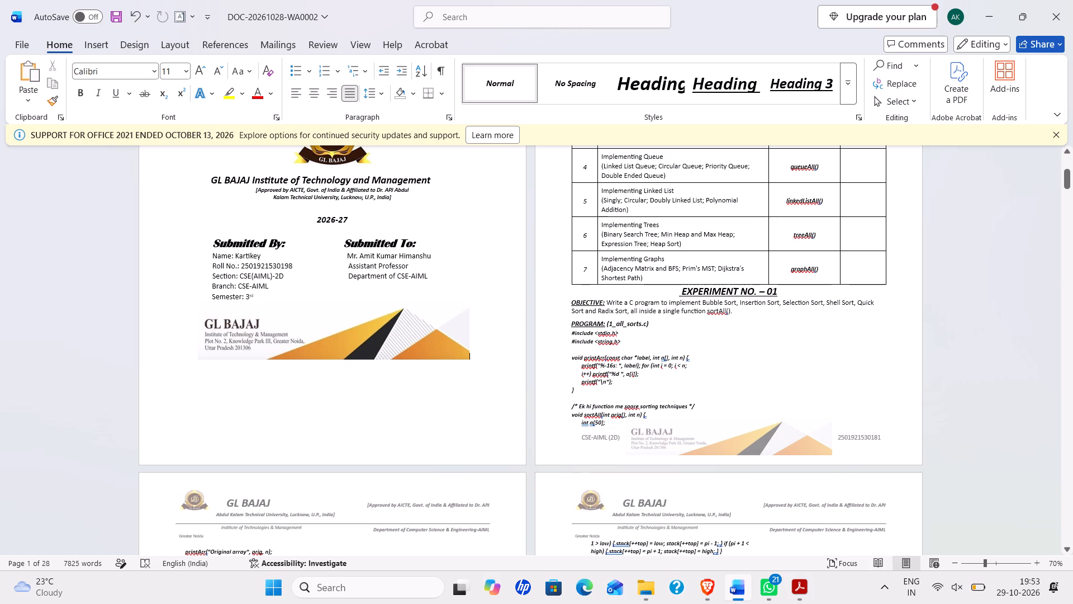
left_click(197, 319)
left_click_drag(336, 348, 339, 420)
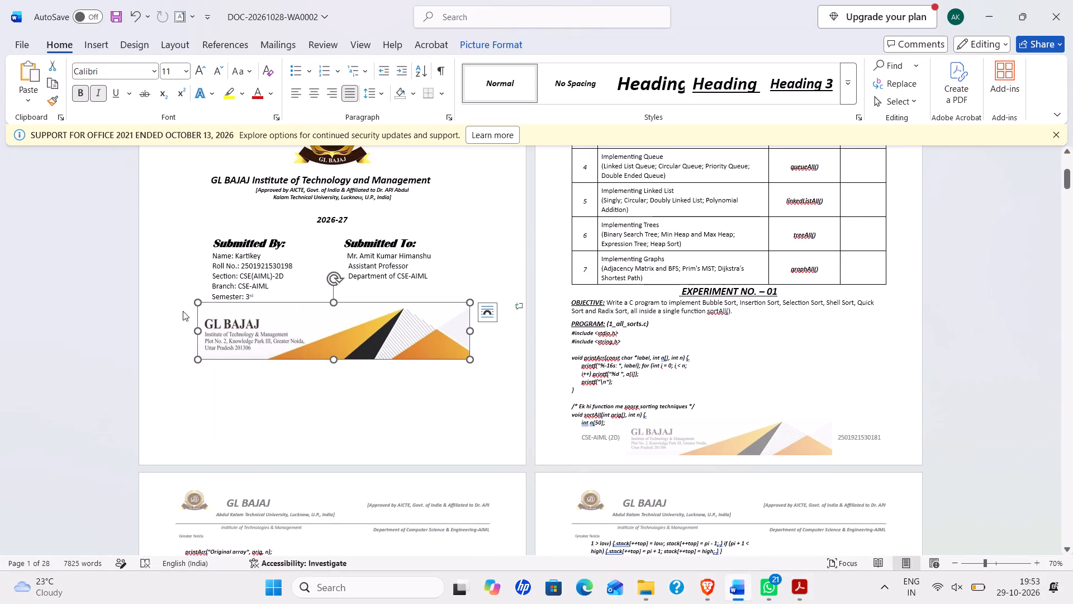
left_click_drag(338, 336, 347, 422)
Look over the code, output and page layout of Experiment No. 01 and Experiment No. 02.
scroll(759, 457, "down", 3)
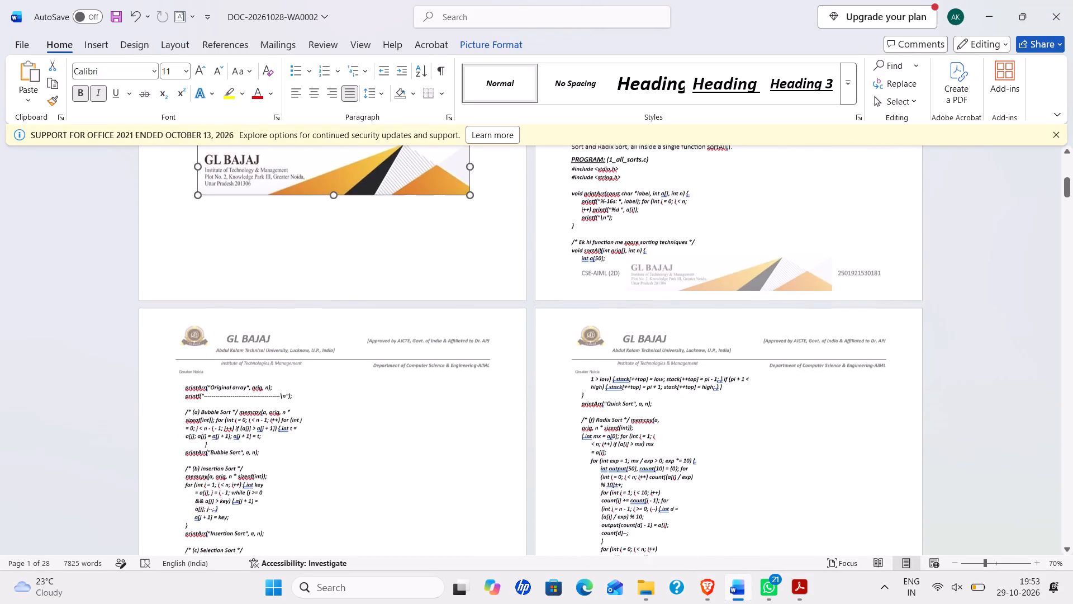
scroll(759, 457, "down", 2)
right_click(759, 457)
scroll(759, 457, "down", 17)
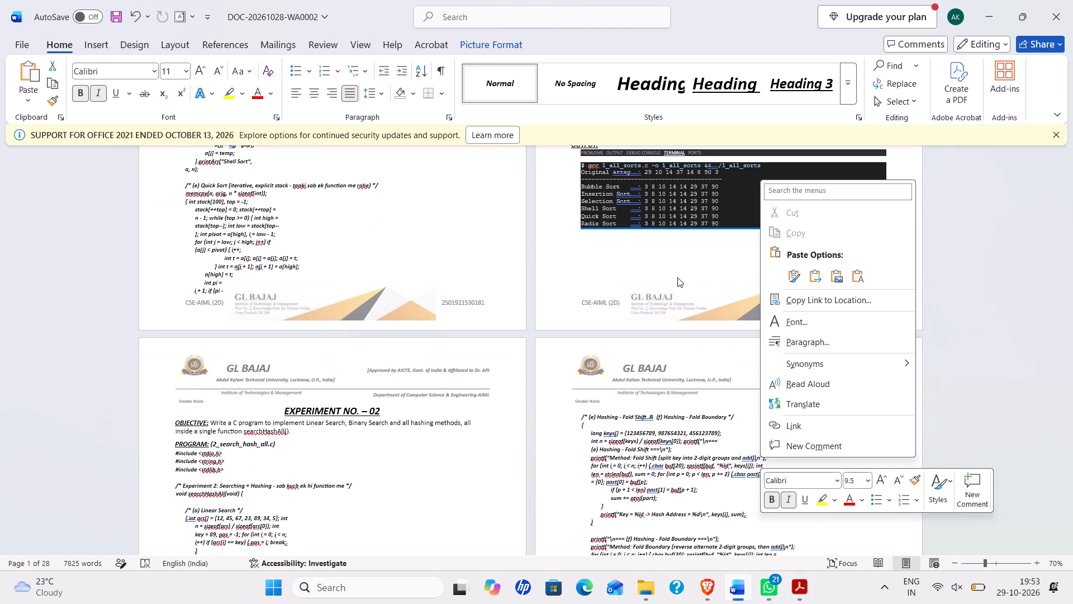
left_click(662, 256)
scroll(754, 363, "down", 3)
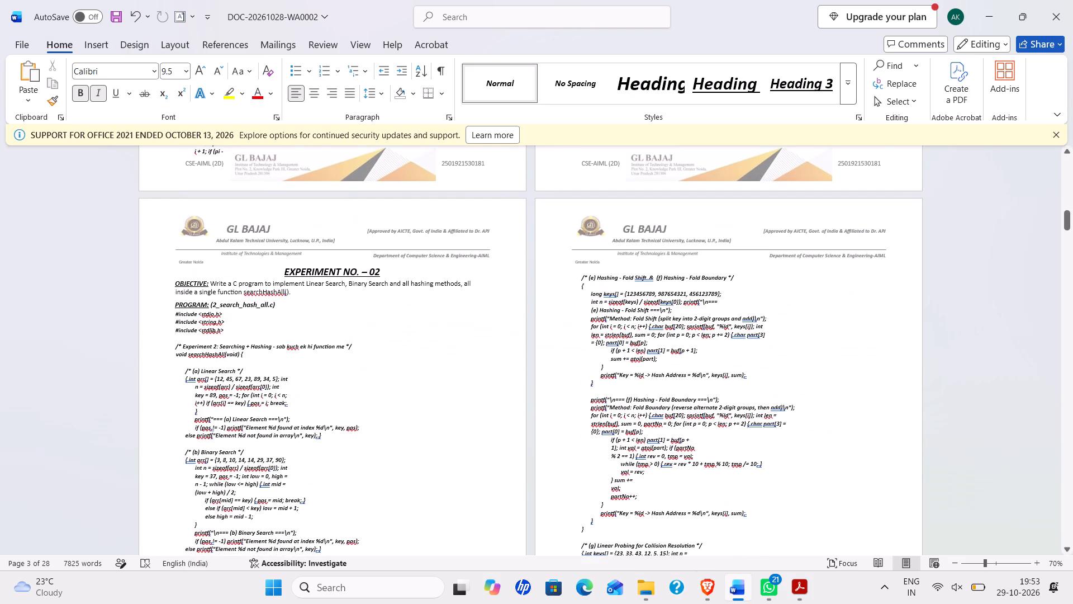
scroll(391, 313, "up", 3)
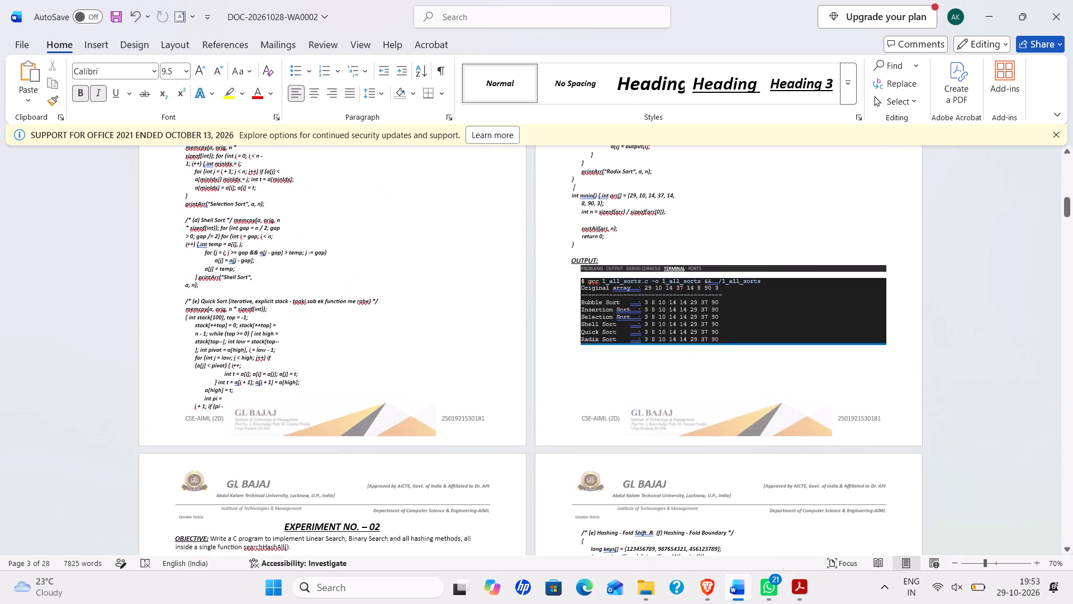
scroll(391, 313, "up", 3)
scroll(391, 313, "down", 4)
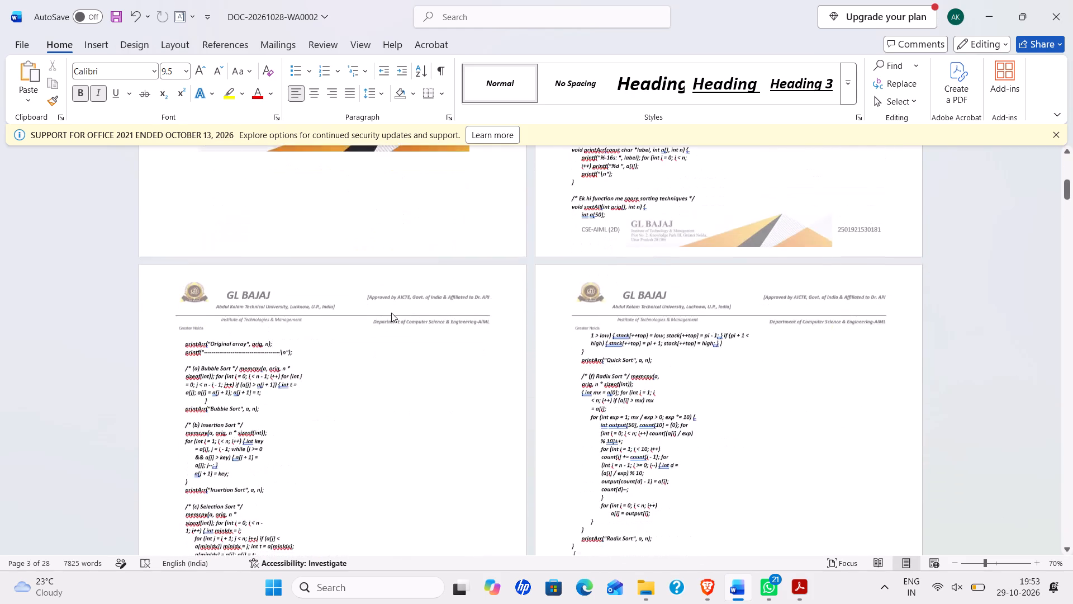
Set the font of Experiment No. 01's program code and terminal output to Aptos, starting from the #include lines.
scroll(391, 313, "up", 1)
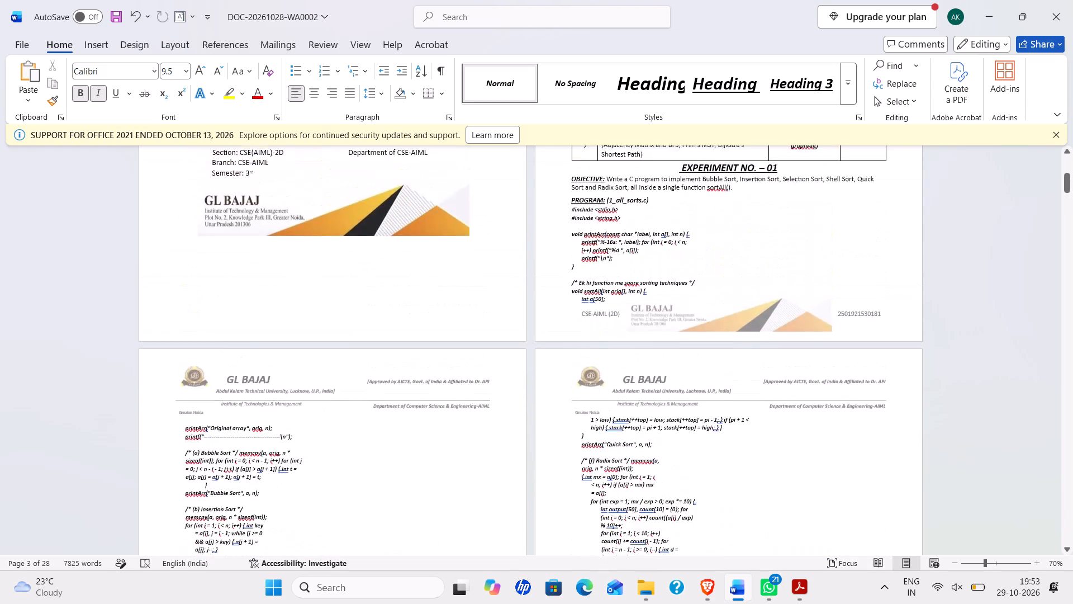
scroll(391, 313, "up", 1)
scroll(620, 505, "down", 2)
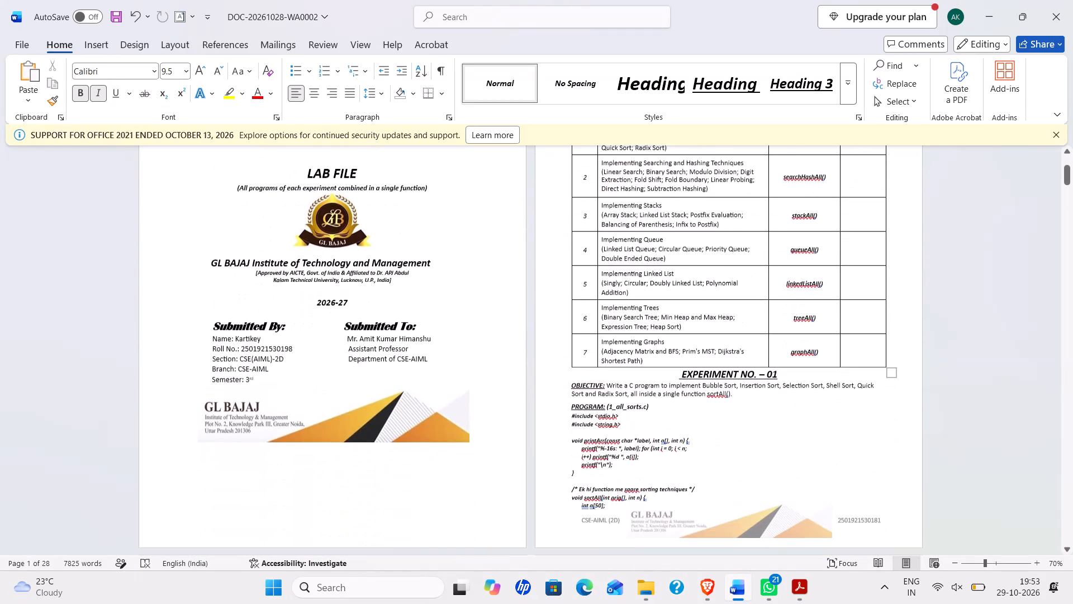
left_click_drag(570, 414, 607, 437)
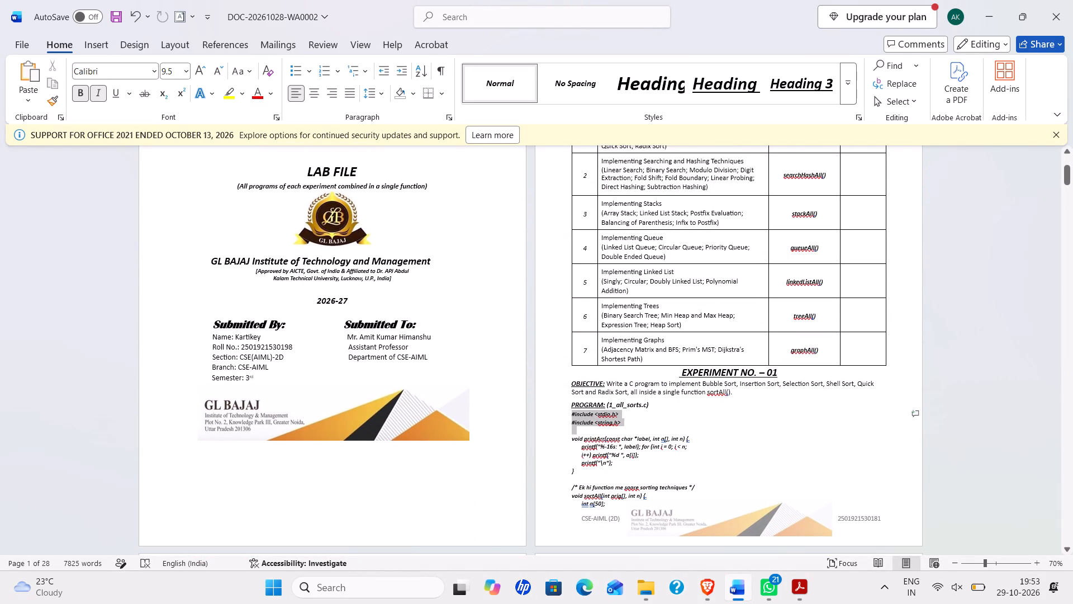
left_click_drag(607, 437, 852, 558)
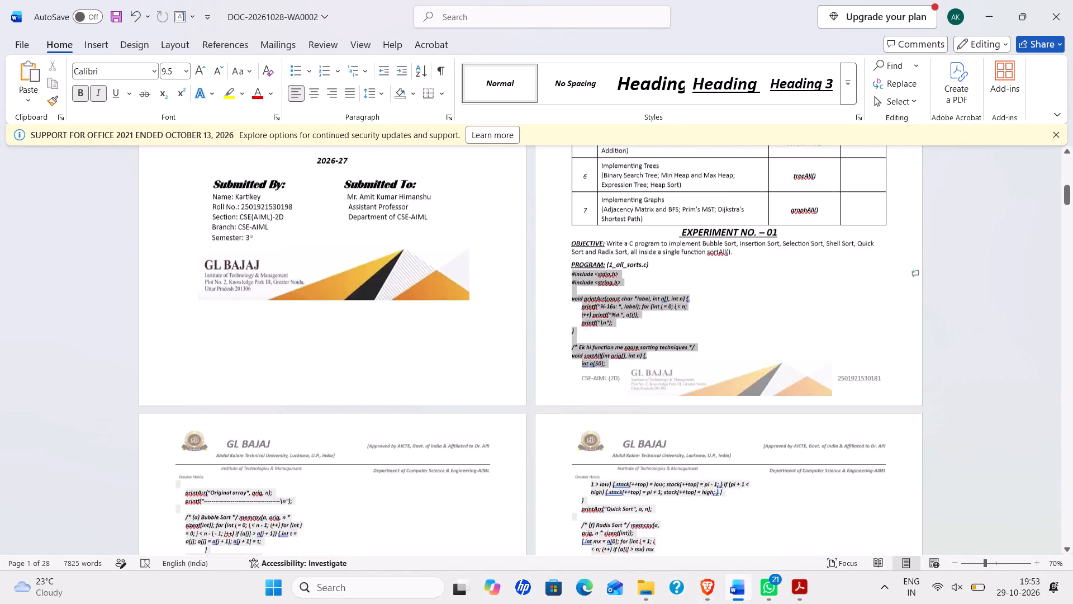
left_click_drag(852, 558, 891, 541)
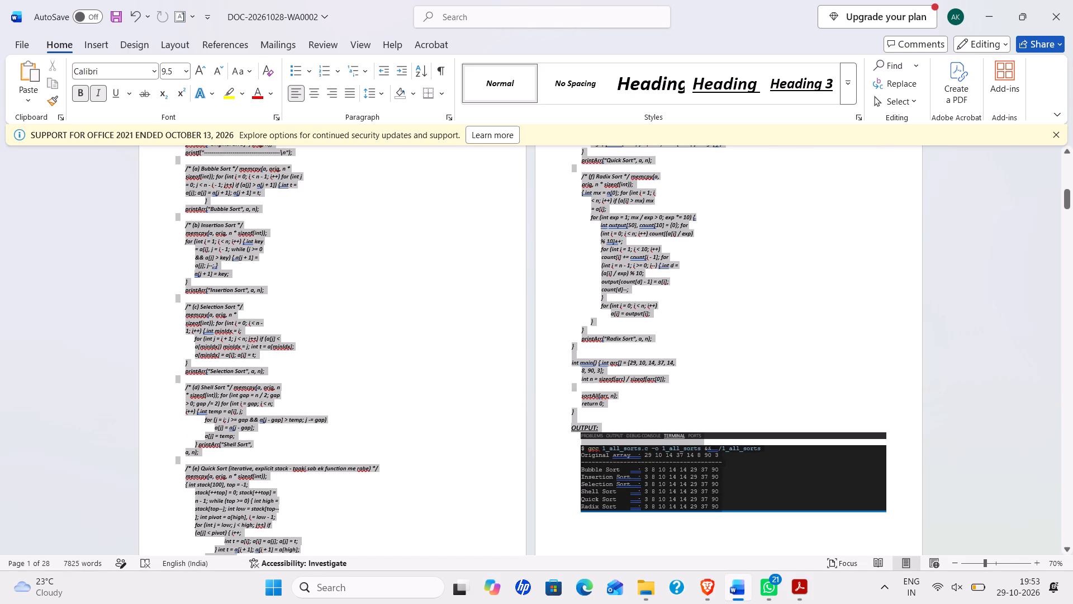
left_click_drag(891, 541, 799, 392)
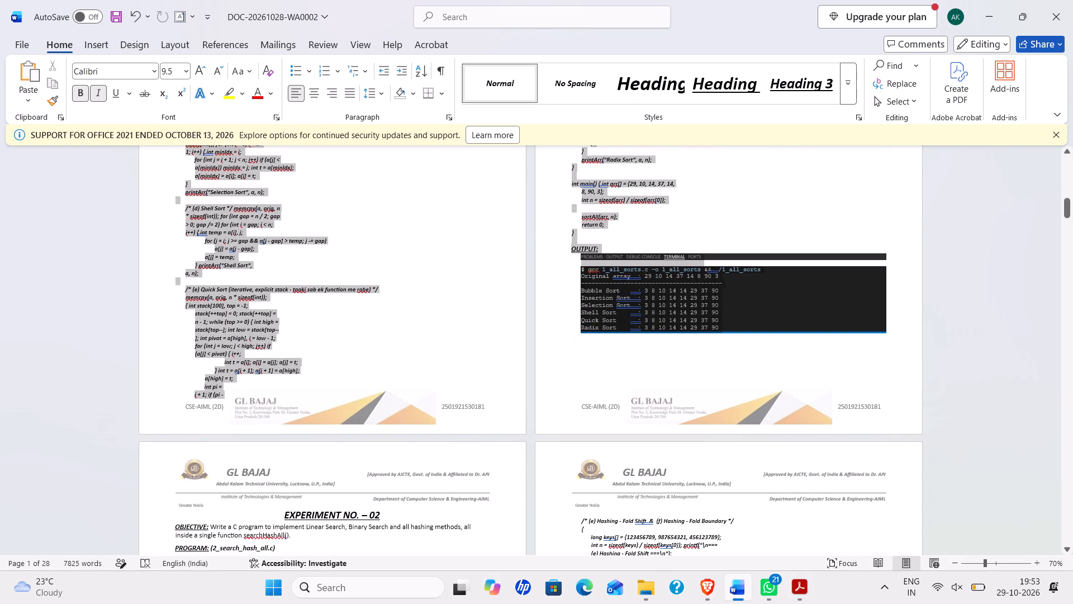
left_click_drag(799, 392, 798, 391)
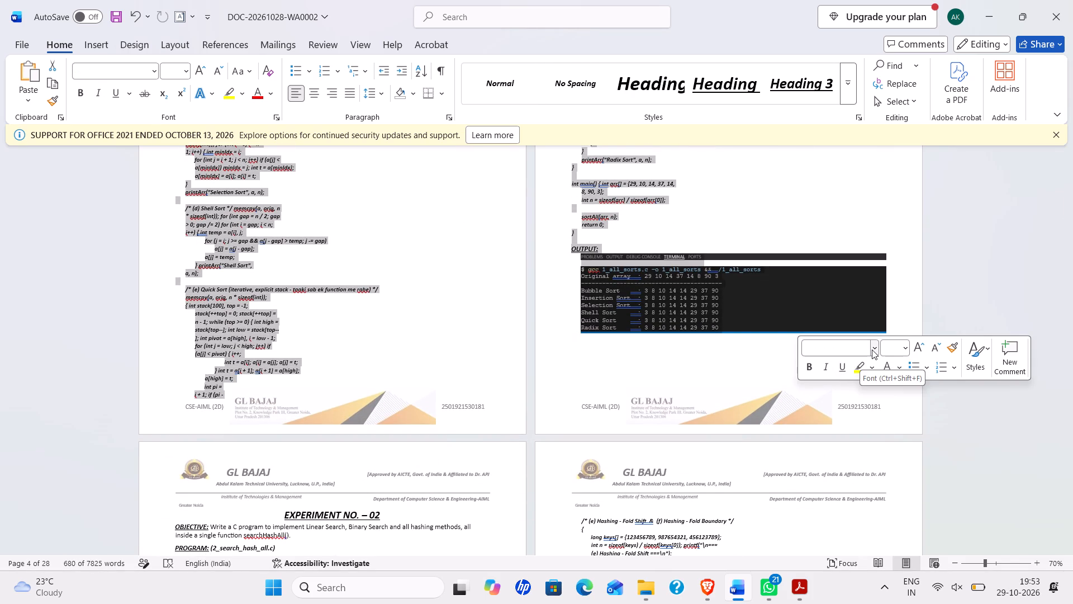
left_click(872, 350)
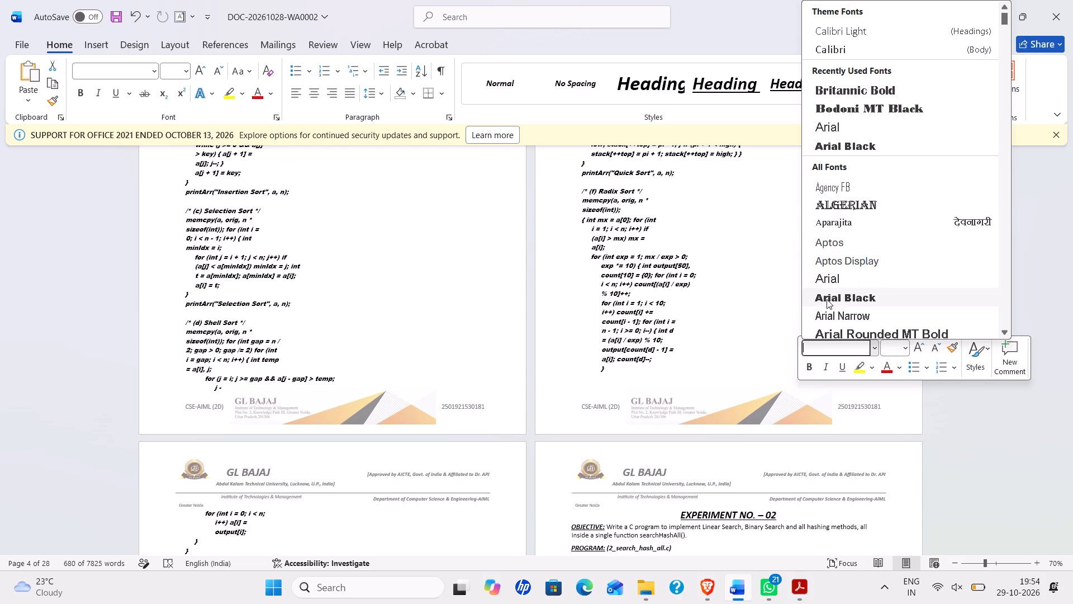
left_click(835, 243)
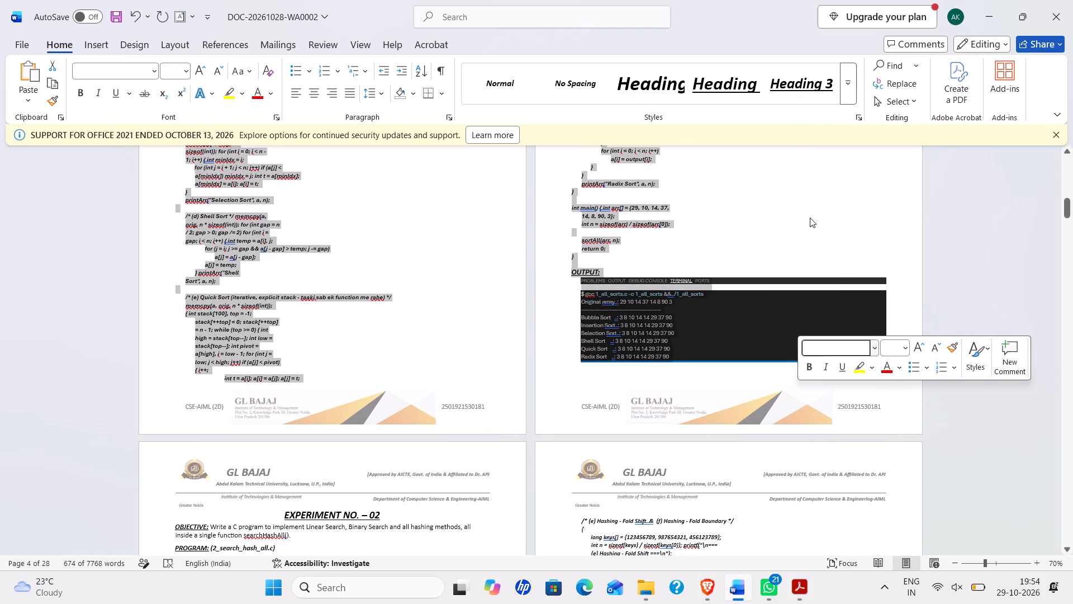
left_click(810, 218)
Set the font of Experiment No. 02's code to Aptos, from the #include lines through the Linear Probing section.
scroll(810, 218, "down", 3)
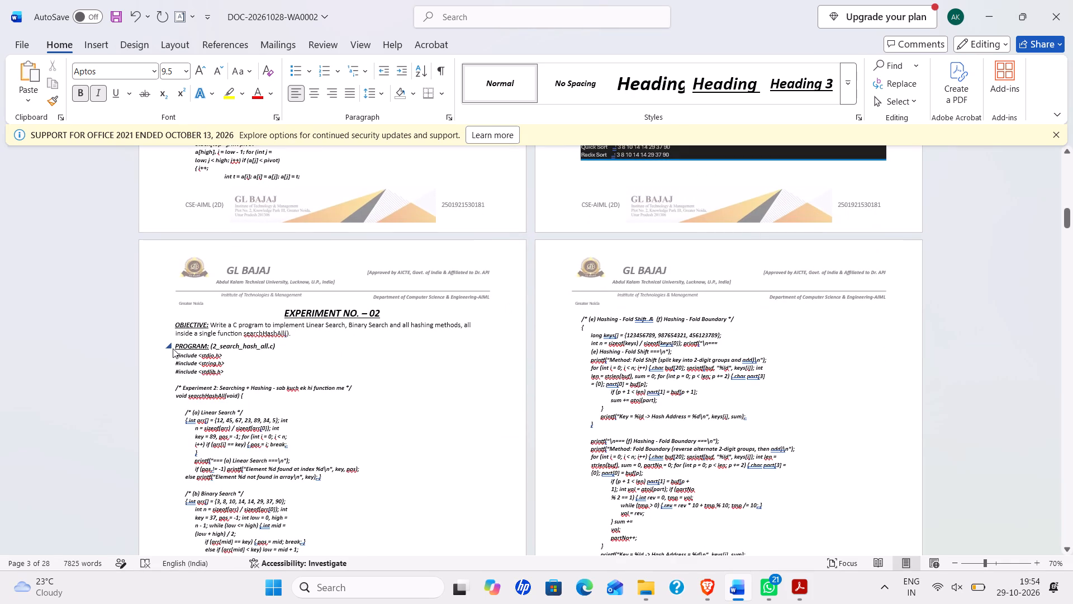
left_click_drag(173, 355, 521, 485)
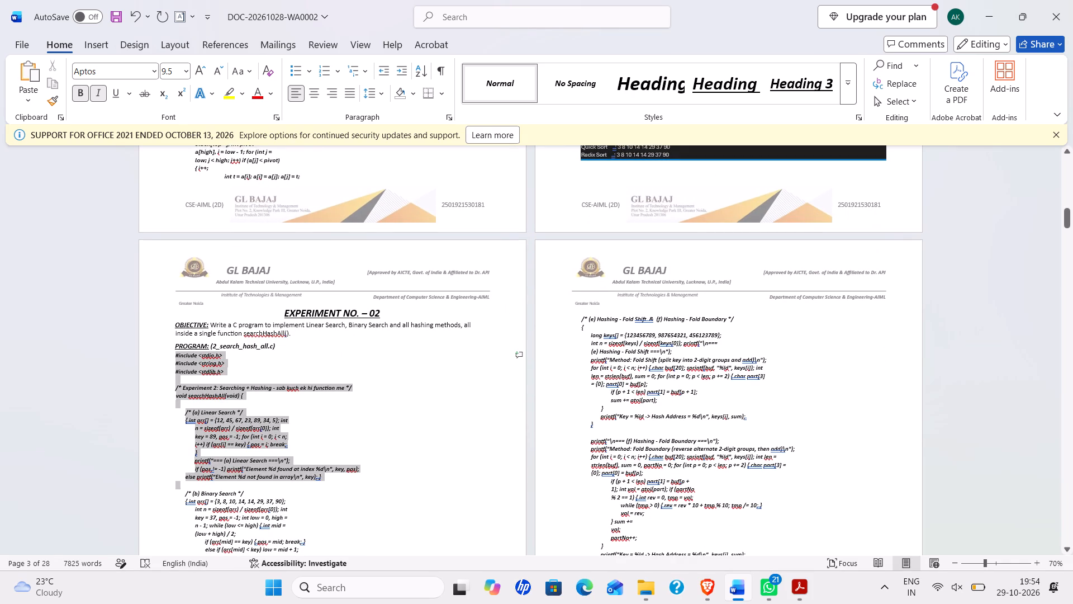
left_click_drag(521, 485, 768, 550)
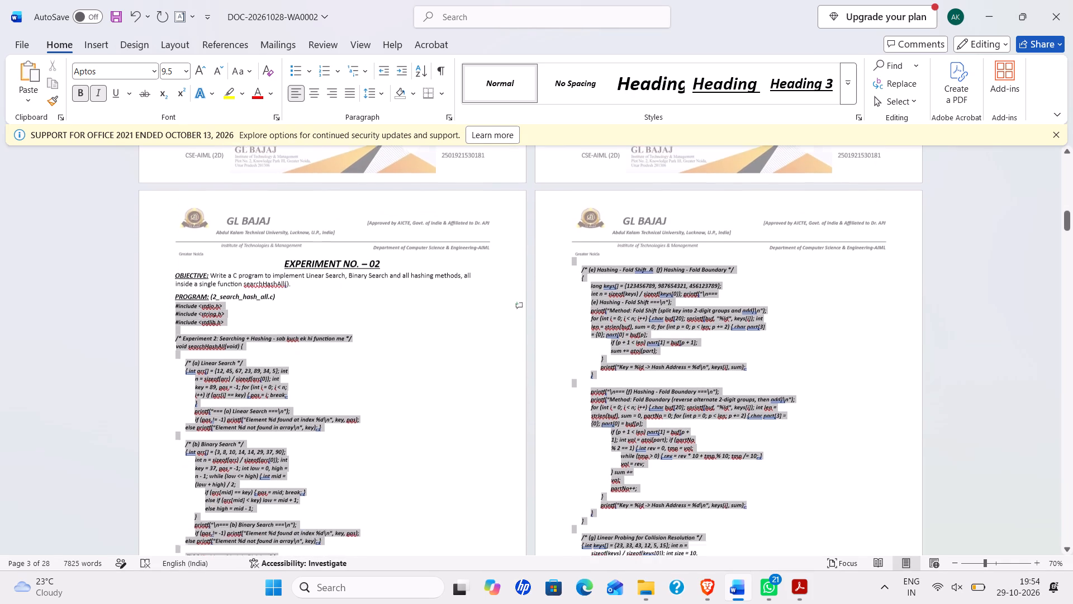
left_click_drag(768, 550, 937, 547)
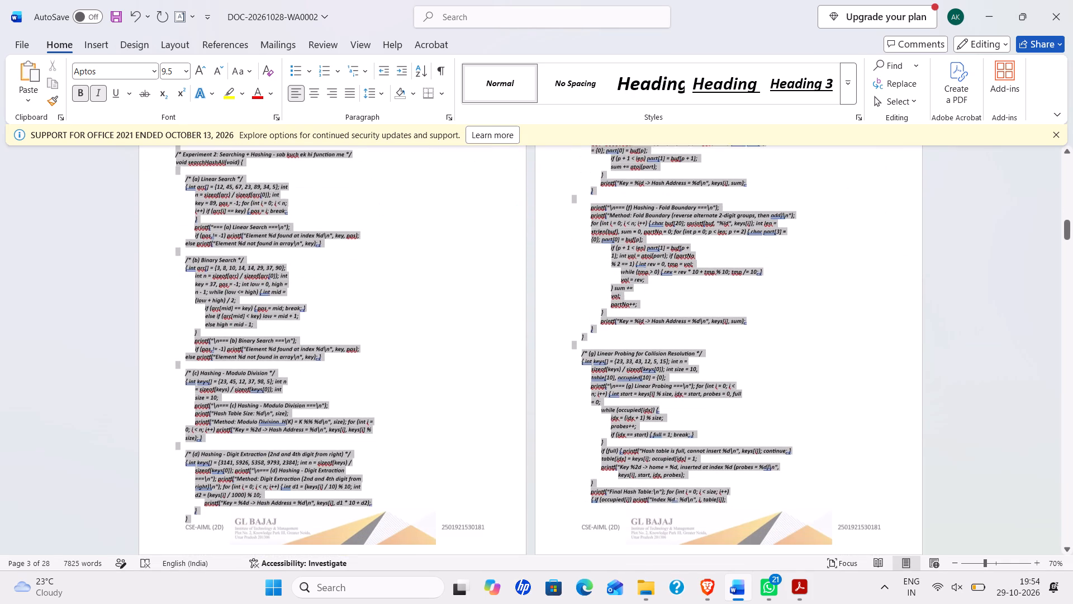
left_click_drag(937, 547, 916, 503)
scroll(916, 503, "down", 2)
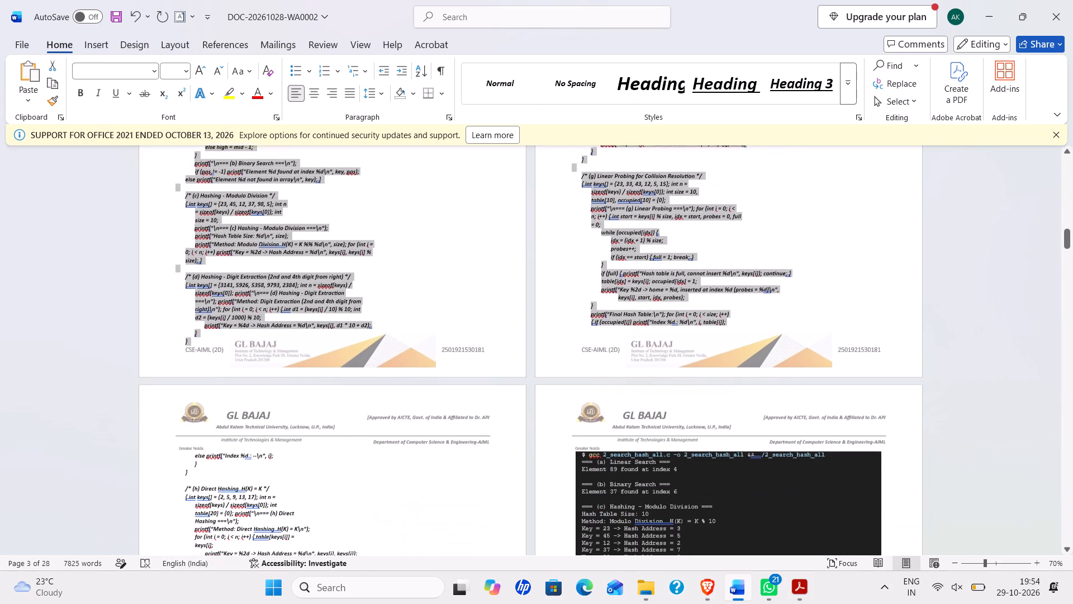
scroll(916, 503, "down", 1)
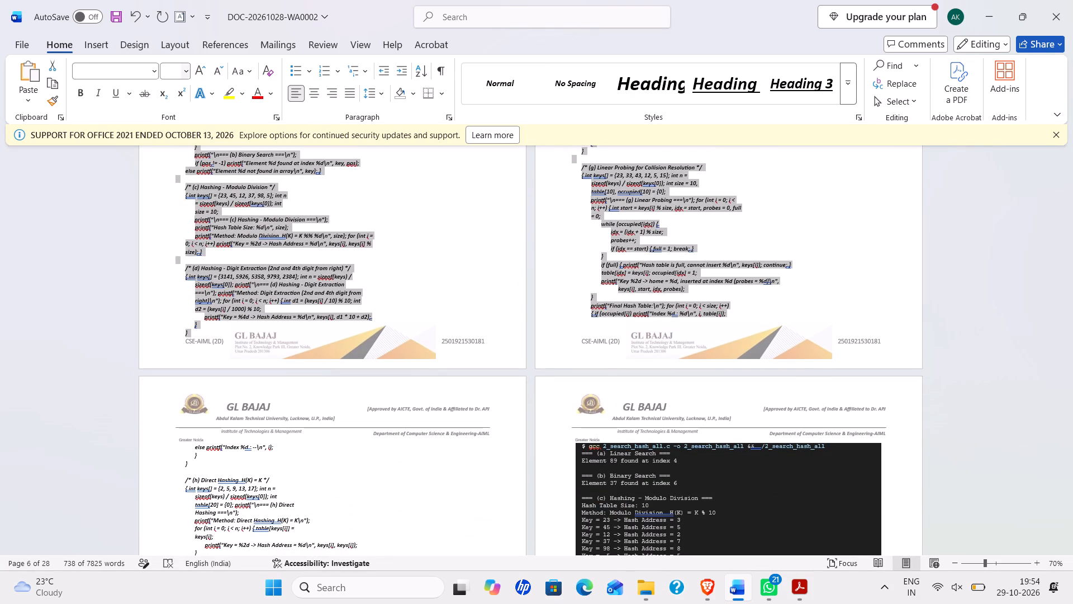
left_click(152, 78)
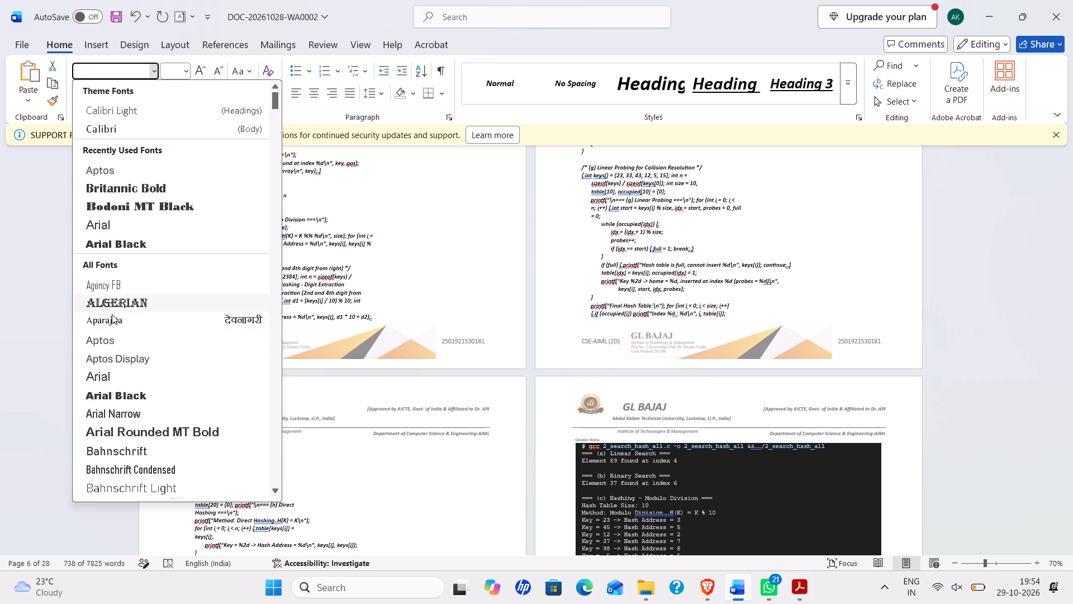
left_click(111, 344)
left_click(743, 255)
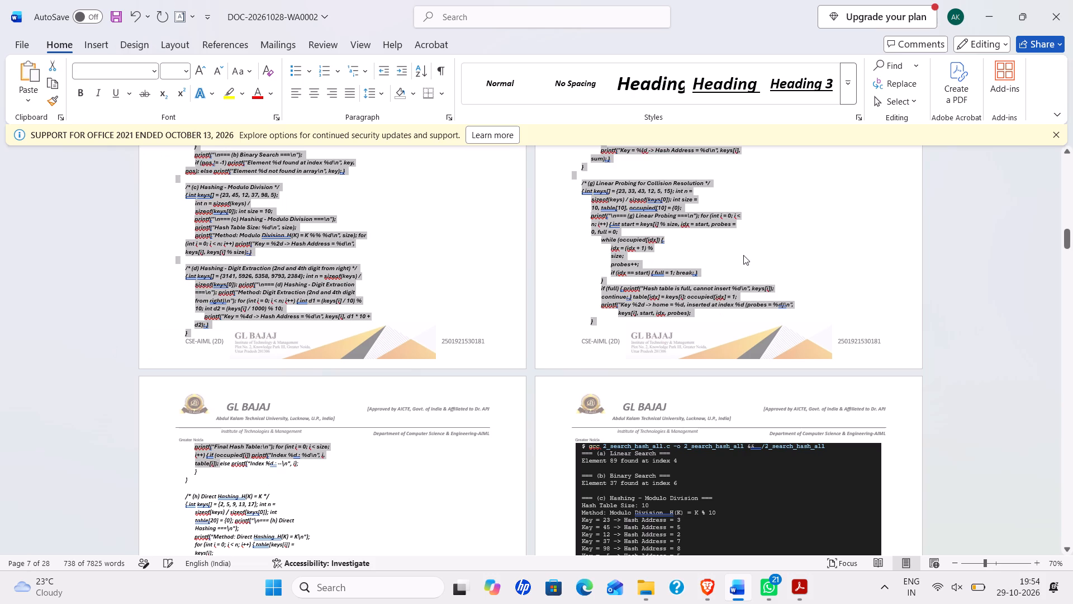
Look over the reformatted code of Experiments No. 01 and 02 and the remaining hashing code and output up to Experiment No. 03.
scroll(743, 255, "up", 6)
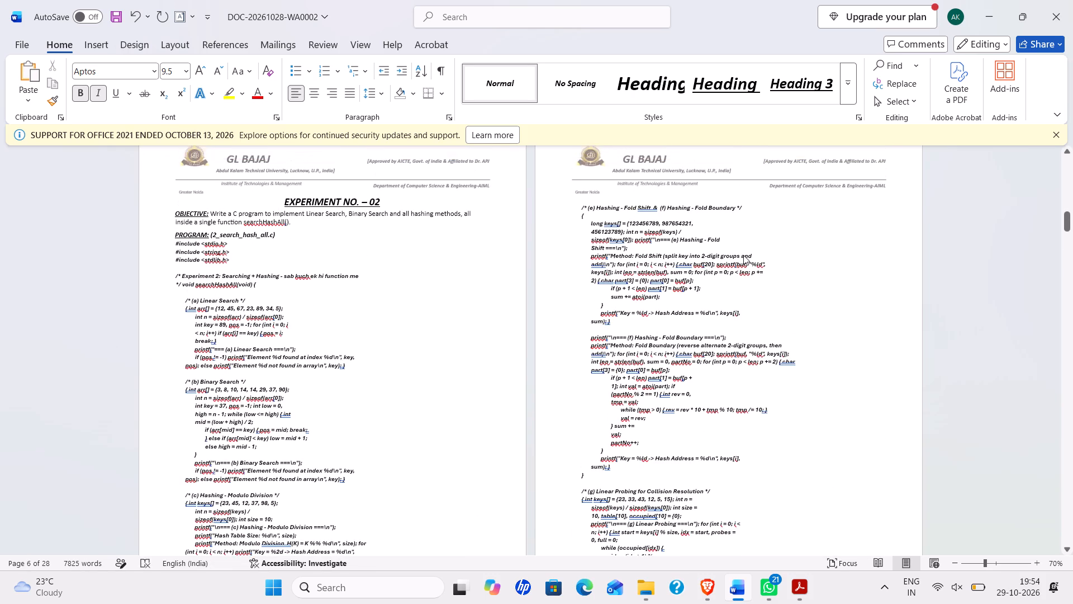
scroll(743, 255, "up", 3)
left_click_drag(686, 216, 685, 216)
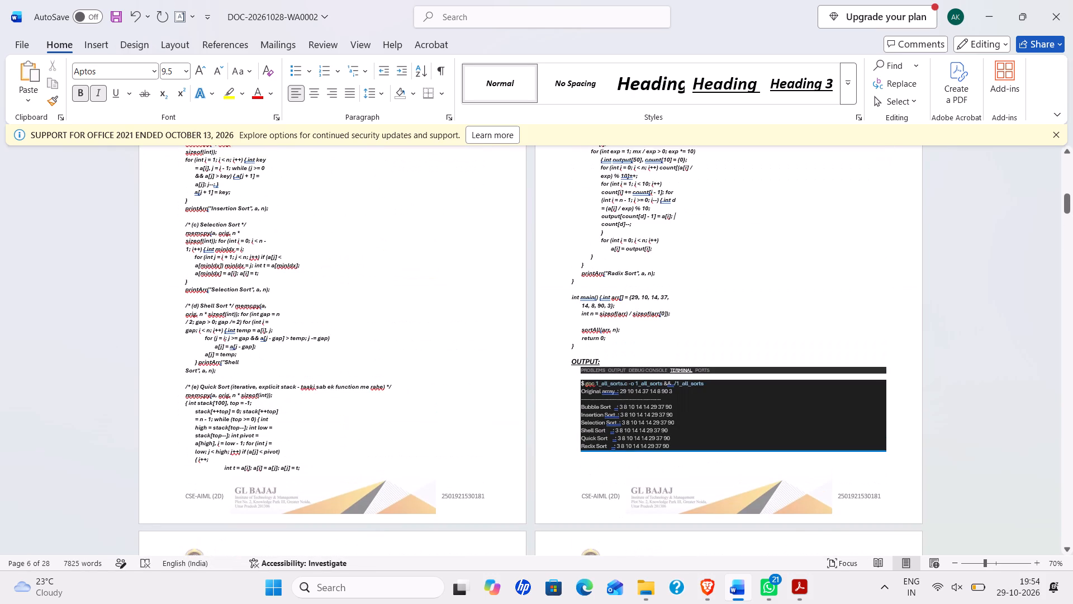
left_click_drag(685, 216, 600, 220)
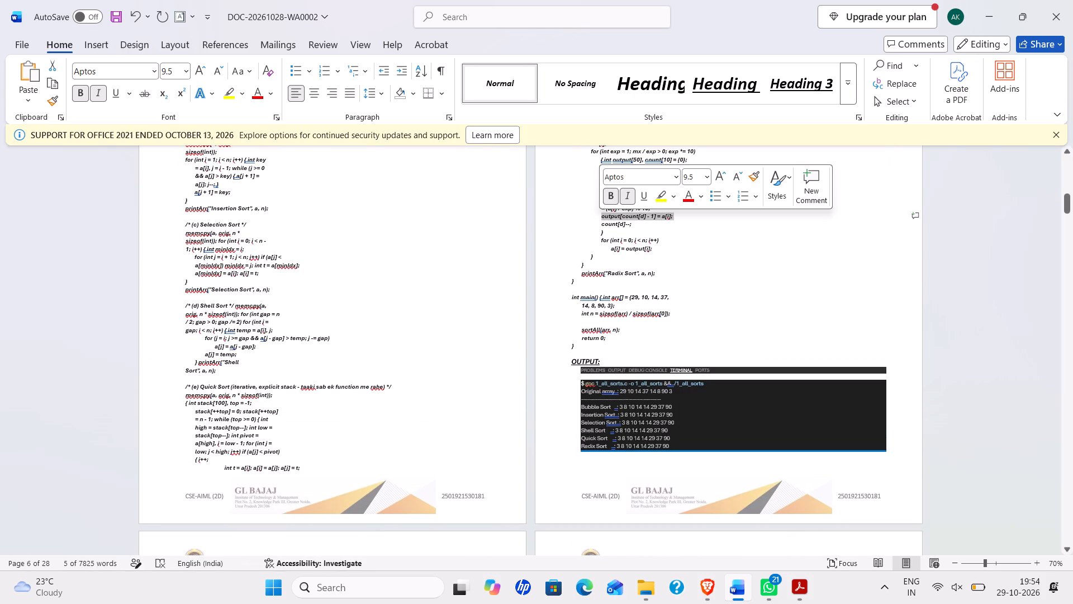
left_click(697, 261)
scroll(697, 261, "down", 4)
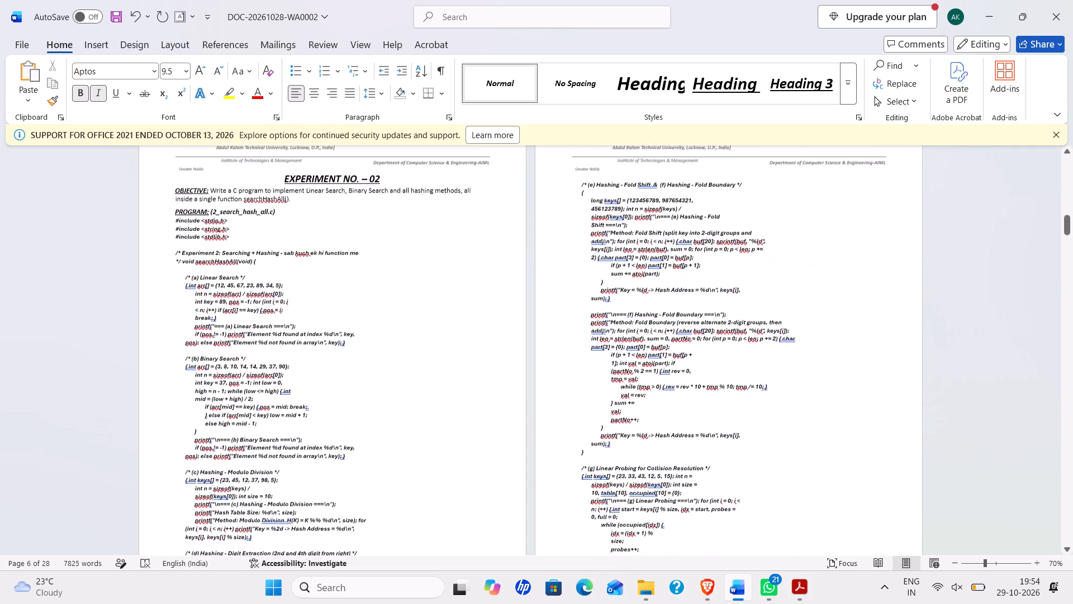
scroll(697, 261, "down", 5)
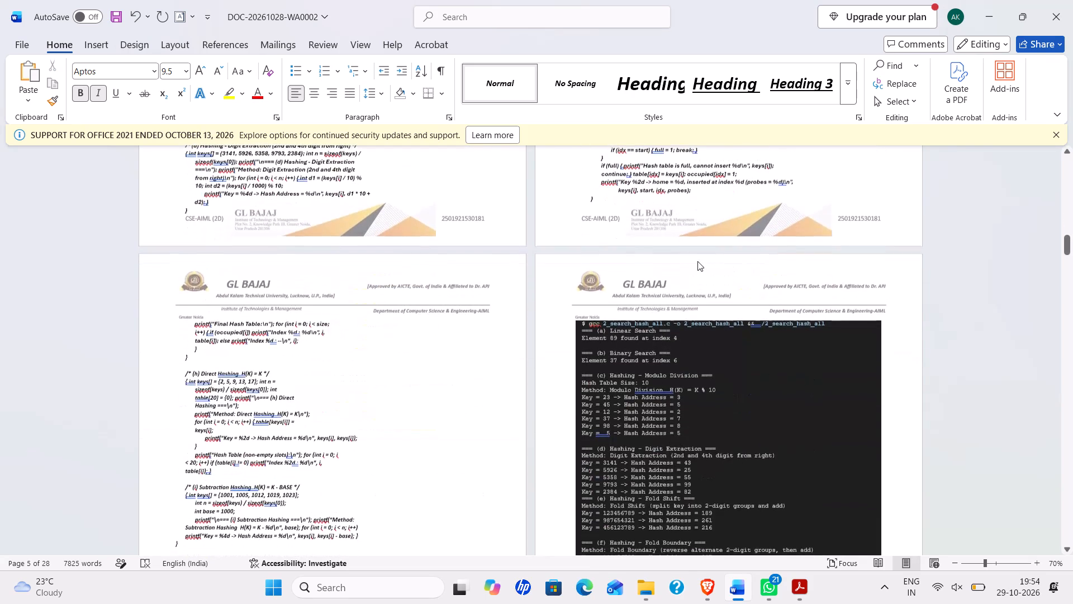
scroll(697, 261, "down", 4)
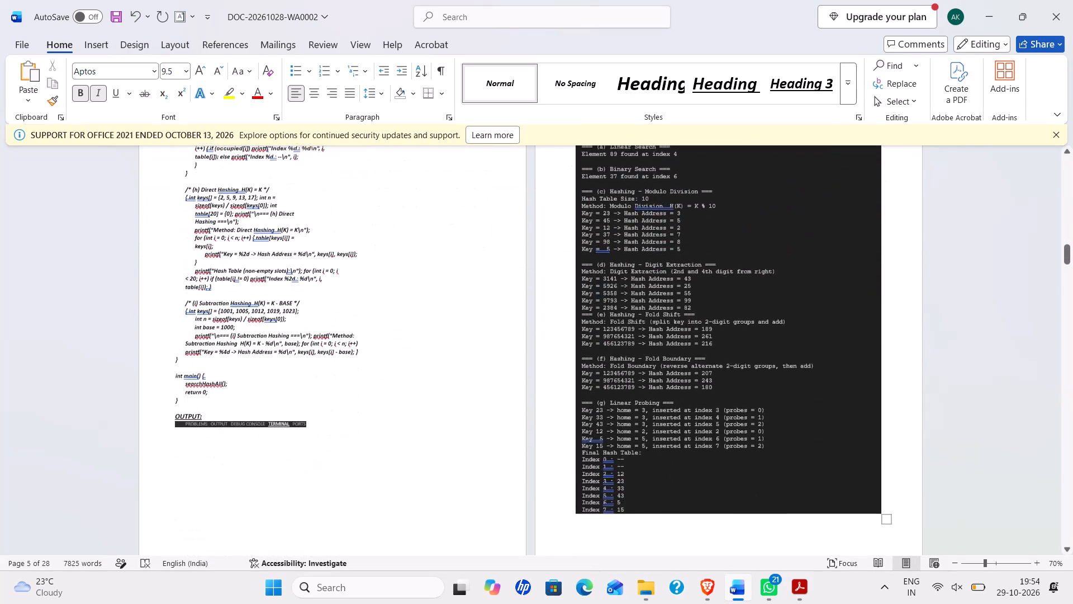
scroll(697, 261, "down", 7)
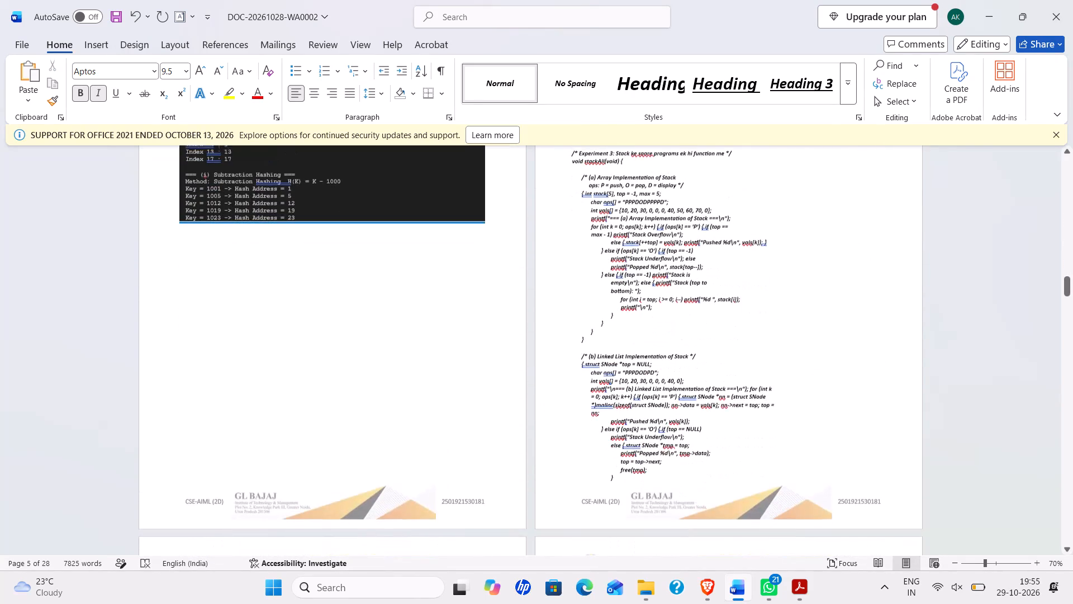
Set the font of Experiment No. 03's program code to Aptos, from the #include lines through the gcc terminal line under OUTPUT.
scroll(697, 261, "up", 2)
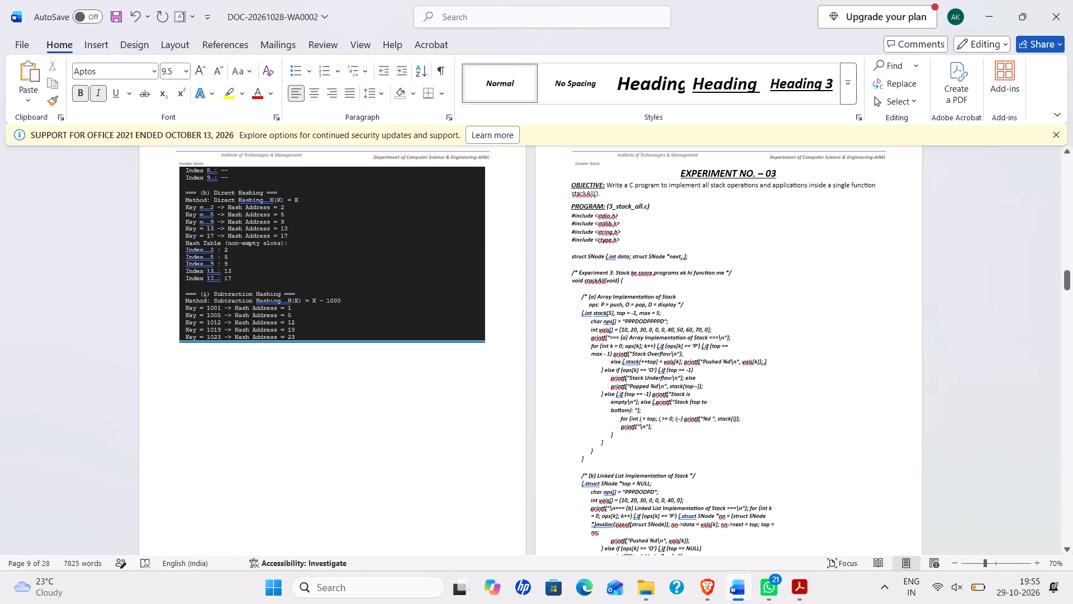
left_click_drag(572, 218, 813, 470)
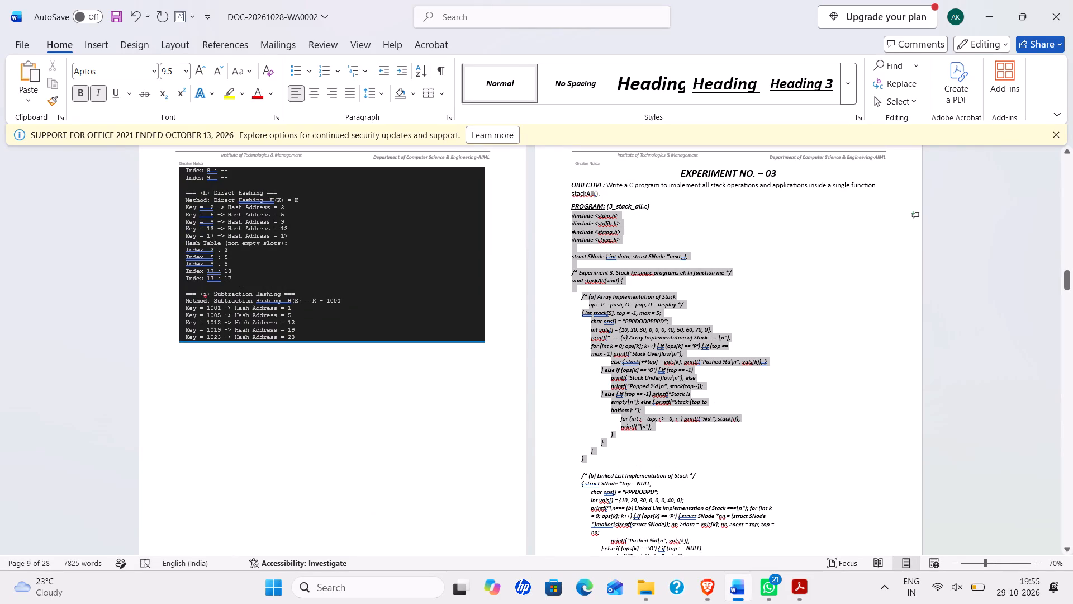
left_click_drag(813, 470, 797, 441)
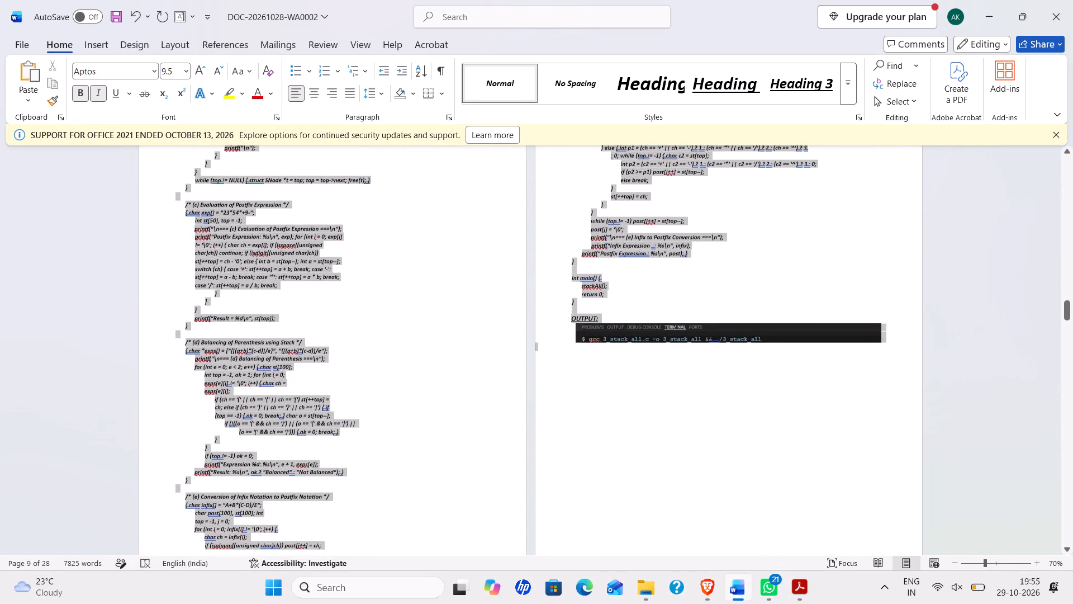
left_click_drag(797, 441, 778, 393)
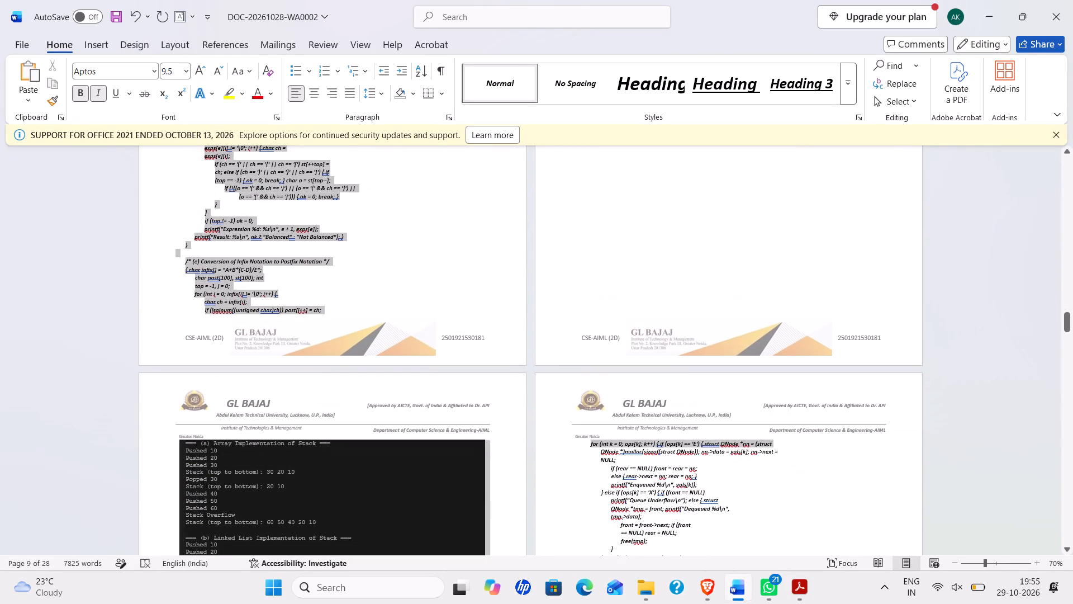
left_click_drag(778, 393, 772, 349)
left_click_drag(772, 349, 861, 561)
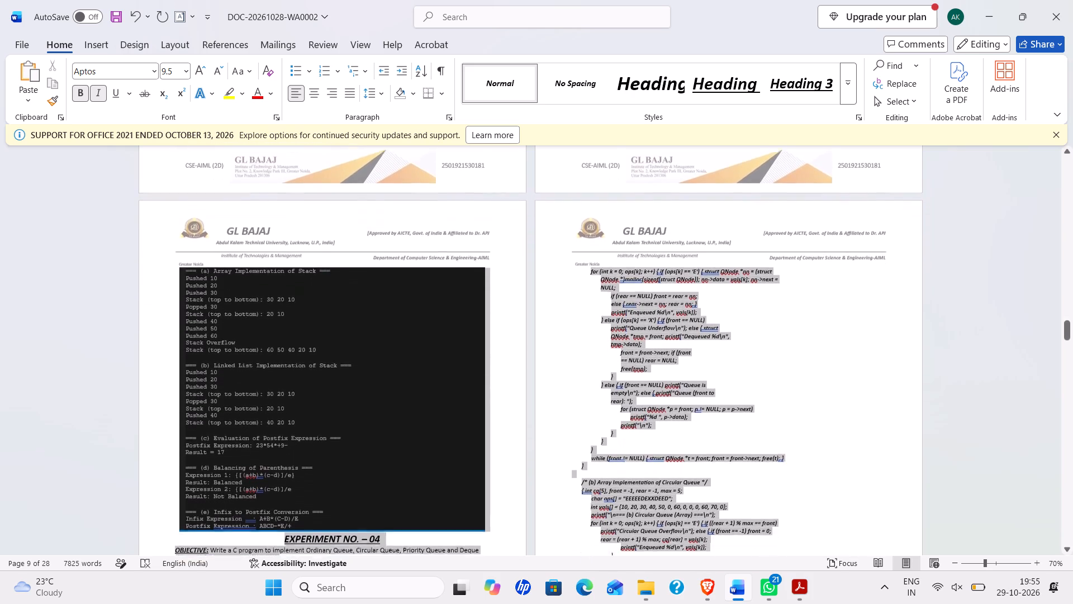
left_click_drag(861, 561, 738, 308)
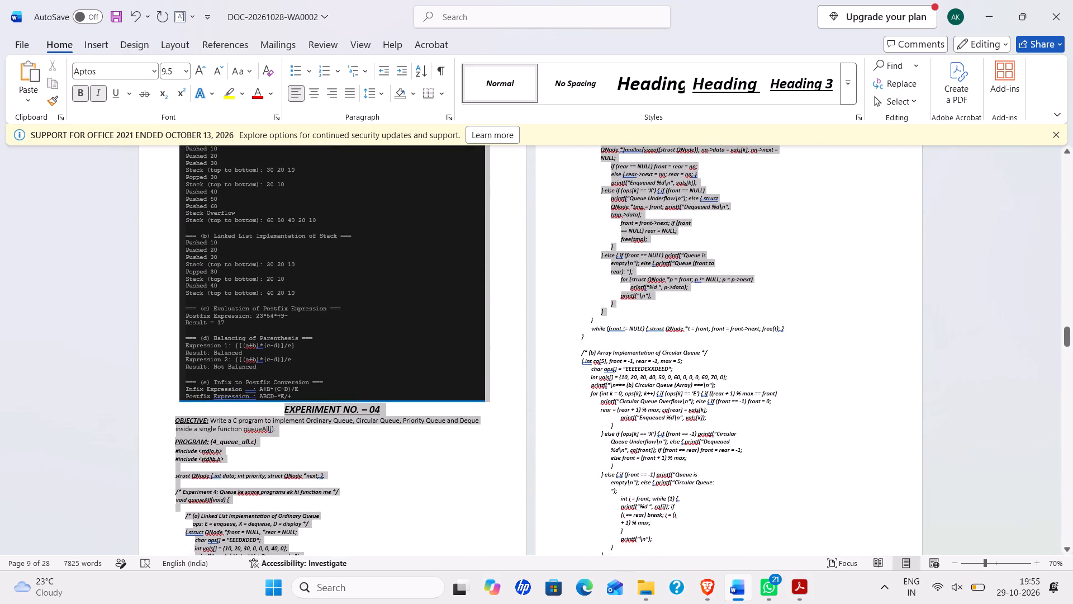
left_click_drag(738, 308, 634, 101)
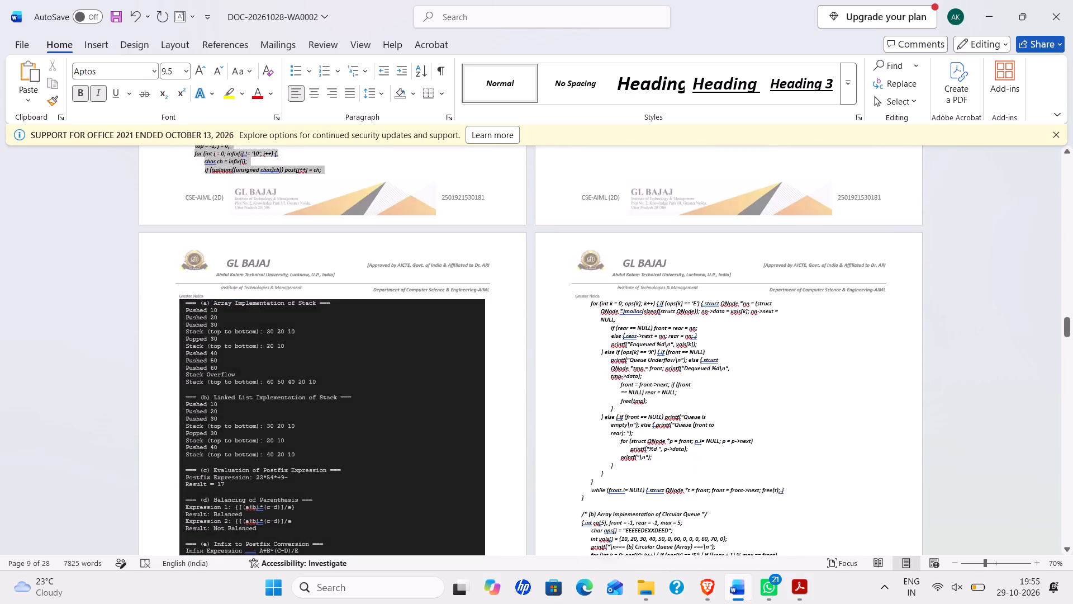
left_click_drag(634, 101, 735, 432)
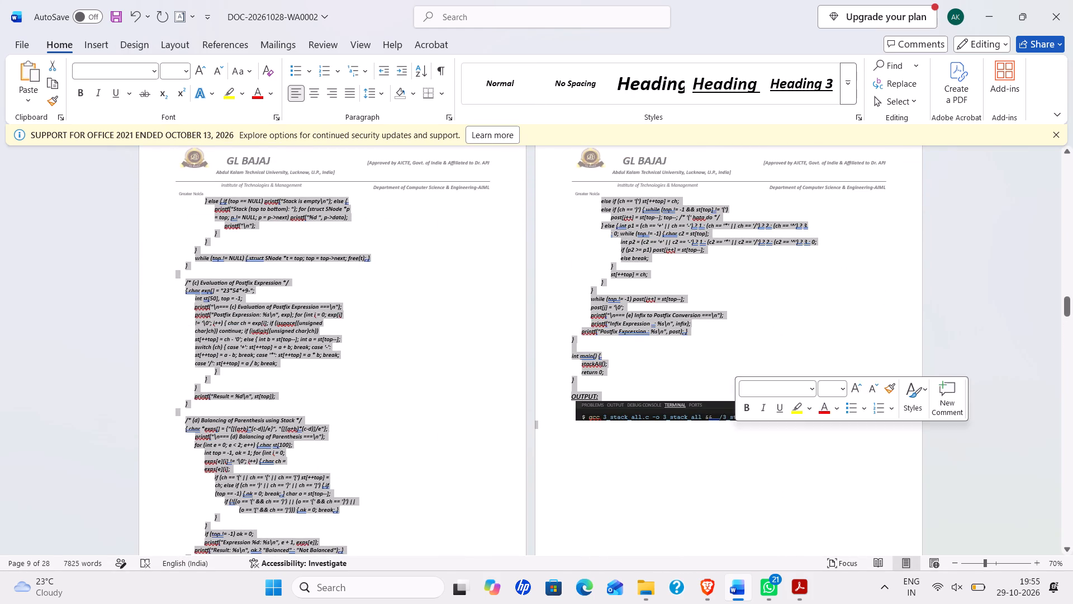
scroll(735, 432, "down", 1)
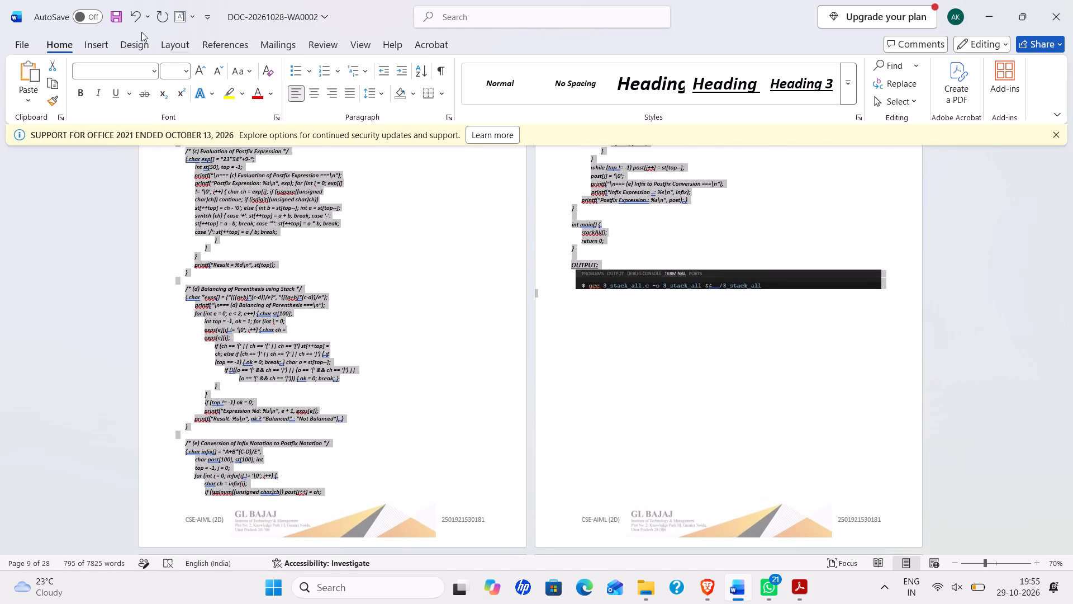
left_click(153, 71)
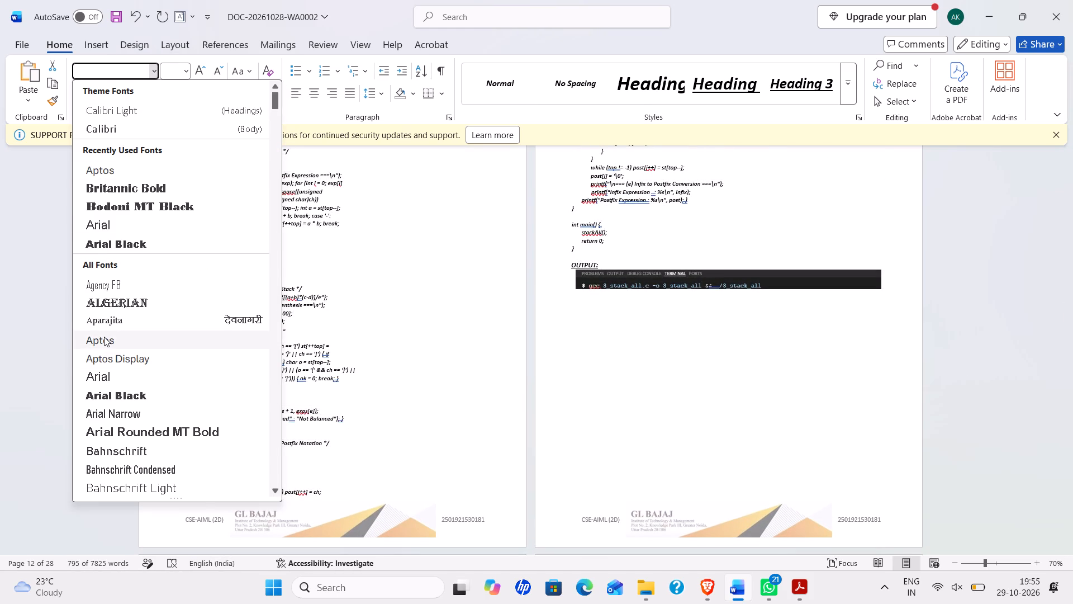
left_click(104, 337)
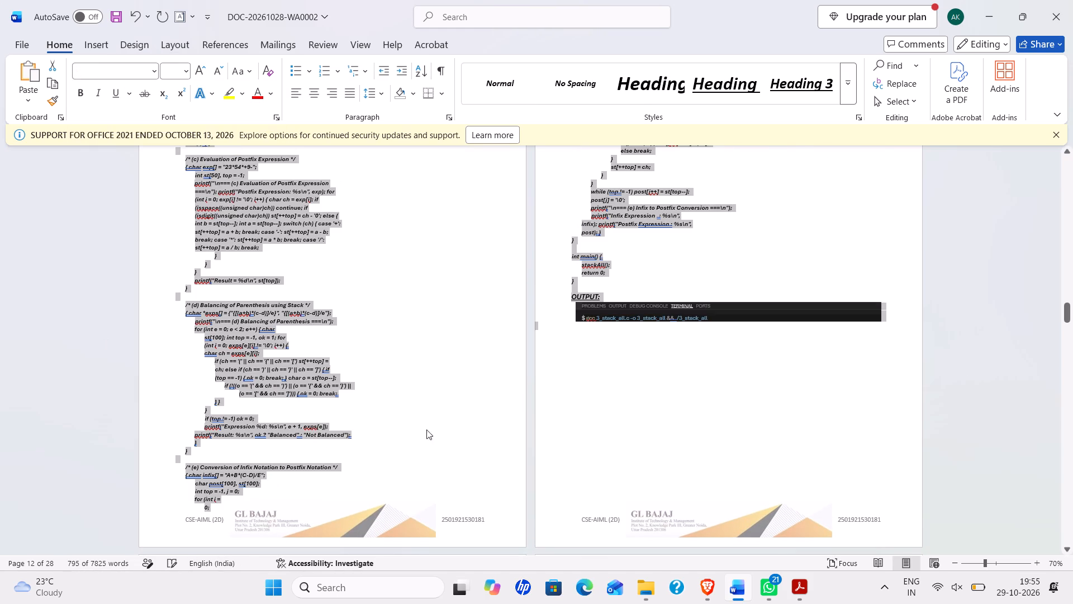
left_click(699, 422)
Set the font of Experiment No. 04's code to Aptos, from the #include lines through the first Circular Queue lines of the terminal output.
scroll(699, 422, "down", 2)
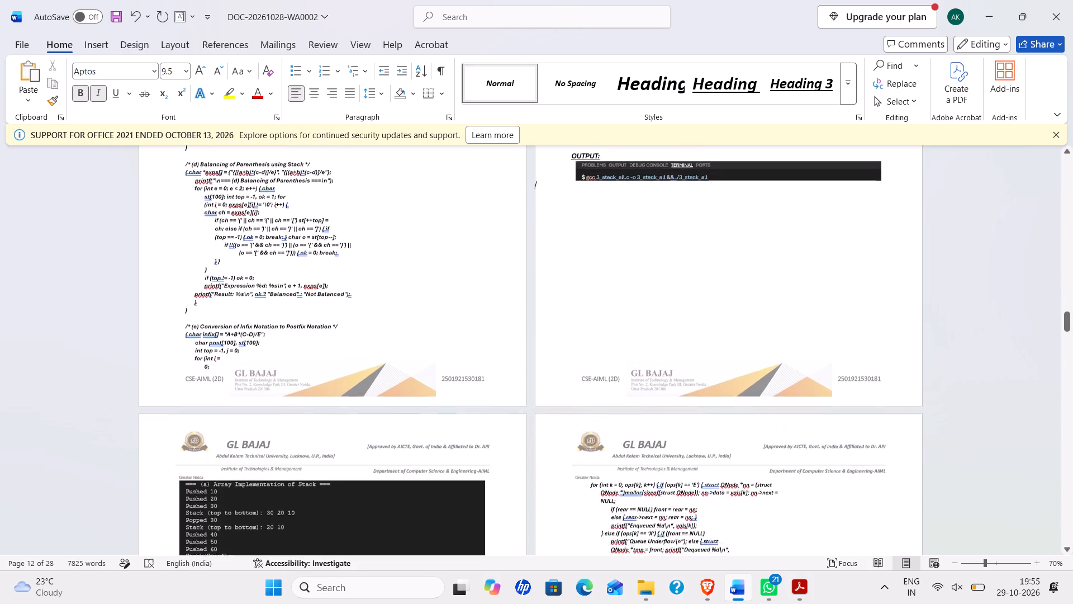
scroll(699, 422, "down", 4)
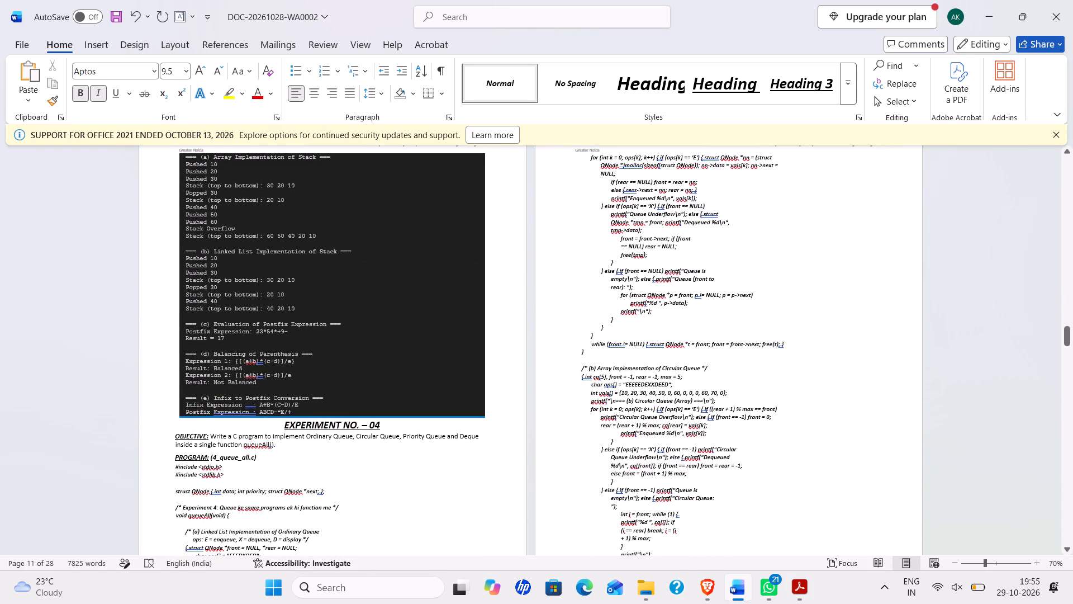
left_click_drag(175, 470, 209, 473)
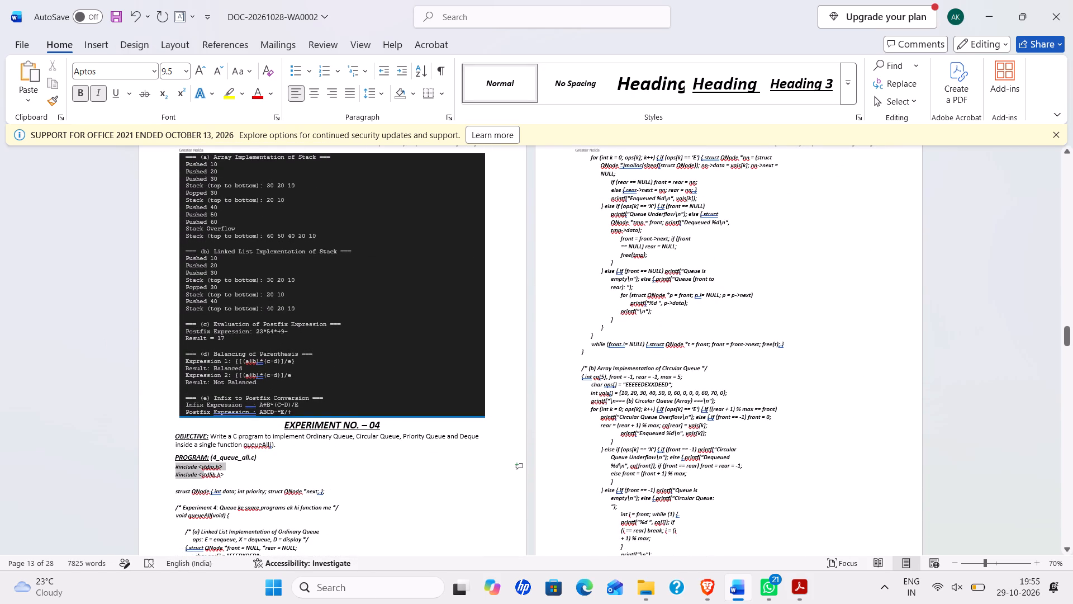
left_click_drag(209, 473, 658, 552)
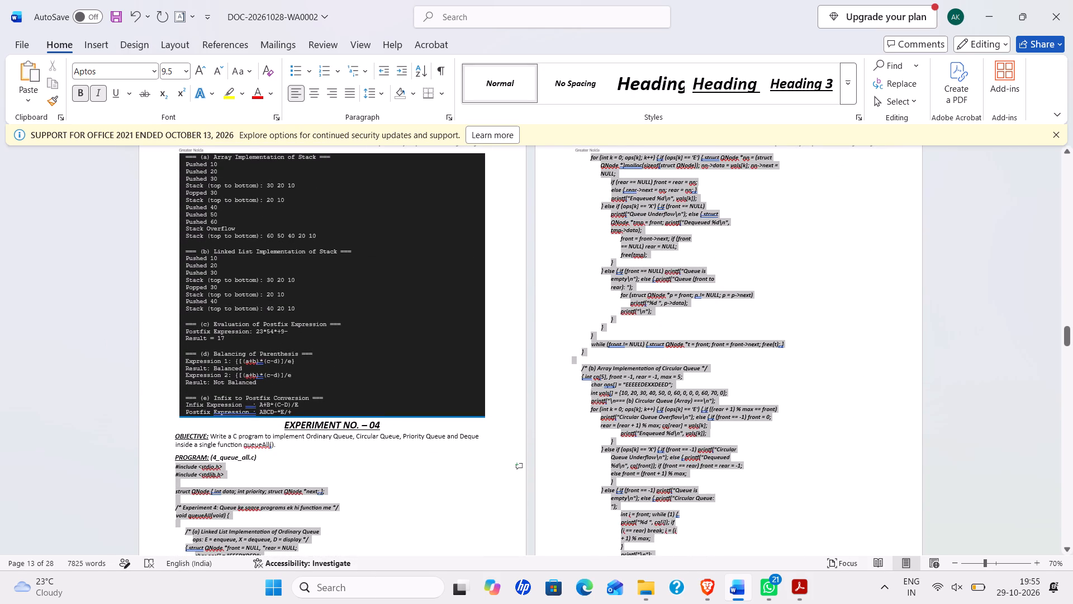
left_click_drag(658, 552, 668, 554)
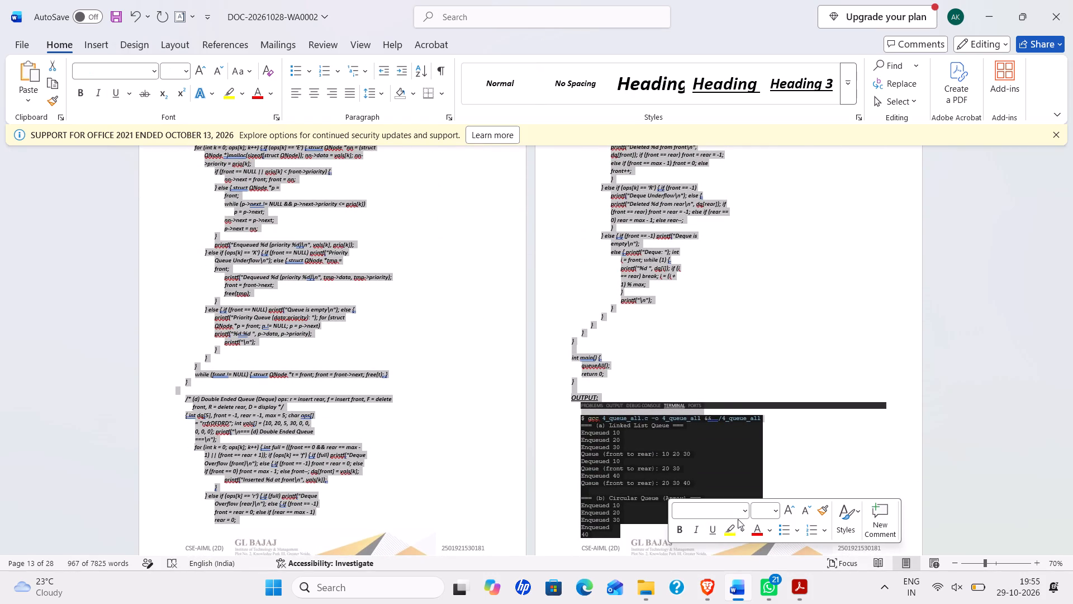
left_click(744, 511)
left_click(708, 346)
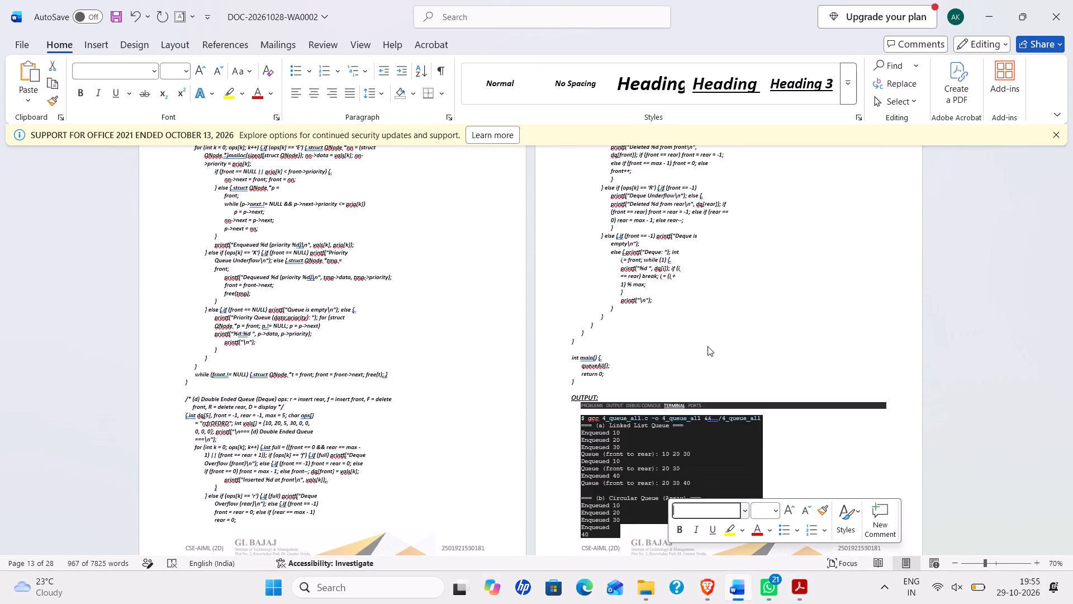
left_click(708, 346)
Set the font of Experiment No. 05's code to Aptos, from the #include lines into the printing loop of the Polynomial Addition section.
scroll(708, 346, "down", 3)
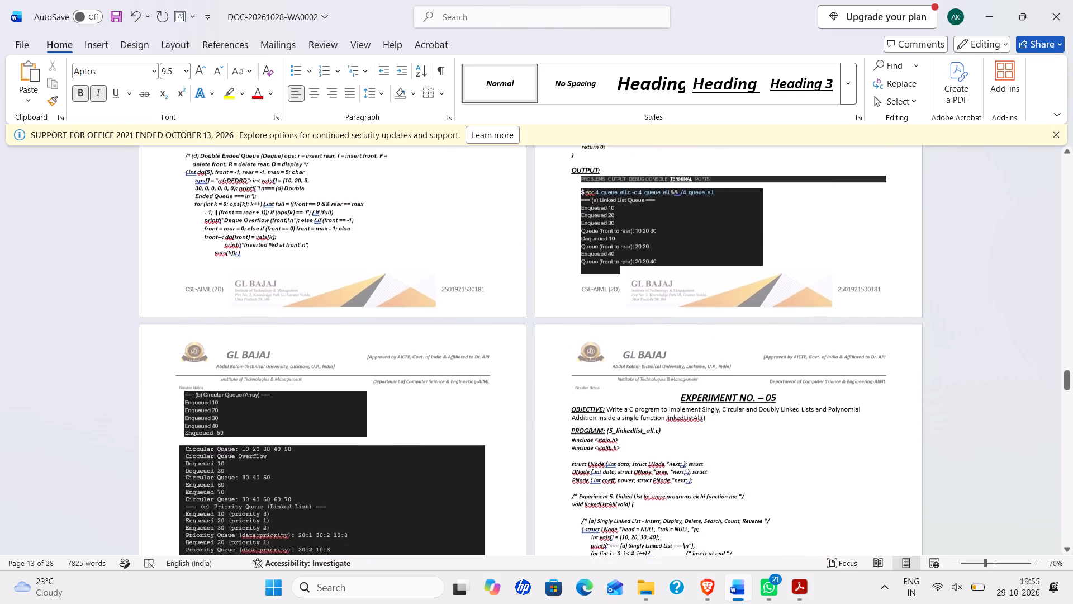
scroll(708, 346, "down", 2)
scroll(654, 305, "up", 1)
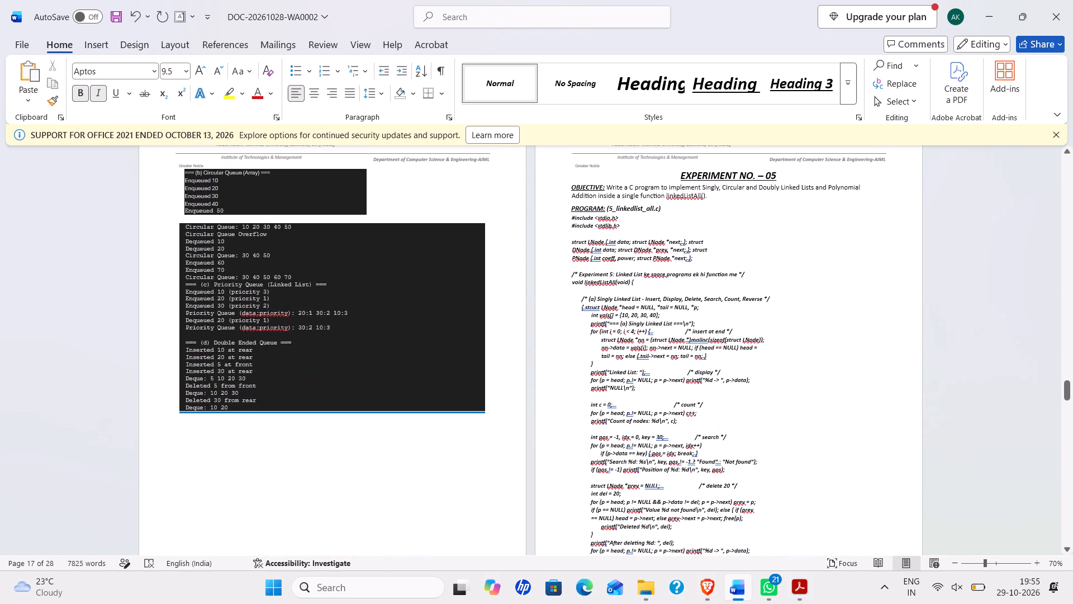
left_click_drag(571, 220, 831, 560)
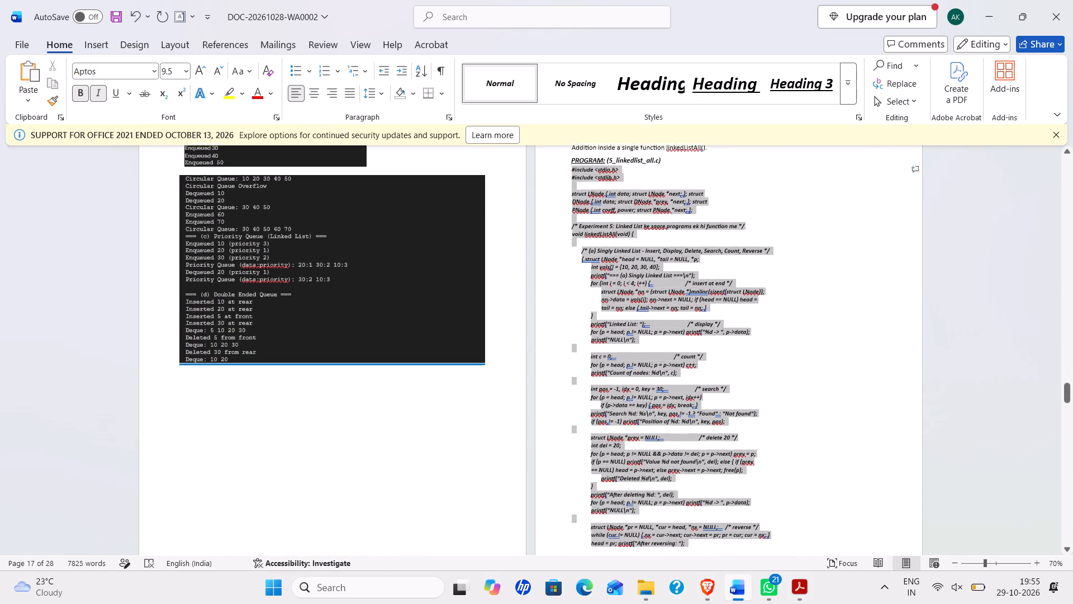
left_click_drag(831, 560, 829, 558)
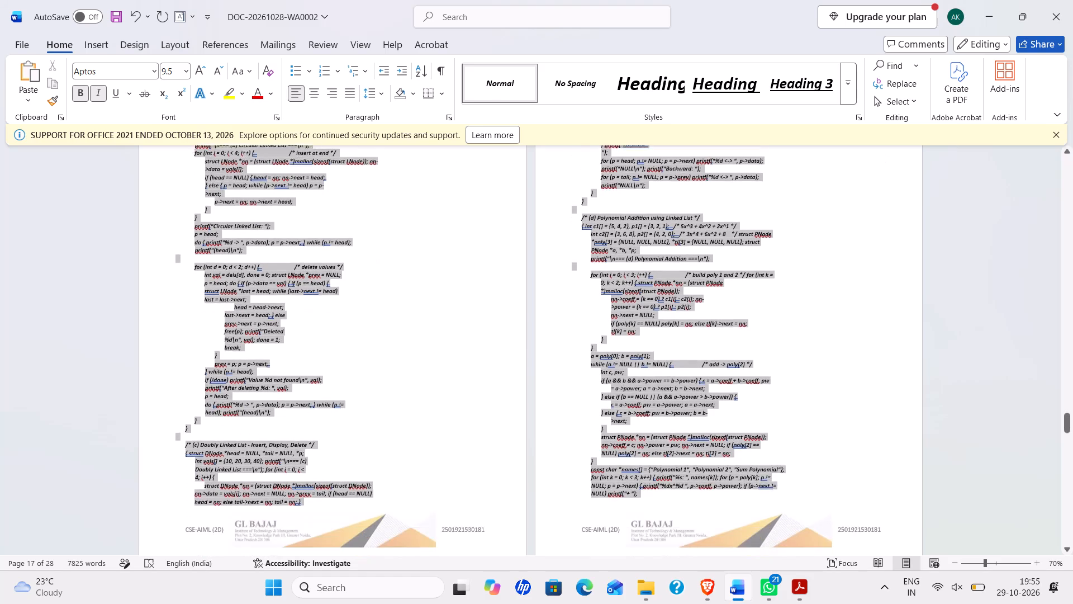
left_click_drag(829, 558, 724, 250)
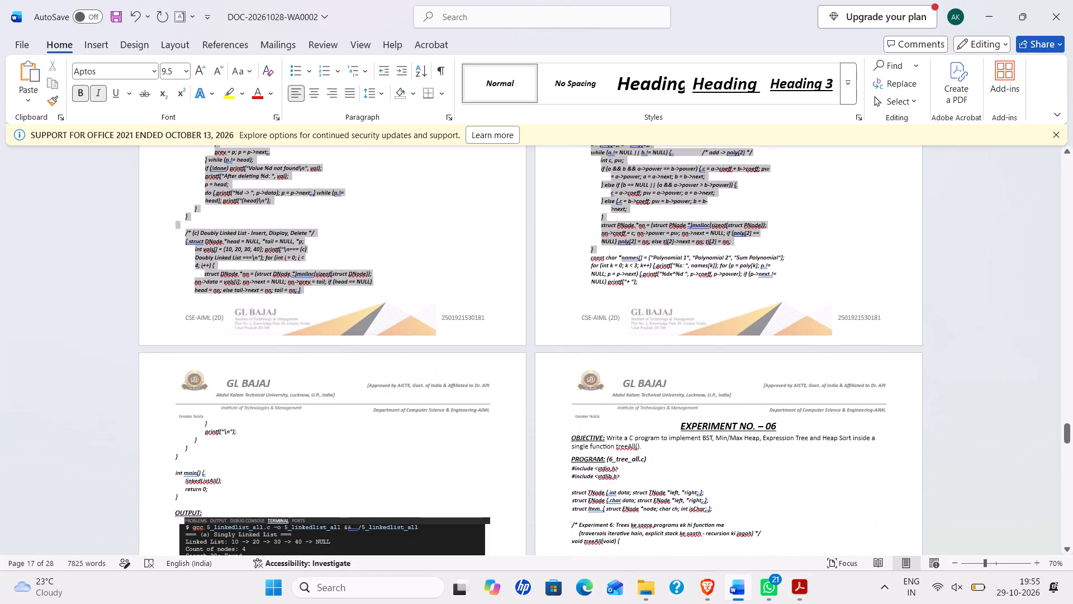
left_click_drag(724, 250, 727, 284)
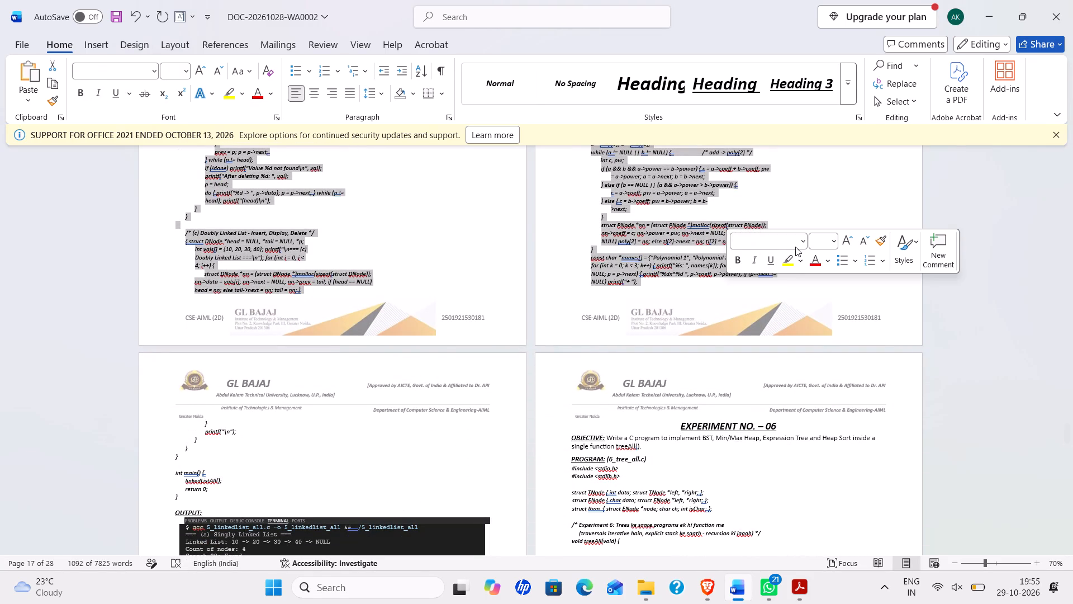
left_click(797, 245)
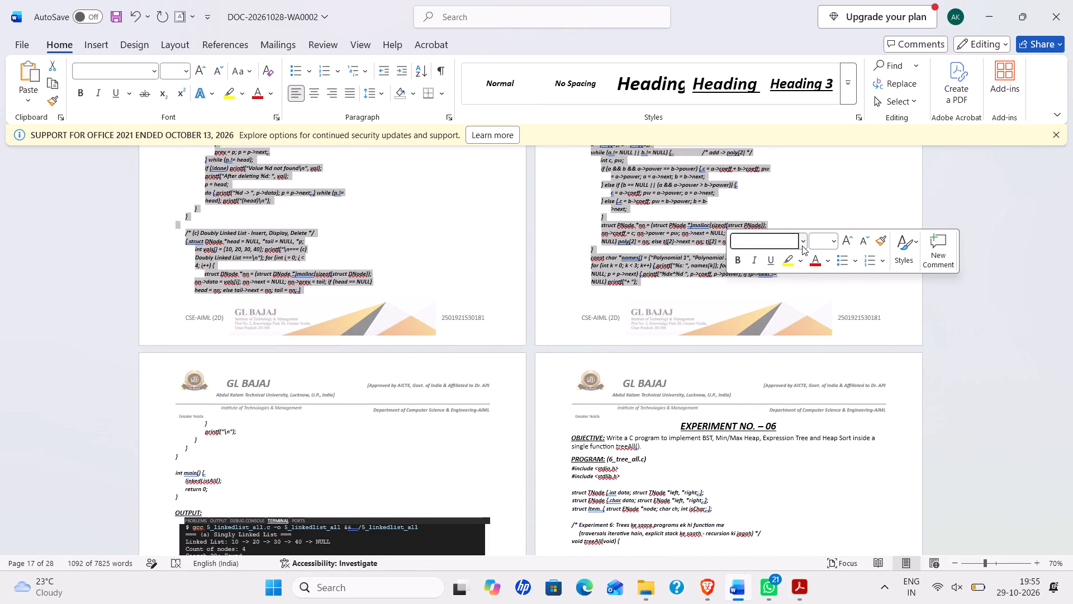
left_click(806, 247)
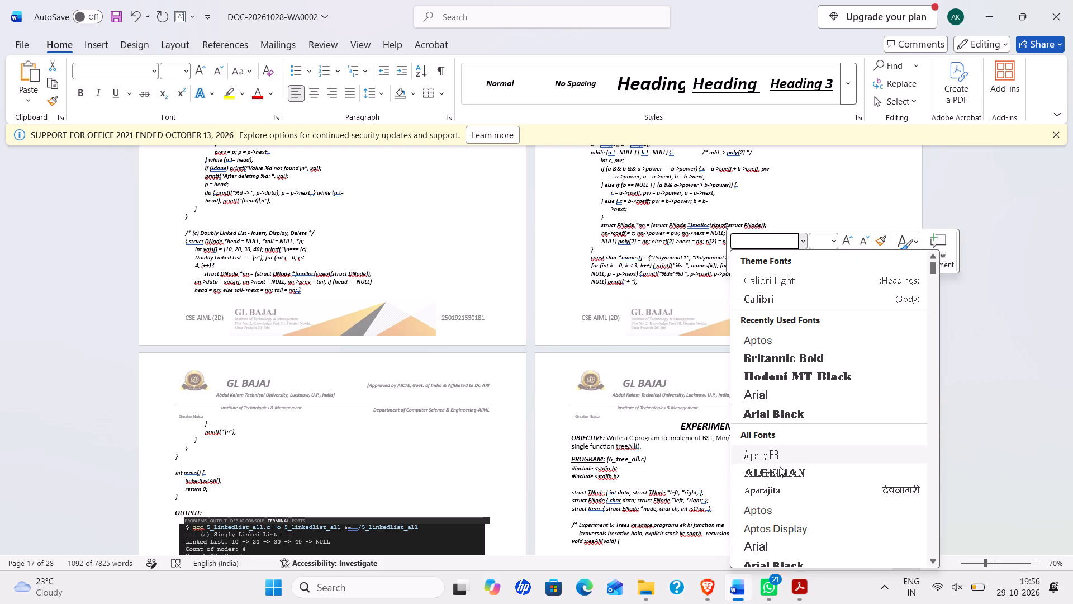
left_click(767, 339)
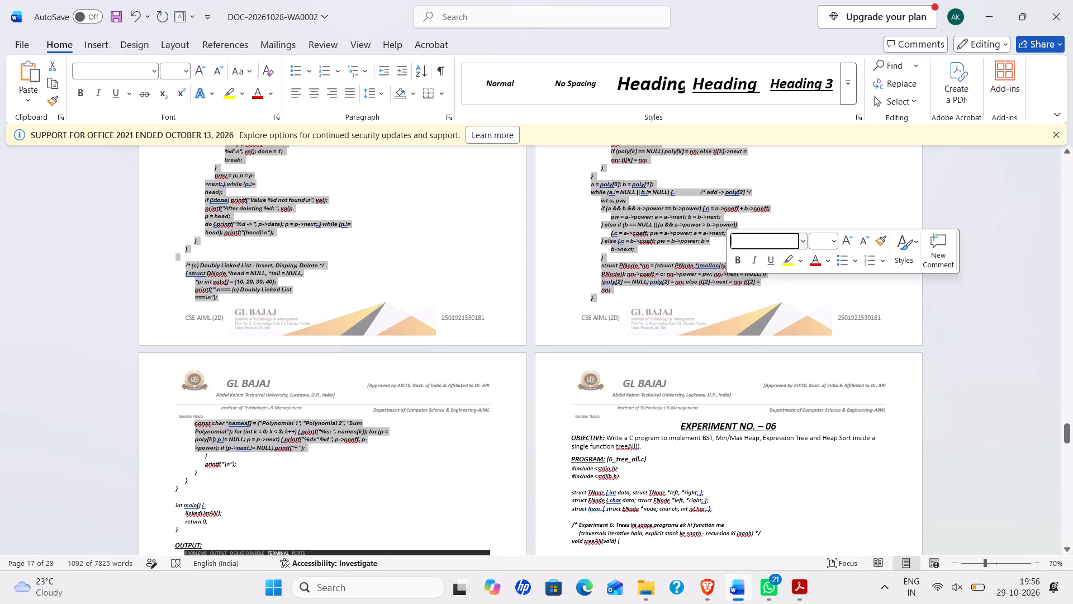
Set the font of Experiment No. 06's code to Aptos, from the #include lines through the MIN HEAP lines of the terminal output.
left_click_drag(569, 468, 782, 573)
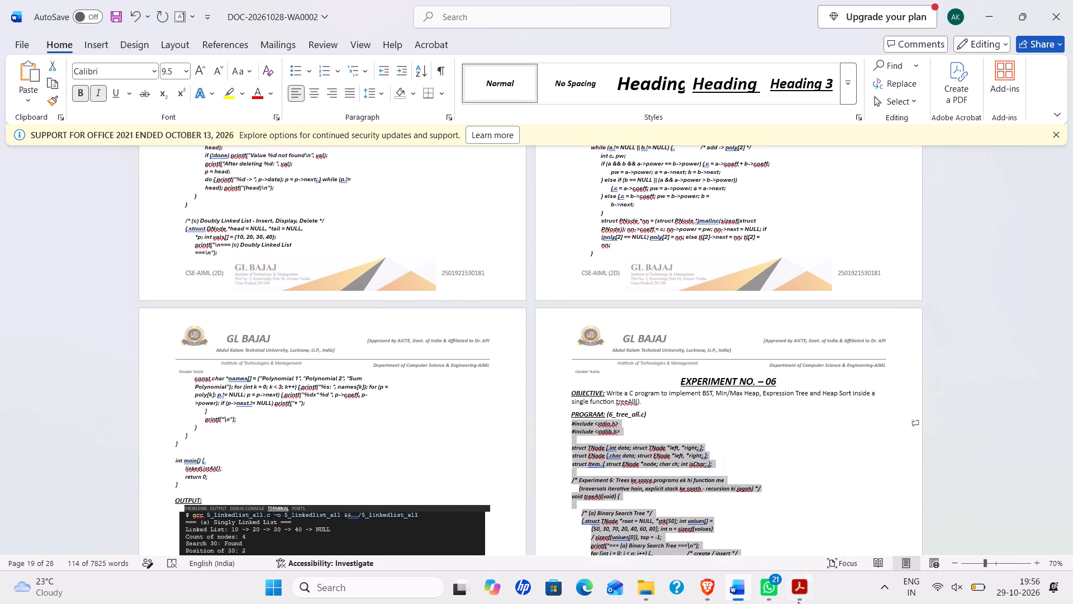
left_click(767, 409)
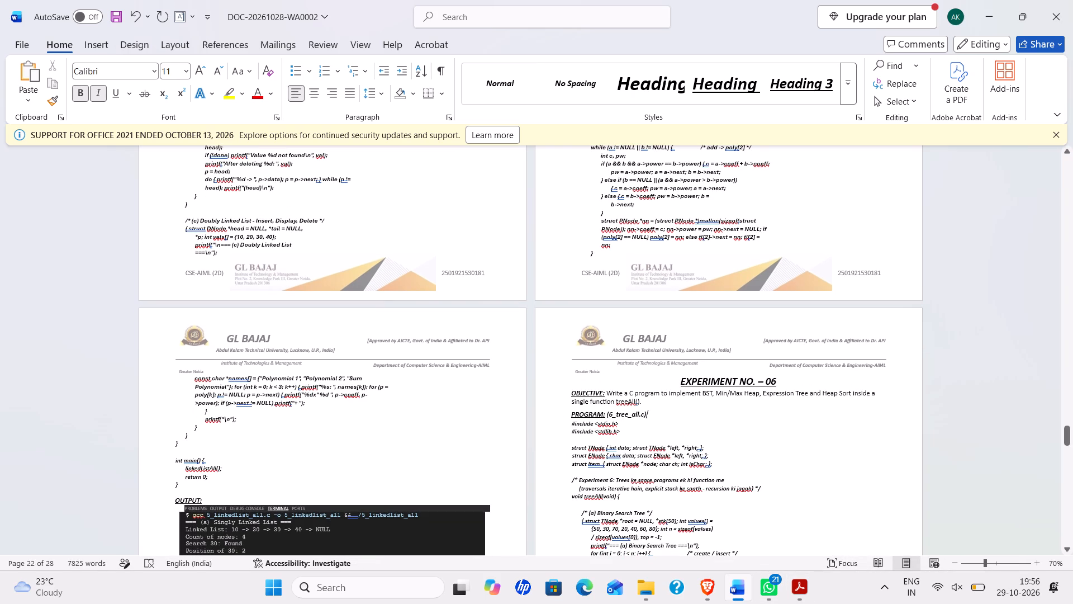
left_click_drag(569, 424, 867, 563)
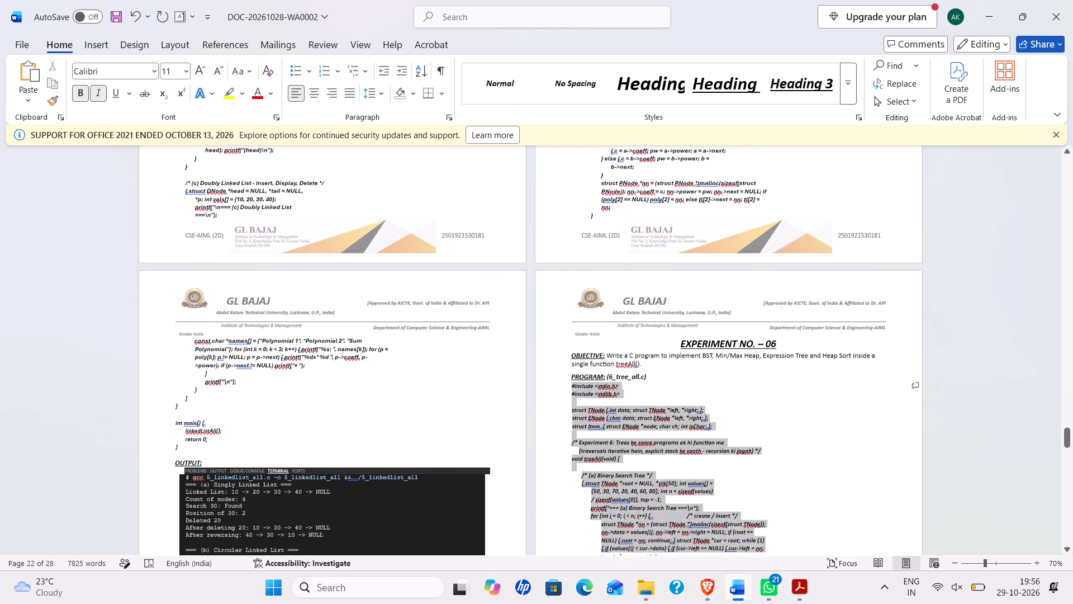
left_click_drag(867, 563, 1037, 560)
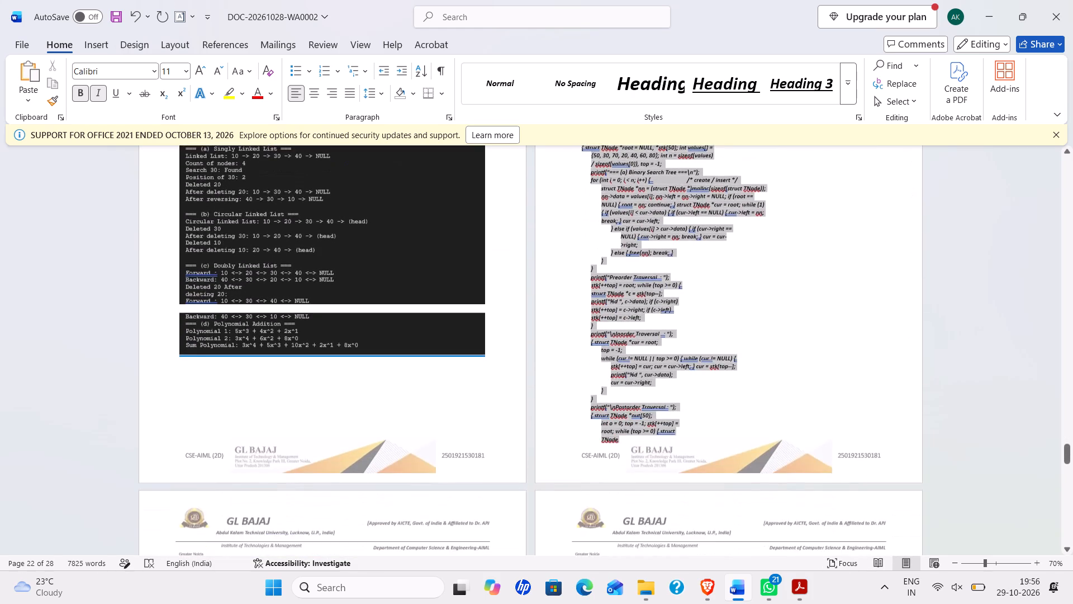
left_click_drag(1037, 560, 1072, 560)
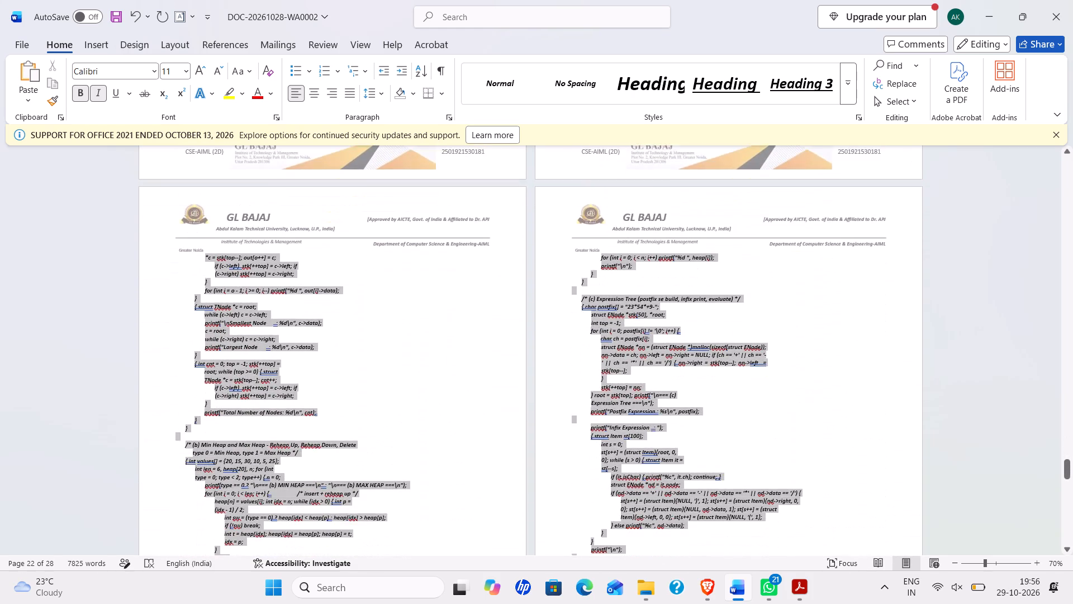
left_click_drag(1072, 560, 1072, 573)
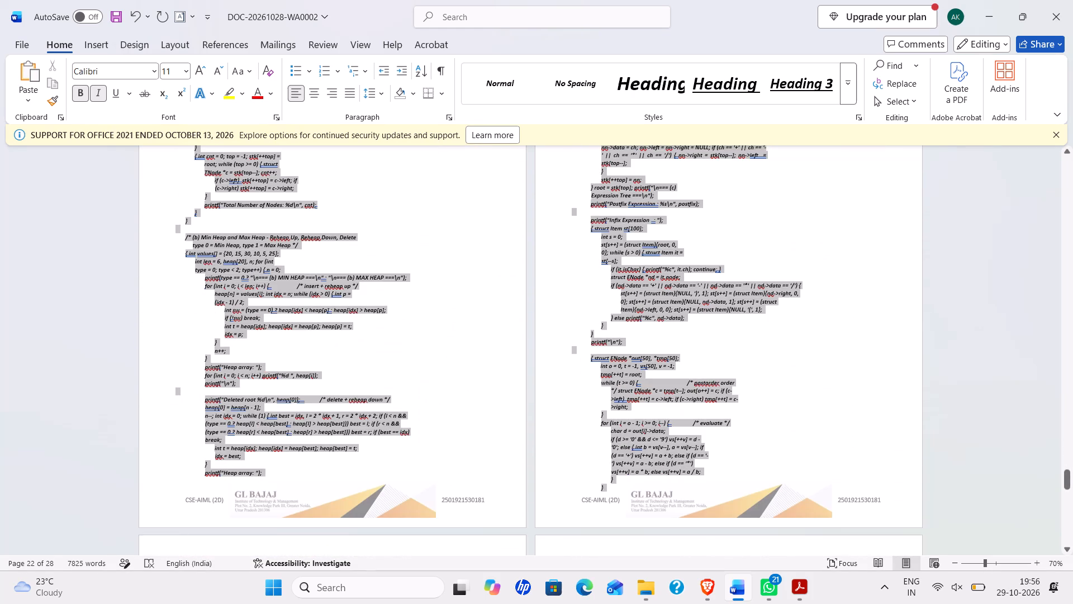
left_click_drag(1072, 573, 983, 389)
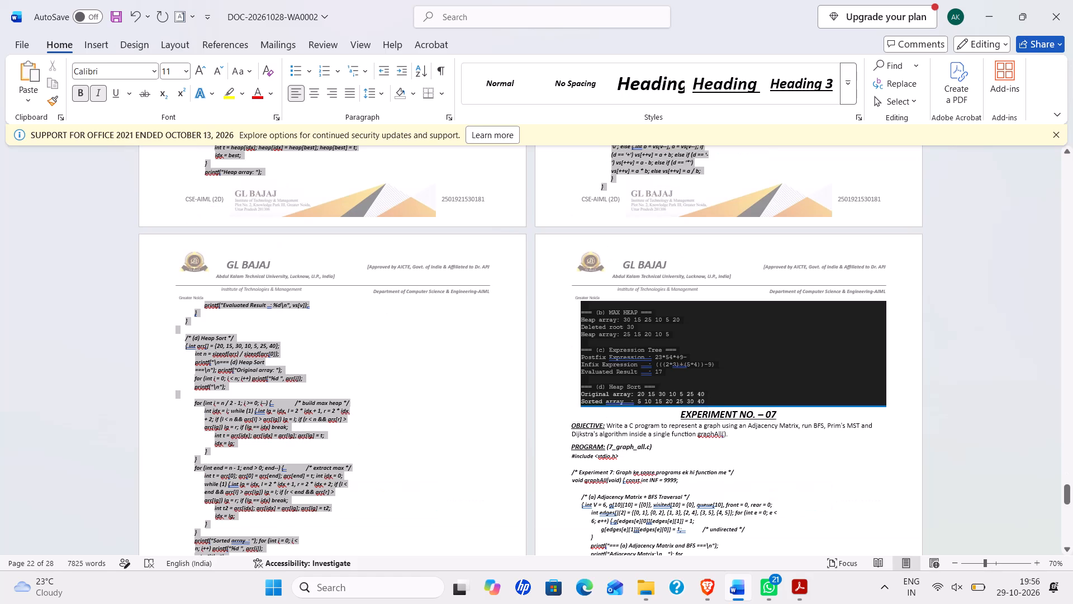
left_click_drag(983, 389, 868, 234)
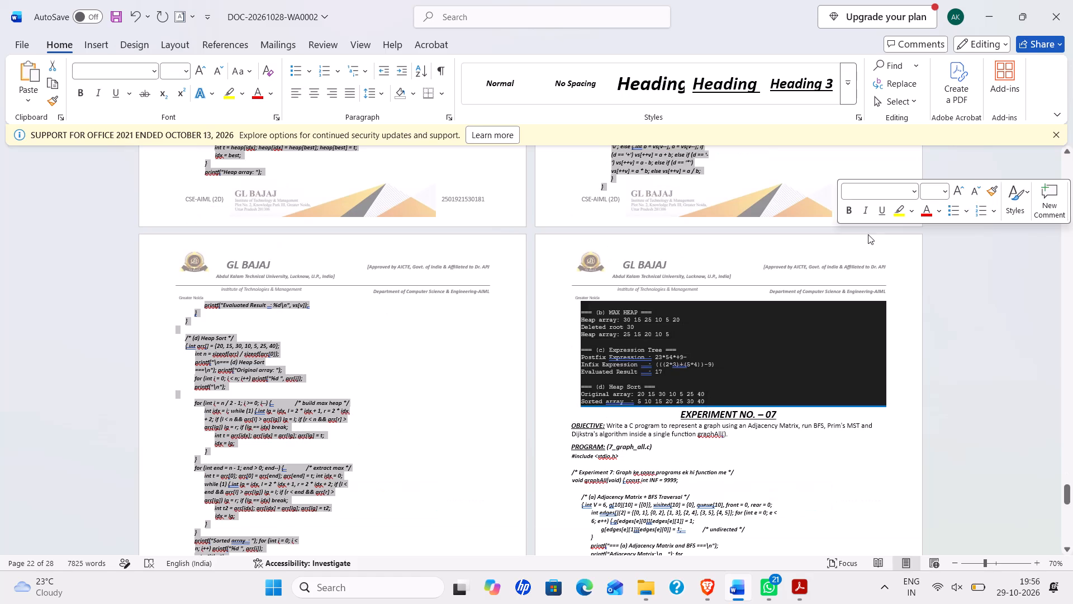
left_click(915, 192)
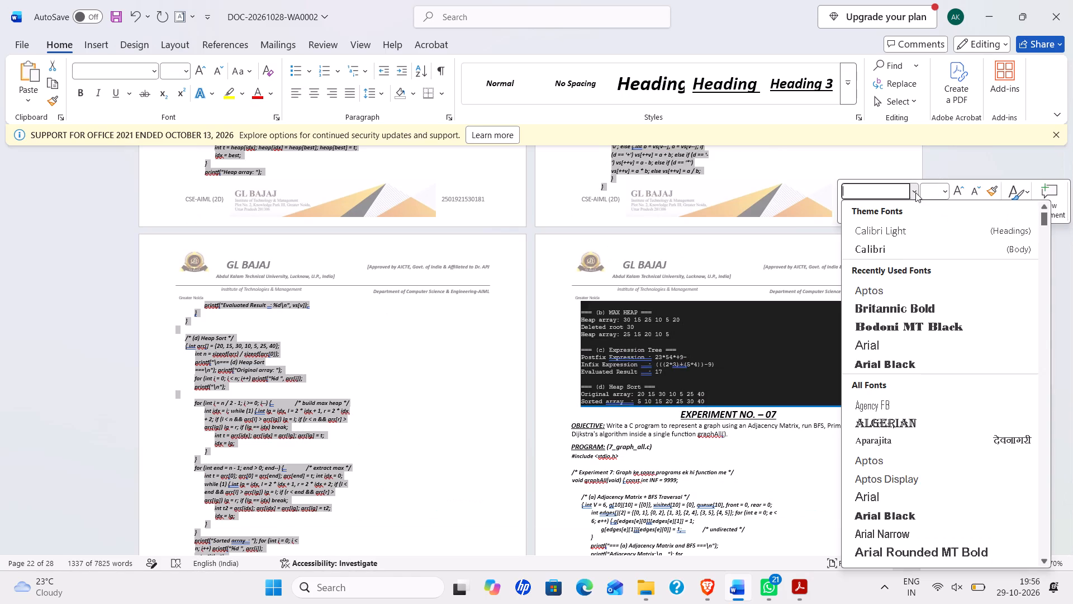
left_click(883, 296)
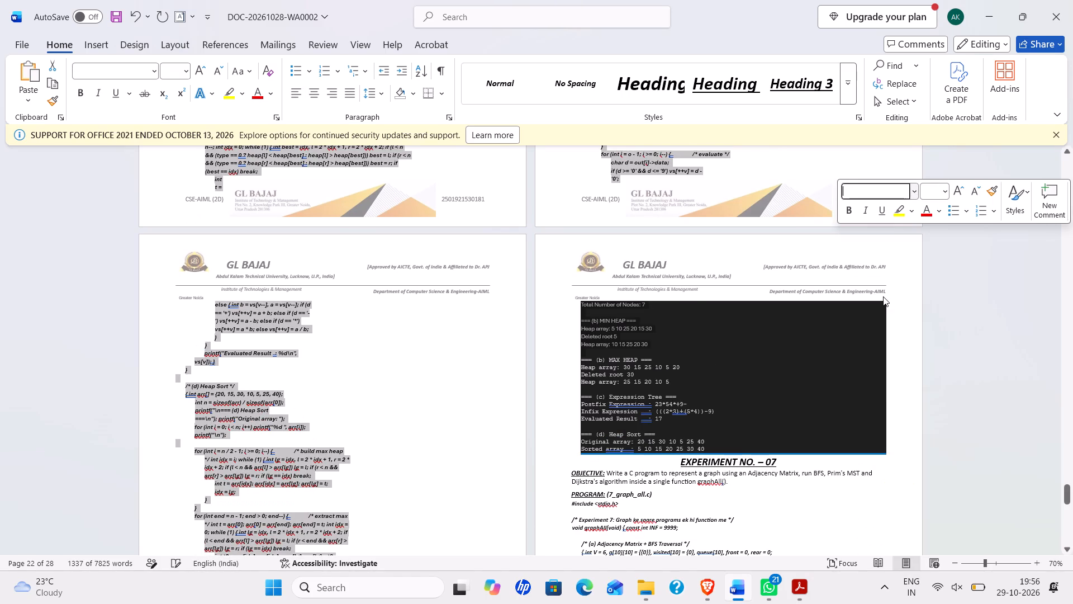
left_click(932, 365)
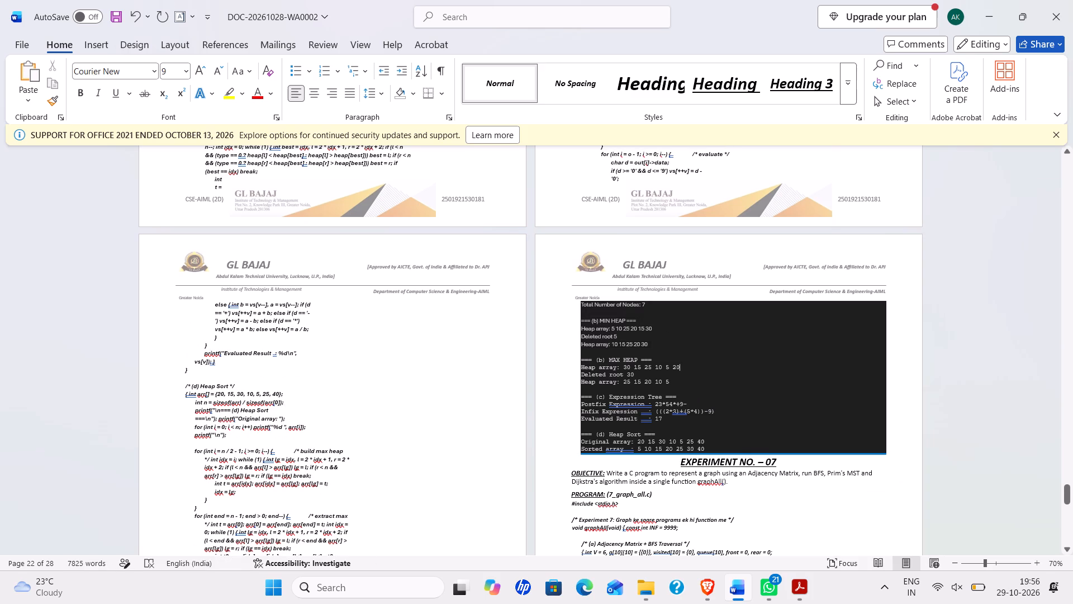
Set the font of Experiment No. 07's program code to Aptos, from the #include line through return 0; in main().
scroll(932, 365, "down", 5)
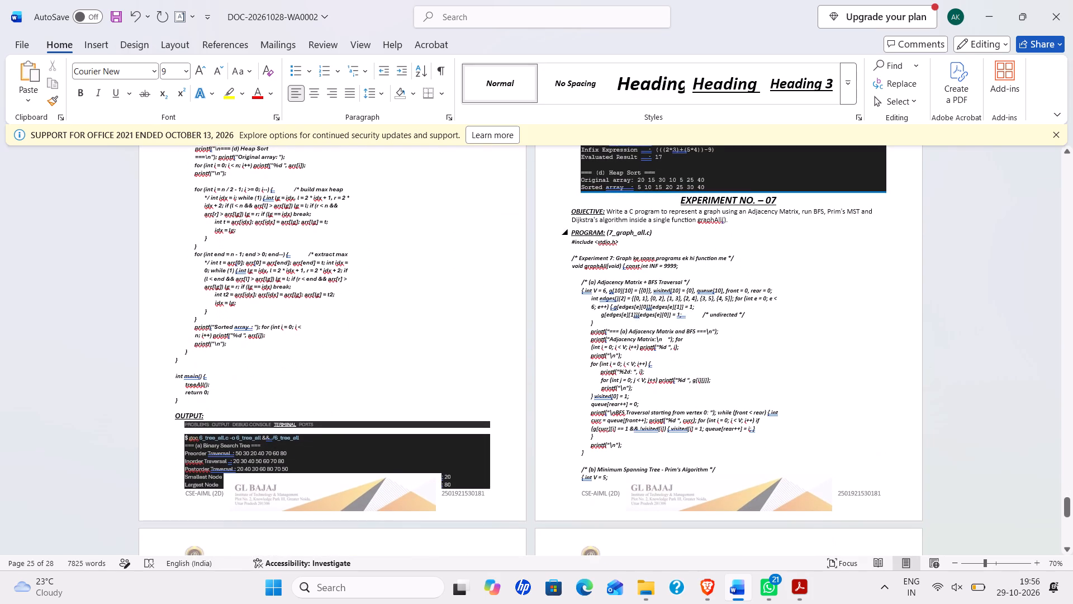
left_click_drag(571, 244, 828, 498)
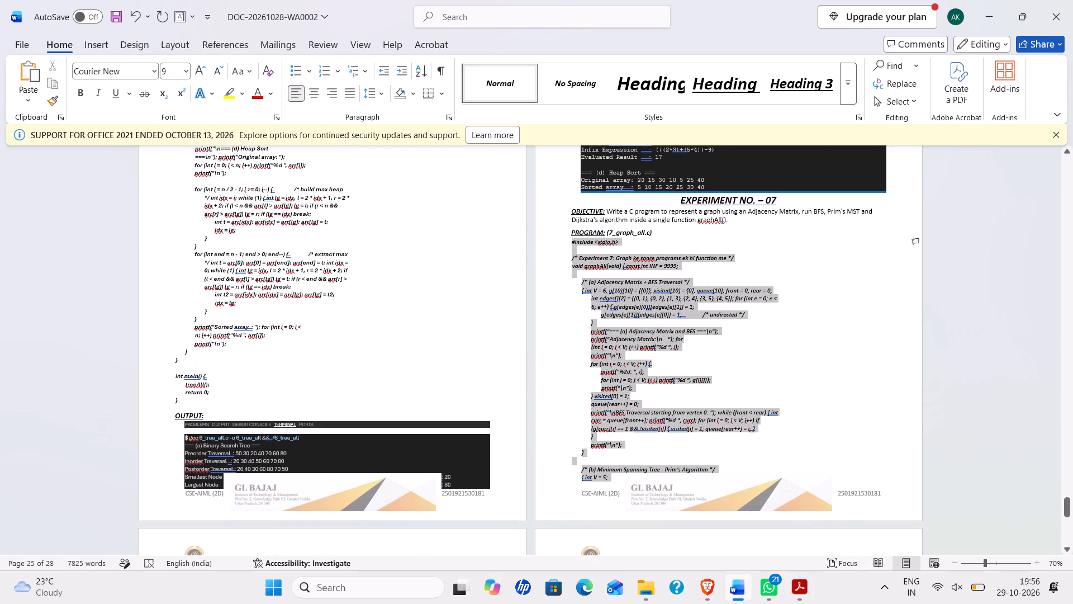
left_click_drag(828, 498, 873, 555)
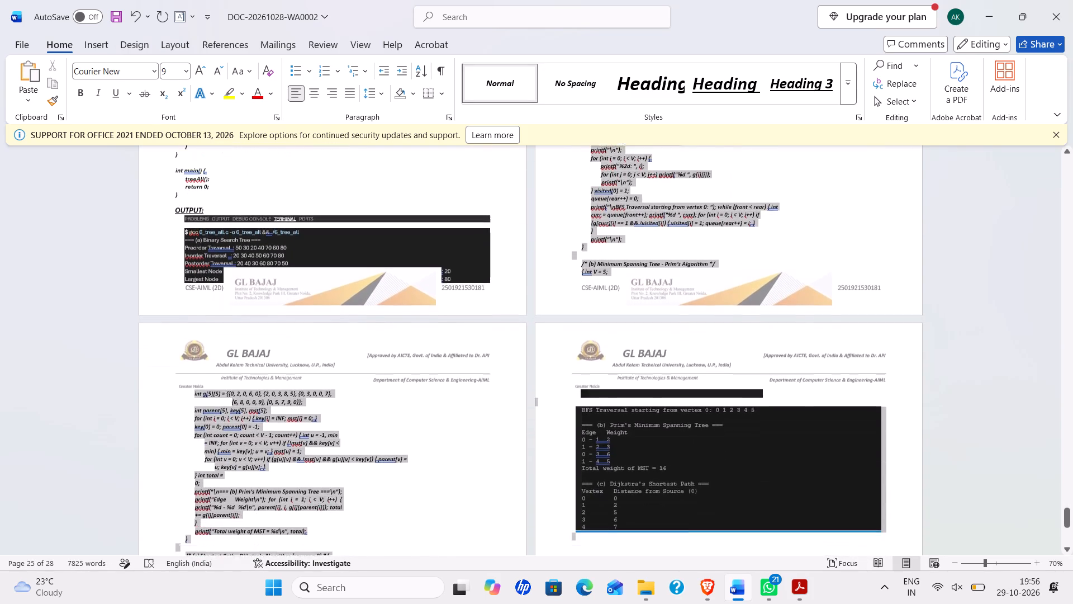
left_click_drag(873, 555, 853, 533)
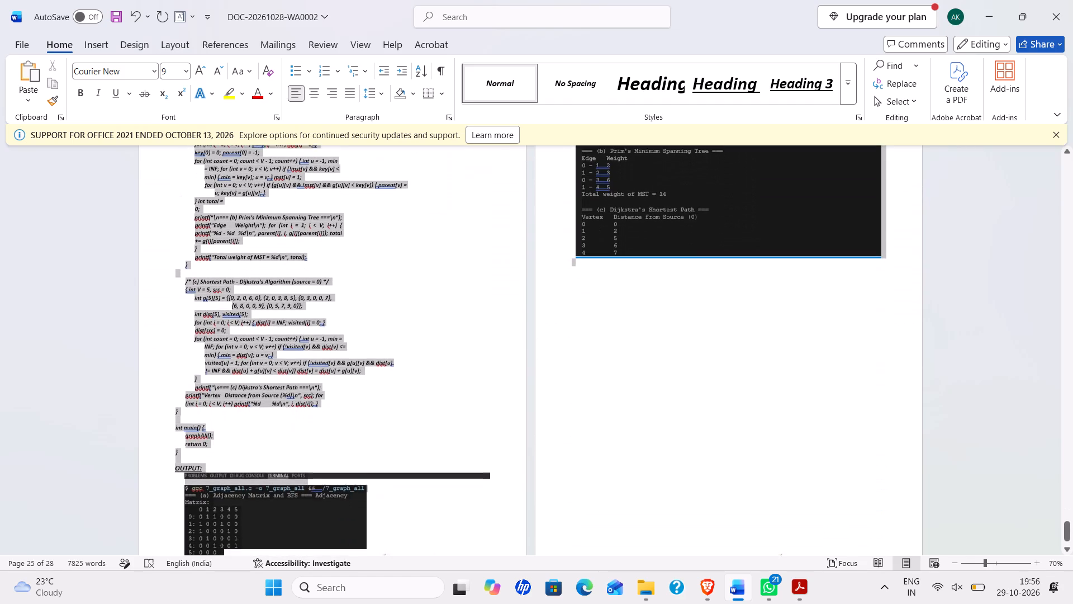
left_click_drag(853, 533, 449, 371)
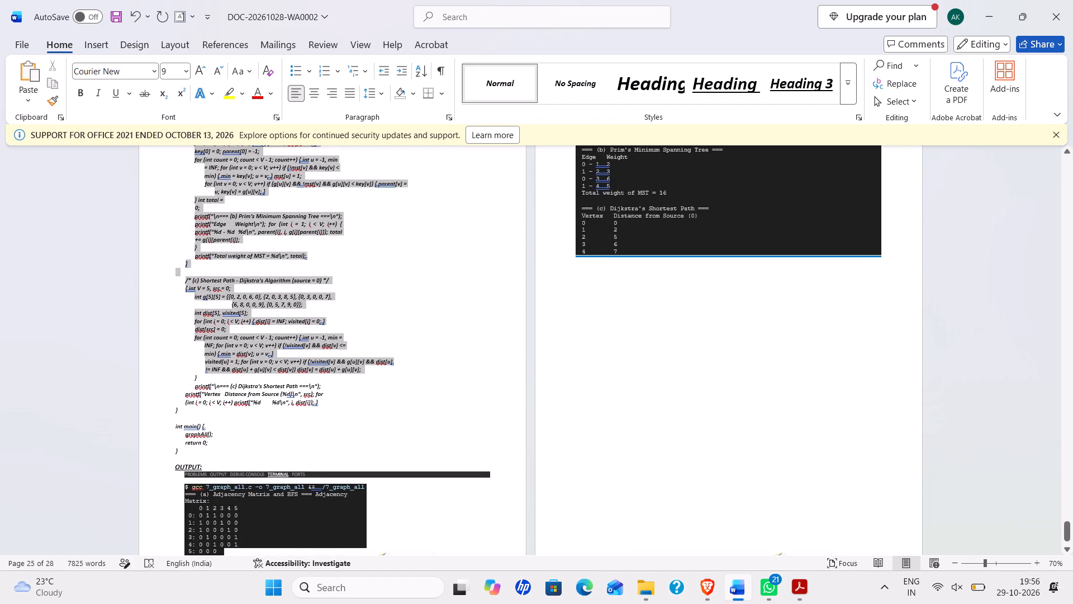
left_click_drag(449, 371, 488, 441)
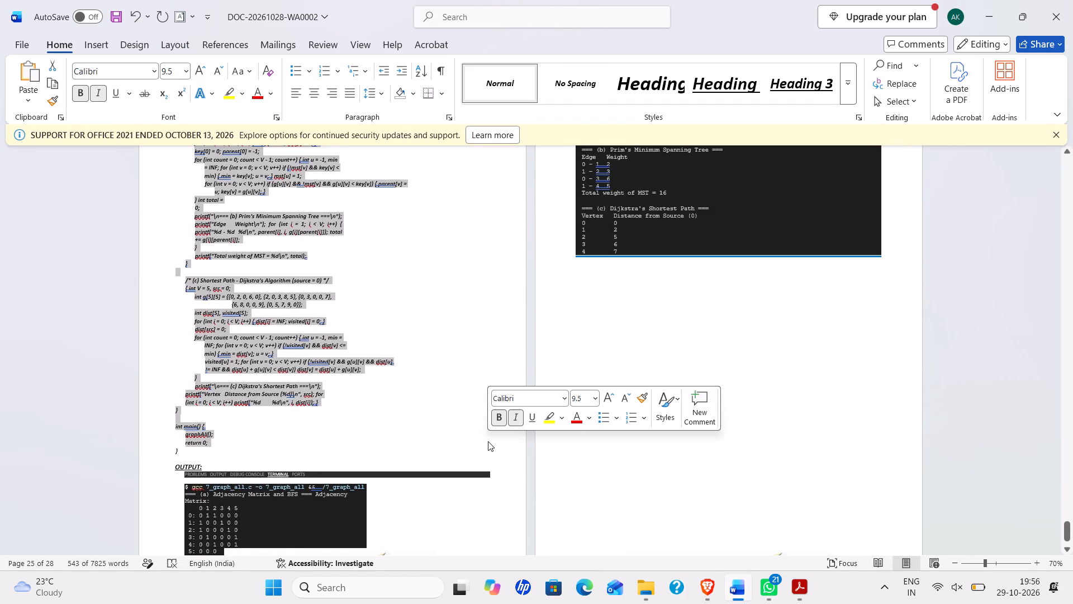
left_click(562, 397)
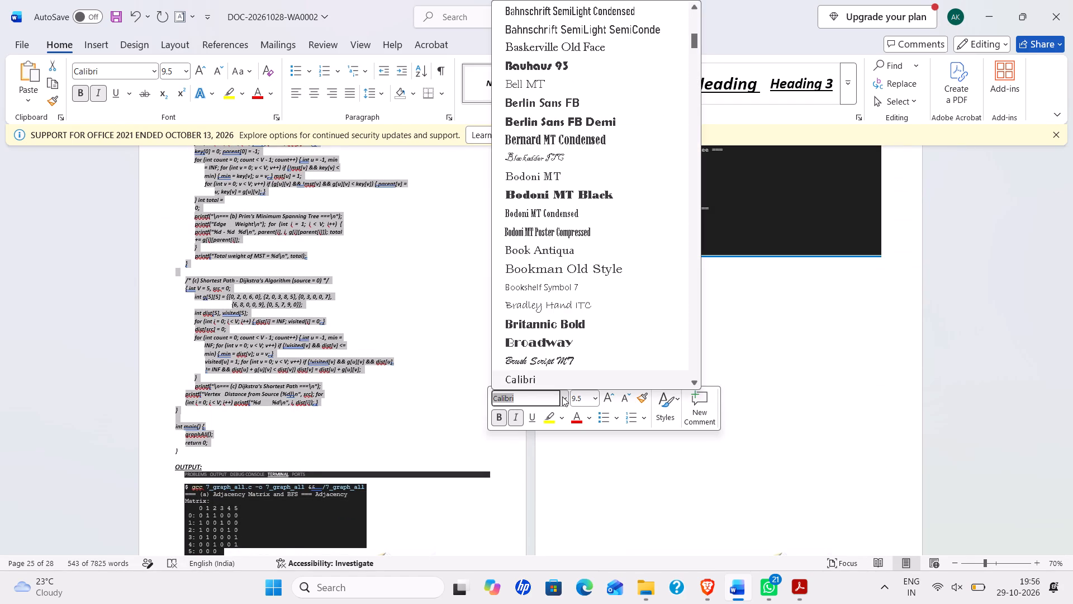
scroll(529, 91, "up", 4)
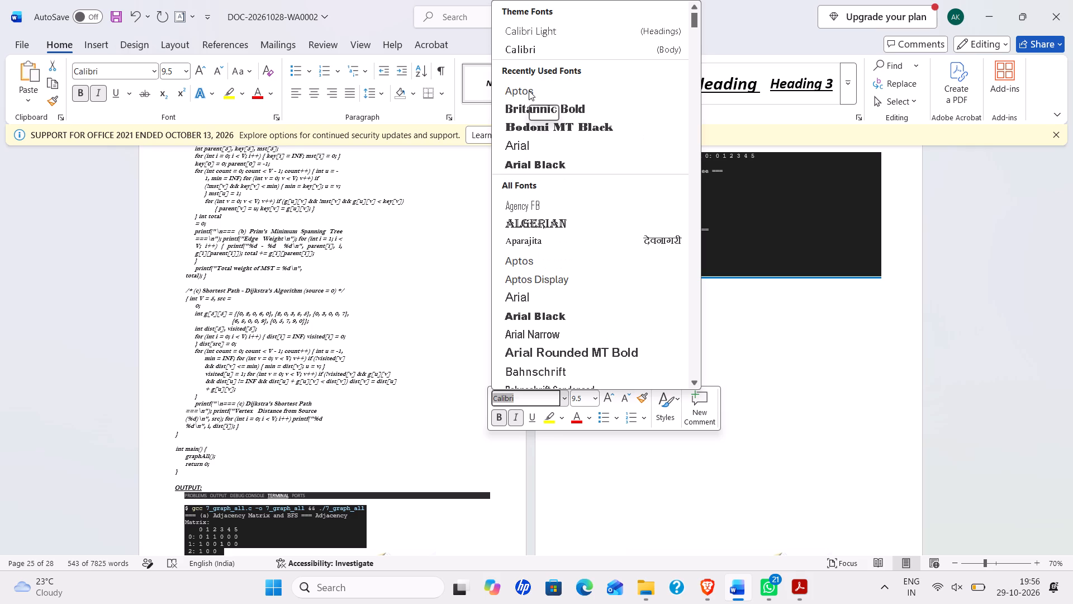
left_click(529, 91)
left_click(416, 298)
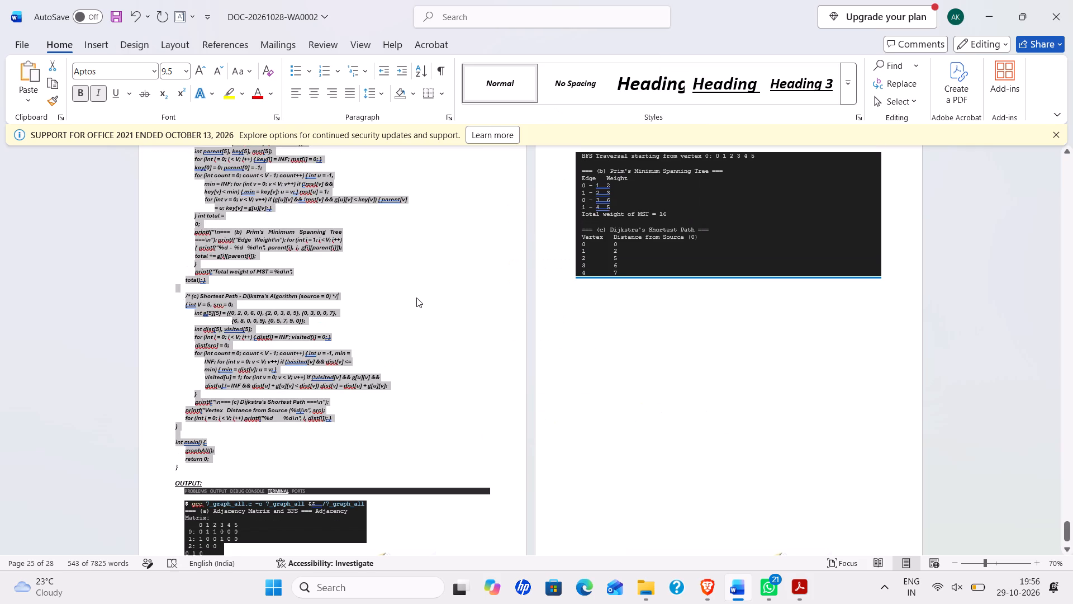
Look over the reformatted code of Experiment No. 07 and its output through the document's last pages.
scroll(416, 298, "down", 5)
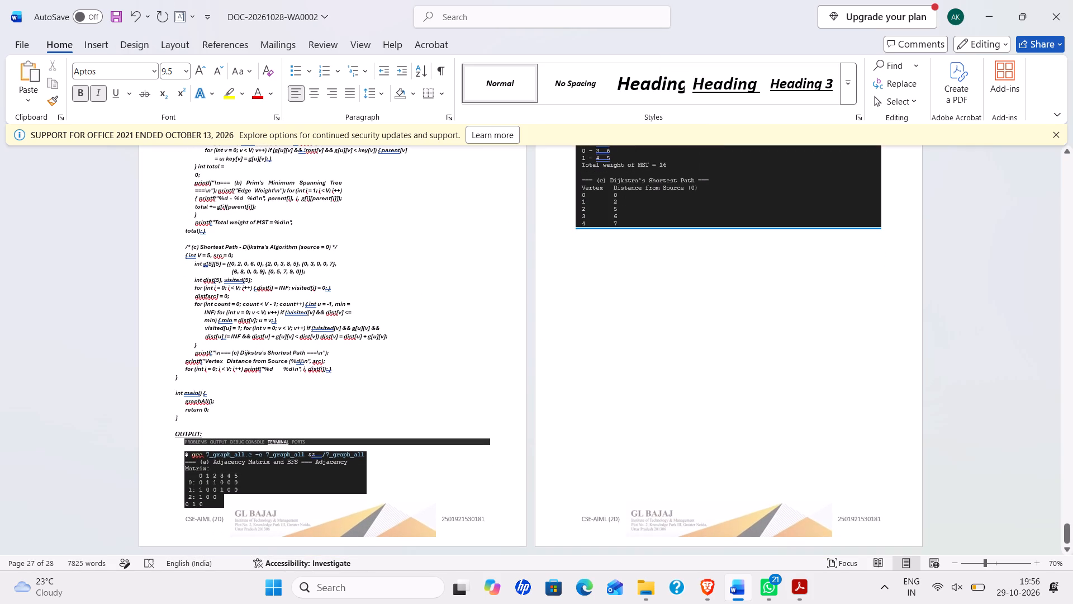
scroll(416, 298, "down", 4)
scroll(701, 327, "down", 3)
scroll(701, 327, "up", 7)
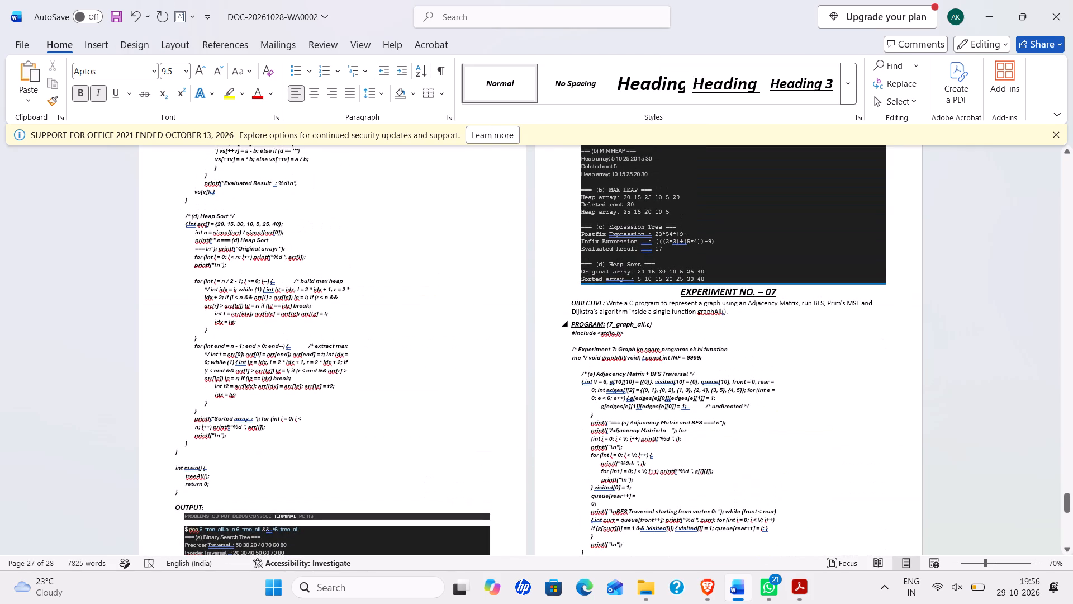
scroll(701, 327, "down", 9)
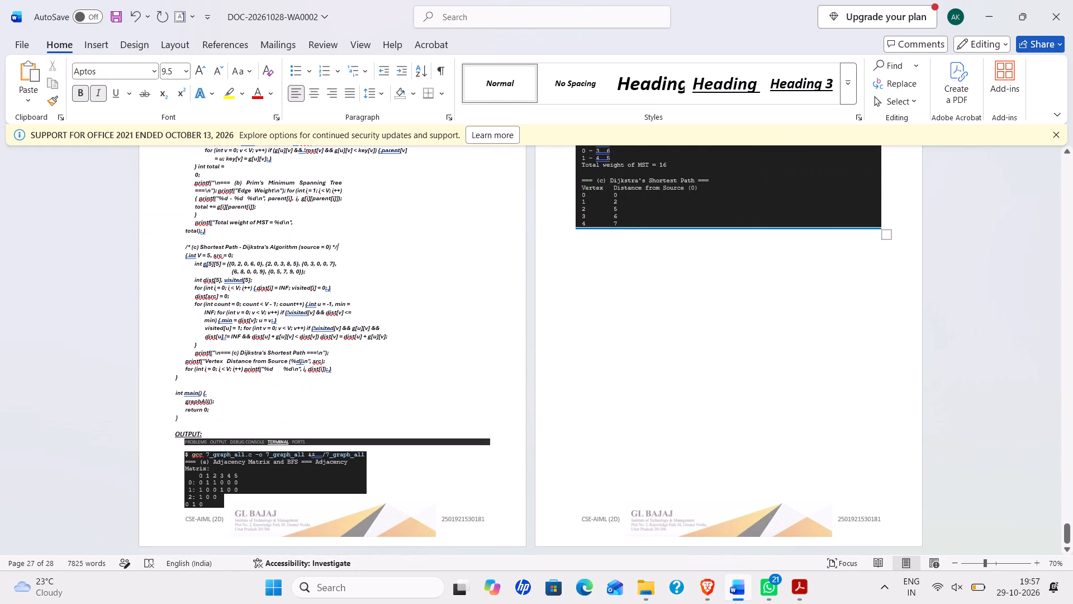
scroll(701, 327, "down", 5)
Save the document for PDF conversion with Adobe Acrobat, and close the open DOC-20261028-WA0002.pdf without saving its changes.
left_click(965, 91)
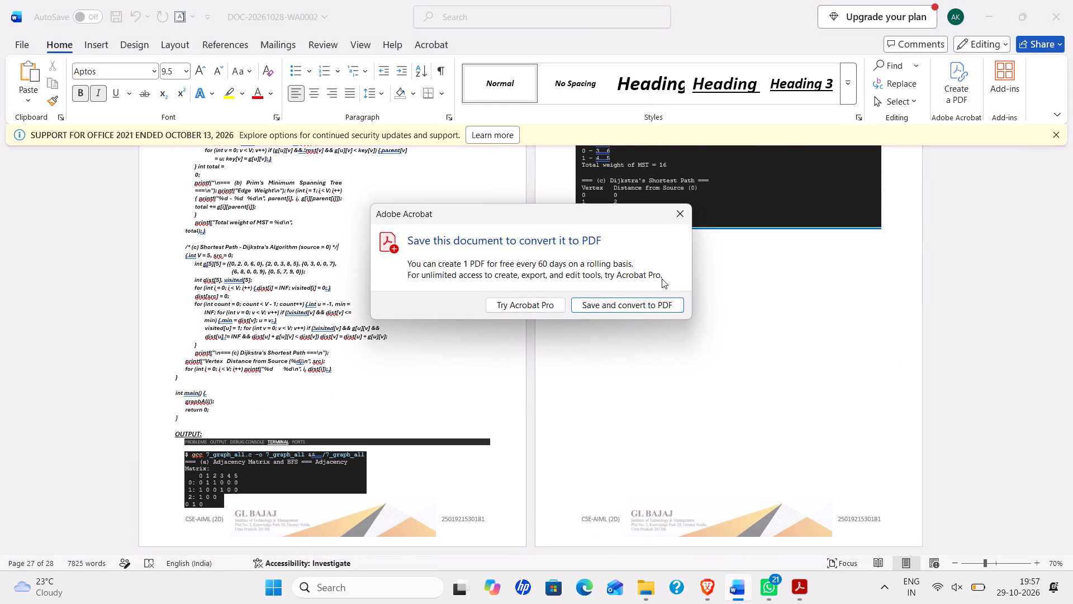
left_click(632, 303)
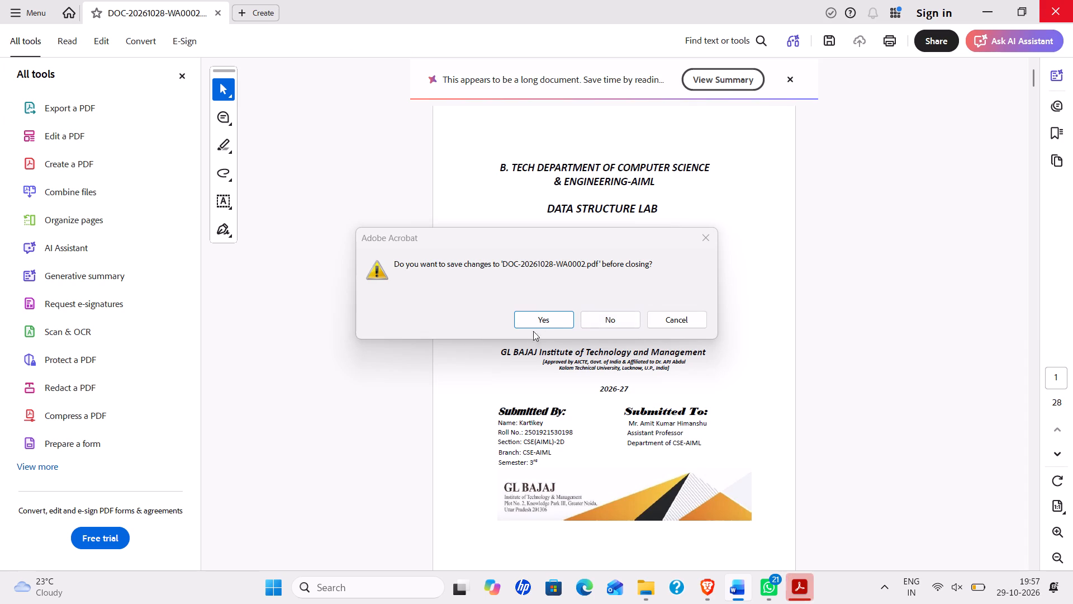
left_click(614, 317)
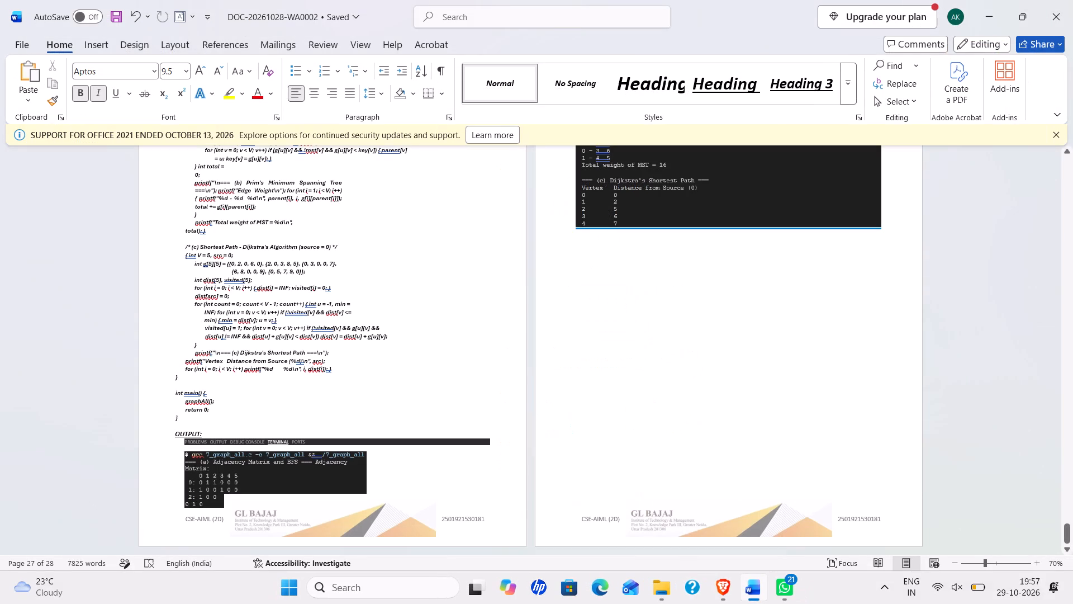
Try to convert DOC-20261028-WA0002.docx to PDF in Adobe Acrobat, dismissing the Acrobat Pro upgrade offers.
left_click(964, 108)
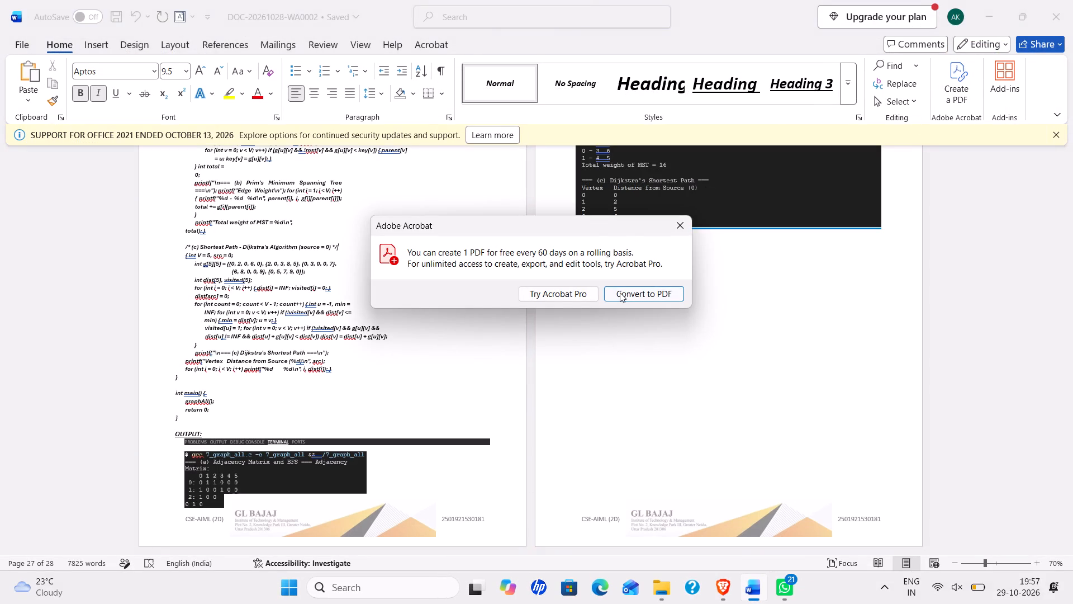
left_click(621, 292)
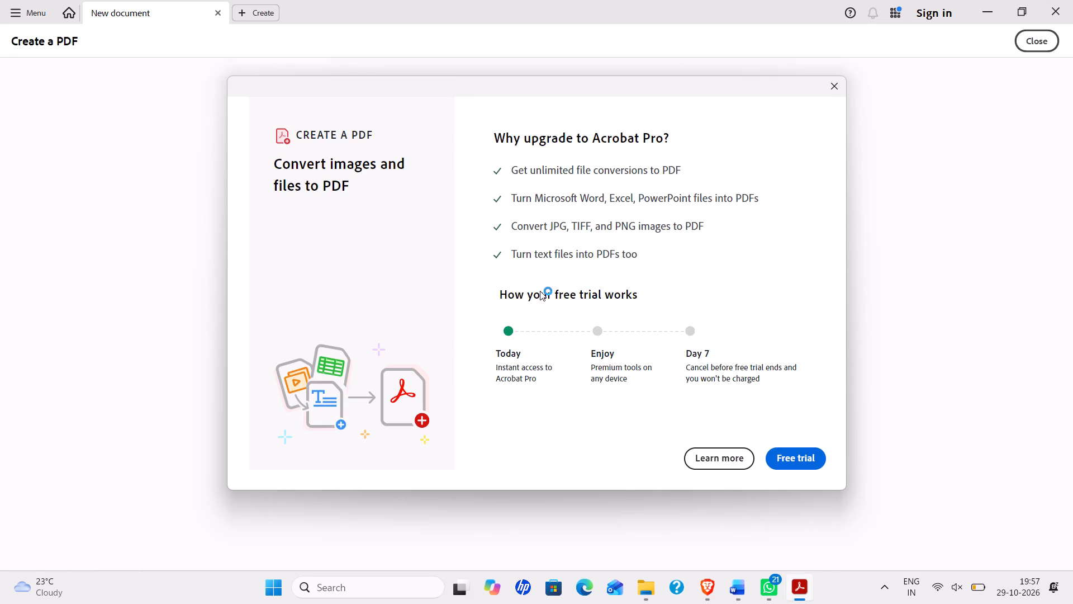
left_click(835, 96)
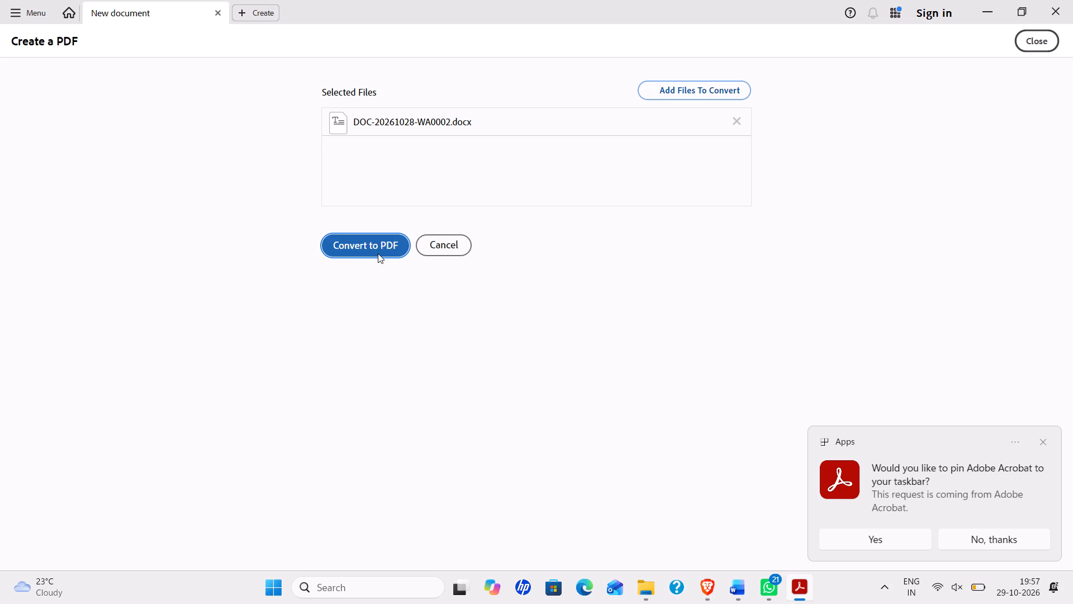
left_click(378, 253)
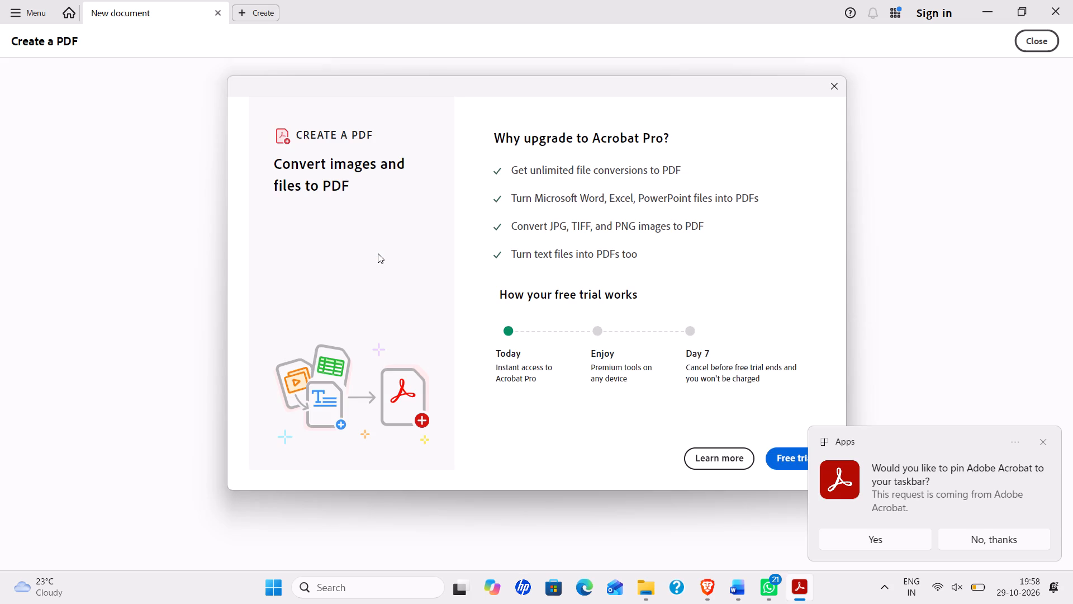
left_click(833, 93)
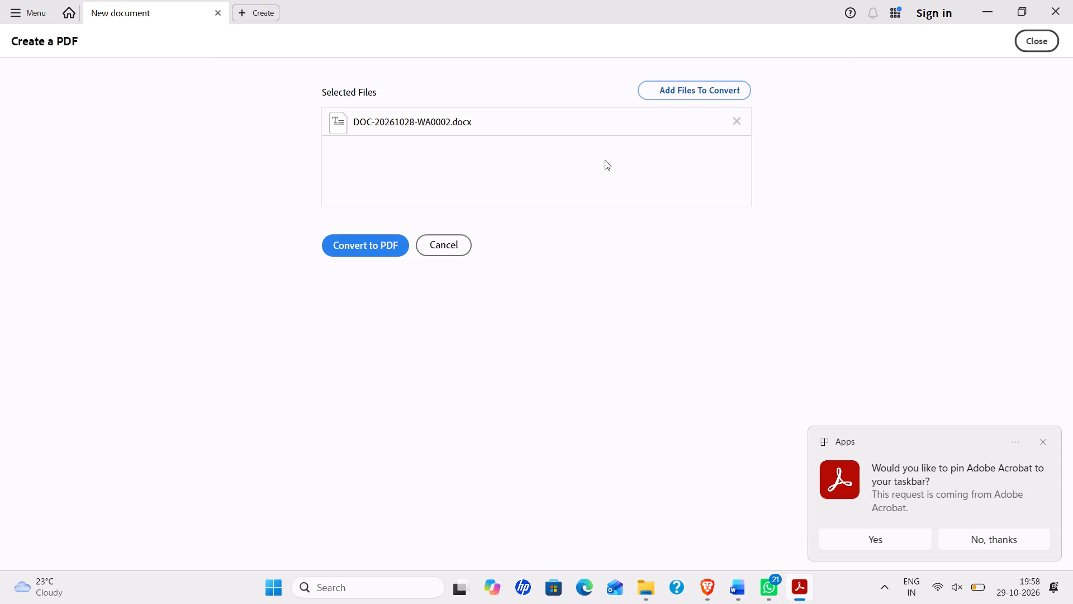
Retry the PDF conversion of DOC-20261028-WA0002.docx and open the Acrobat Pro free trial offer.
left_click(367, 253)
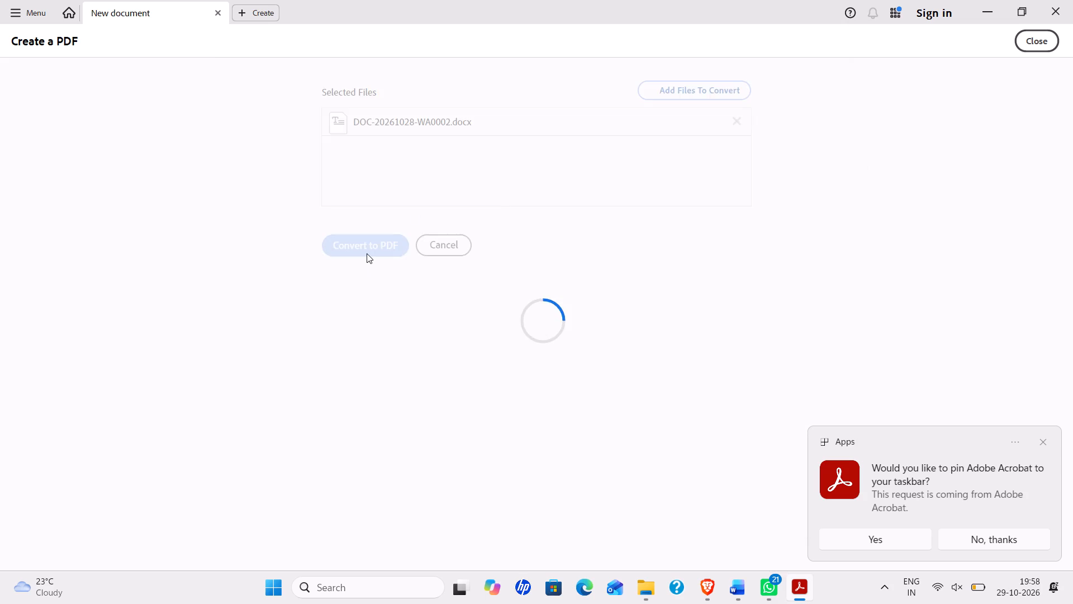
left_click(792, 465)
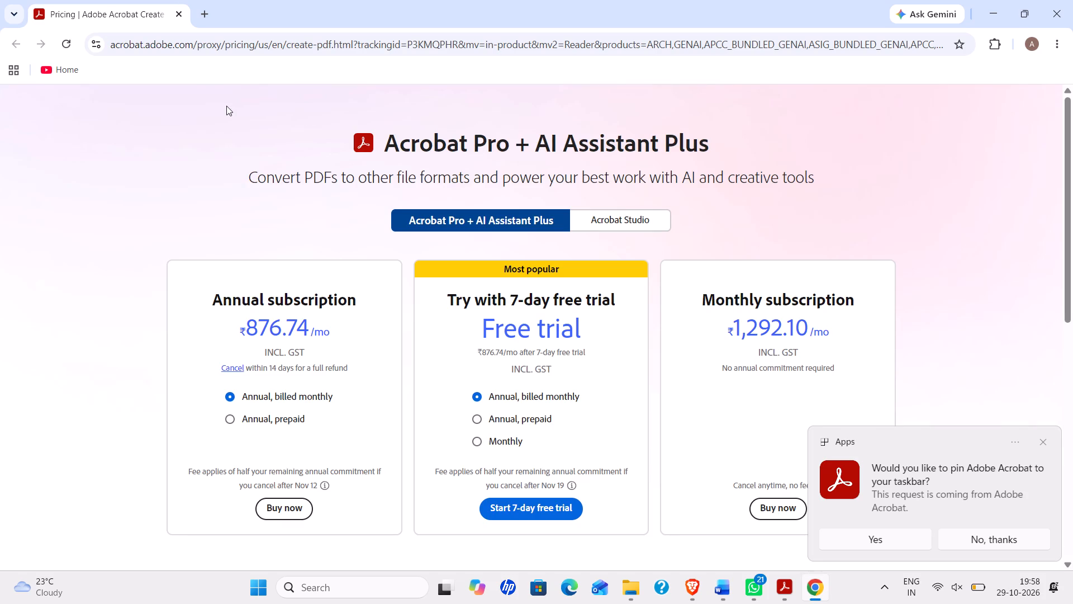
Close the Acrobat Pro pricing page, the pending Create a PDF document and the Acrobat window.
scroll(226, 106, "right", 6)
left_click(1045, 4)
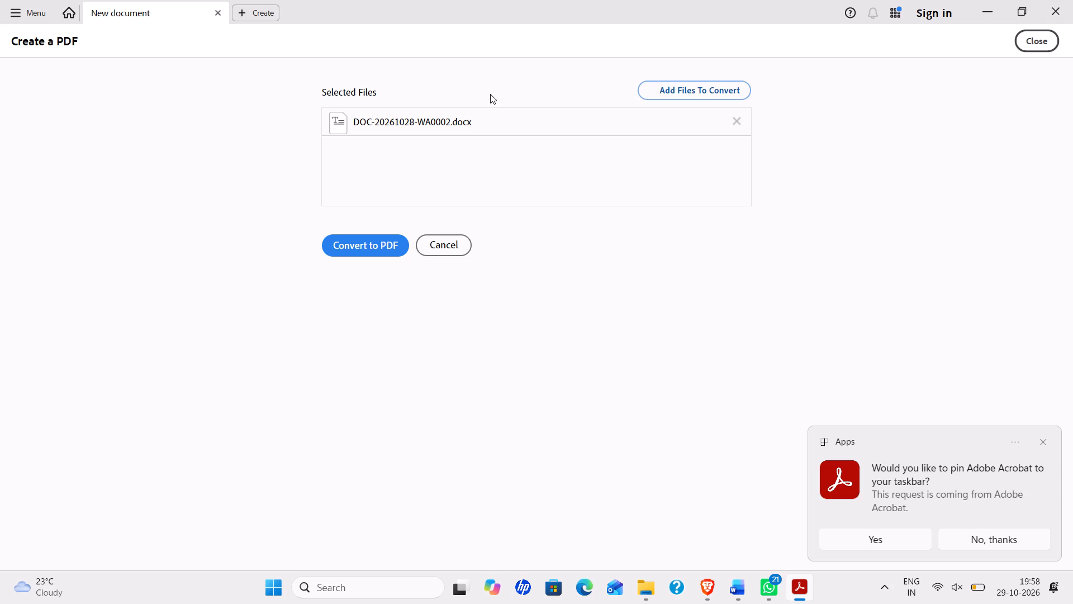
left_click(467, 112)
left_click(447, 125)
left_click(1025, 51)
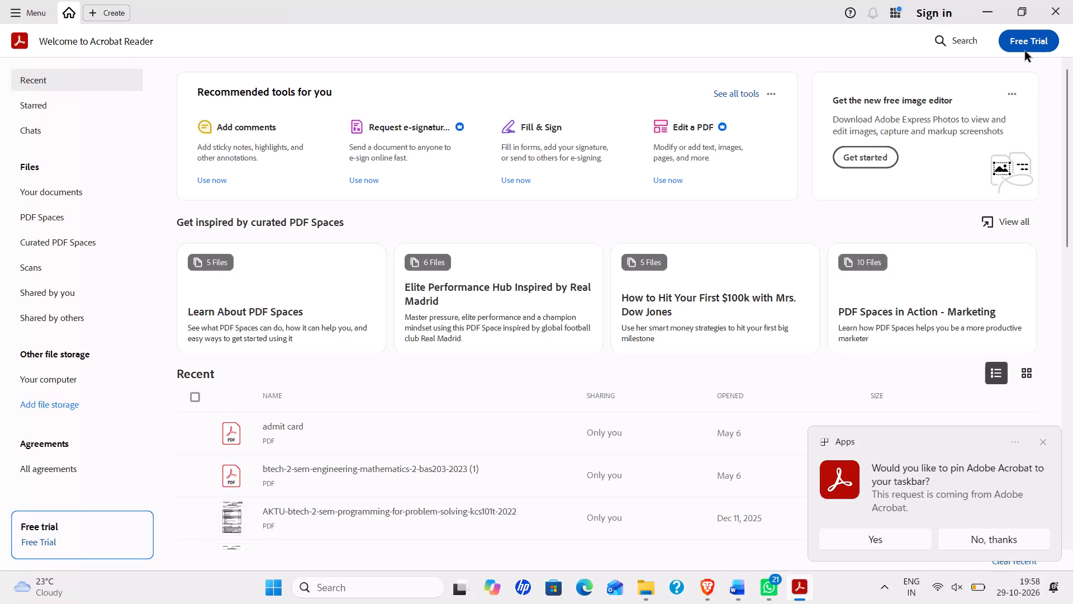
left_click(1058, 16)
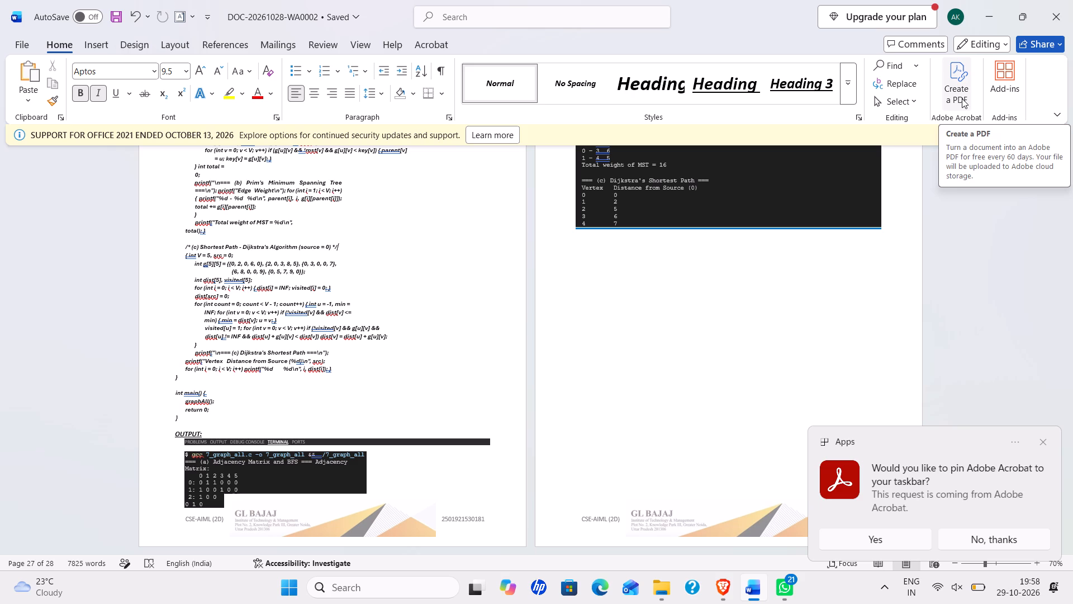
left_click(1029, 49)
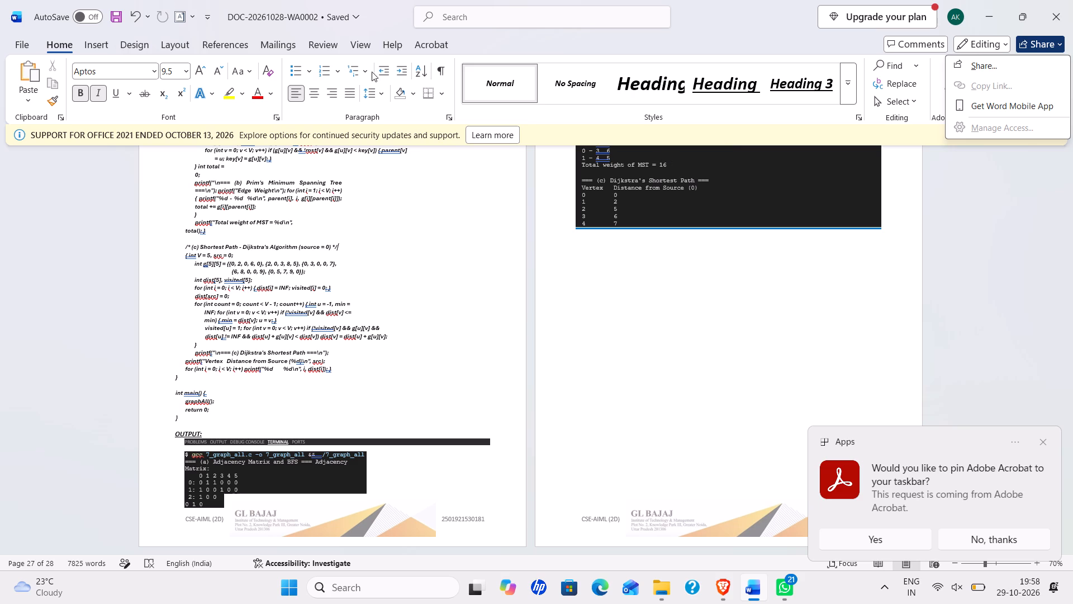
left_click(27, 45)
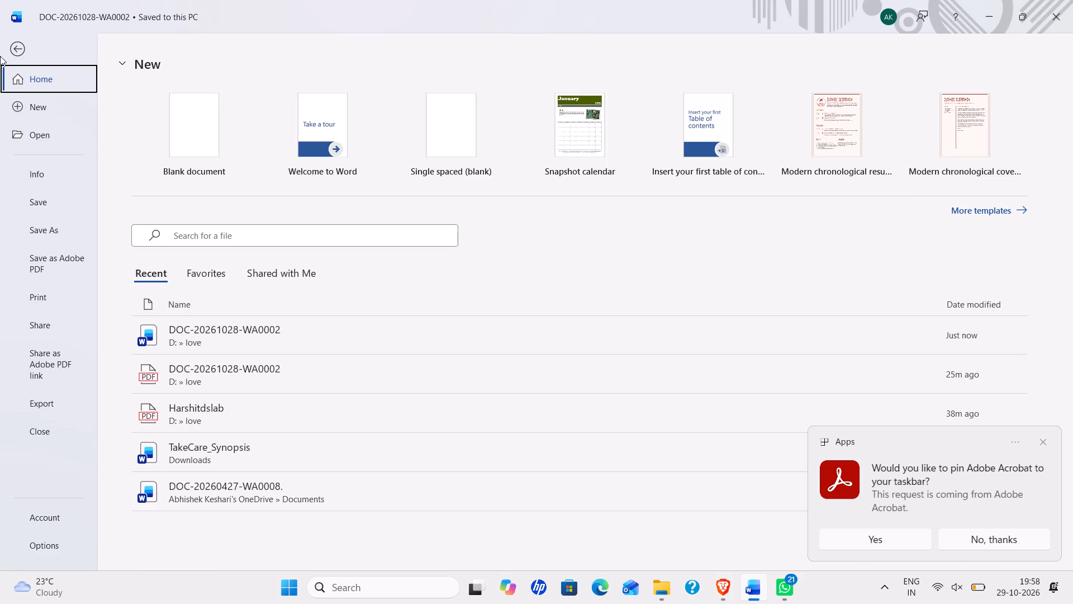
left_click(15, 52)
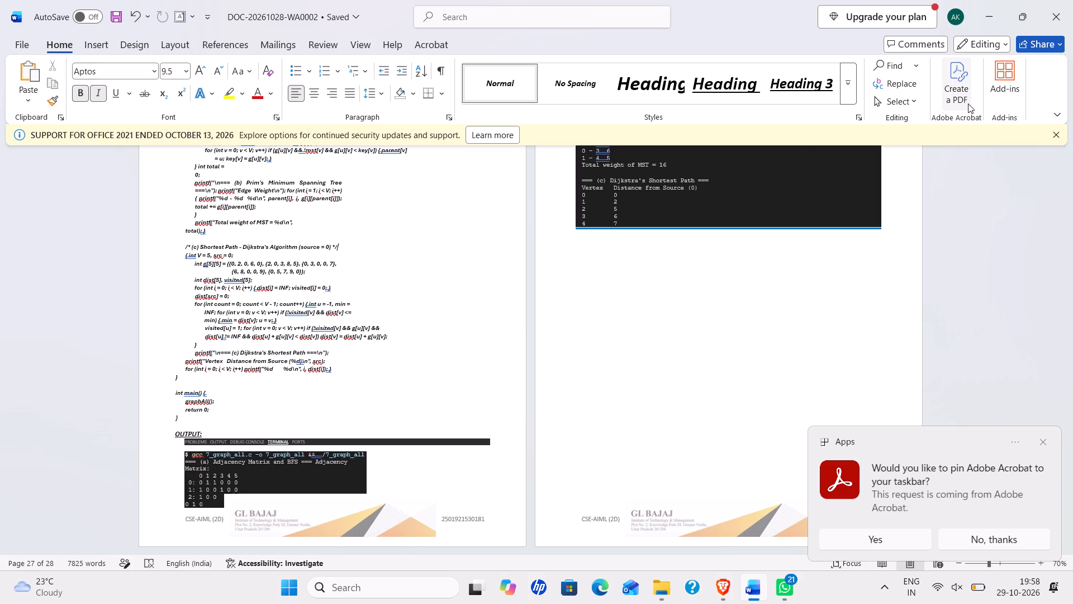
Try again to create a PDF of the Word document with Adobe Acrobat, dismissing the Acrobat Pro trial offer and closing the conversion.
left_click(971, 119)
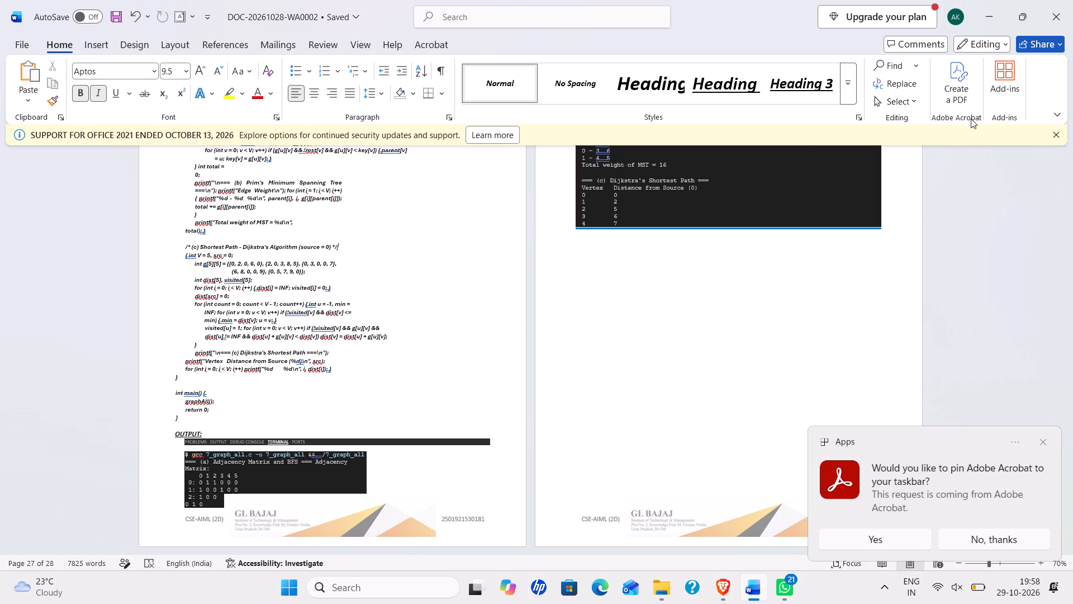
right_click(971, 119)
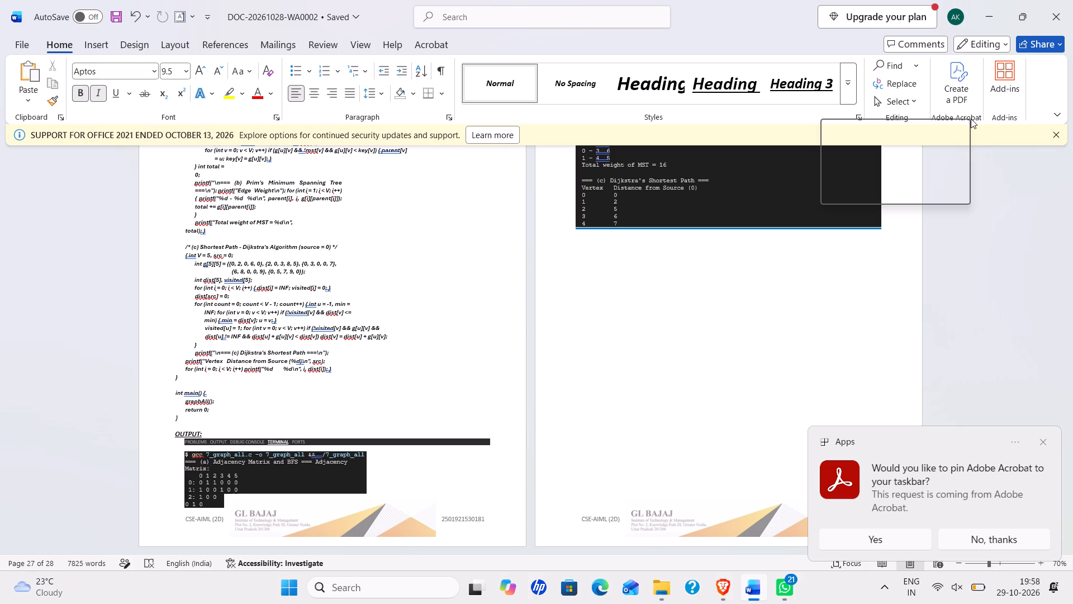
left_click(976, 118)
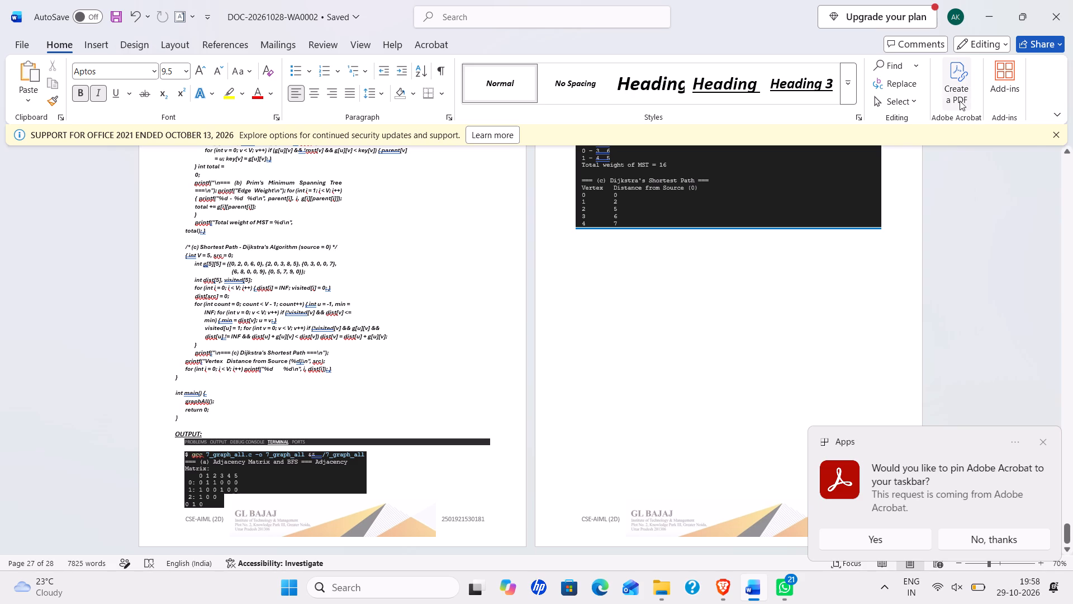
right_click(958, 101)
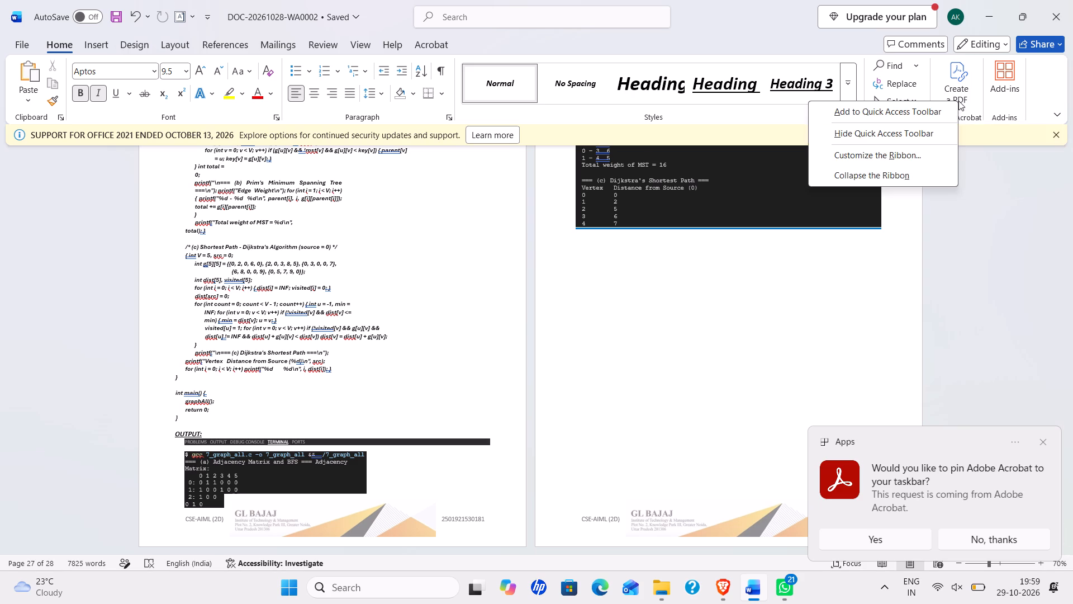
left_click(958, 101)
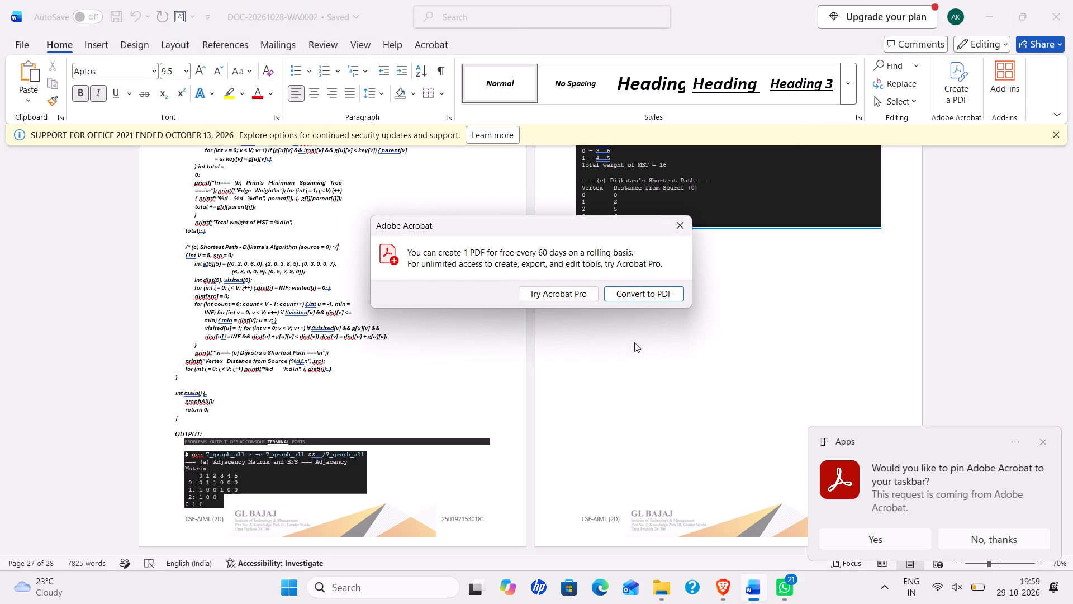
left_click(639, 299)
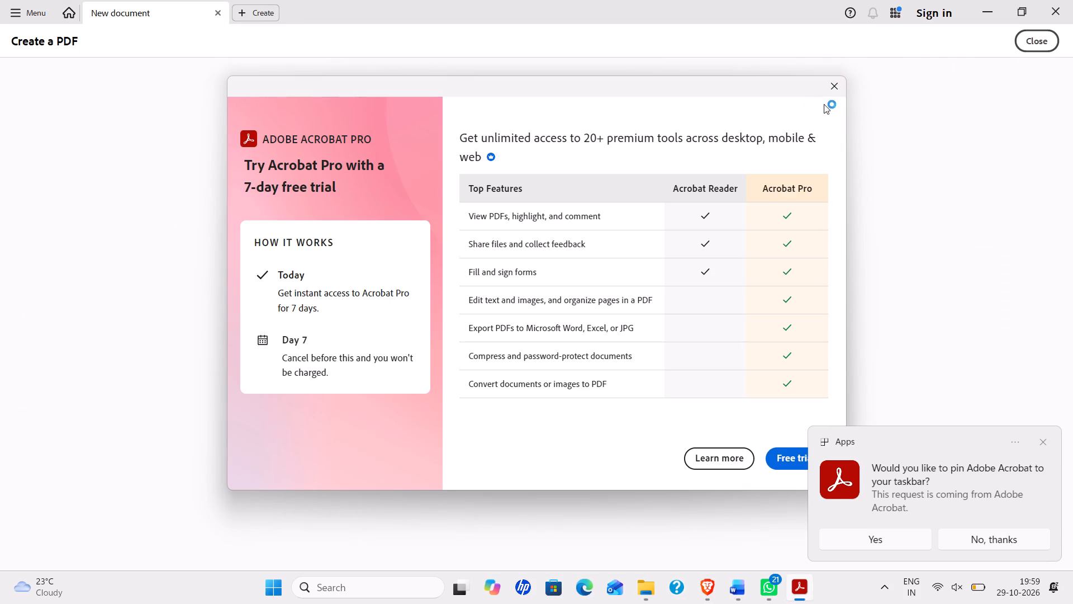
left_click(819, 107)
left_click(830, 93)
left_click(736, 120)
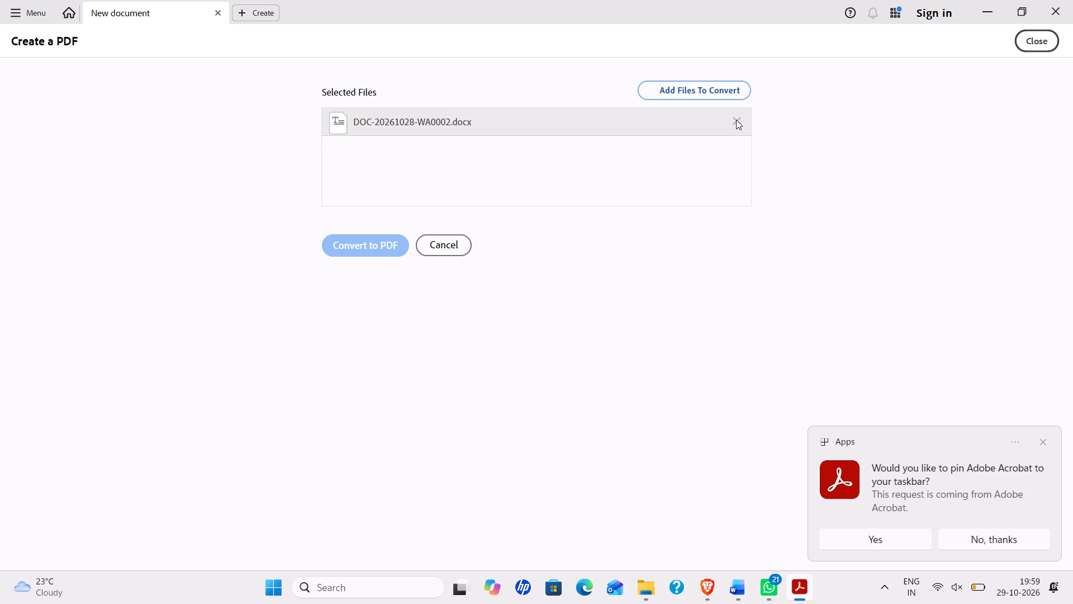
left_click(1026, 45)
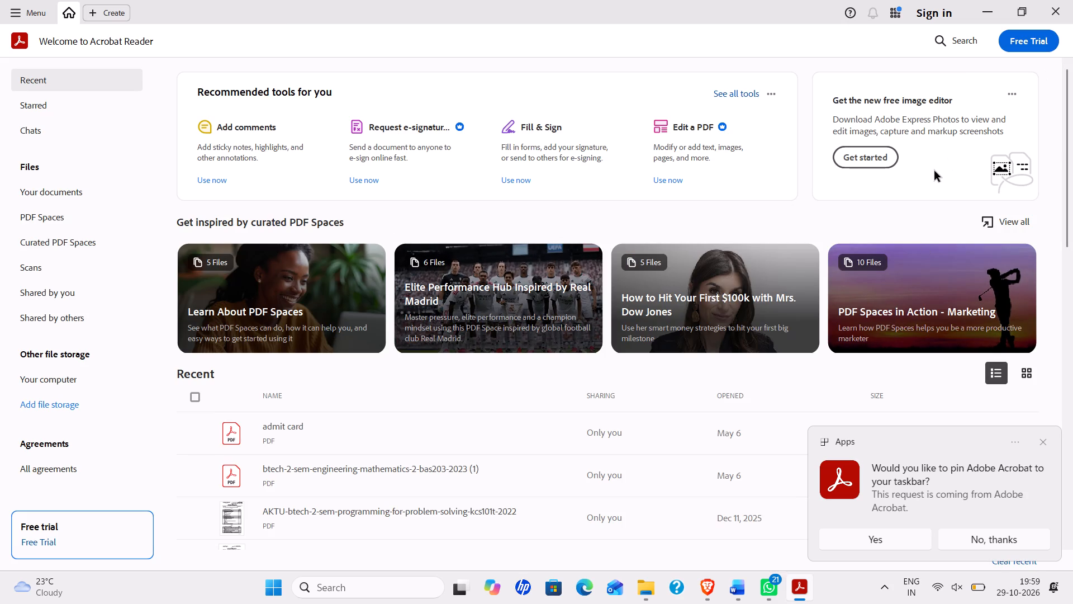
Dismiss the request to pin Adobe Acrobat to the taskbar and close the Acrobat window.
left_click(1042, 444)
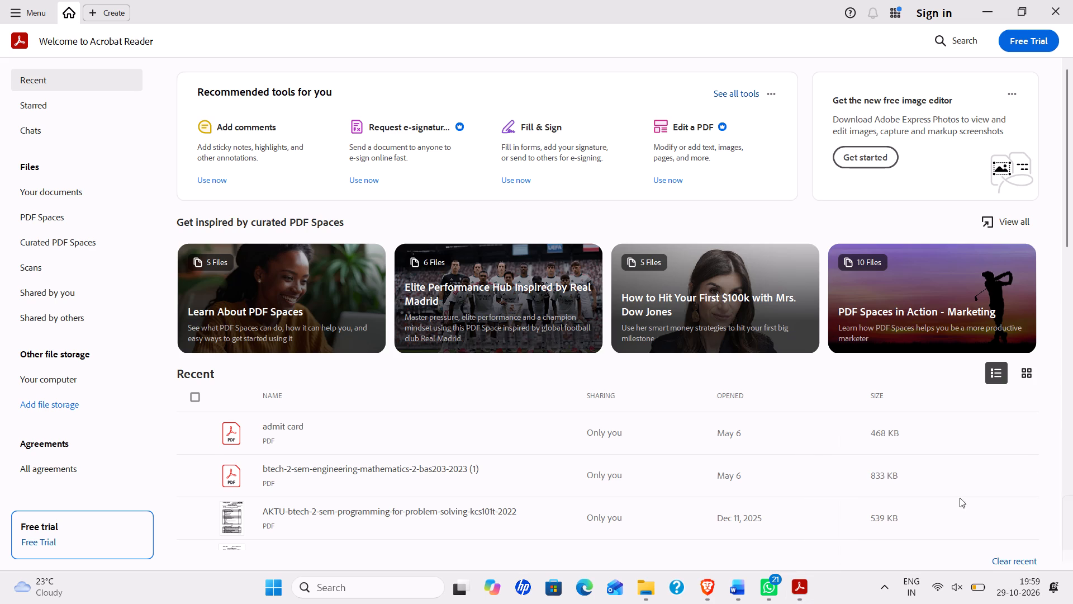
right_click(803, 589)
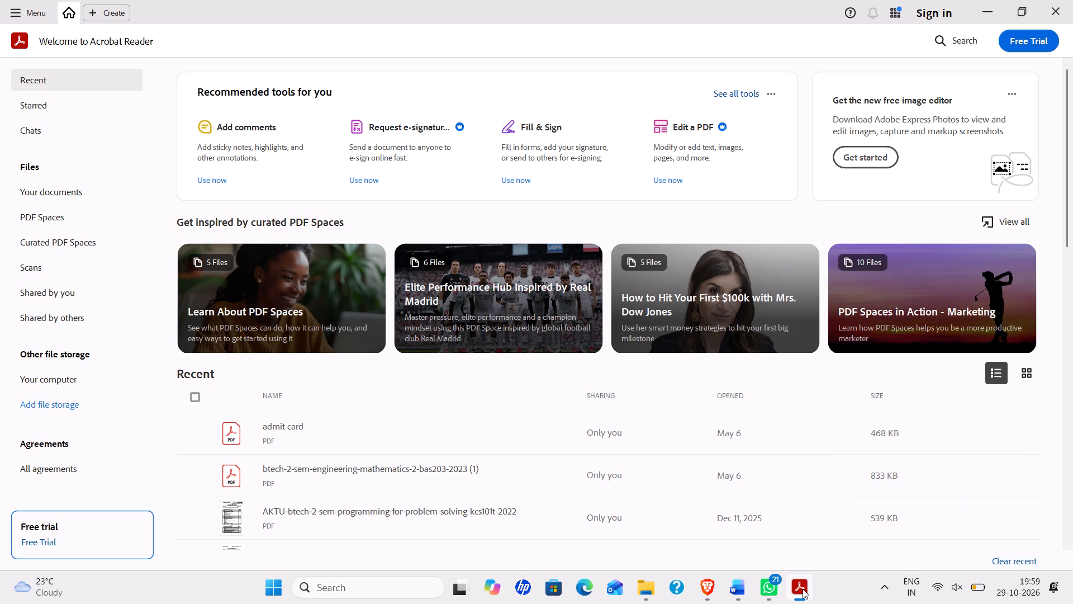
right_click(803, 589)
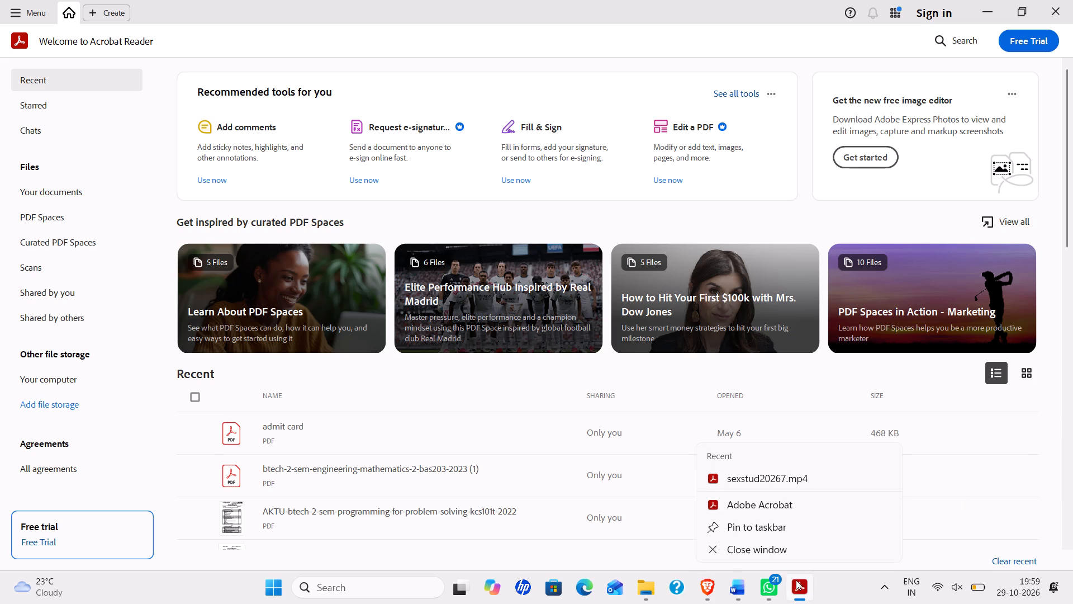
left_click(753, 546)
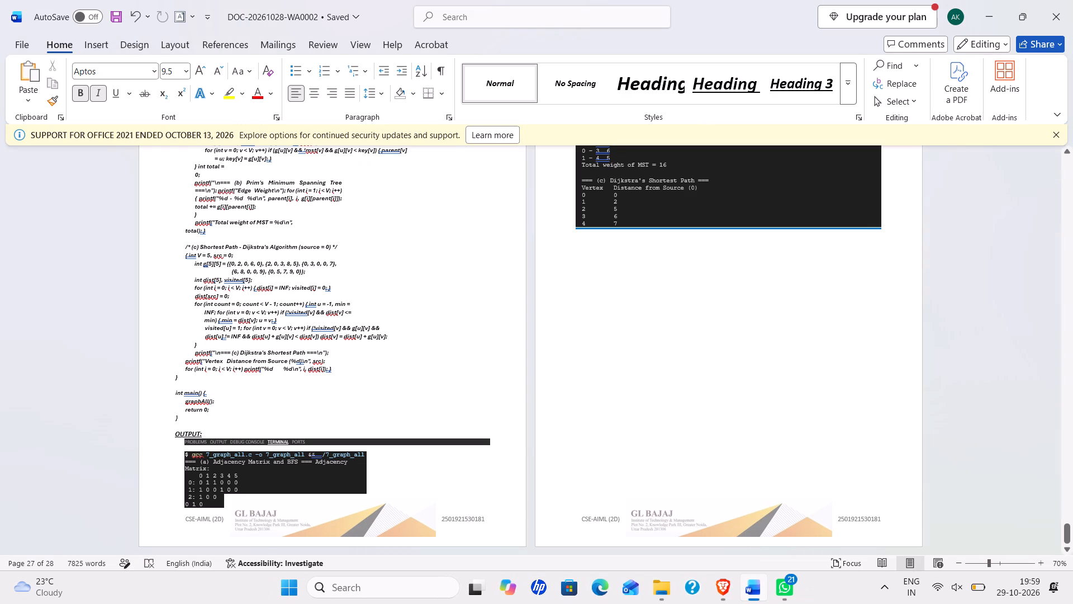
Hide Word's Quick Access Toolbar.
left_click(1052, 114)
left_click(1052, 114)
right_click(965, 69)
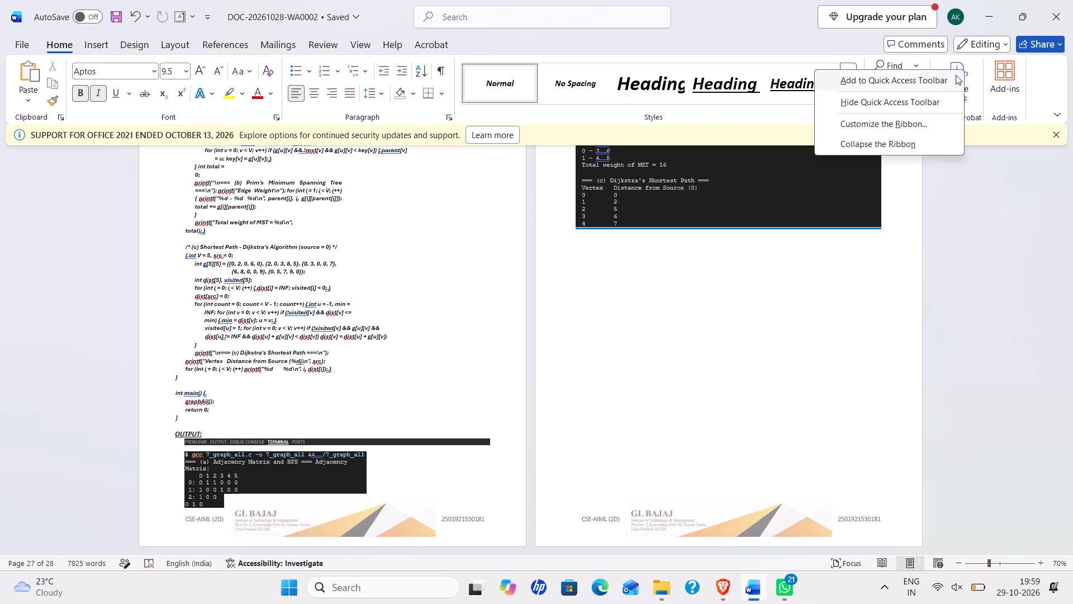
left_click(893, 107)
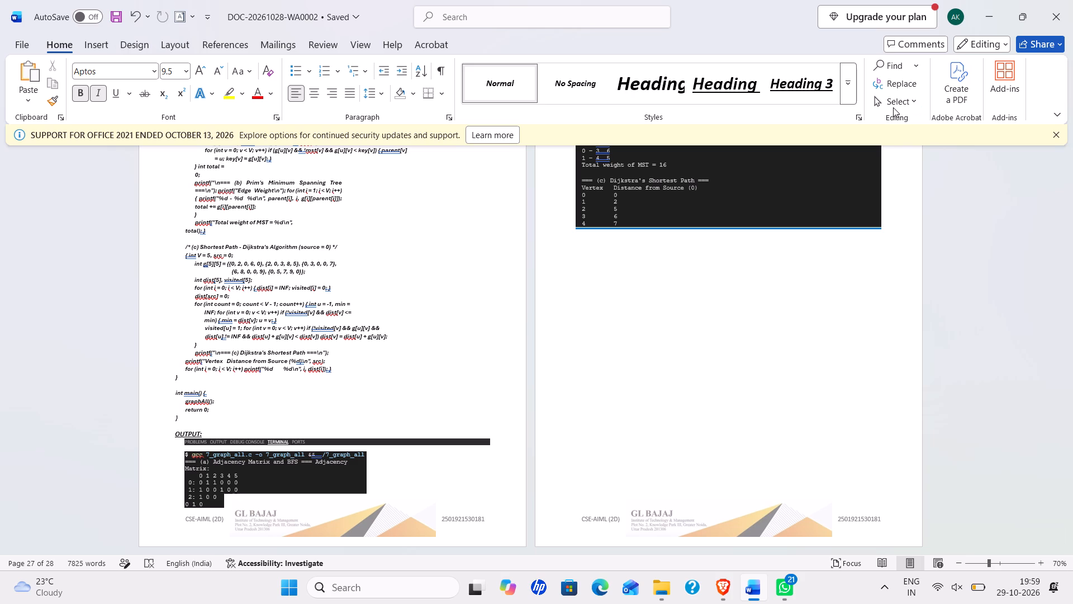
right_click(956, 89)
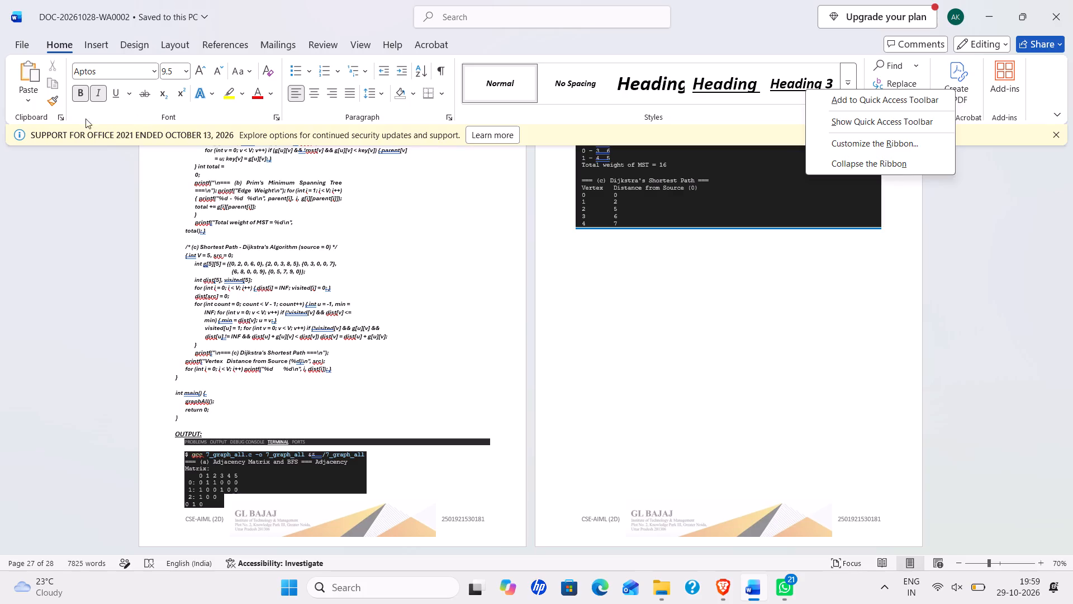
left_click(53, 83)
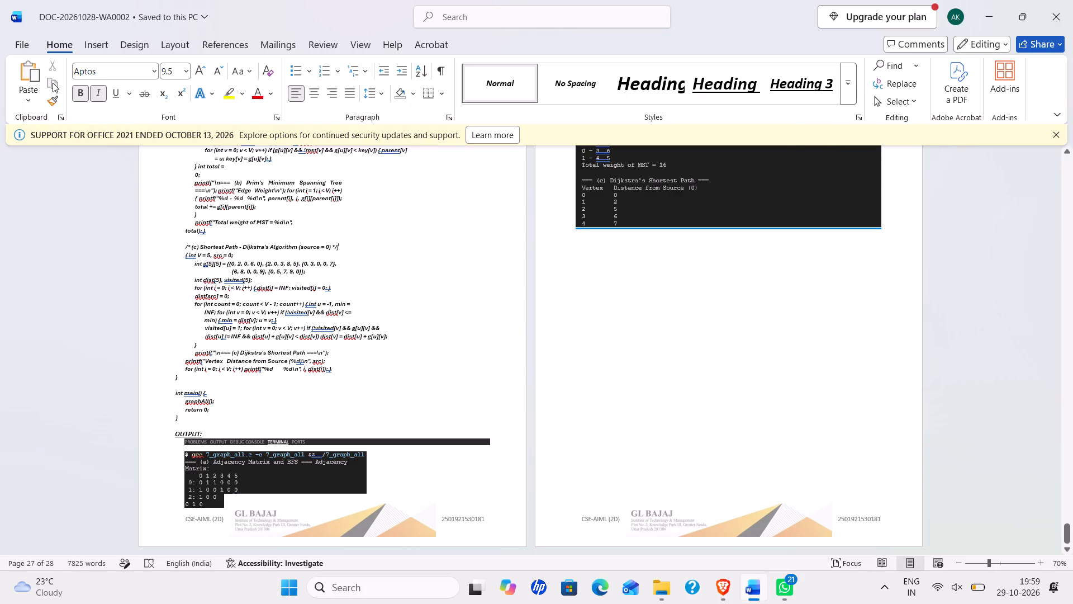
Upload a copy of DOC-20261028-WA0002 to OneDrive - Personal.
left_click(183, 15)
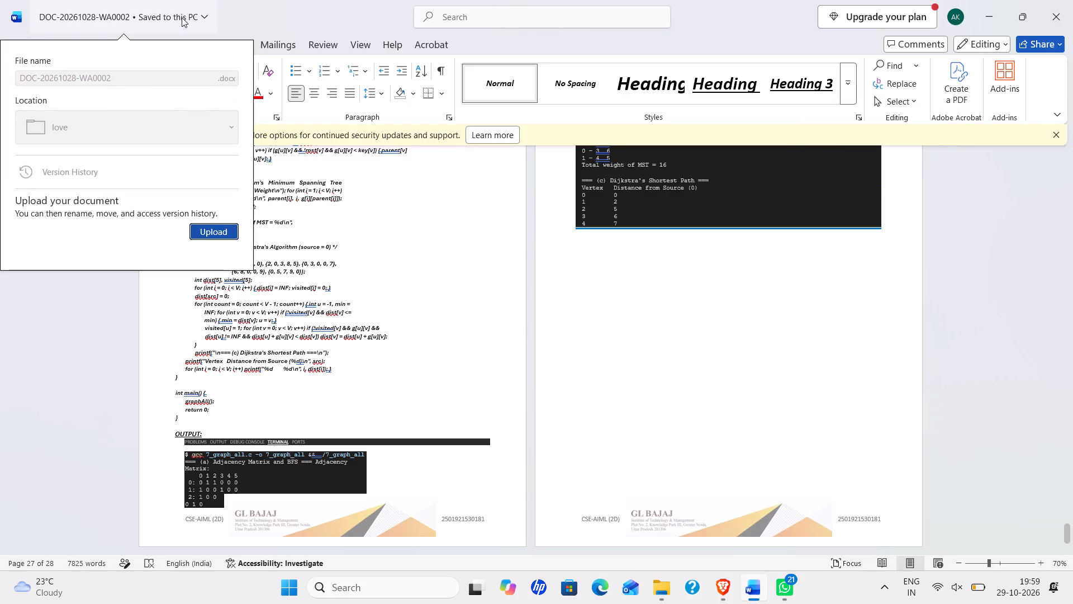
left_click(205, 225)
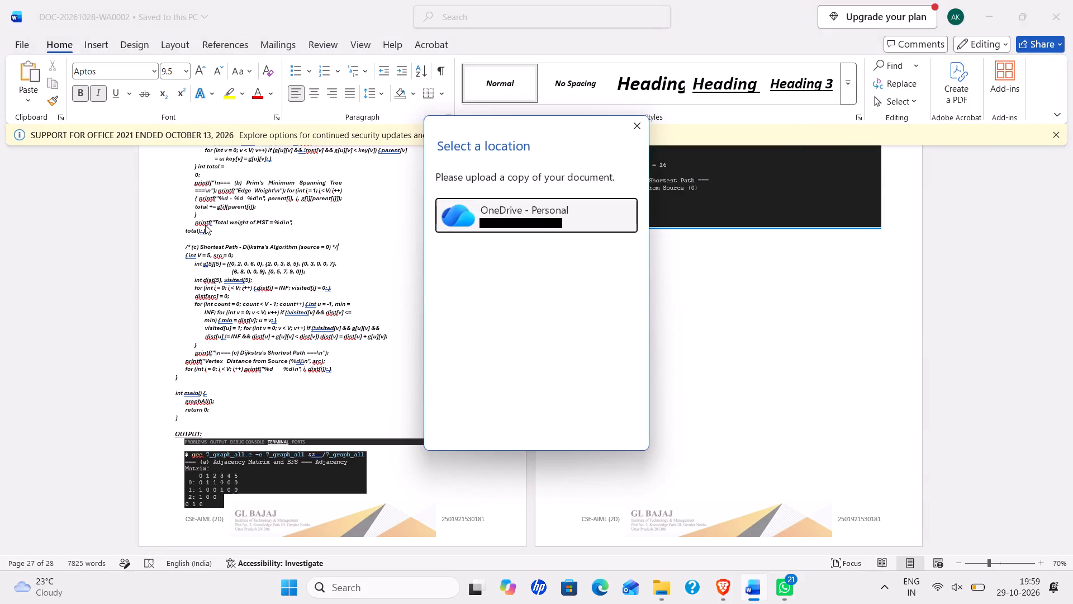
left_click(518, 212)
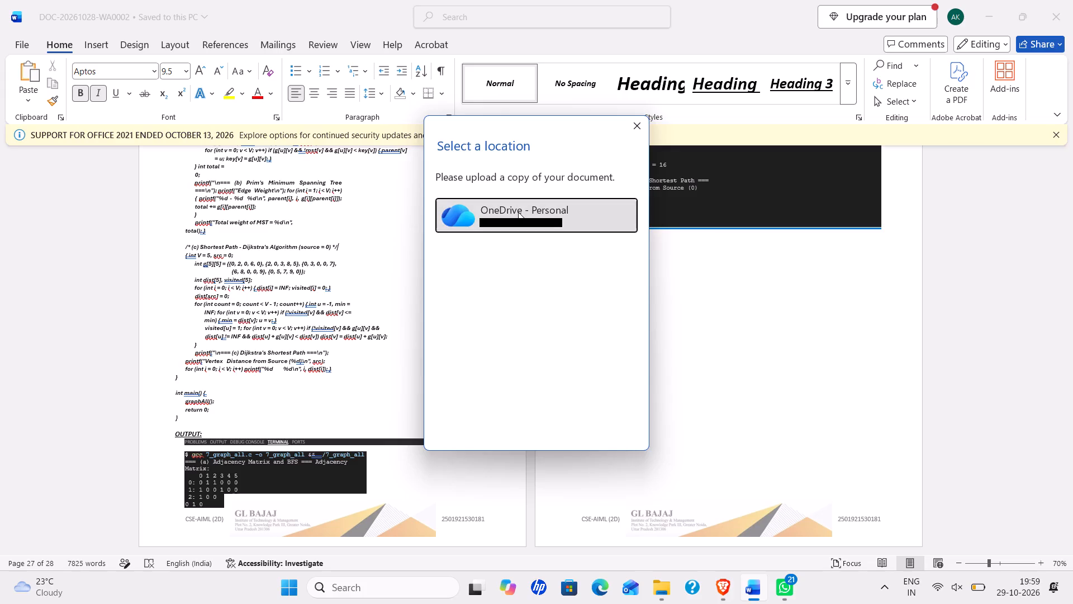
left_click(518, 212)
left_click(518, 212)
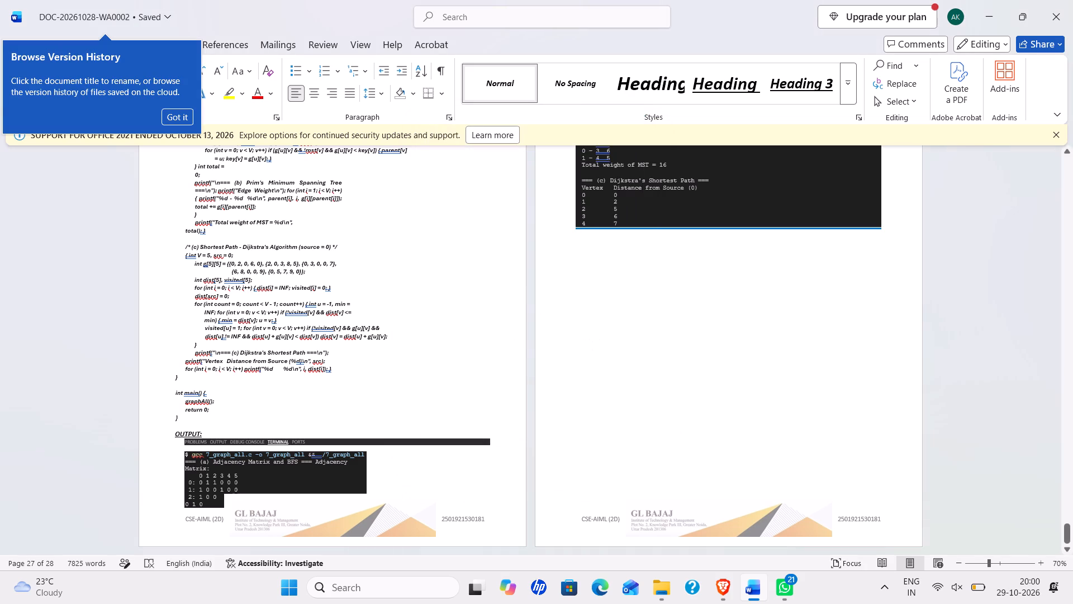
Move the uploaded document to the Custom Office Templates folder in the OneDrive Documents folder.
left_click(165, 121)
left_click(111, 27)
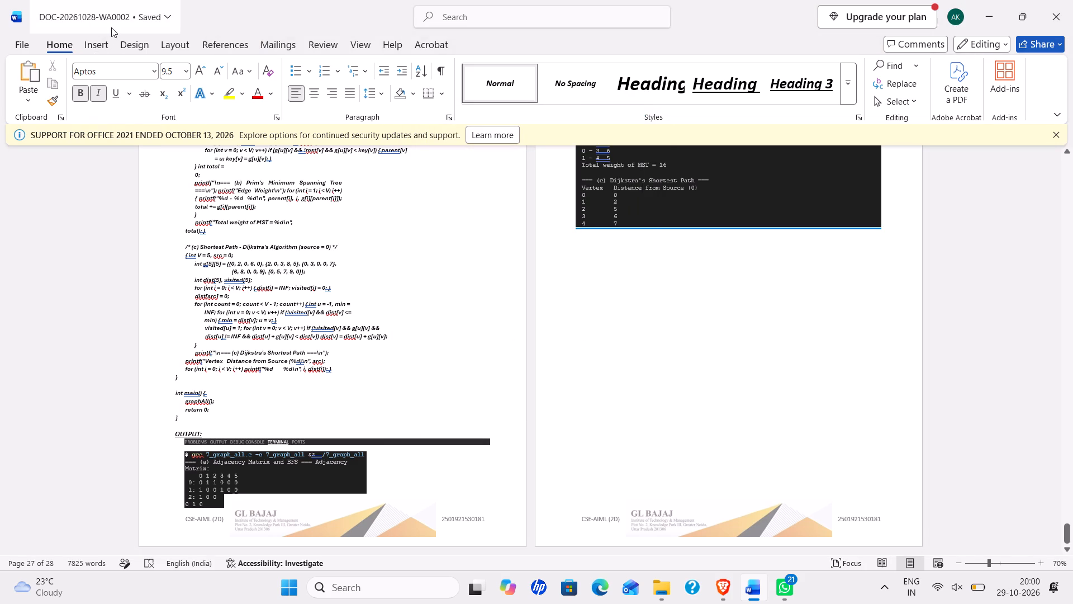
double_click(108, 134)
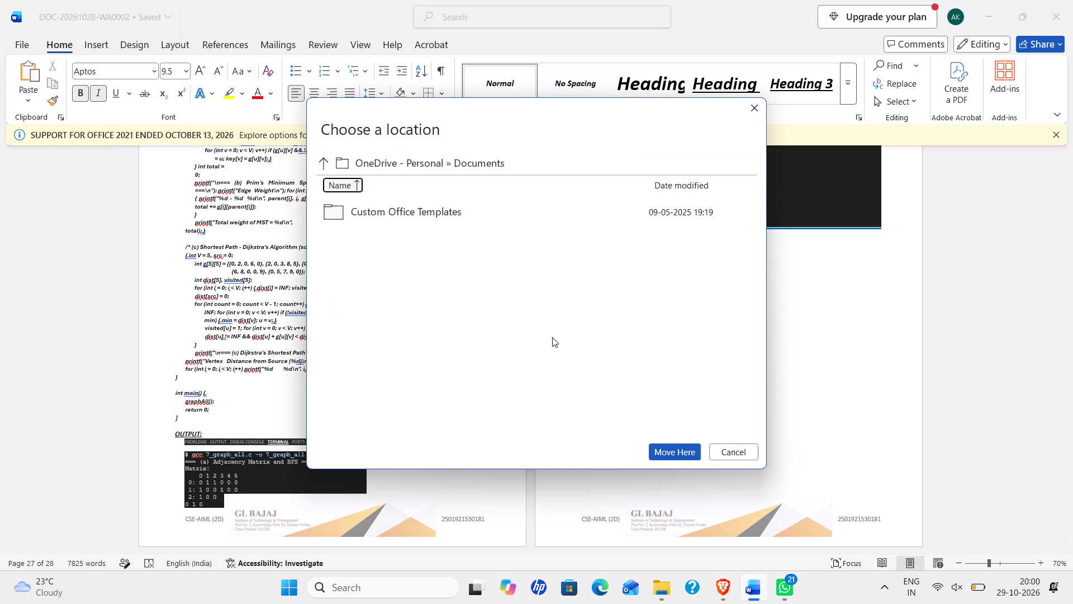
double_click(474, 211)
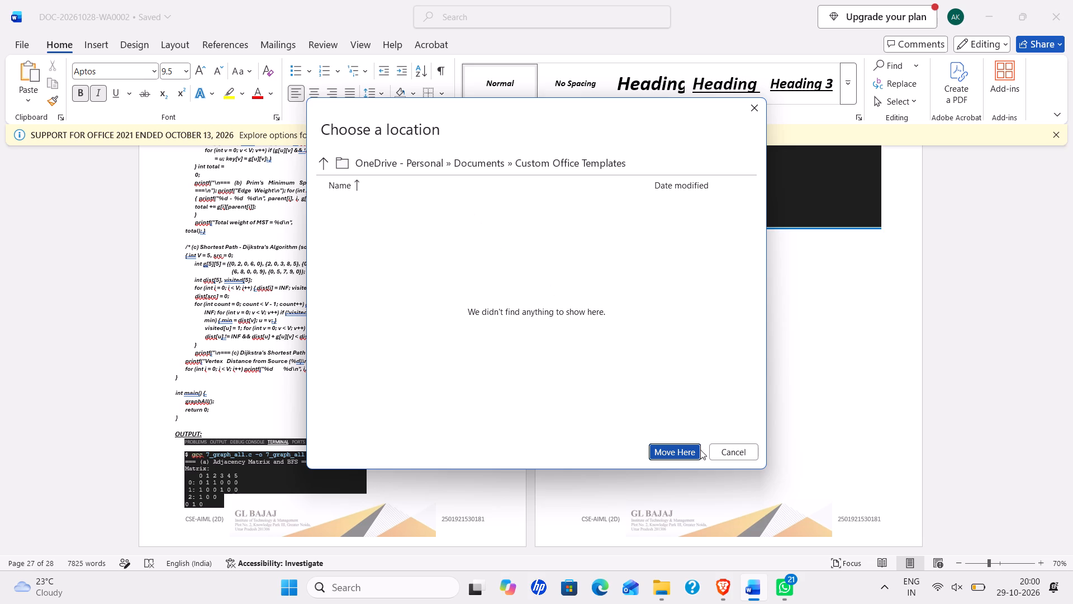
left_click(686, 448)
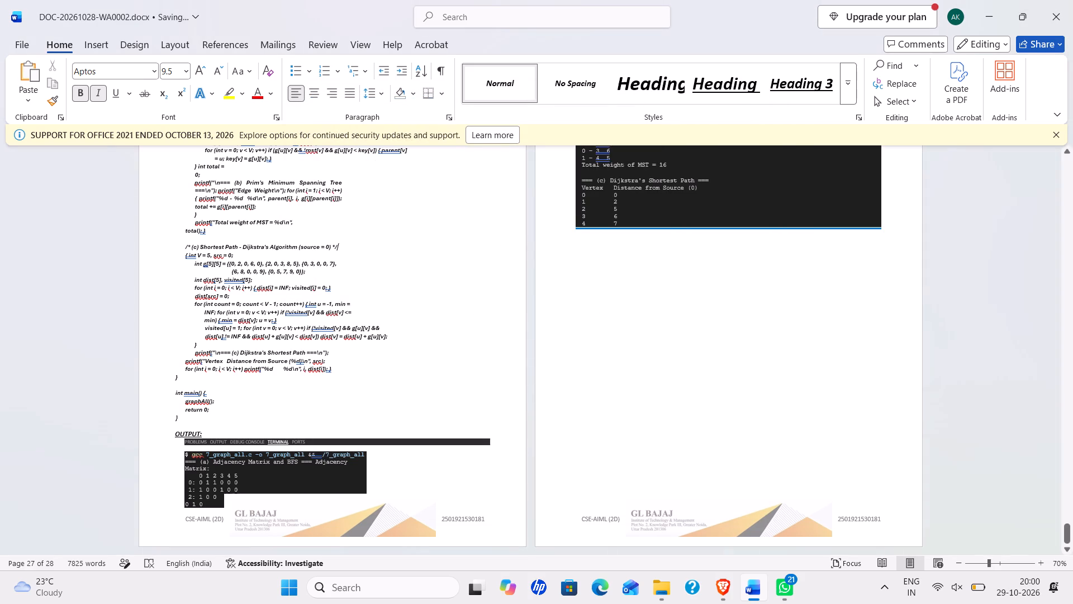
Open the document's file name and location details.
left_click(75, 20)
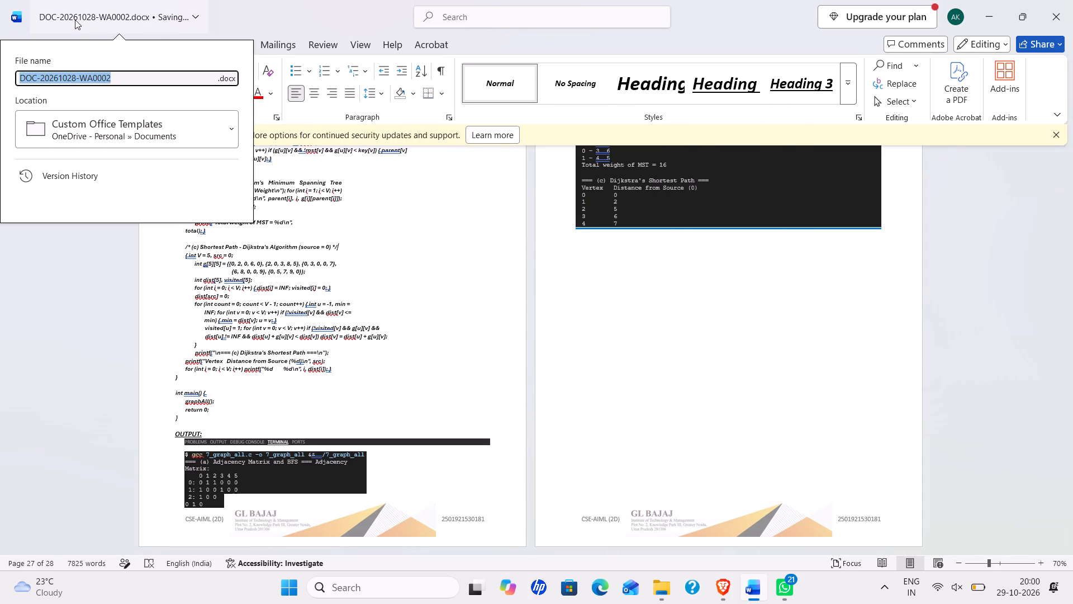
left_click(204, 13)
Switch to File Explorer and try twice to open the DOC-20261028-WA0002 PDF from the love folder, closing Acrobat each time.
left_click(672, 588)
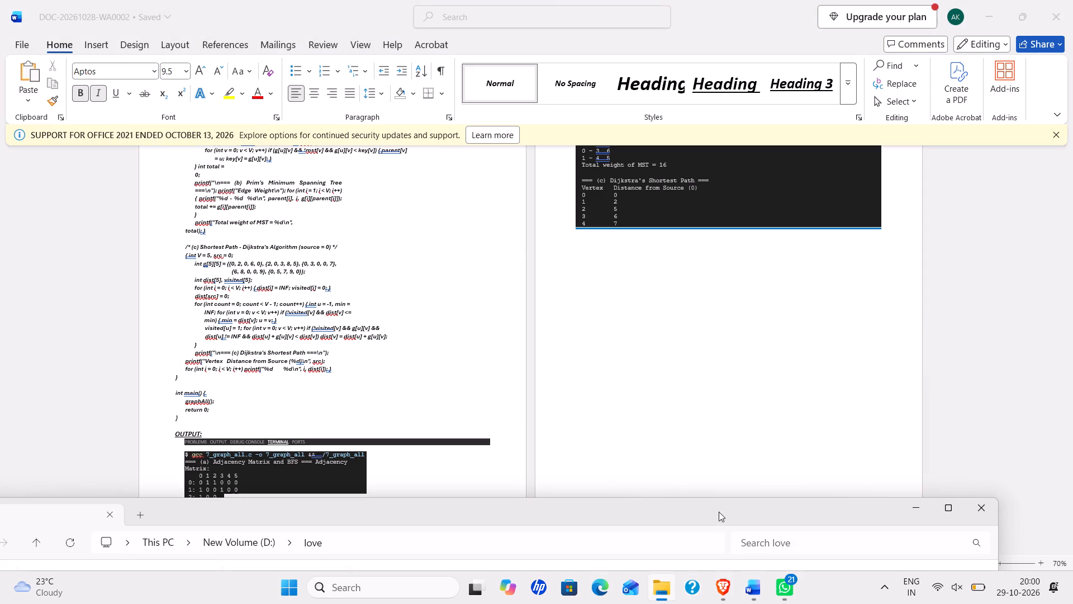
left_click(936, 512)
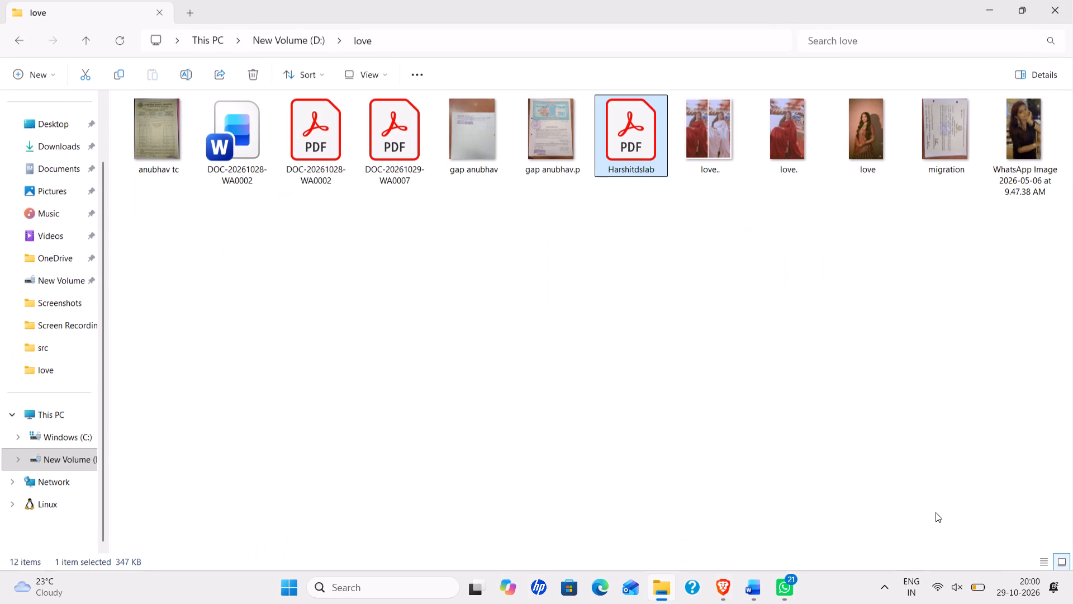
double_click(319, 140)
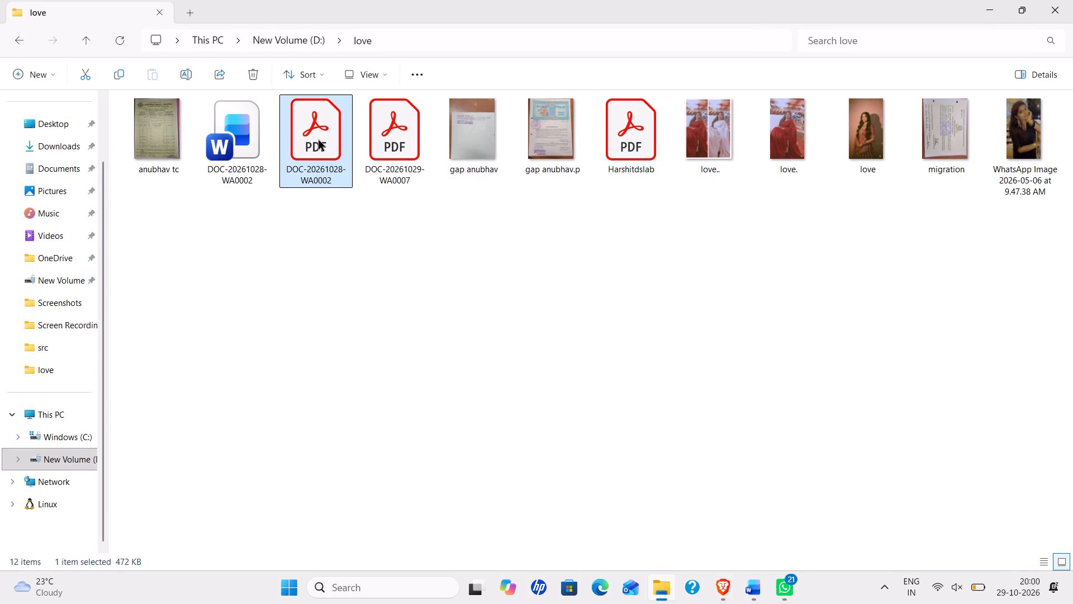
left_click(673, 325)
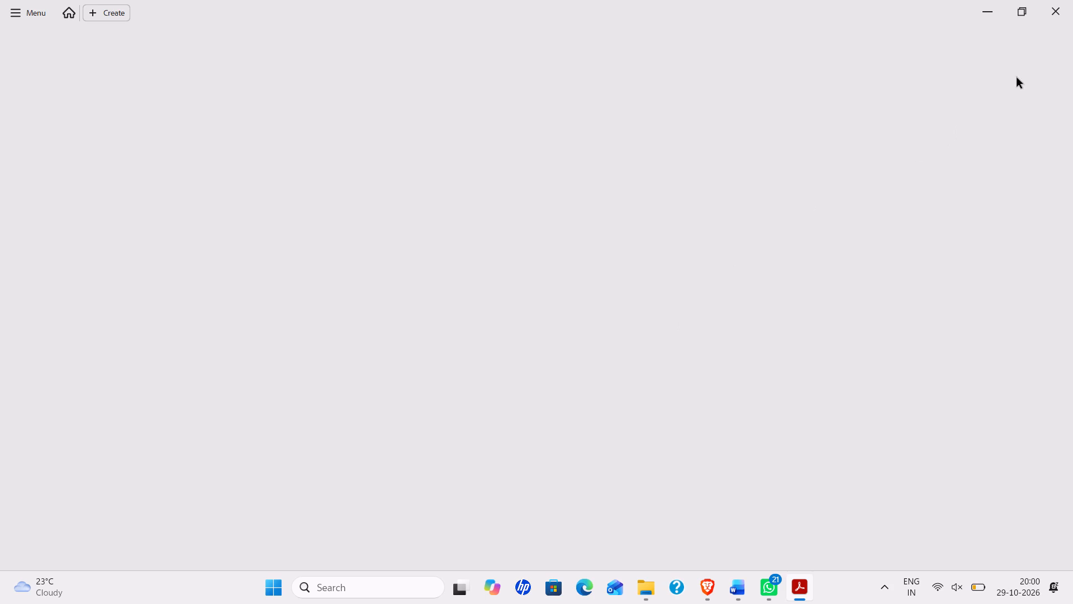
left_click(1052, 26)
left_click(1059, 16)
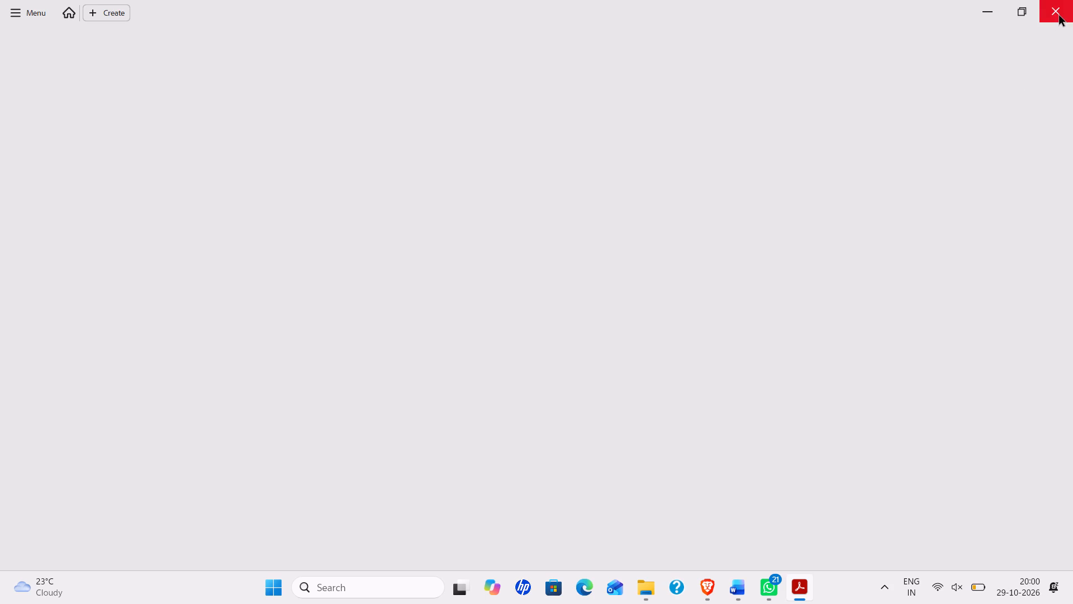
double_click(331, 141)
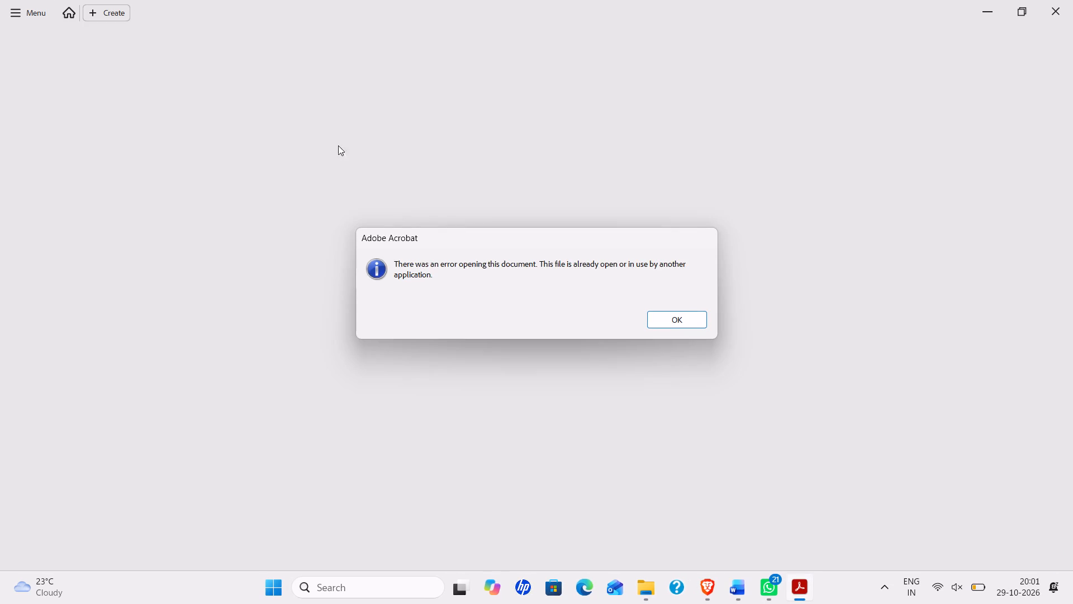
left_click(694, 328)
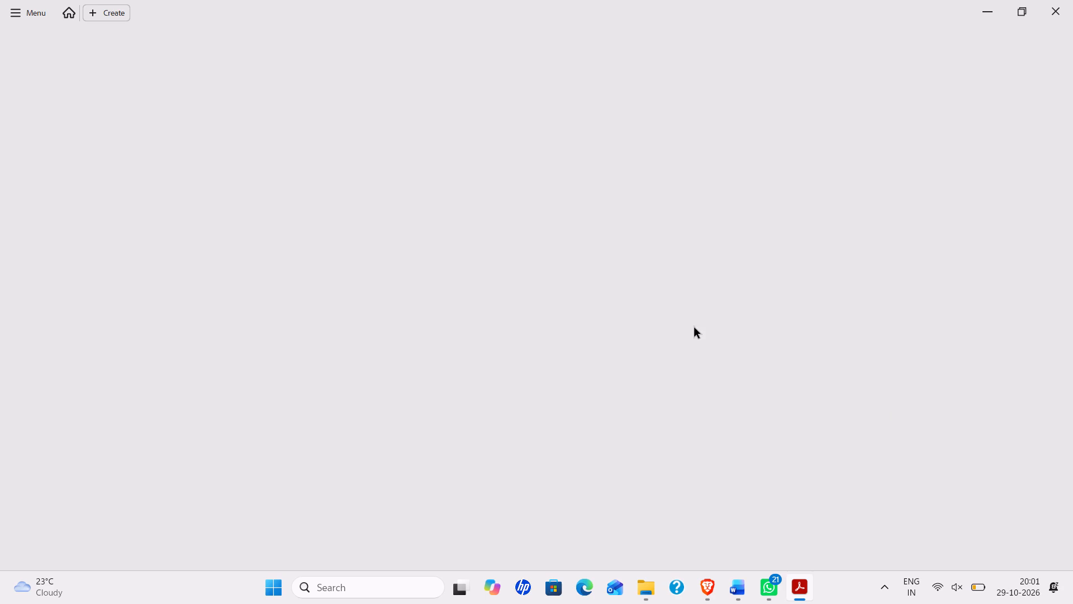
left_click(1066, 10)
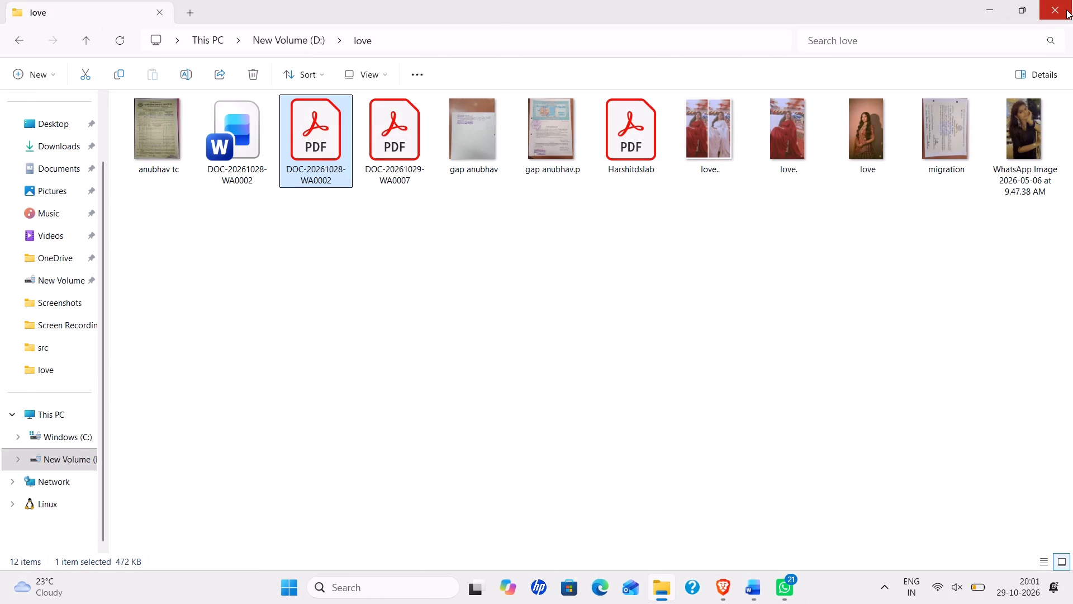
Open the DOC-20261029-WA0007 PDF from the love folder, check its opening pages, and close it and the folder.
left_click(414, 137)
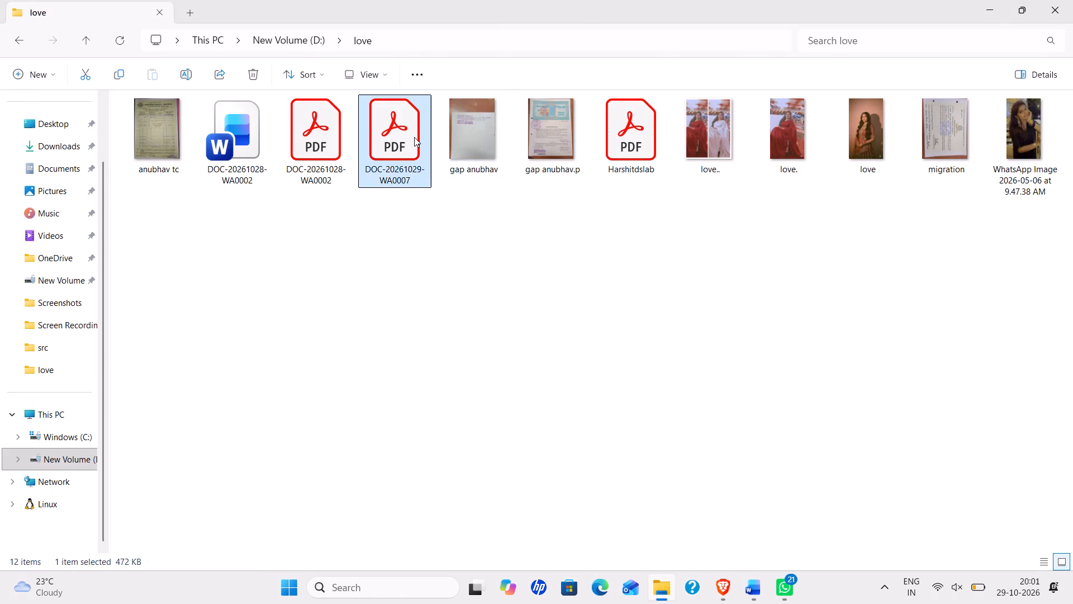
double_click(414, 137)
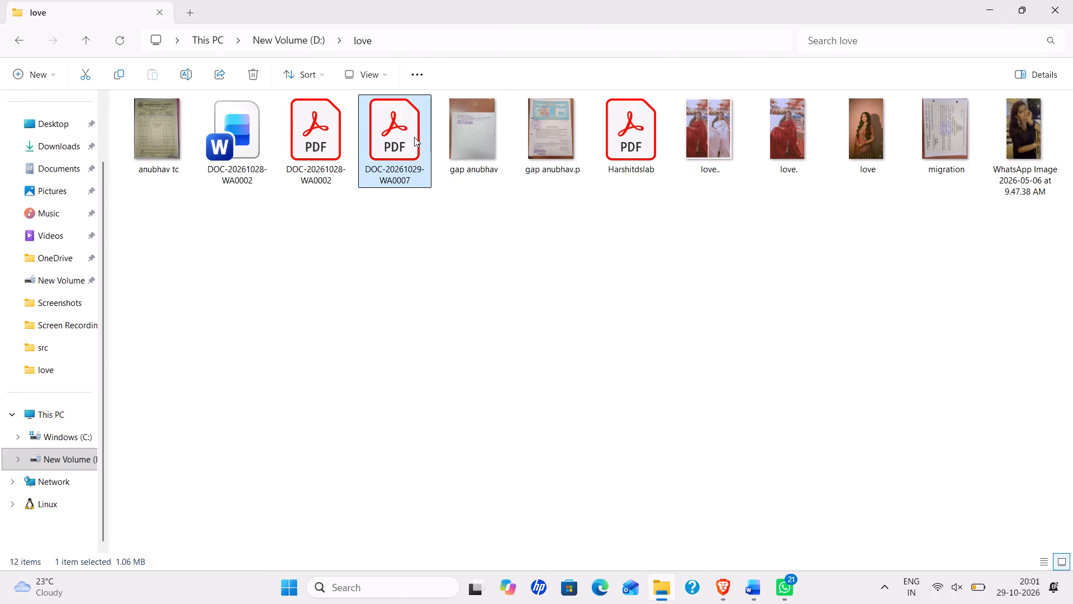
double_click(414, 137)
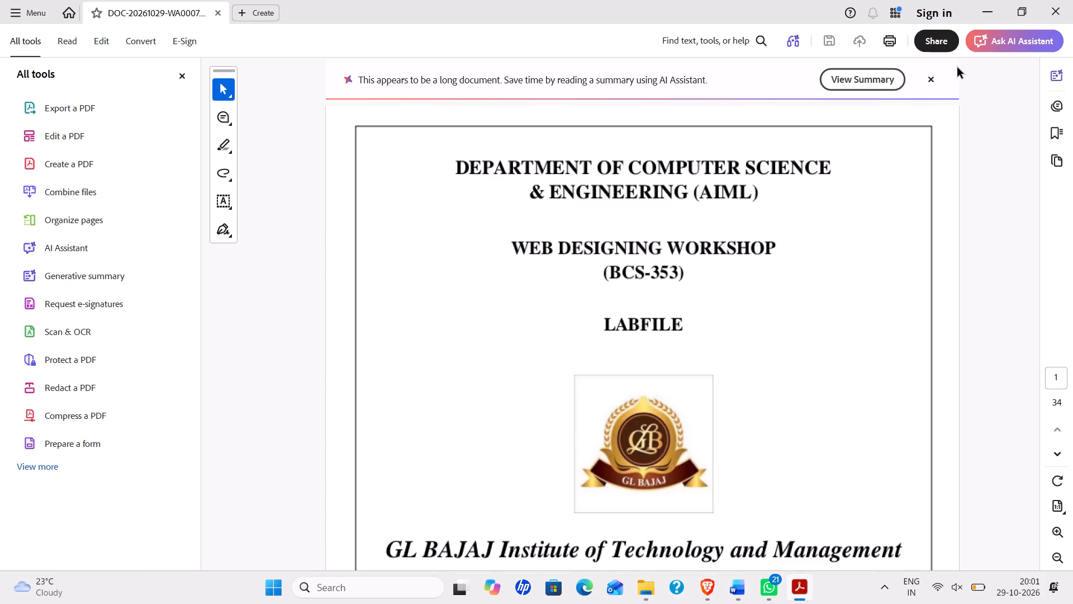
scroll(835, 309, "down", 9)
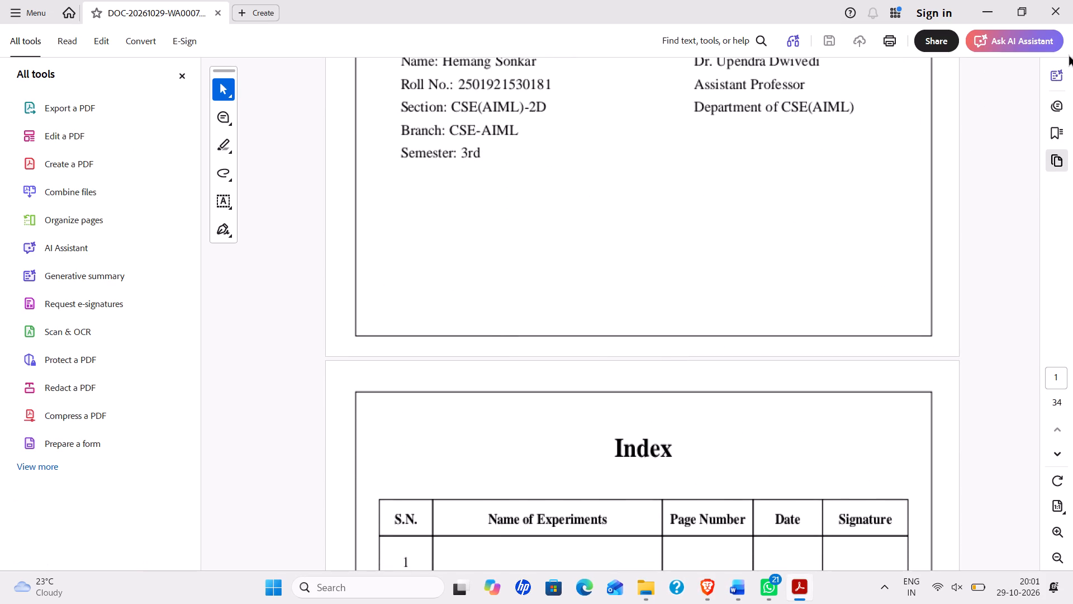
left_click(1063, 10)
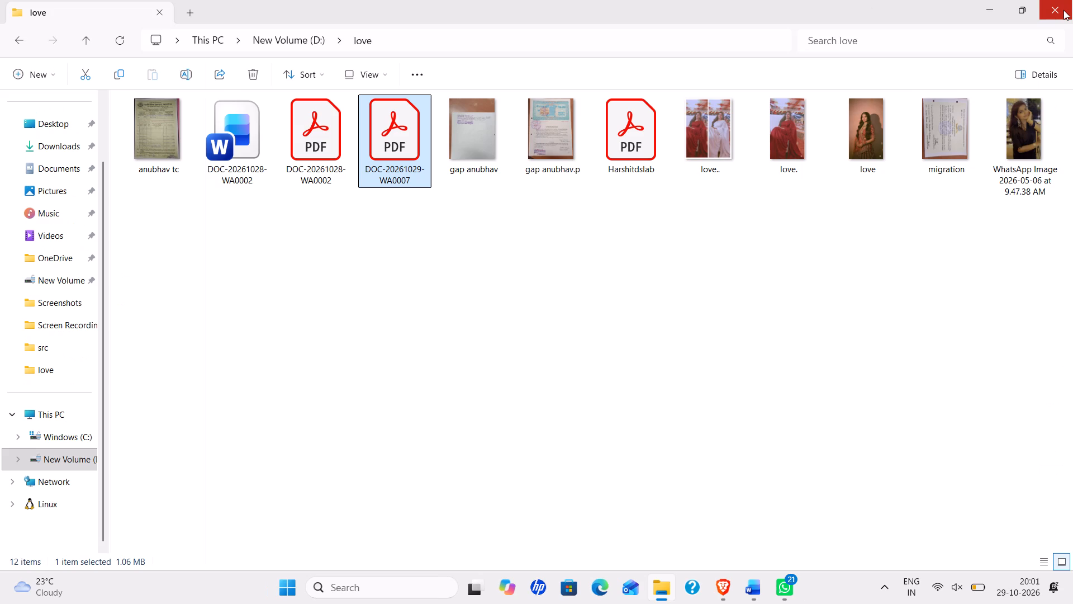
left_click(1063, 10)
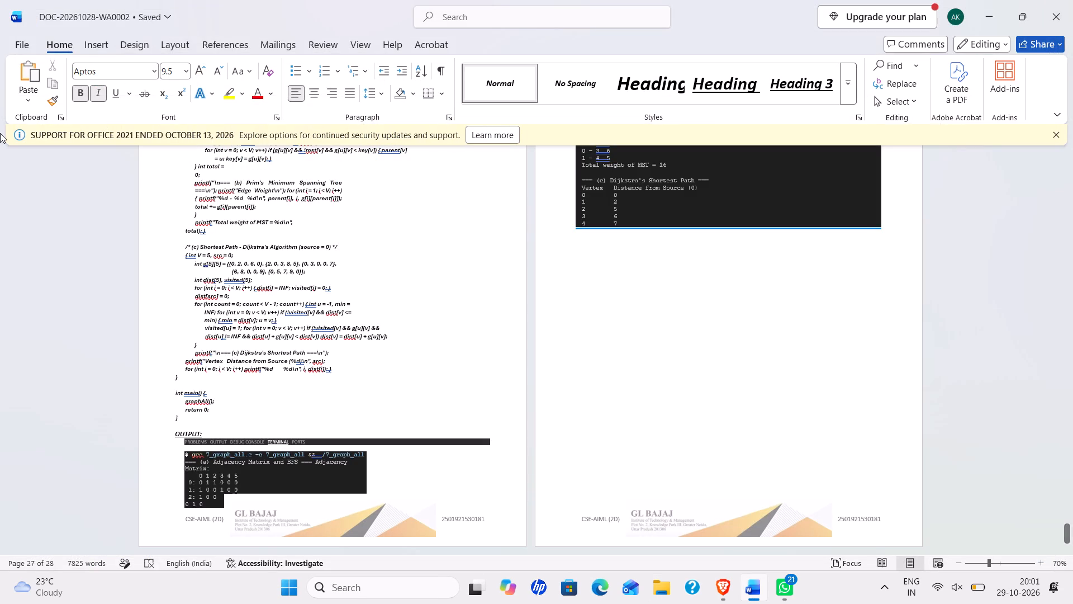
Copy the document's file name from Word and search File Explorer's Home for DOC-20261028-WA0002.
left_click(165, 19)
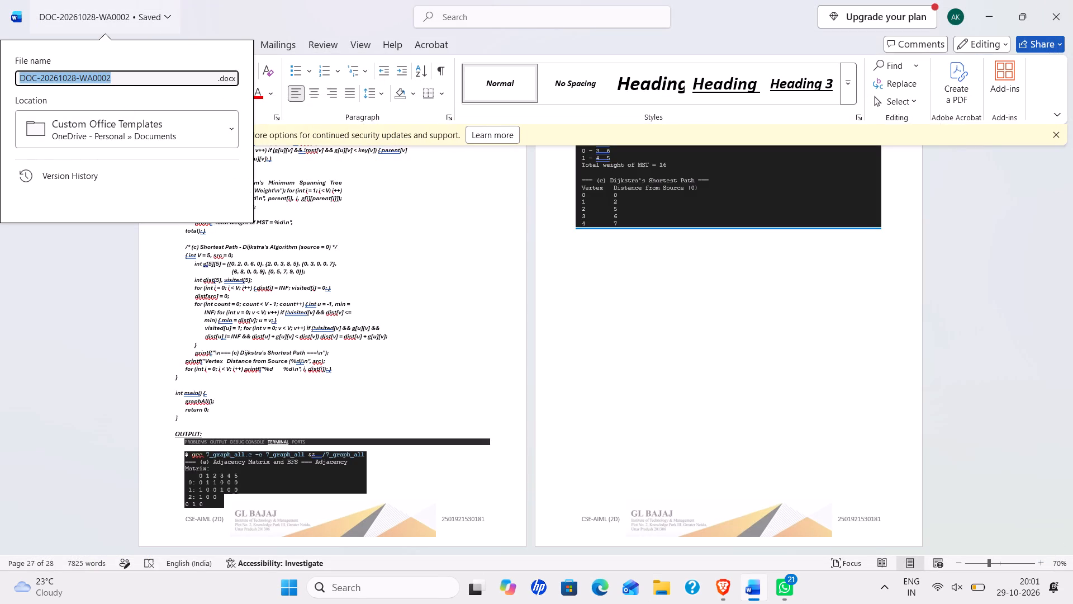
left_click_drag(113, 80, 13, 81)
key("ctrl+c")
left_click(660, 584)
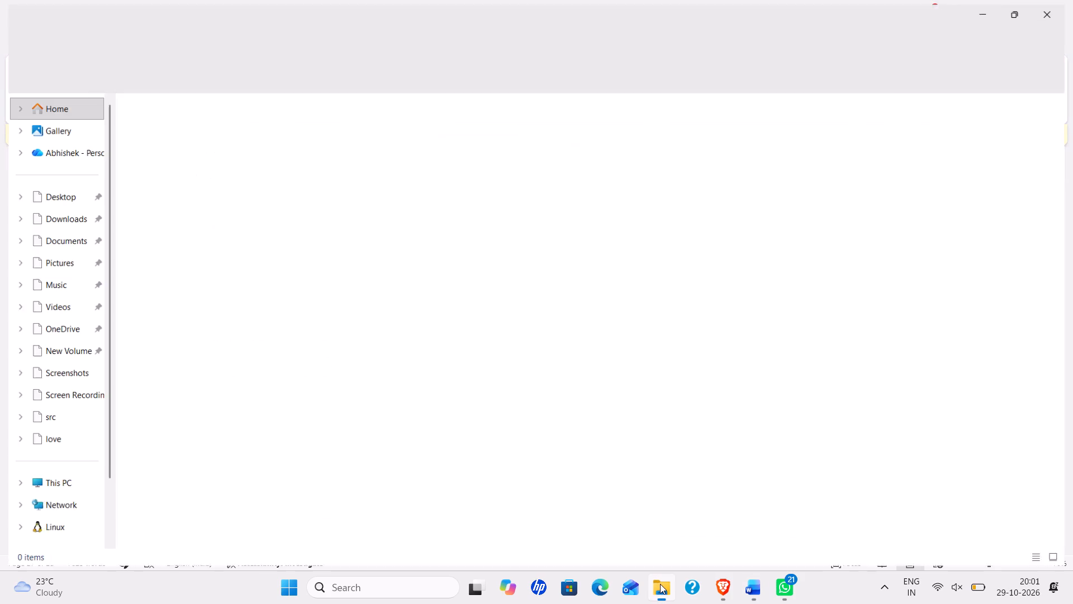
left_click(901, 41)
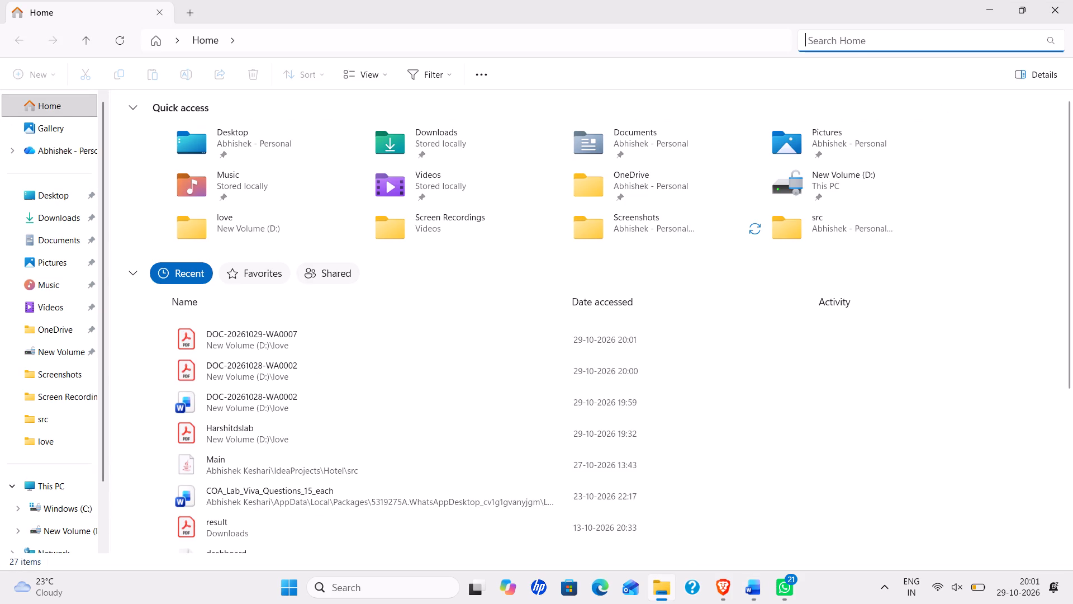
key("ctrl+v")
key("Return")
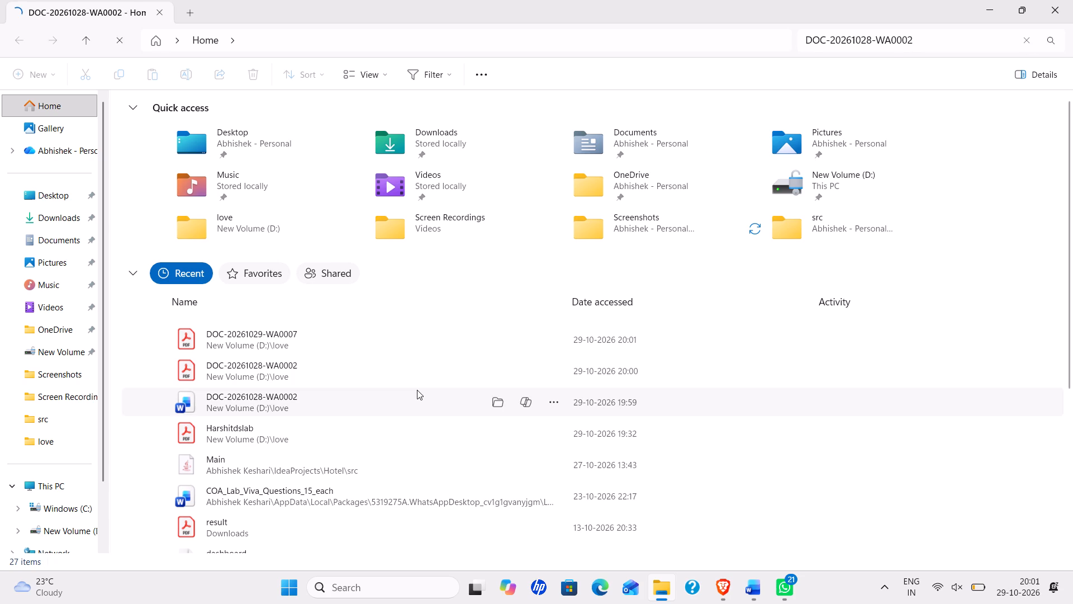
Try to open the DOC-20261028-WA0002 PDF from the recent files, then close Acrobat.
double_click(407, 371)
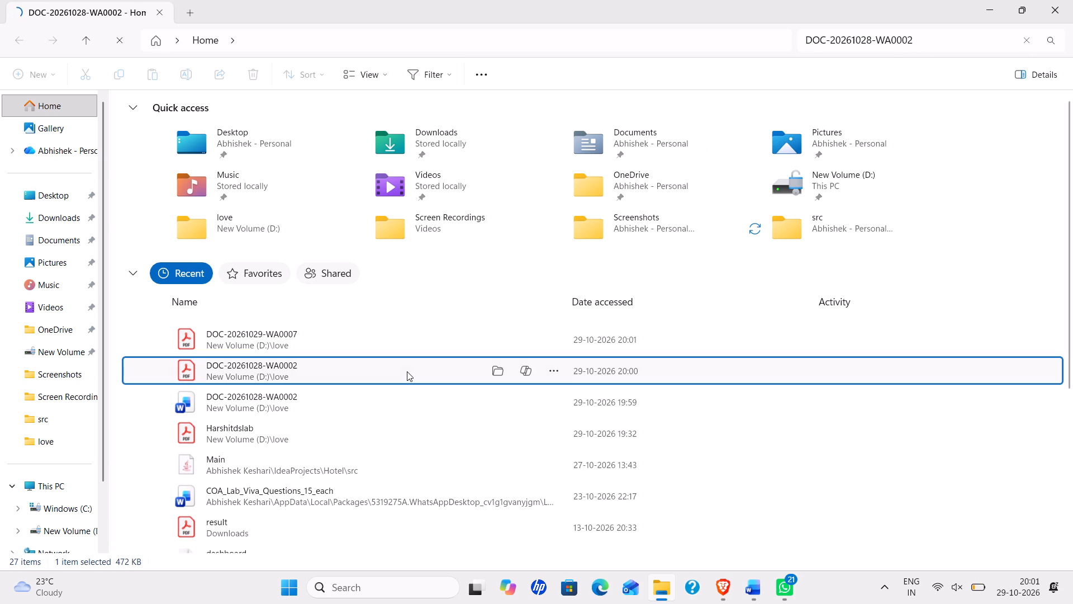
double_click(407, 371)
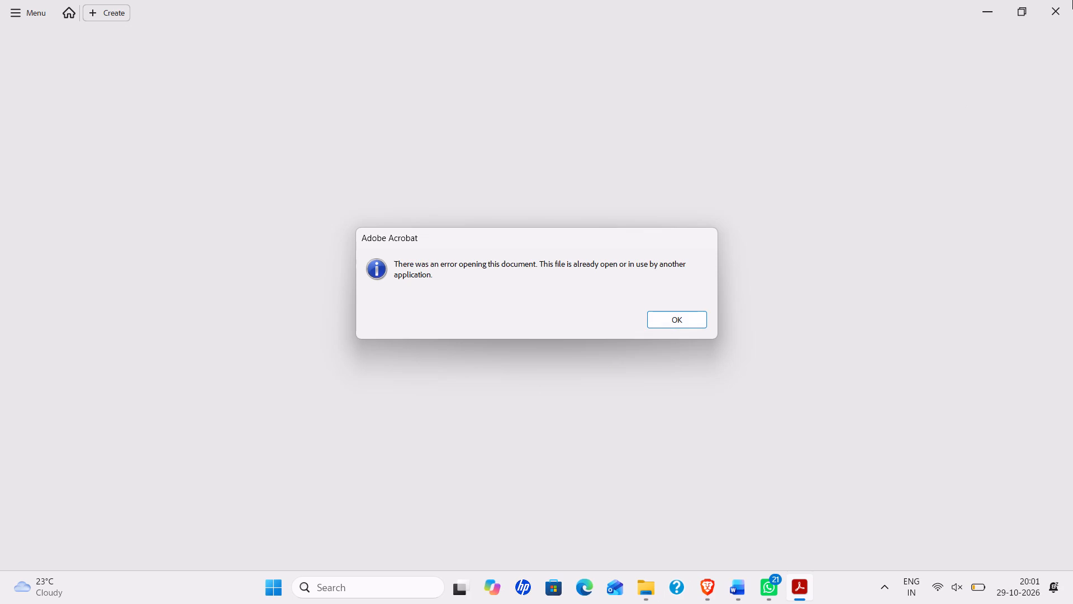
left_click(1056, 12)
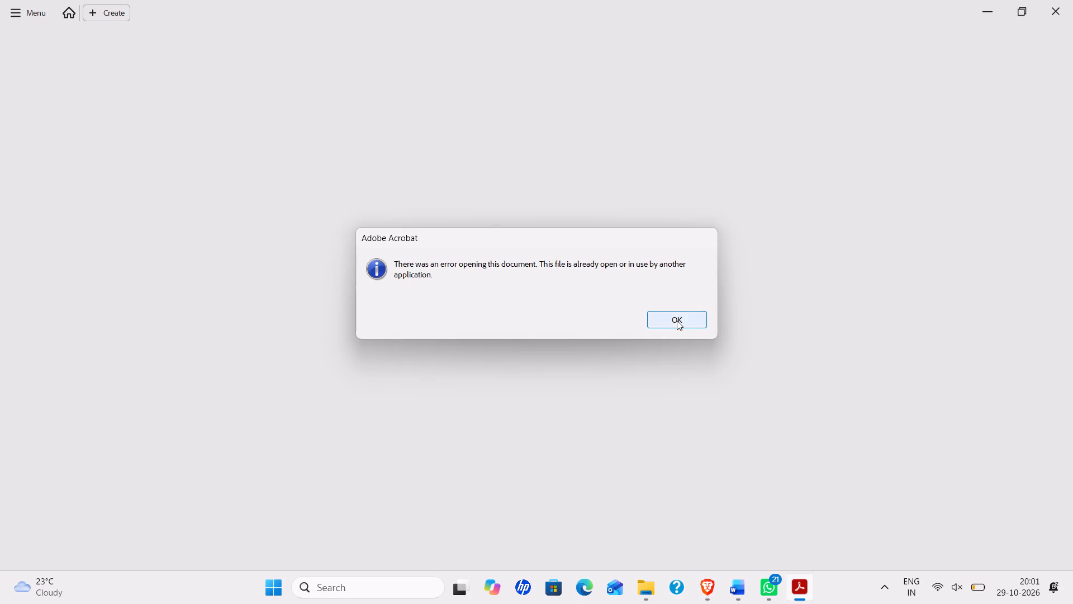
left_click(677, 320)
left_click(1050, 10)
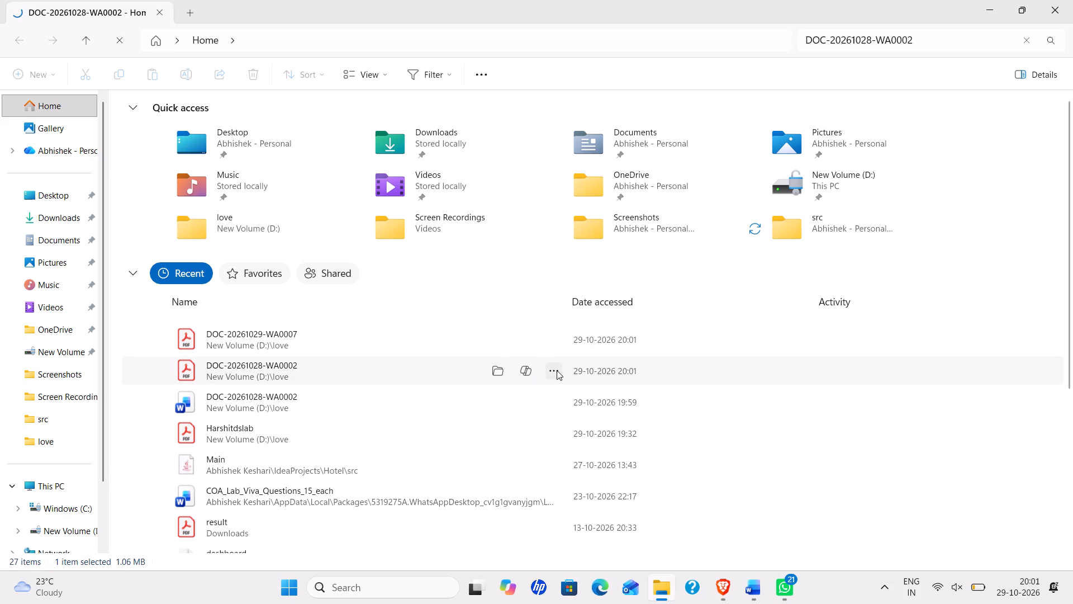
Share the recent DOC-20261028-WA0002 PDF through WhatsApp.
left_click(557, 370)
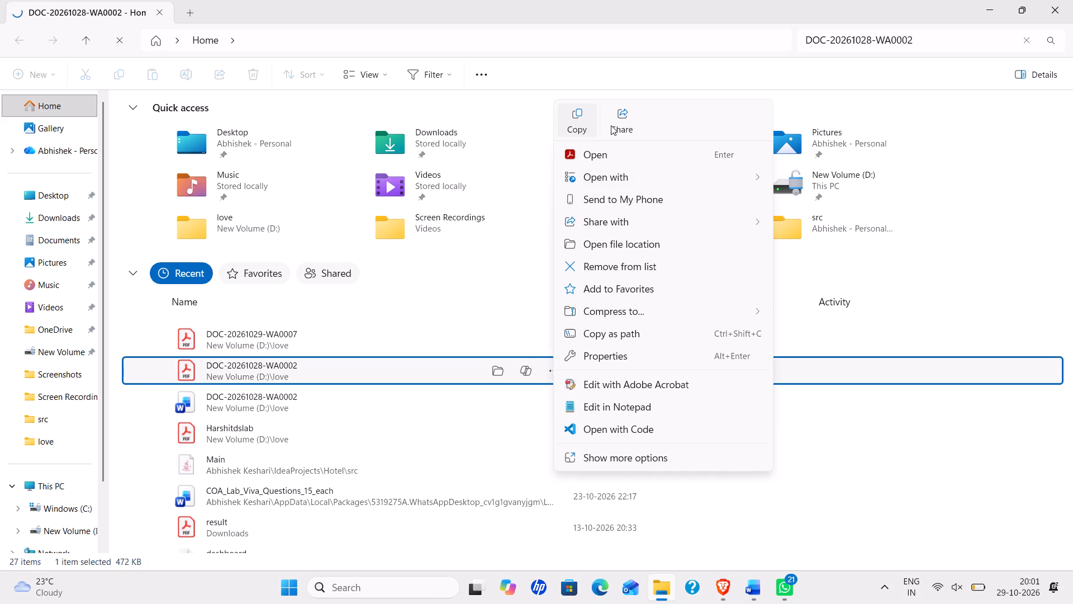
left_click(633, 122)
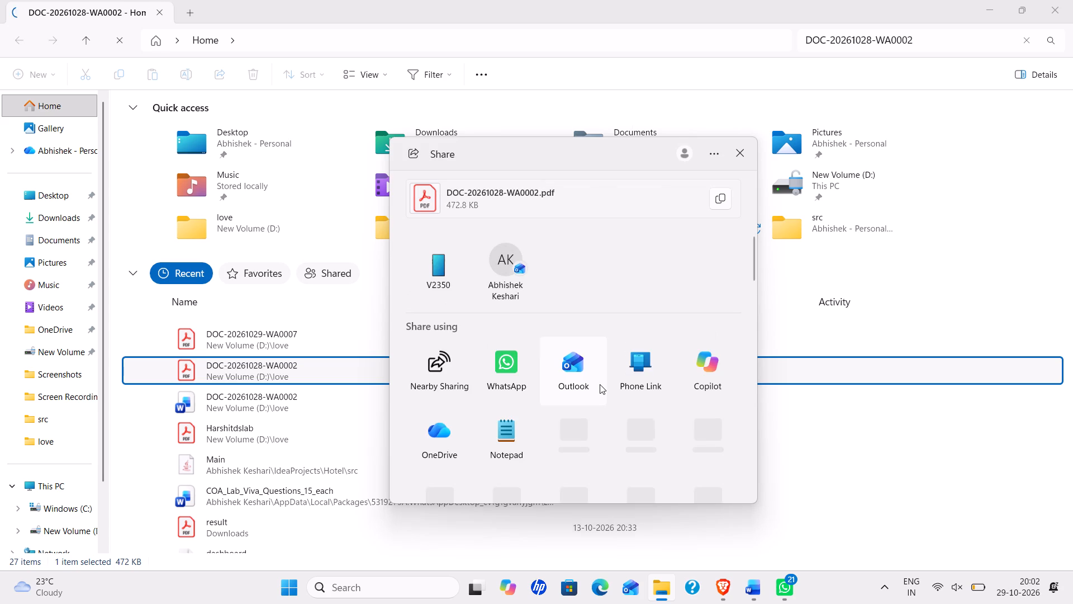
left_click(496, 370)
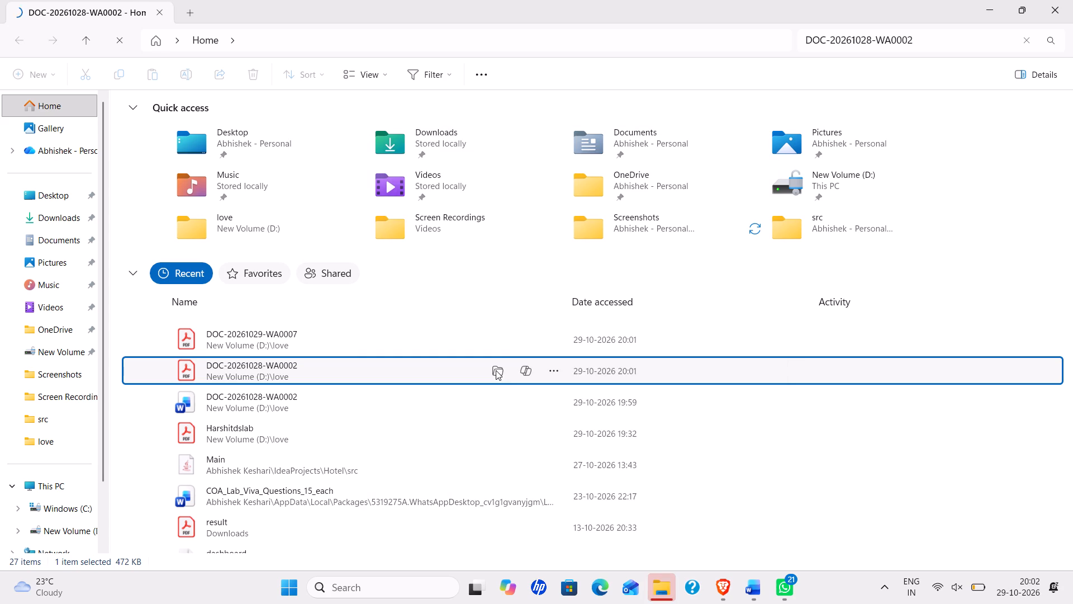
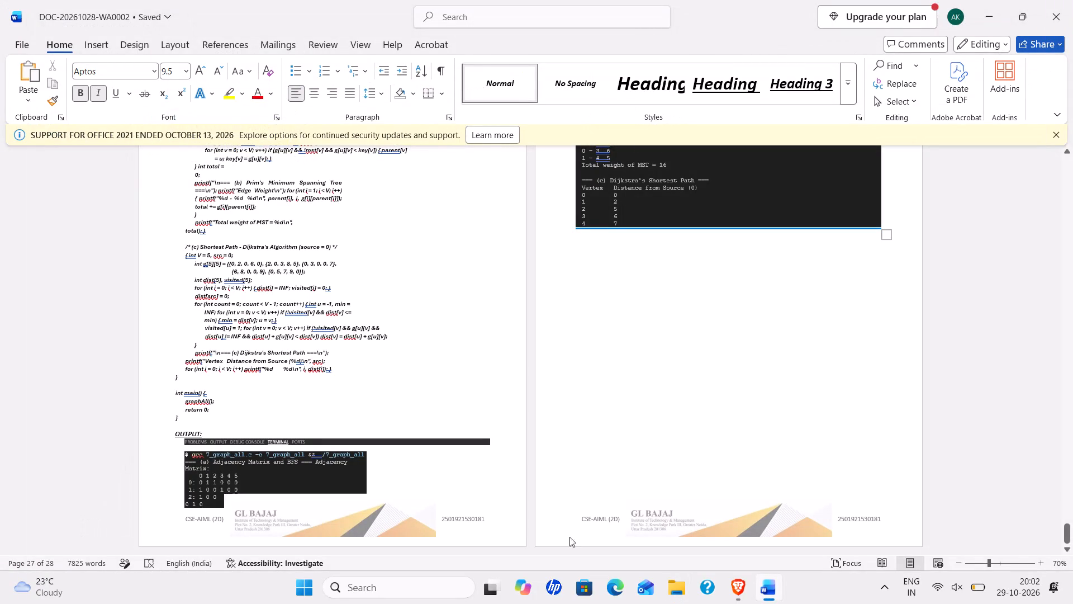
Switch to File Explorer's Home and share the recent DOC-20261029-WA0007 PDF through WhatsApp.
left_click(670, 587)
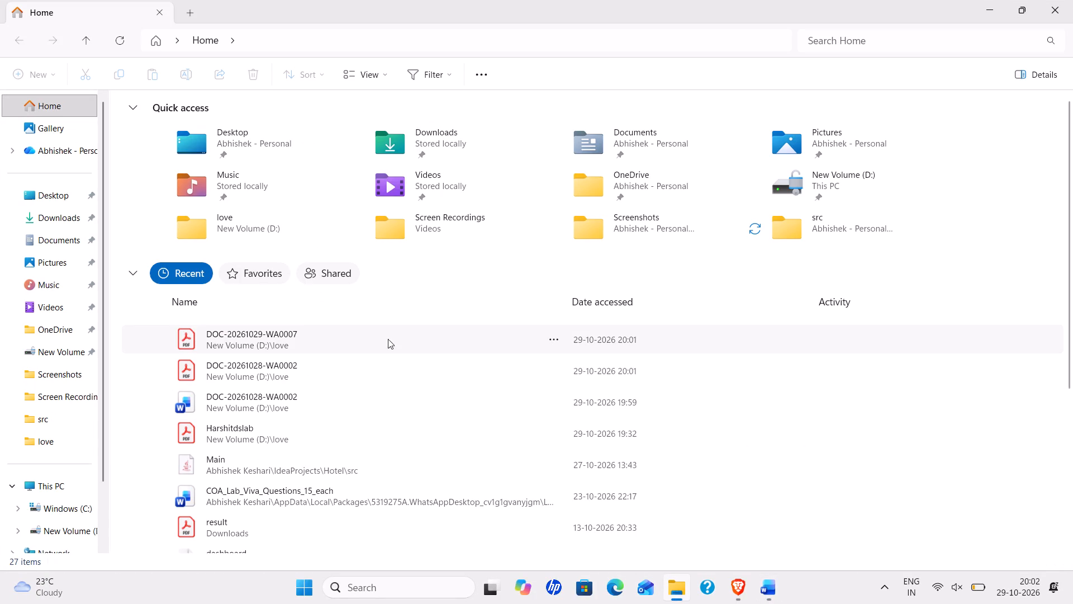
left_click(552, 342)
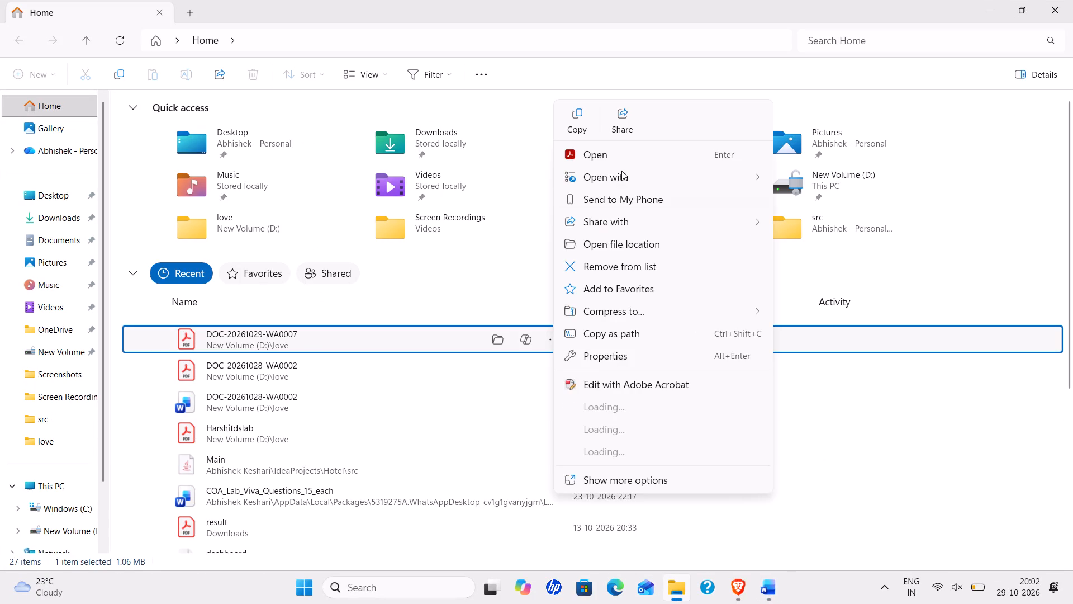
left_click(618, 129)
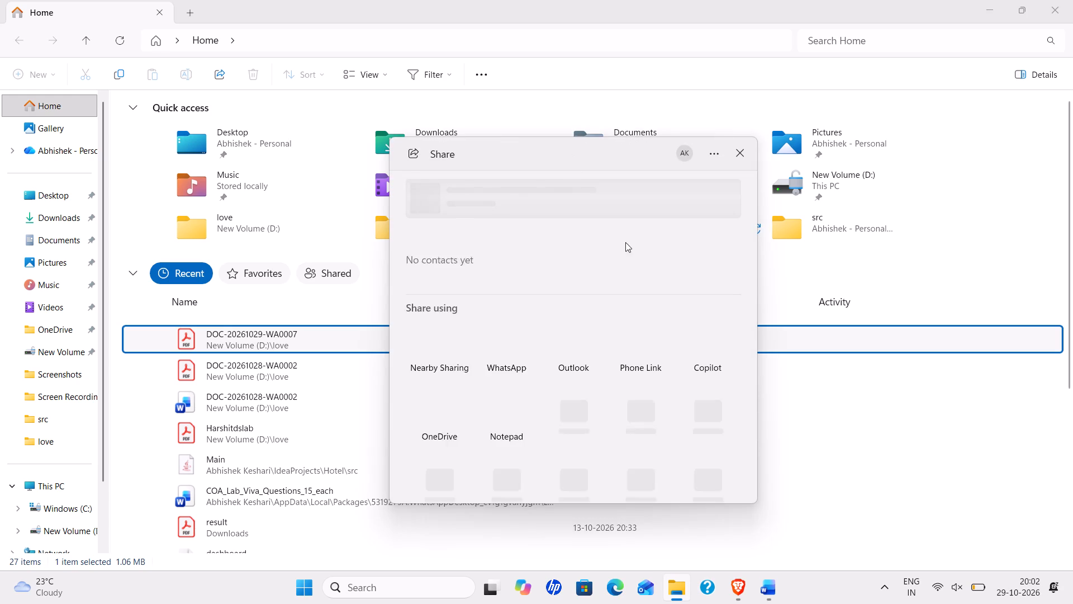
left_click(509, 345)
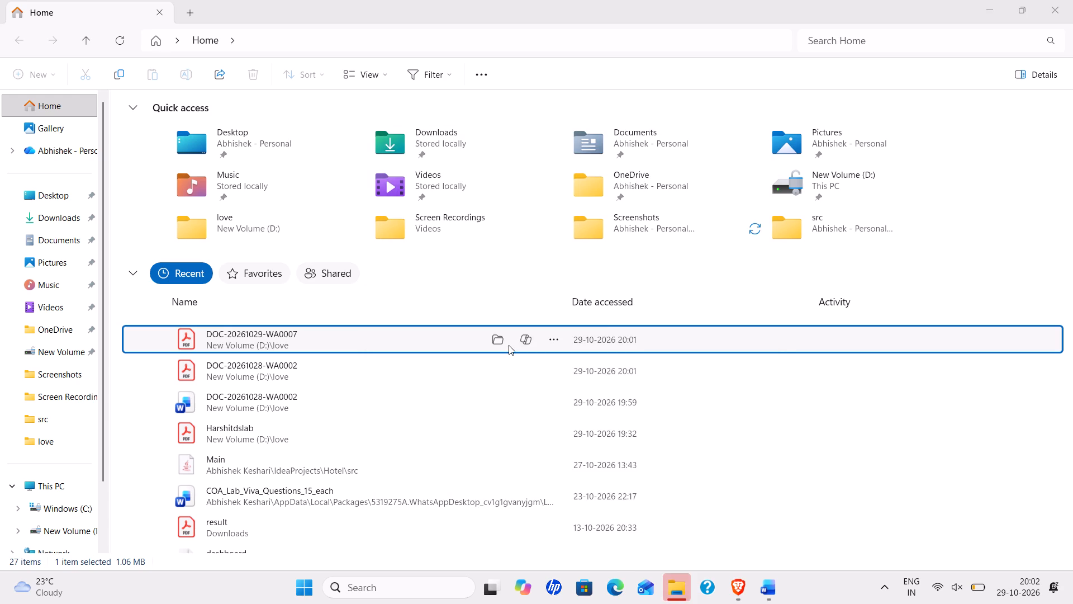
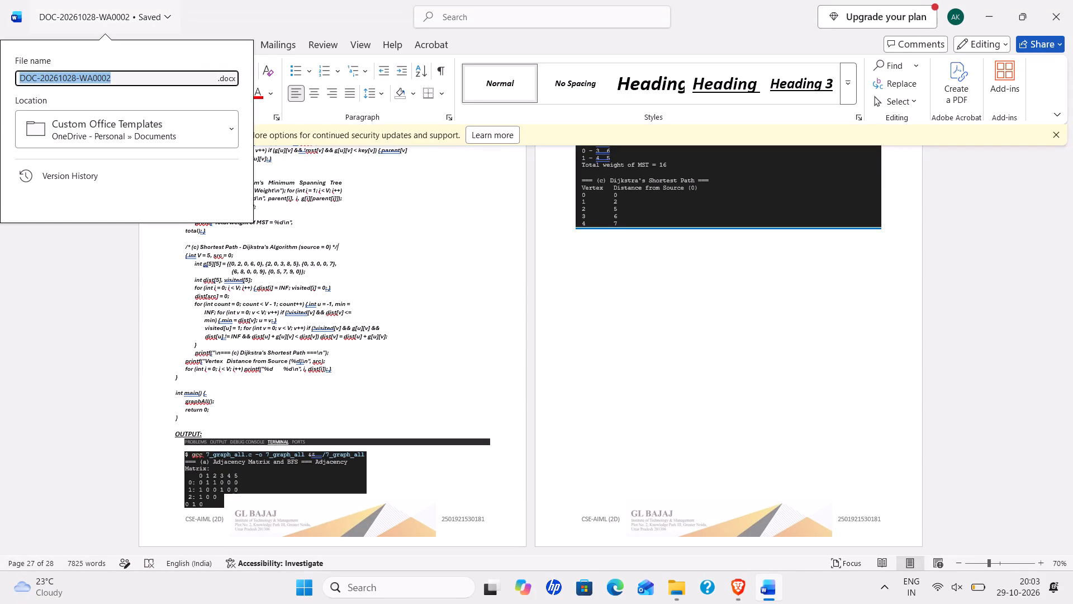
Paste the copied name DOC-20261028-WA0002 after the "Shortest Path - Dijkstra's Algorithm" comment in the OneDrive copy.
left_click(543, 319)
scroll(543, 319, "up", 8)
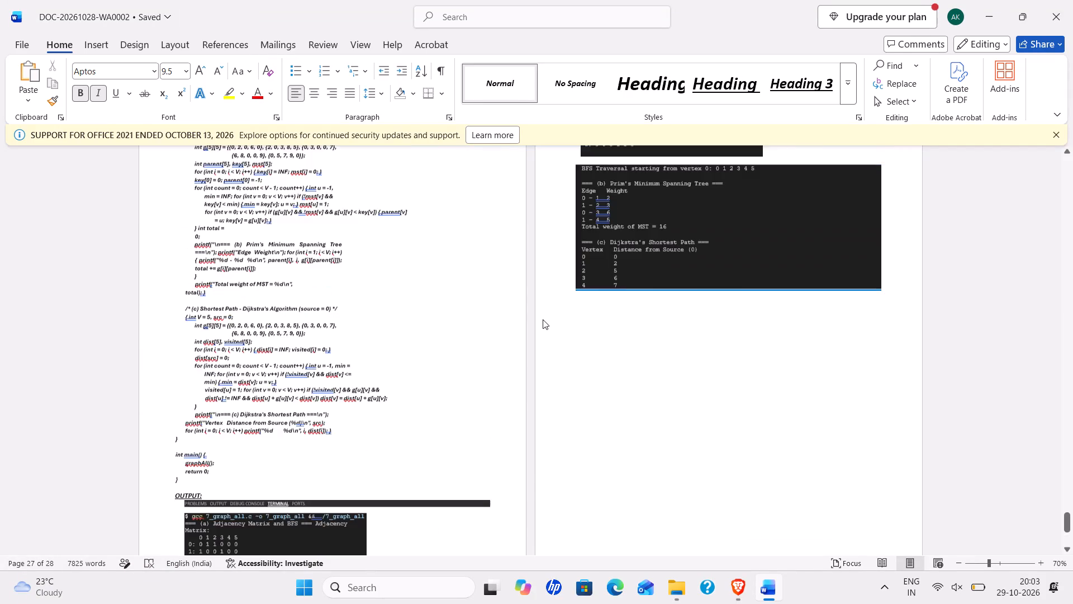
scroll(543, 319, "up", 20)
scroll(543, 319, "up", 20)
scroll(543, 319, "up", 20)
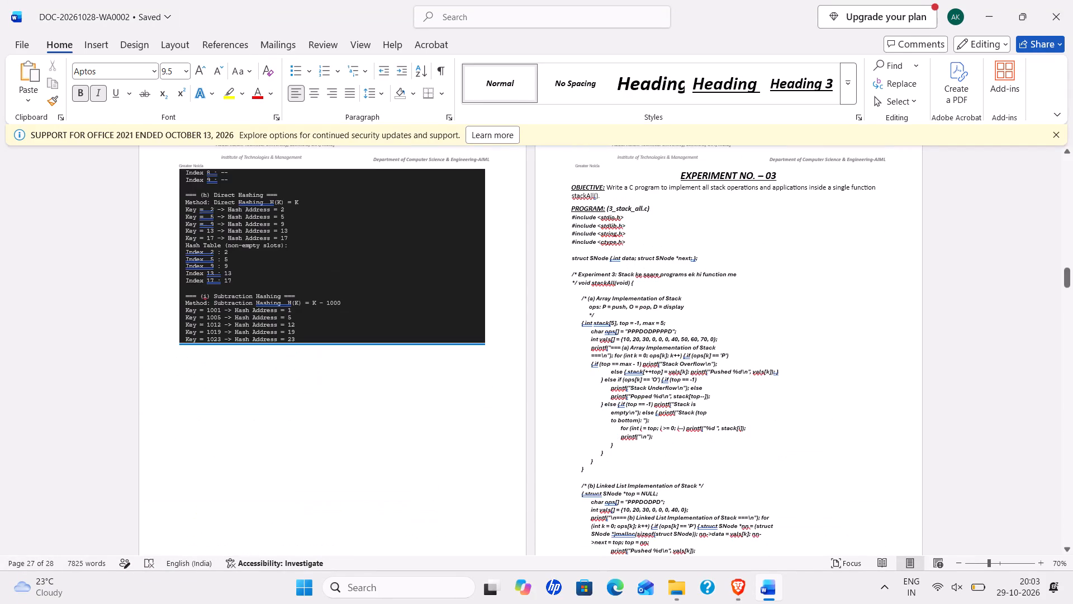
scroll(543, 319, "up", 9)
scroll(543, 319, "up", 16)
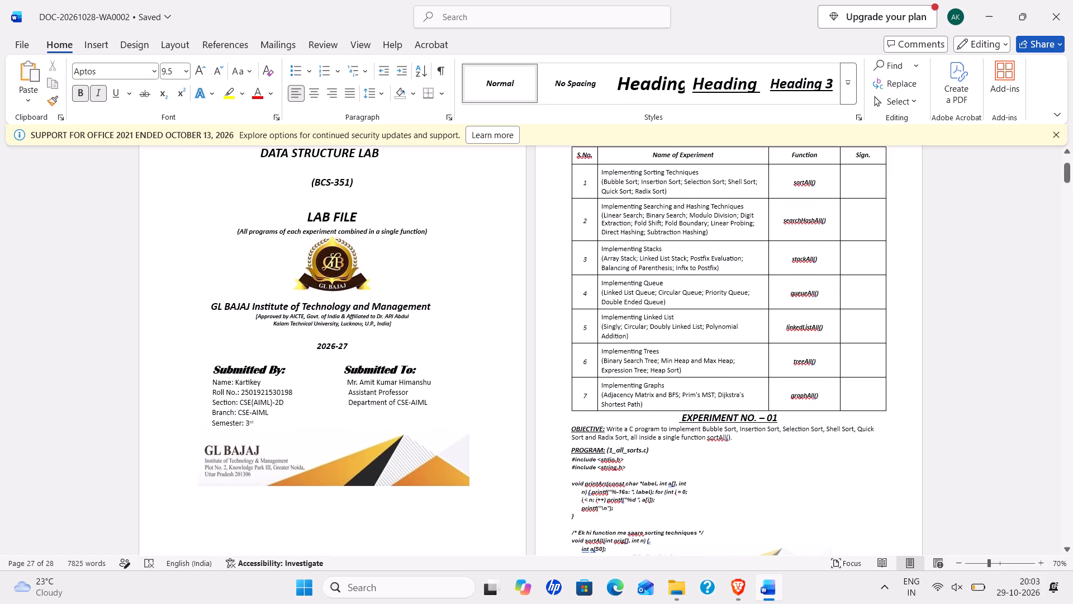
left_click(25, 74)
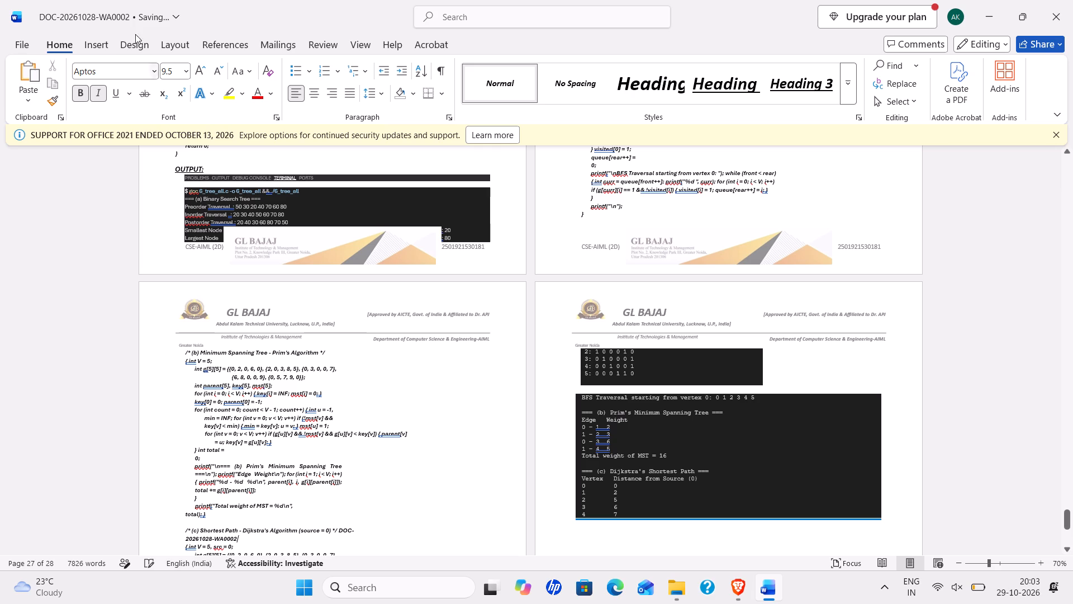
Copy the OneDrive document's file name and search File Explorer's Home for DOC-20261028-WA0002.
left_click(166, 20)
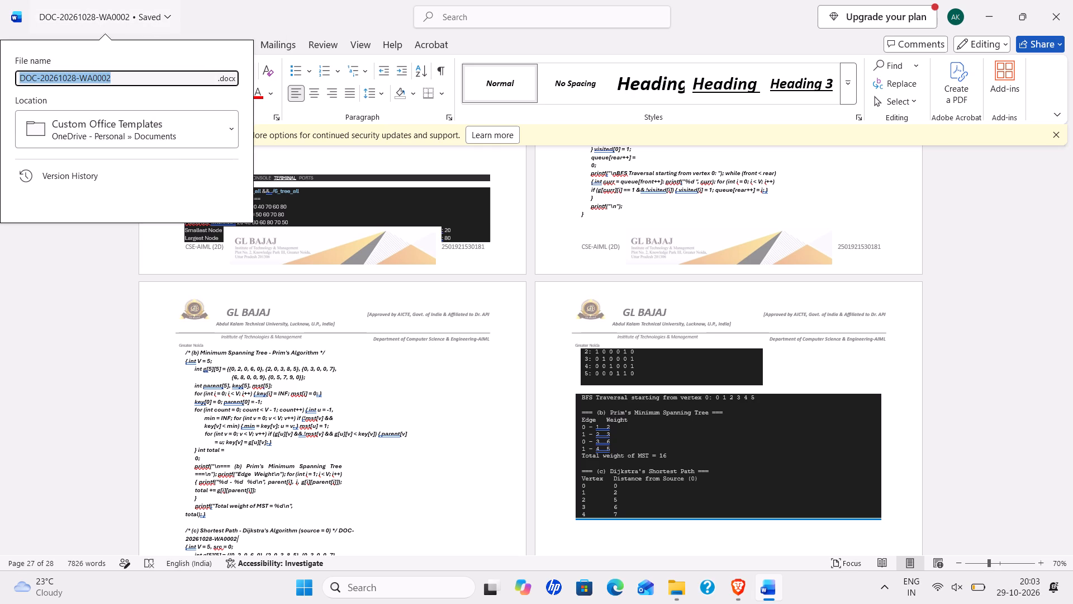
left_click_drag(118, 77, 21, 82)
key("ctrl+c")
left_click(674, 583)
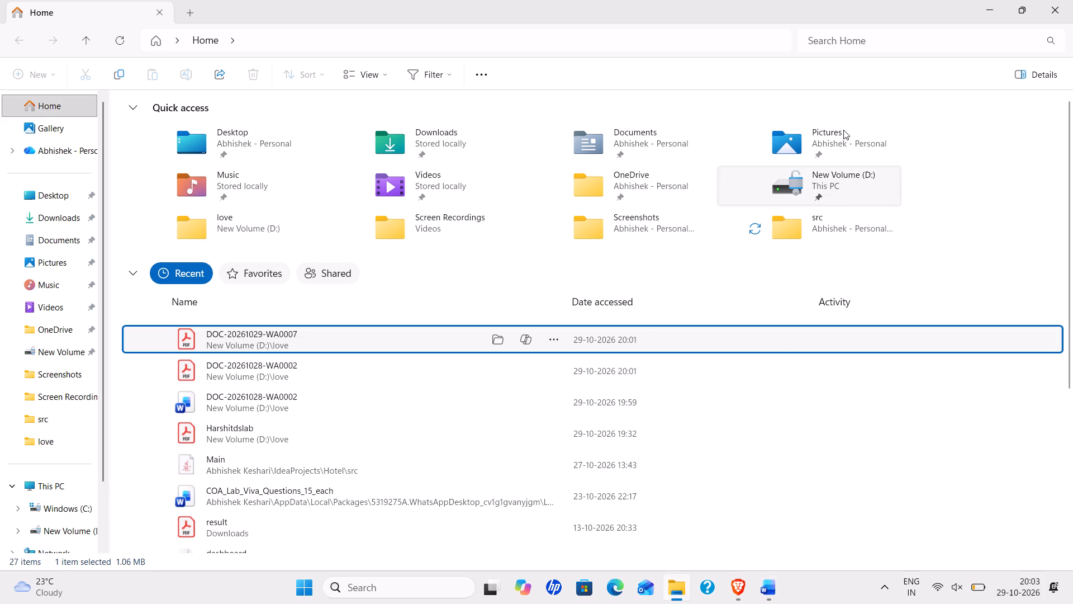
left_click(841, 43)
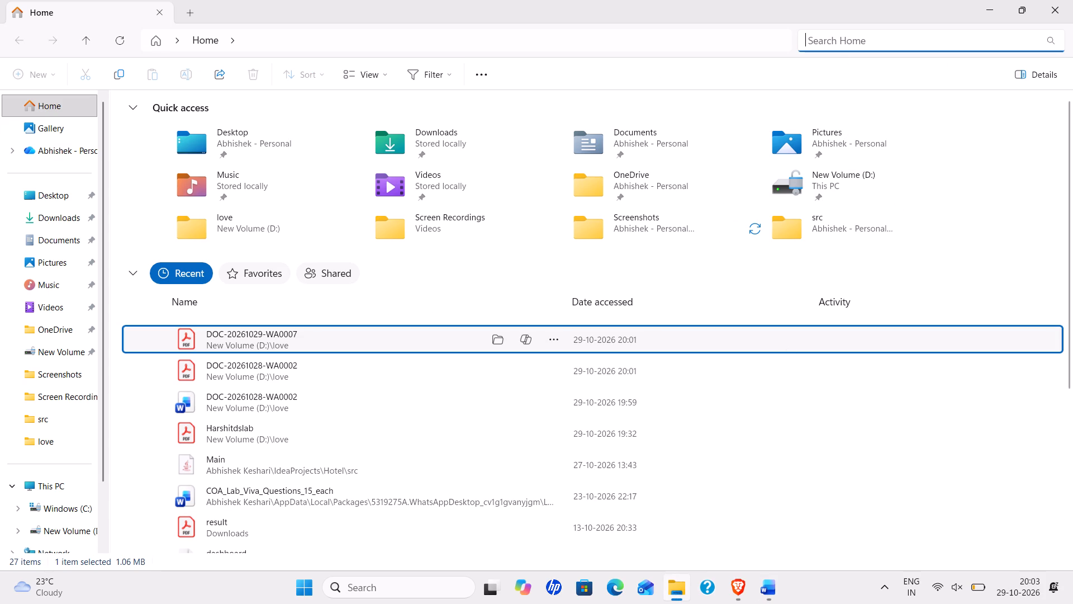
key("ctrl+v")
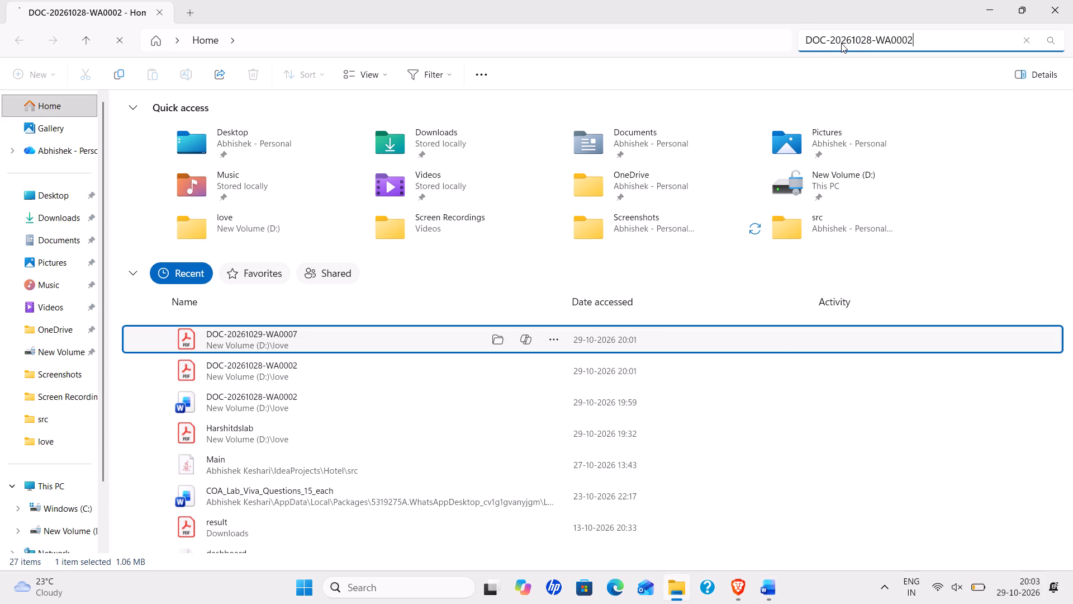
key("Return")
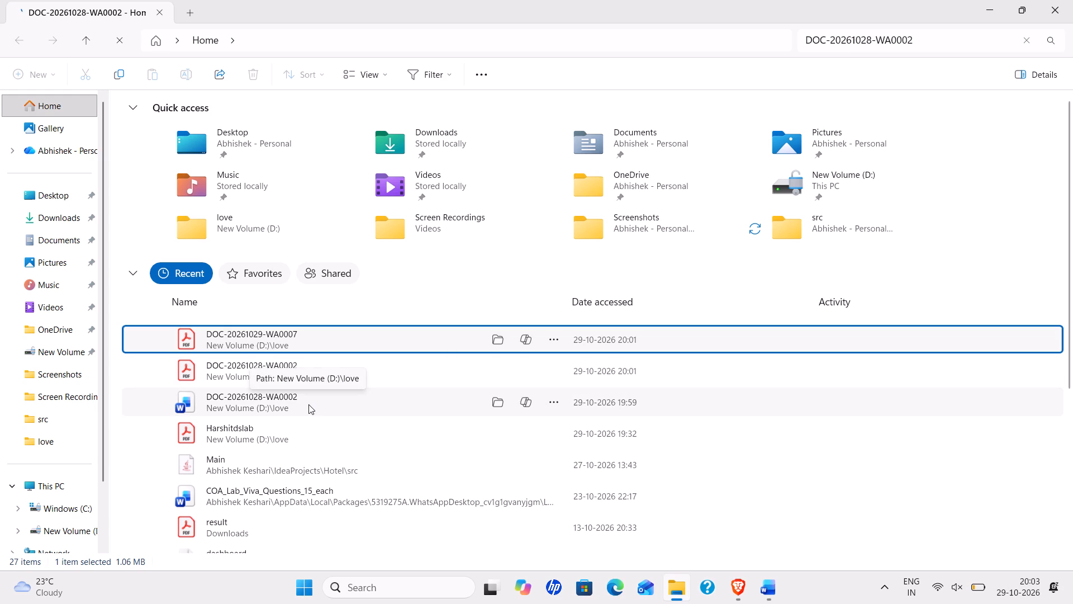
Open the Word document DOC-20261028-WA0002 stored in the love folder on New Volume (D:).
left_click(555, 407)
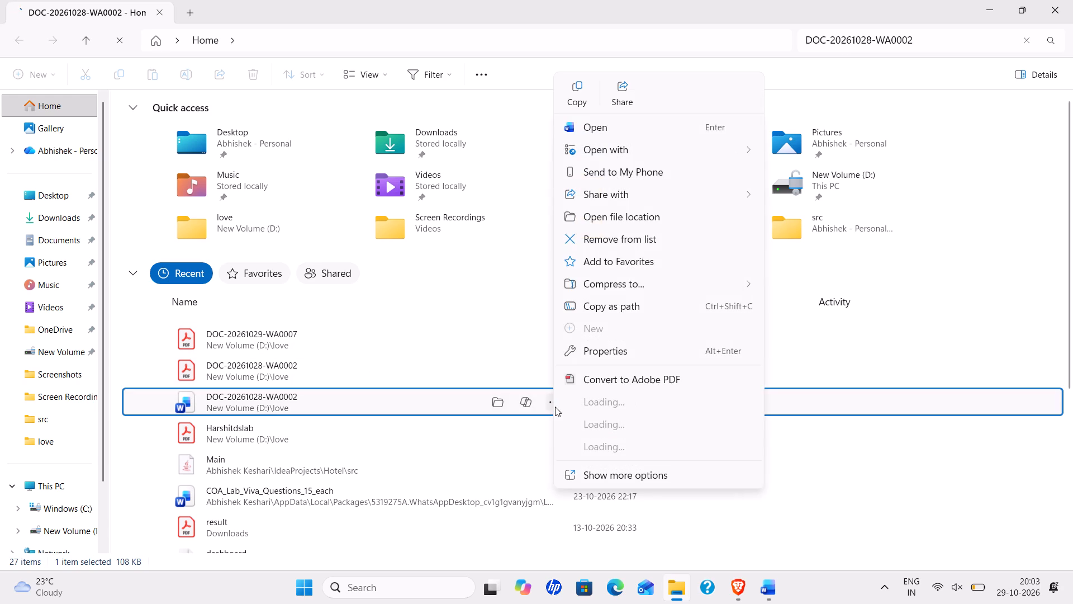
left_click(619, 130)
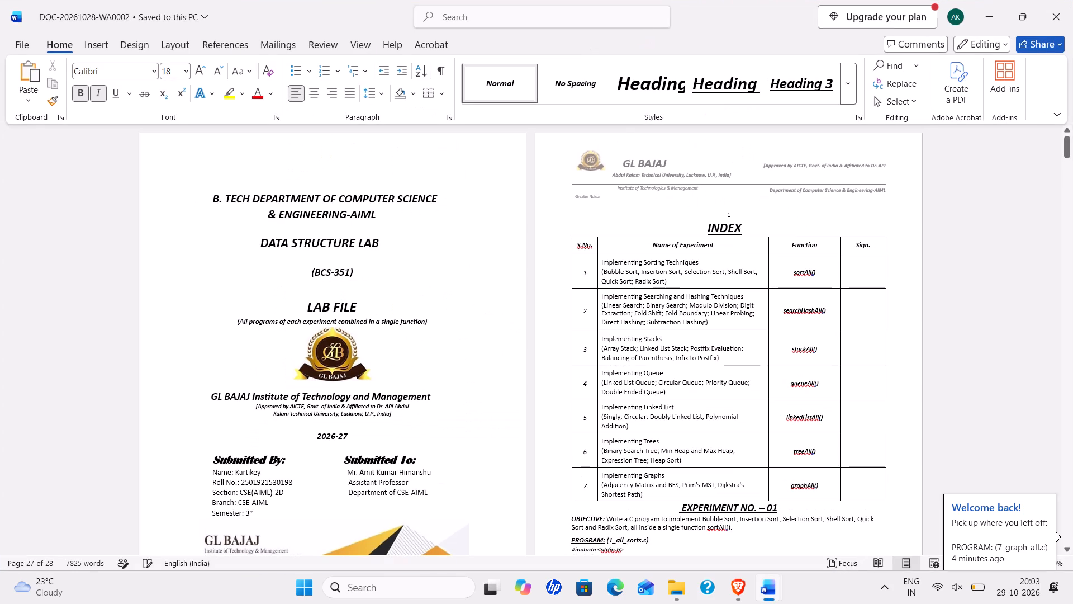
left_click(452, 277)
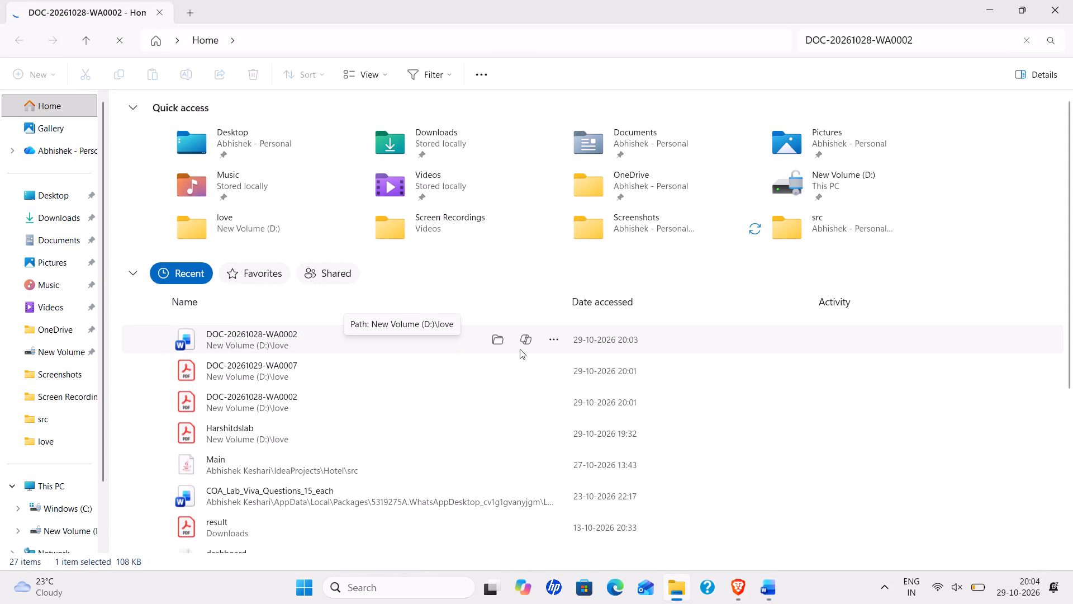
left_click(548, 375)
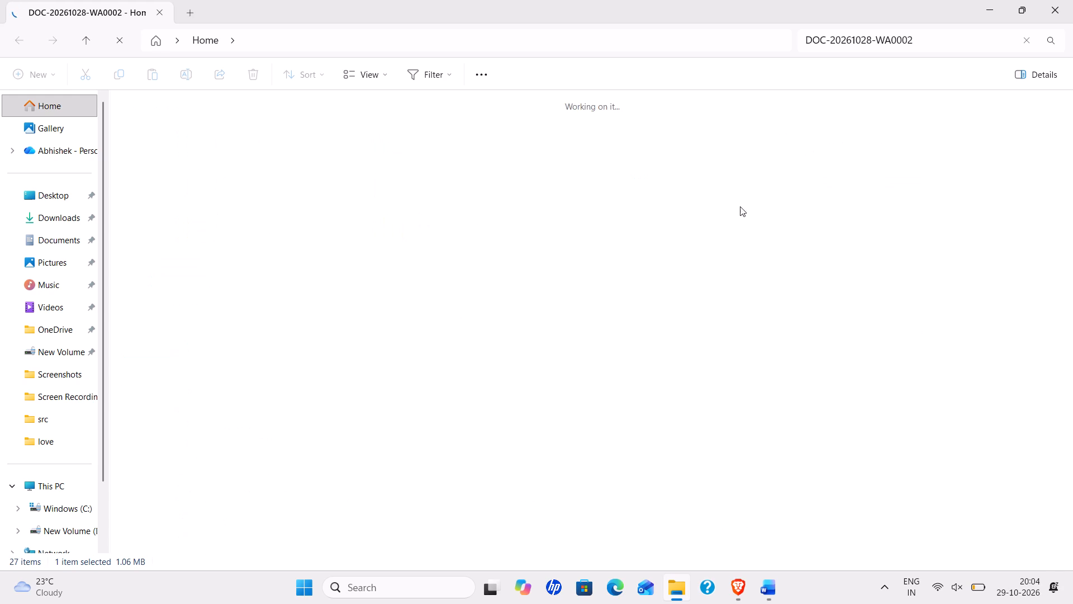
double_click(316, 110)
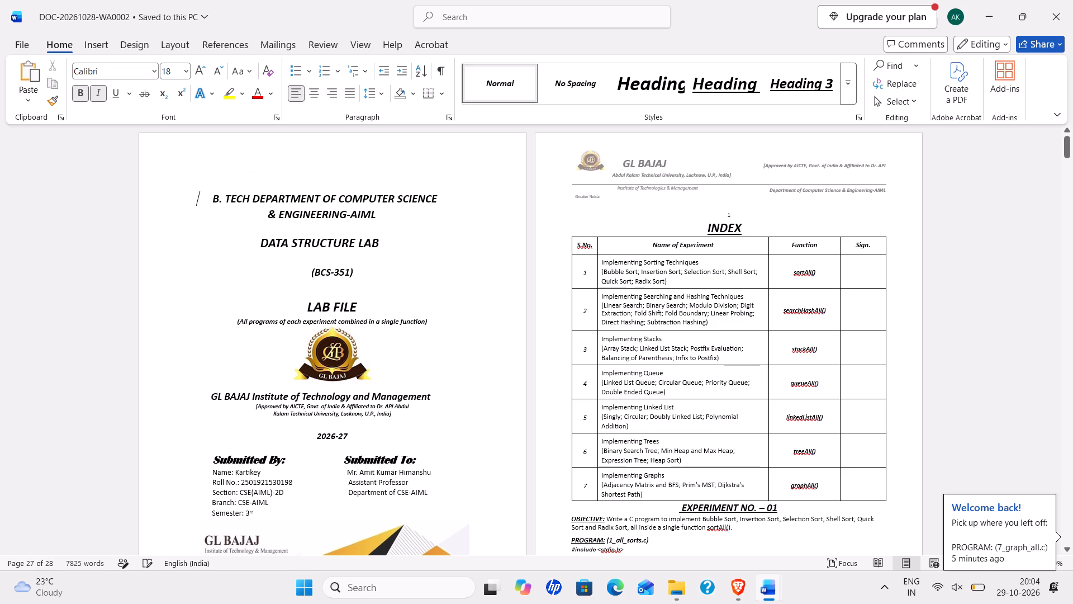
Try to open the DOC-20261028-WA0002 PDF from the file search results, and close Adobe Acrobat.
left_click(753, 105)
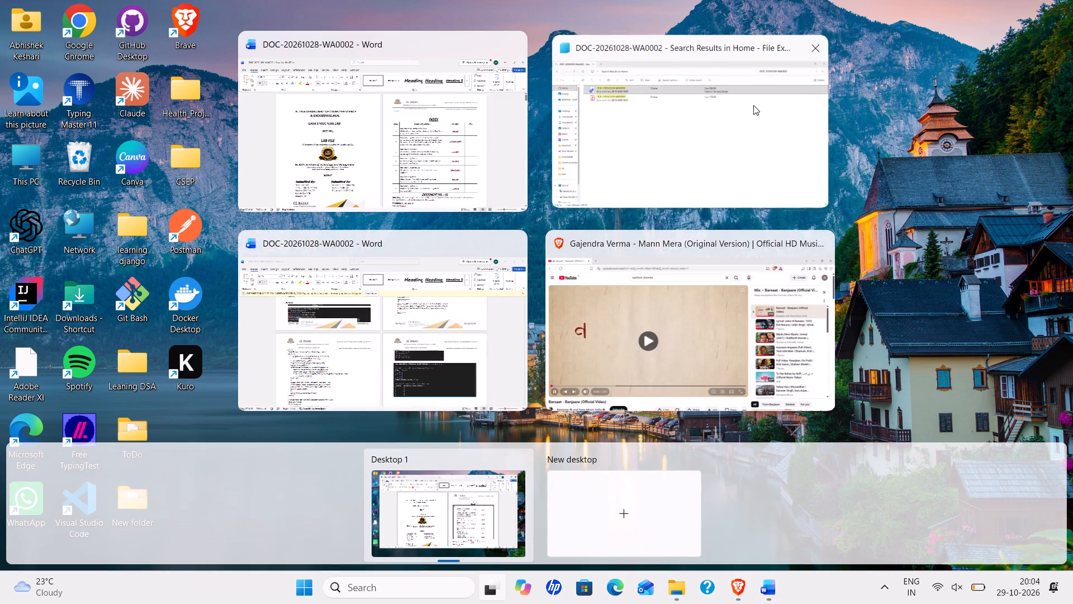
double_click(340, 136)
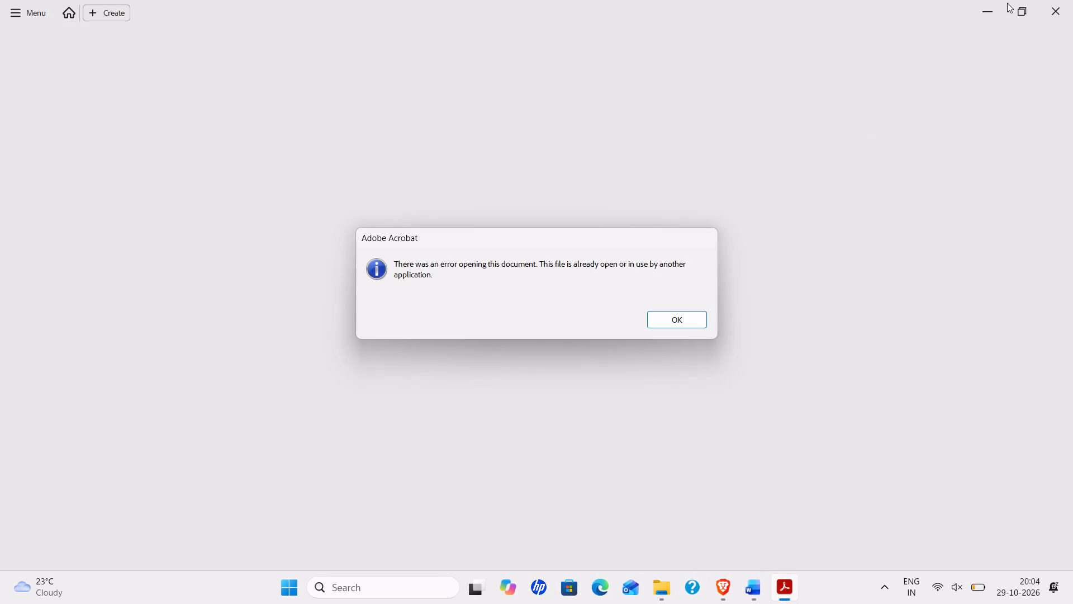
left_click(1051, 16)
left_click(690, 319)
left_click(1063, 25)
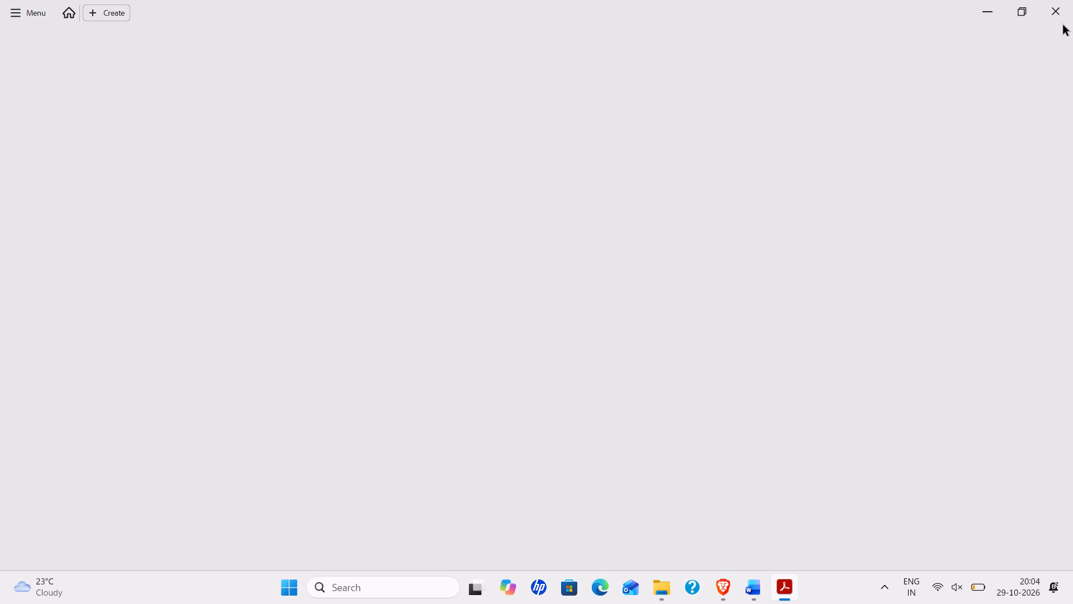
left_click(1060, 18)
In the local Word document, delete the leading space before "Assistant Professor" and "Department of CSE-AIML" under Submitted To on the cover page.
double_click(535, 117)
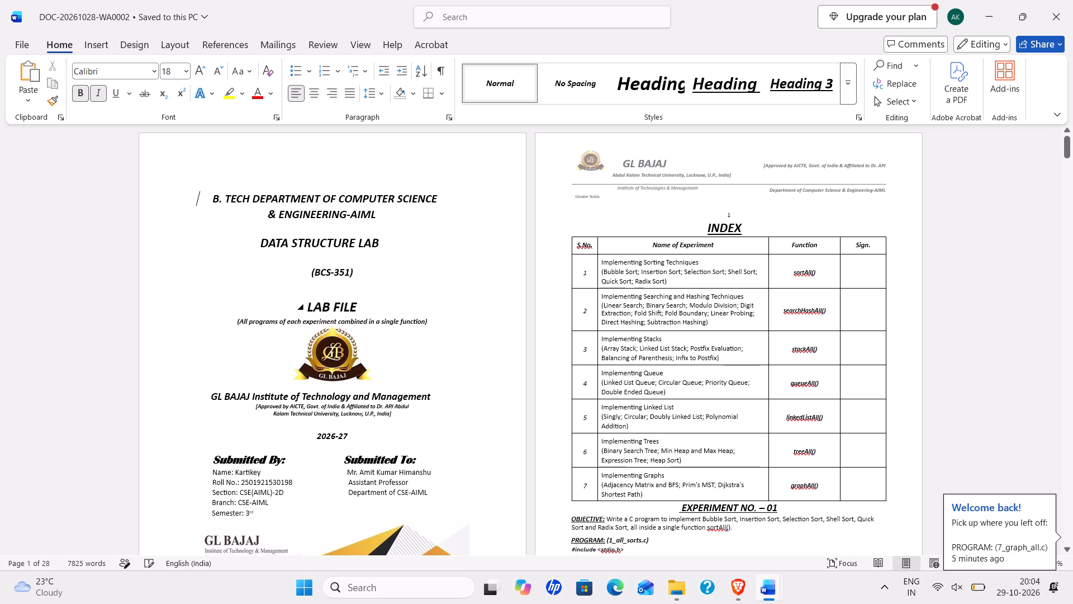
scroll(503, 356, "down", 1)
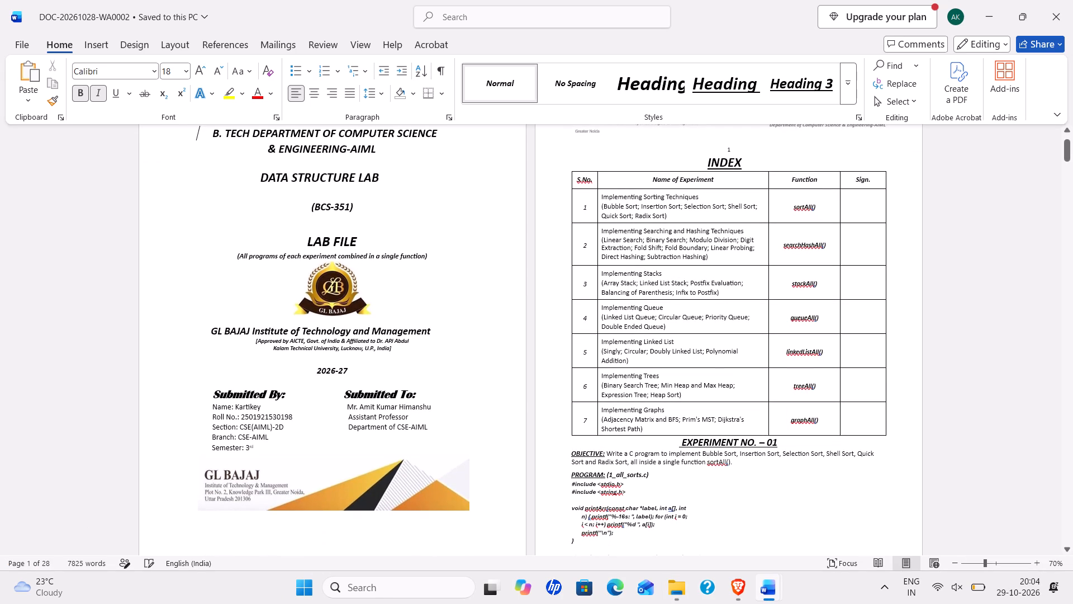
left_click(346, 422)
key("Right")
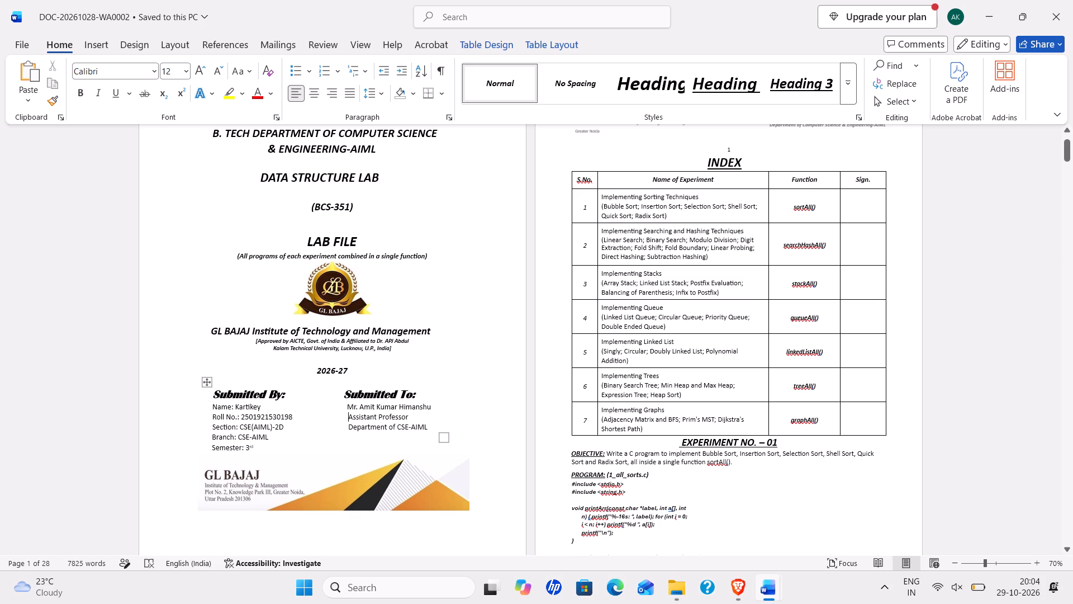
key("BackSpace")
key("Down")
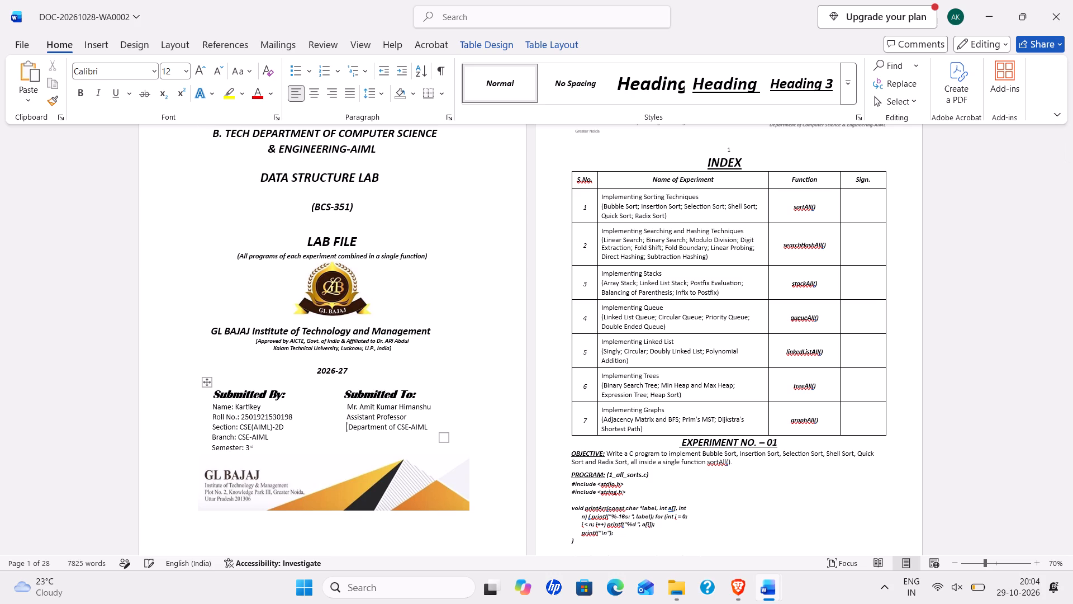
key("Right")
key("BackSpace")
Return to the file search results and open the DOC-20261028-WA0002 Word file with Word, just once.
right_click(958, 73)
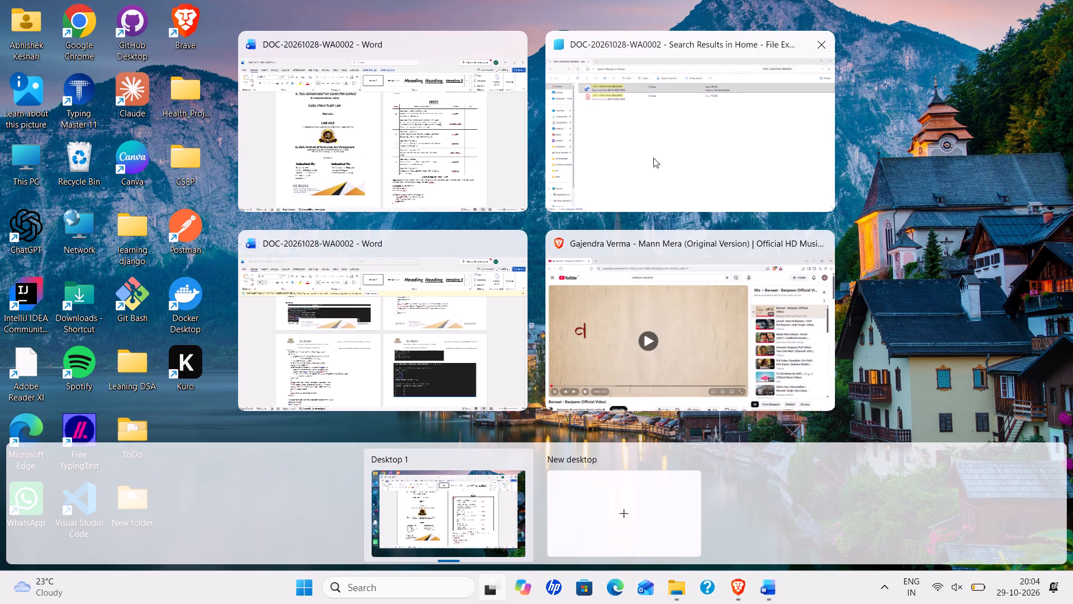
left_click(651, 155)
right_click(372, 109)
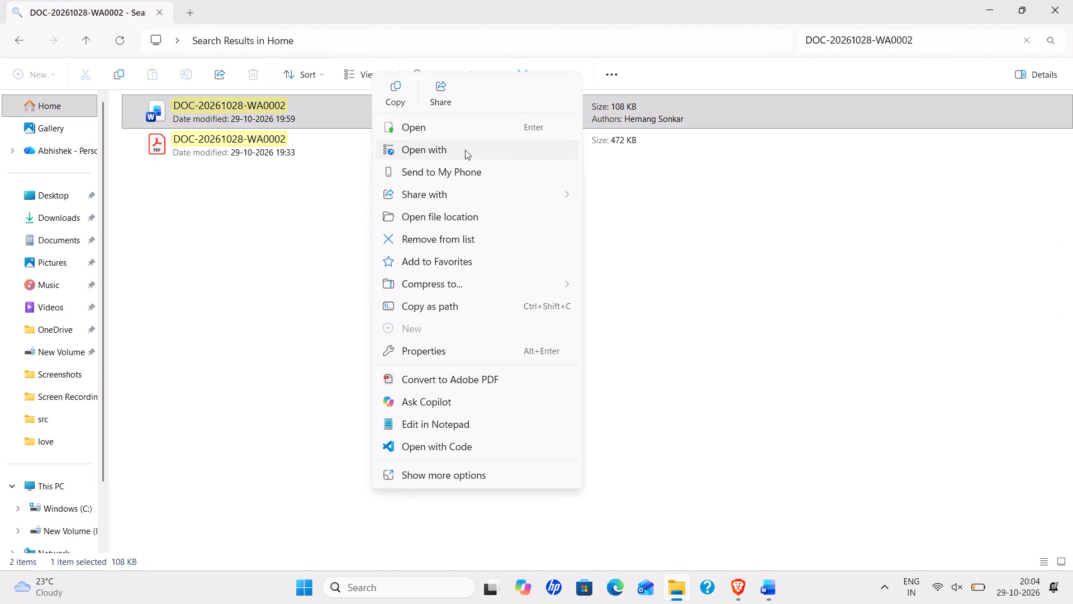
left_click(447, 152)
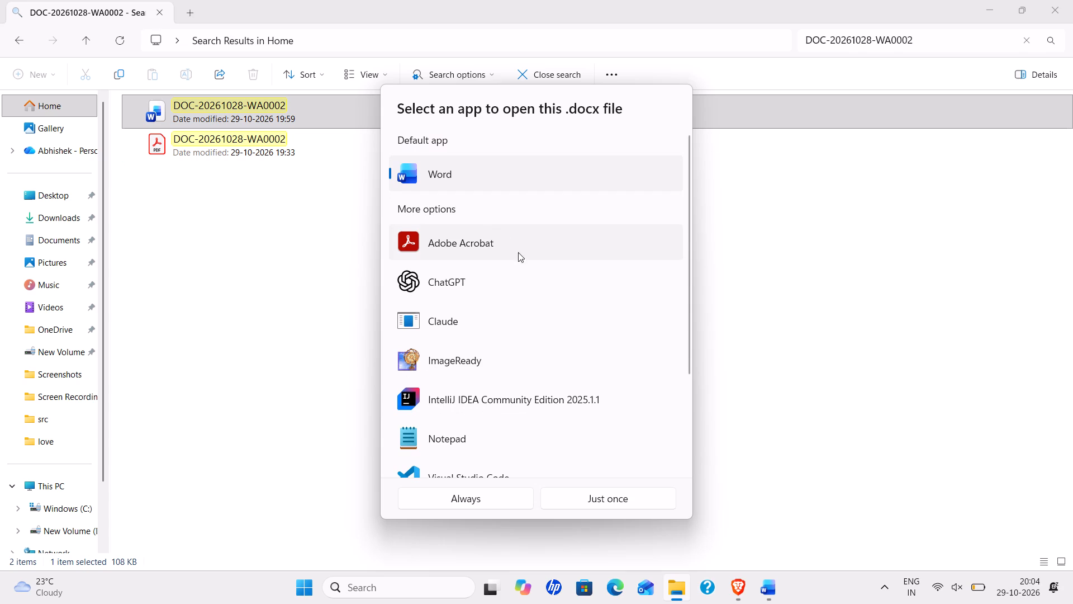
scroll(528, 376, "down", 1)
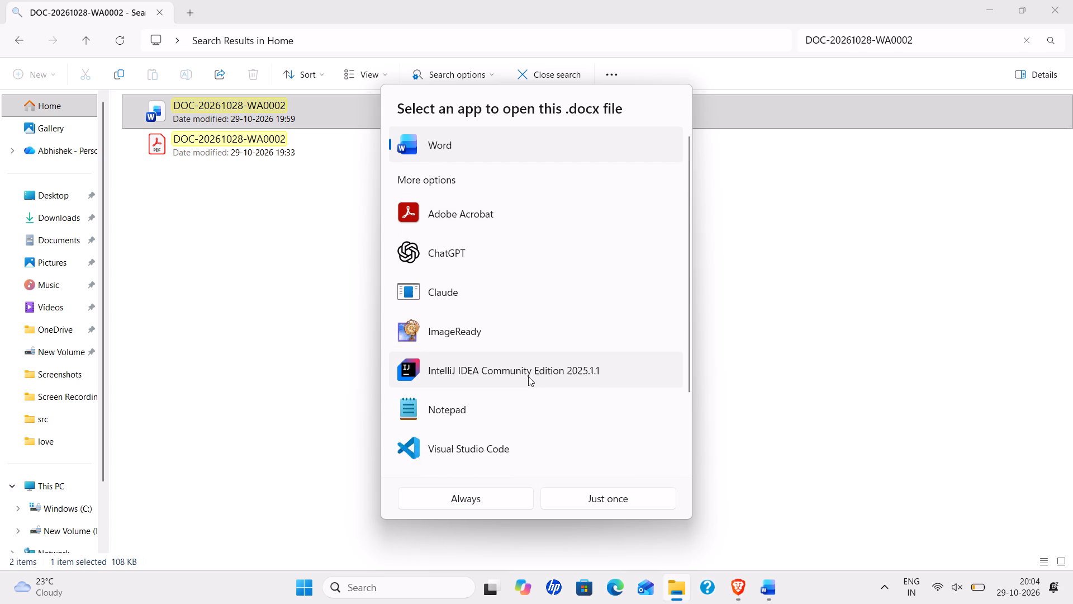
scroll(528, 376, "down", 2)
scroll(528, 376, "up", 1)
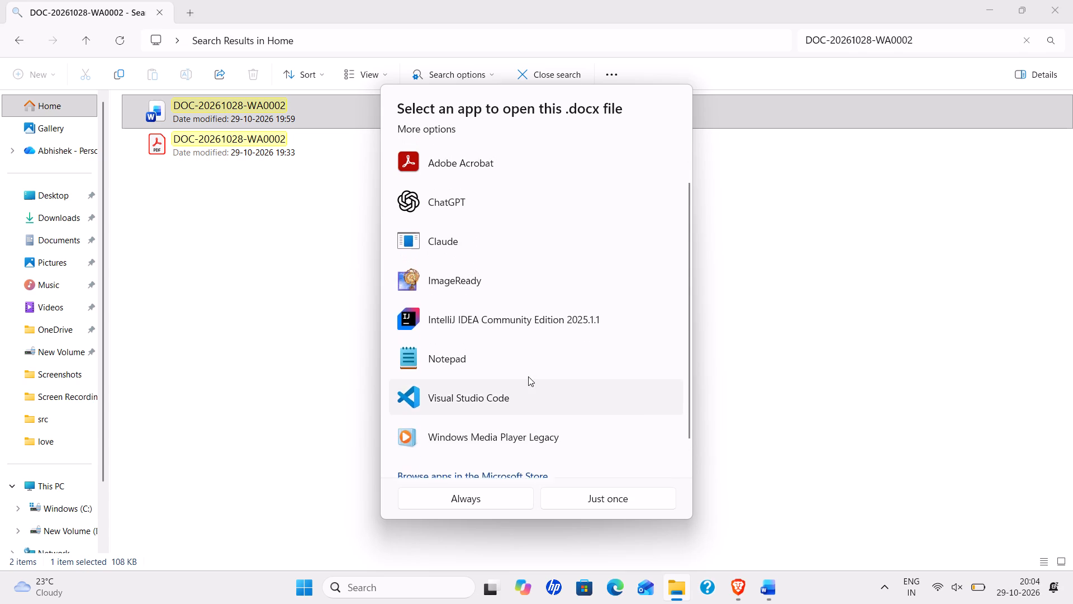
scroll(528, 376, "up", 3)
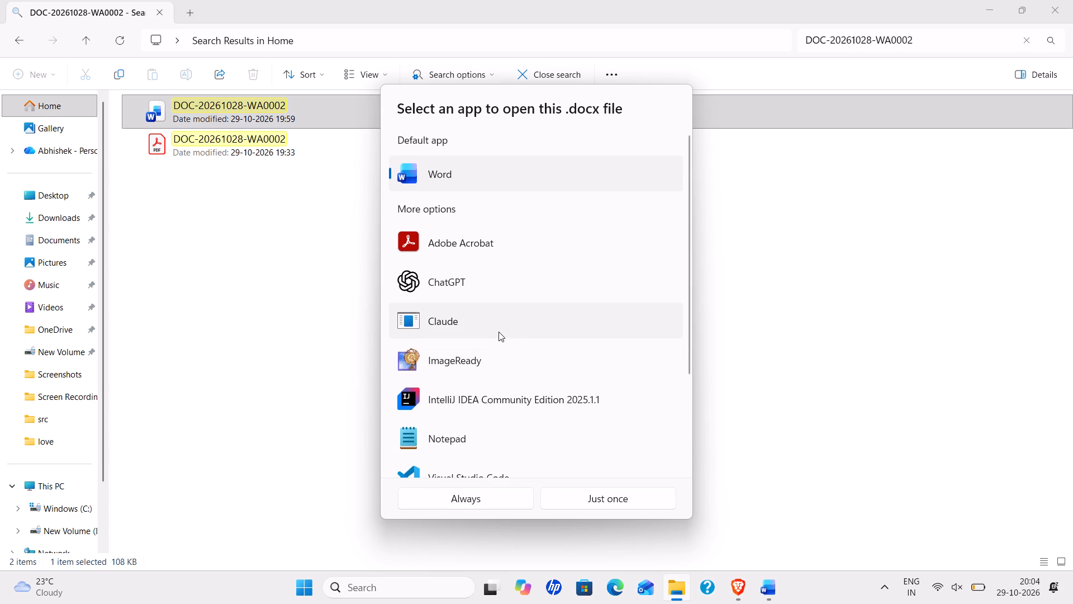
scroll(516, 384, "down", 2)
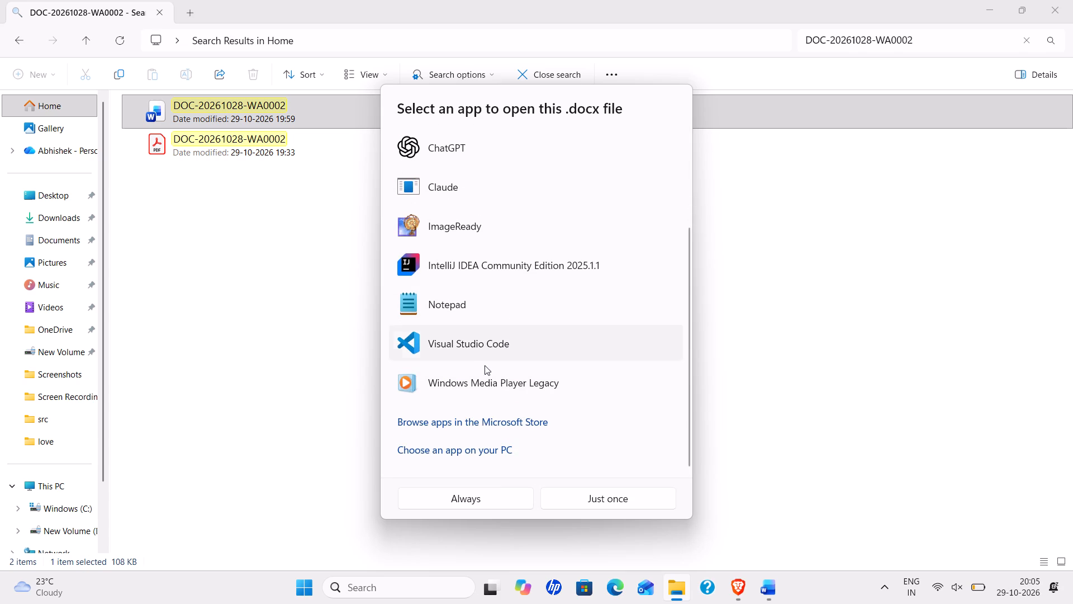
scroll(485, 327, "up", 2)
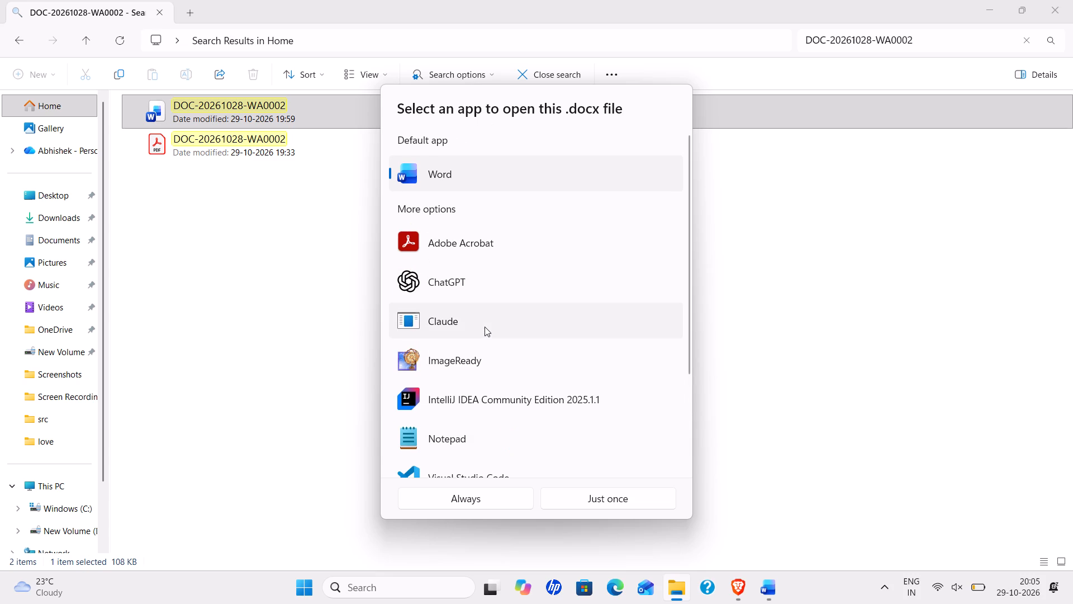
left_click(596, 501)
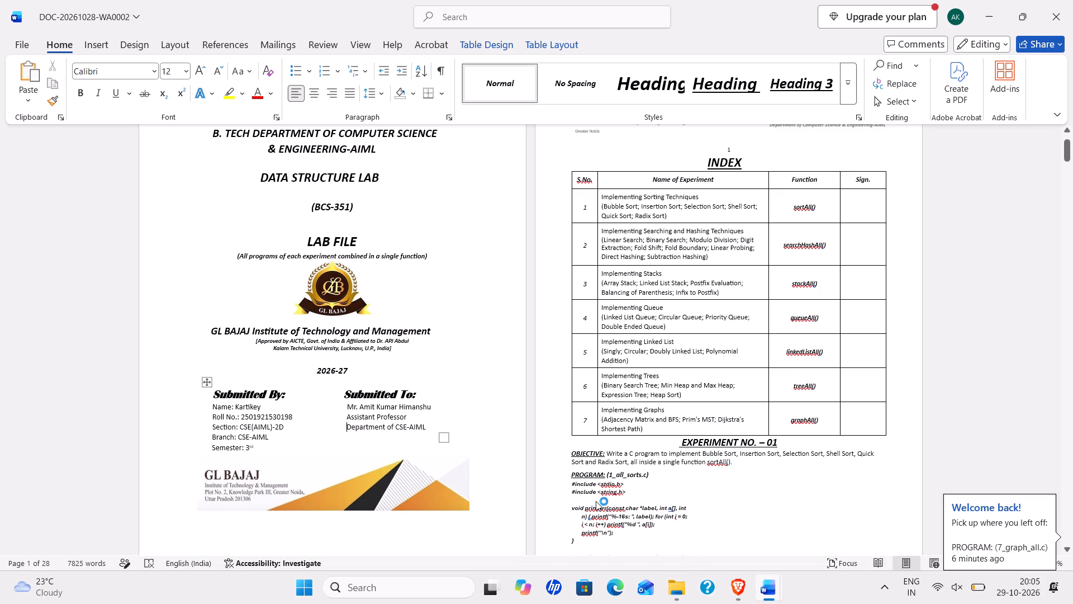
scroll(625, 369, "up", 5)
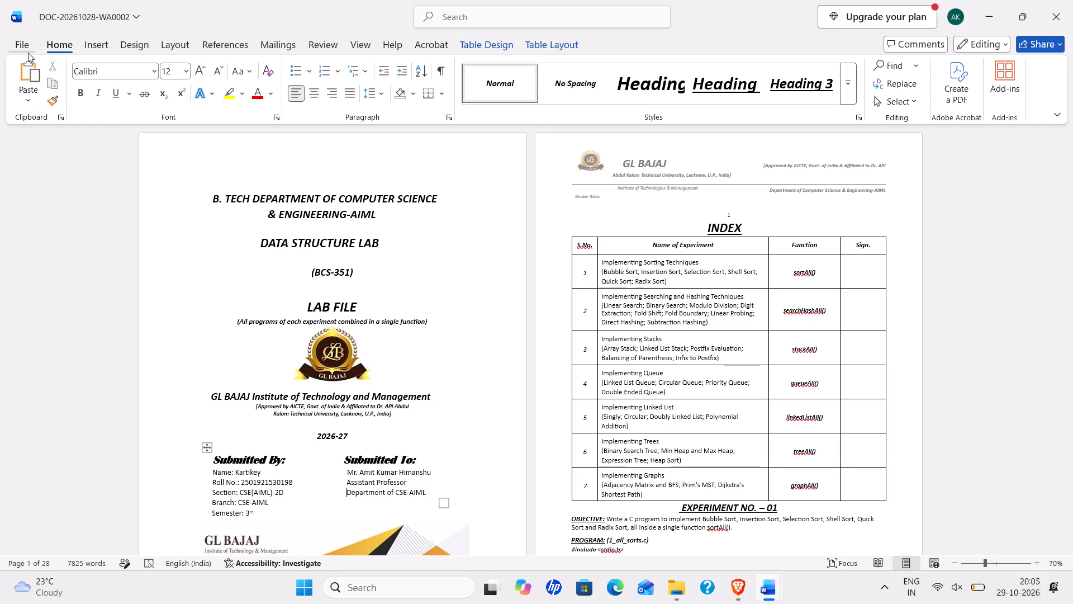
Save the edited document as Word Document DOC-20261028-WA0002 in the love folder on New Volume (D:).
left_click(17, 137)
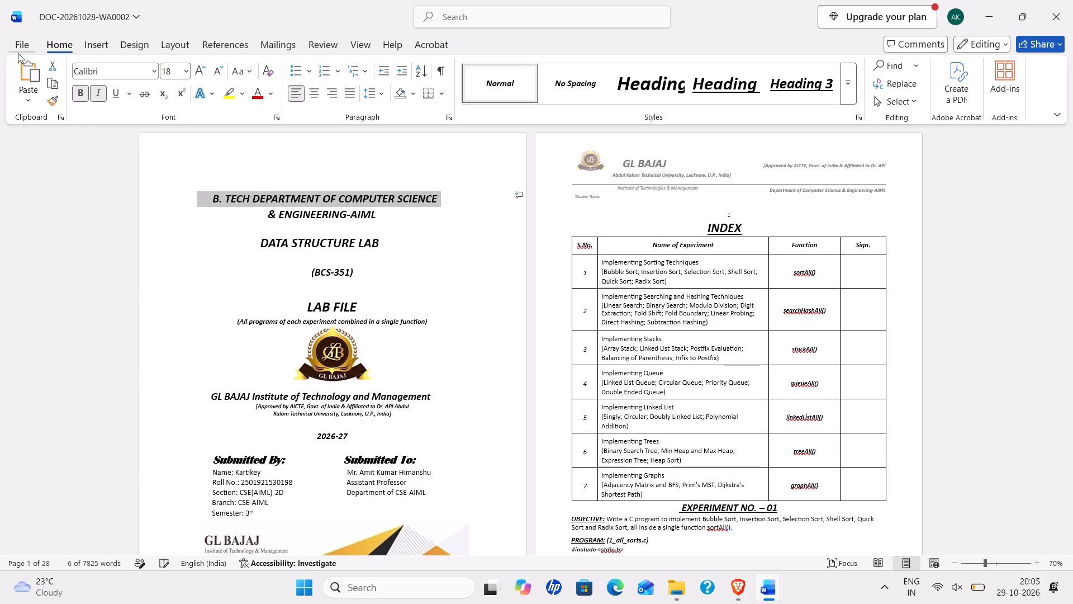
left_click(18, 53)
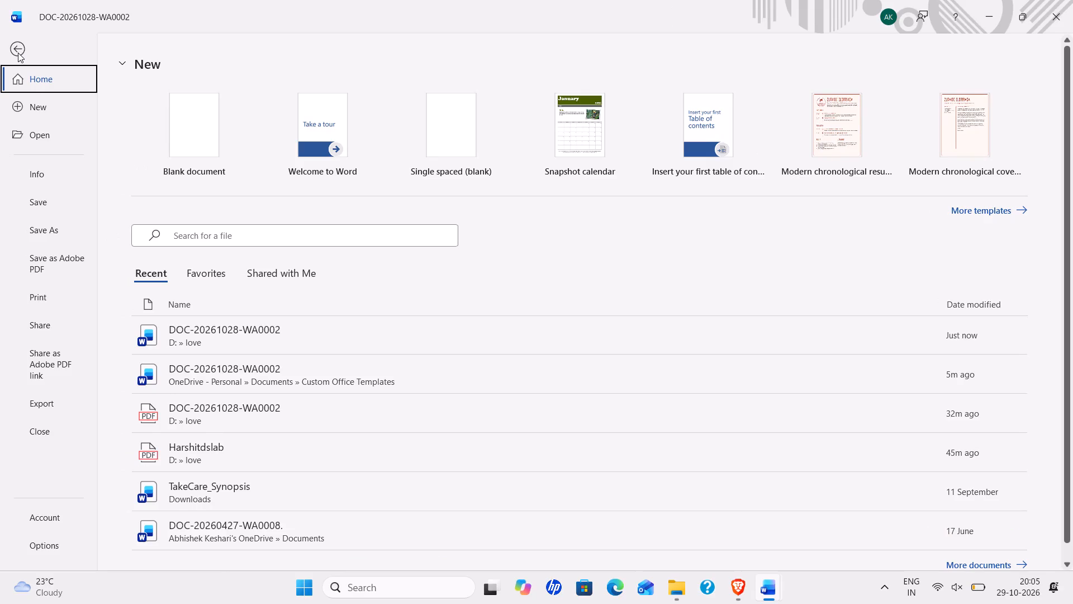
left_click(50, 229)
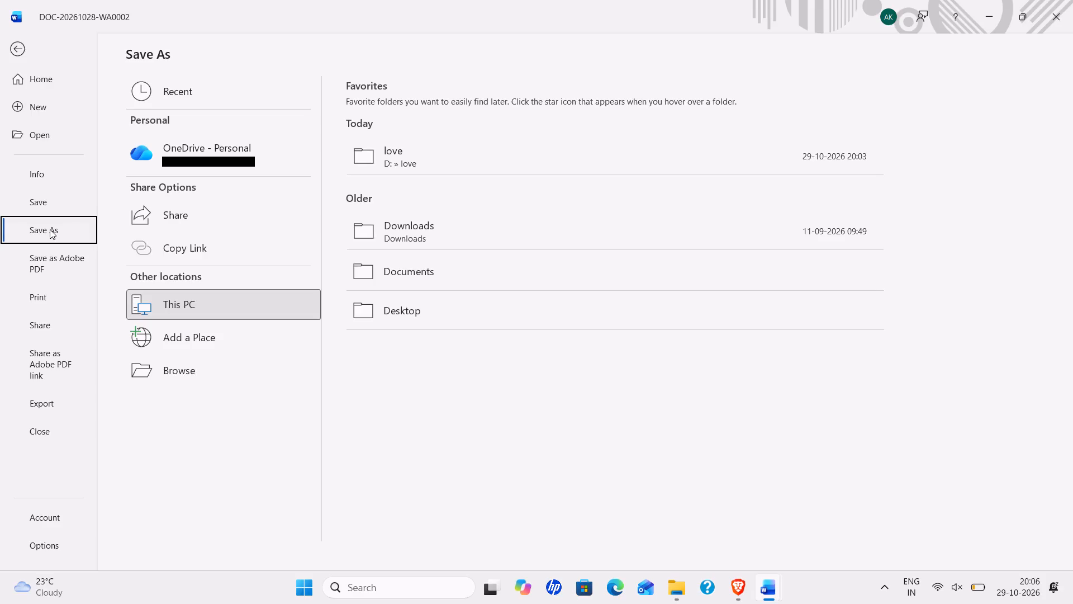
double_click(388, 168)
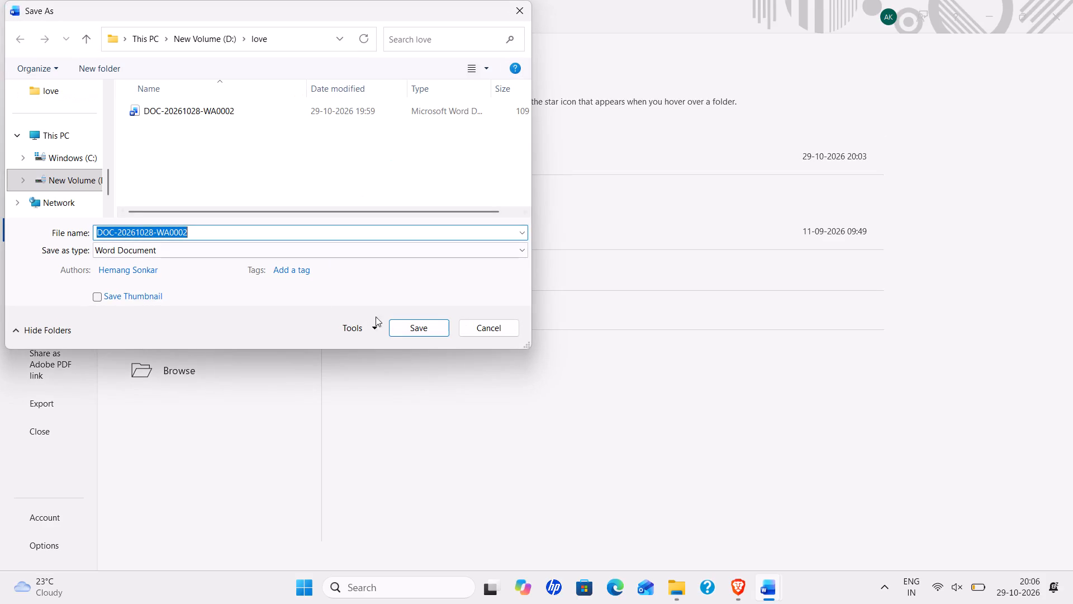
left_click(421, 329)
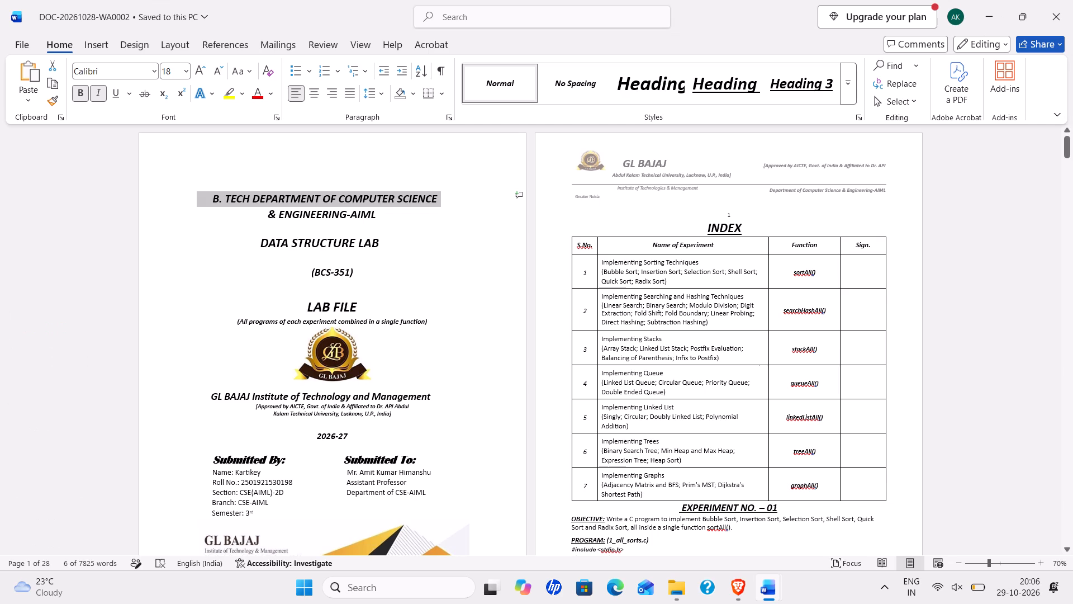
Switch to File Explorer, go to its Home page, and open the recent Word file DOC-20261028-WA0002 from the love folder.
left_click(678, 579)
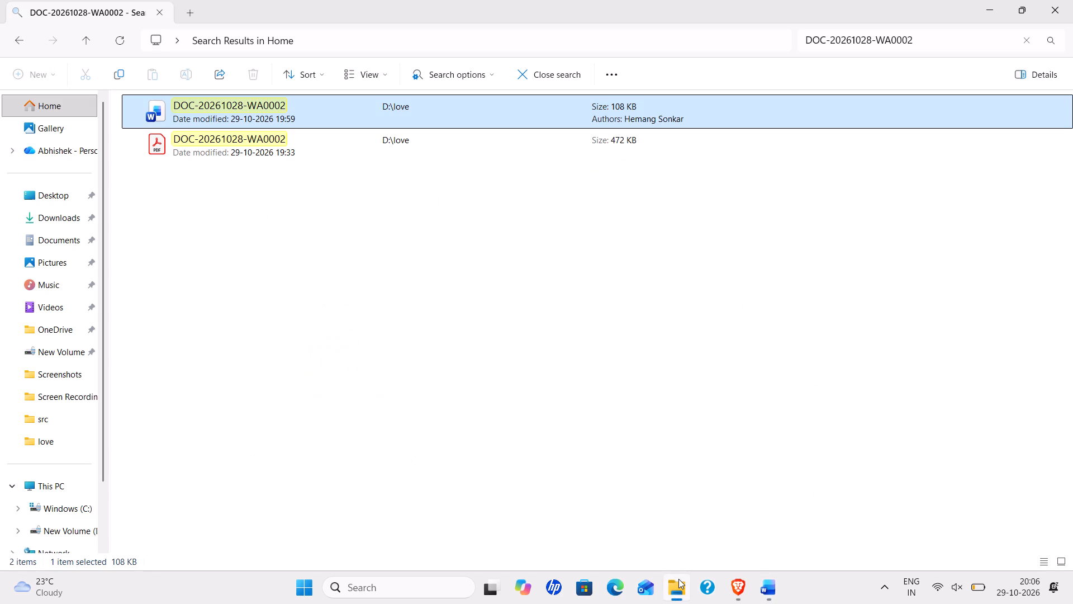
left_click(42, 105)
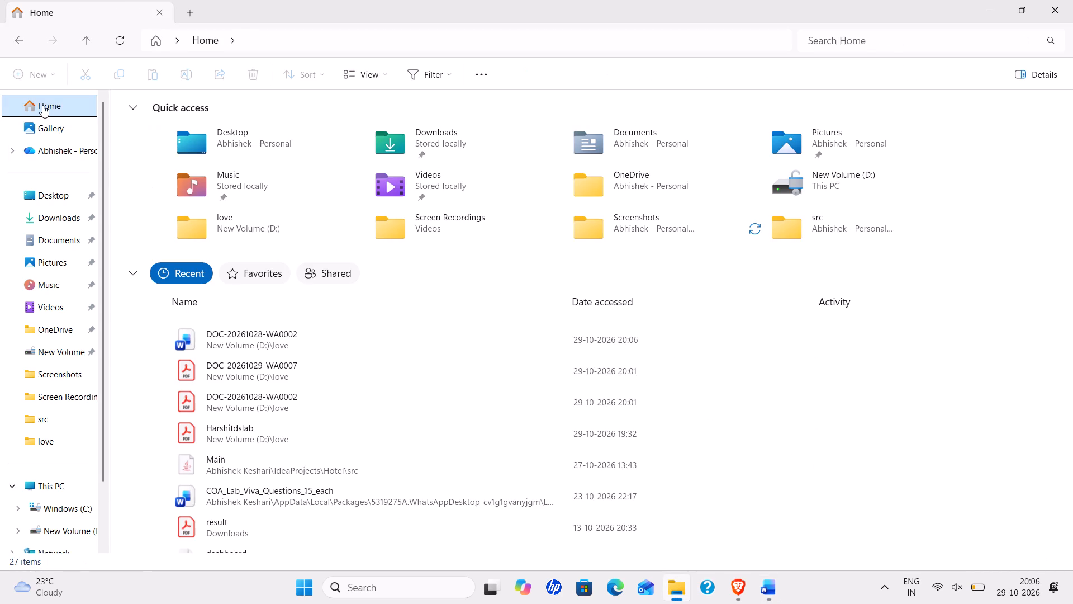
double_click(42, 105)
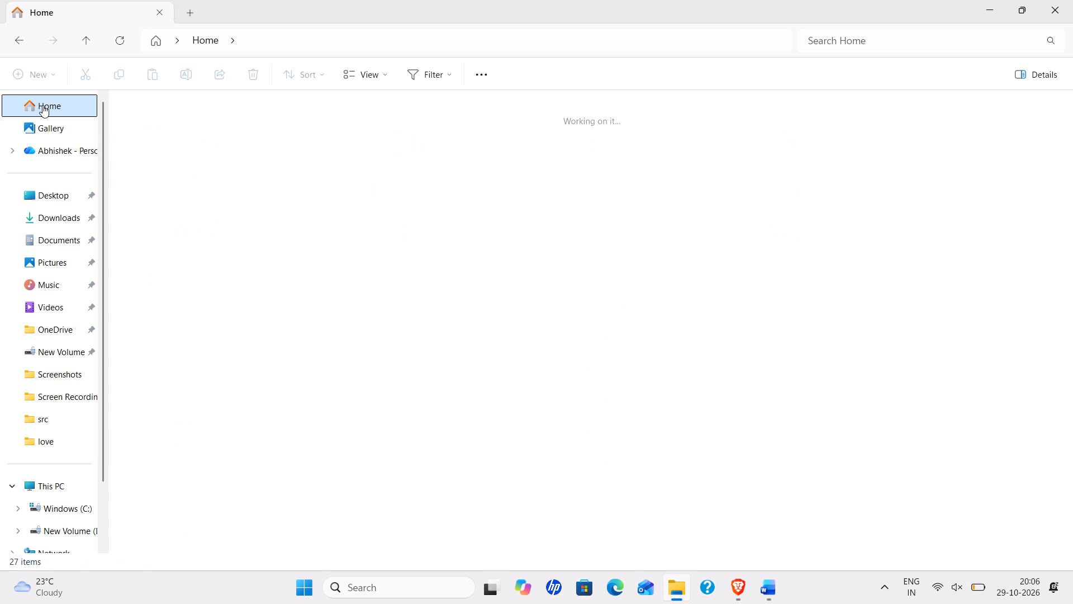
double_click(270, 338)
double_click(270, 338)
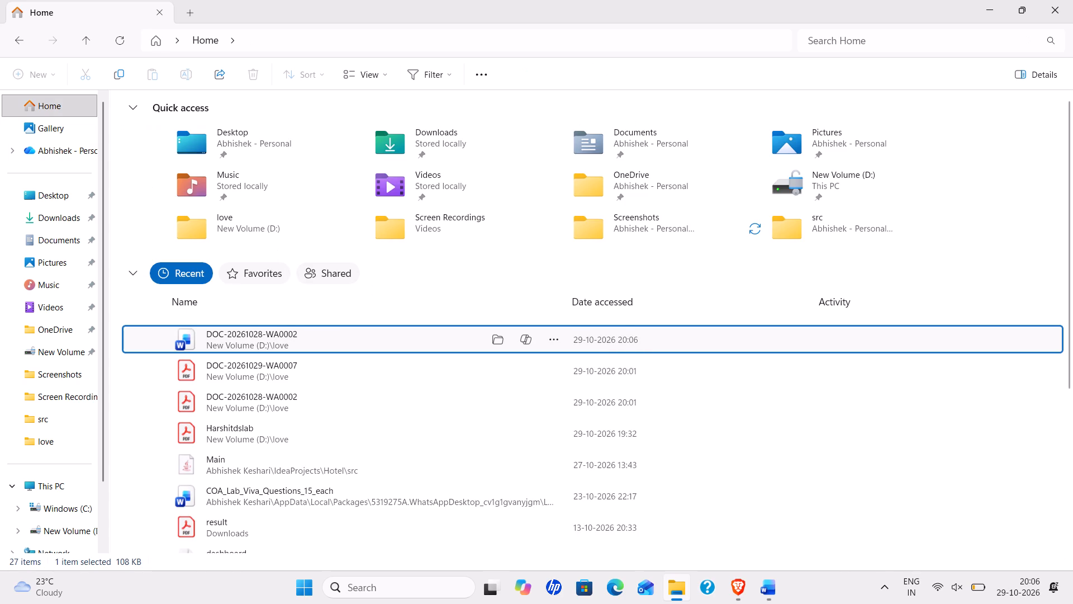
Return to File Explorer and share the recent Word file DOC-20261028-WA0002 from the love folder through WhatsApp.
scroll(270, 338, "right", 3)
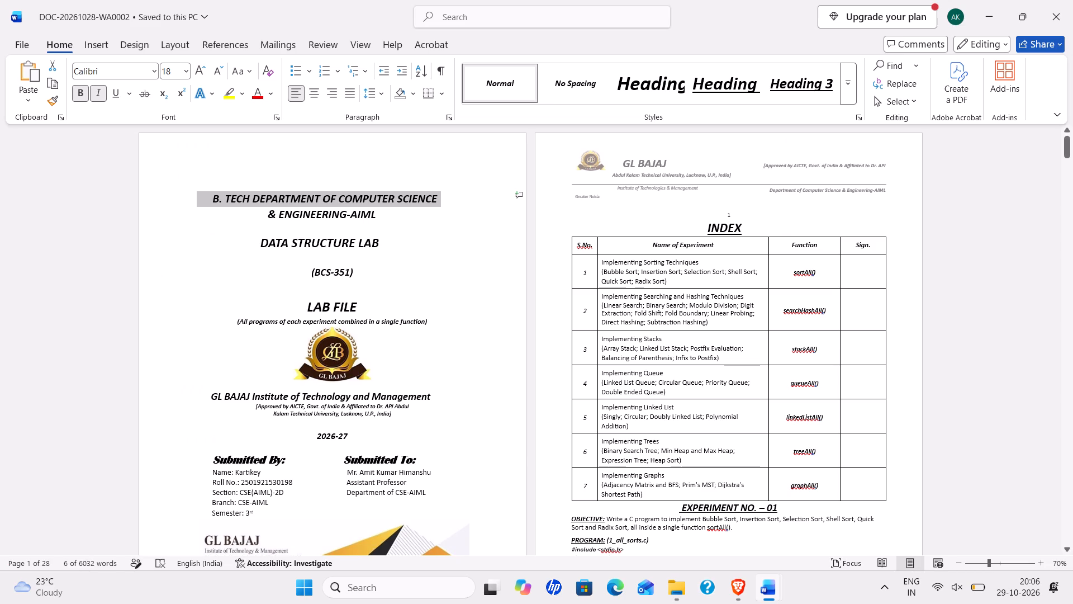
left_click(618, 148)
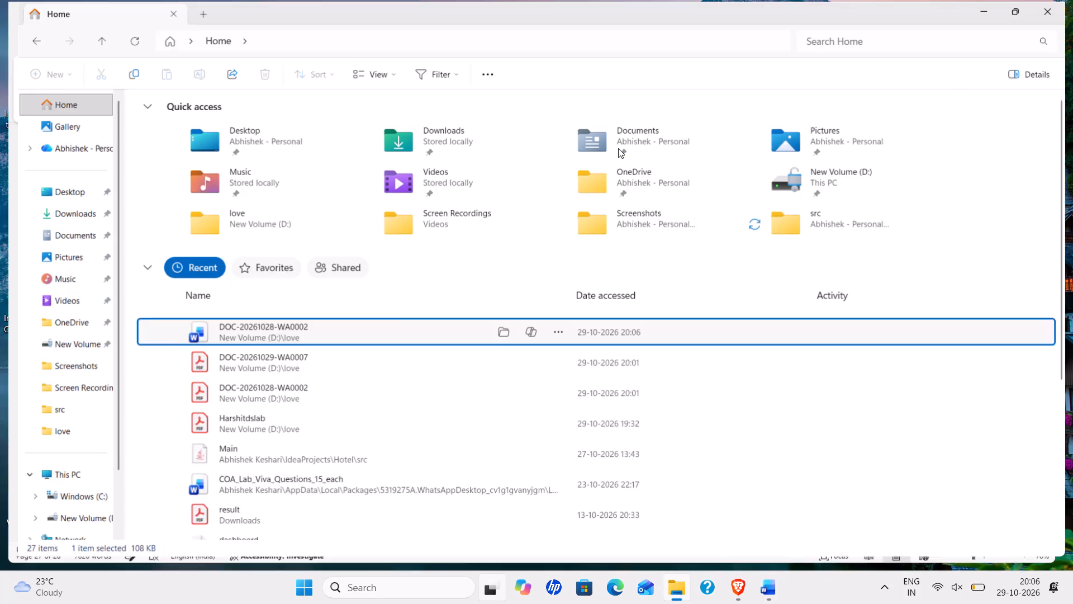
left_click(561, 342)
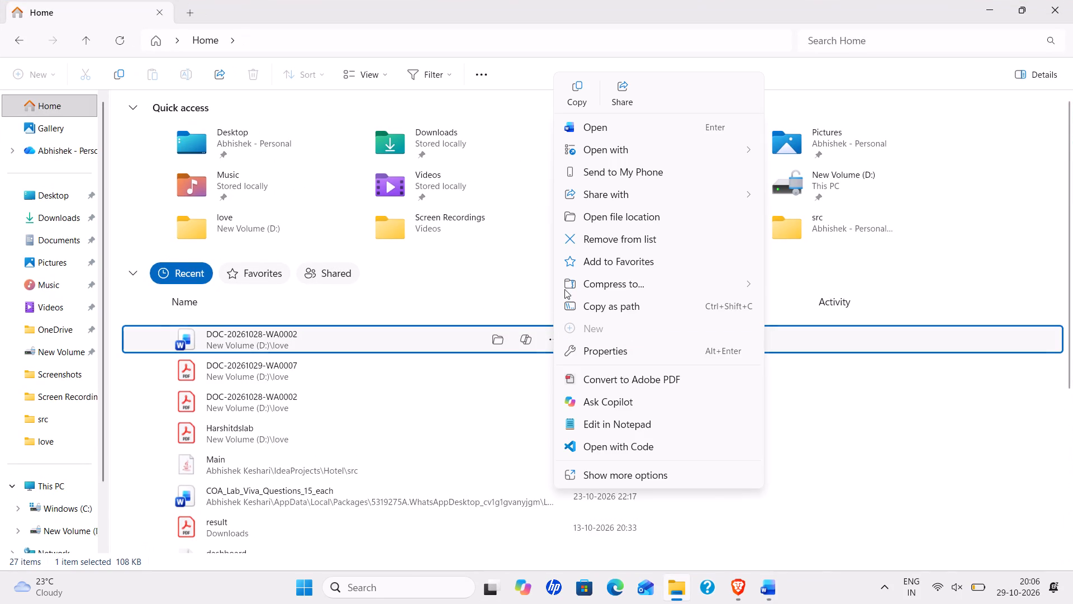
left_click(609, 149)
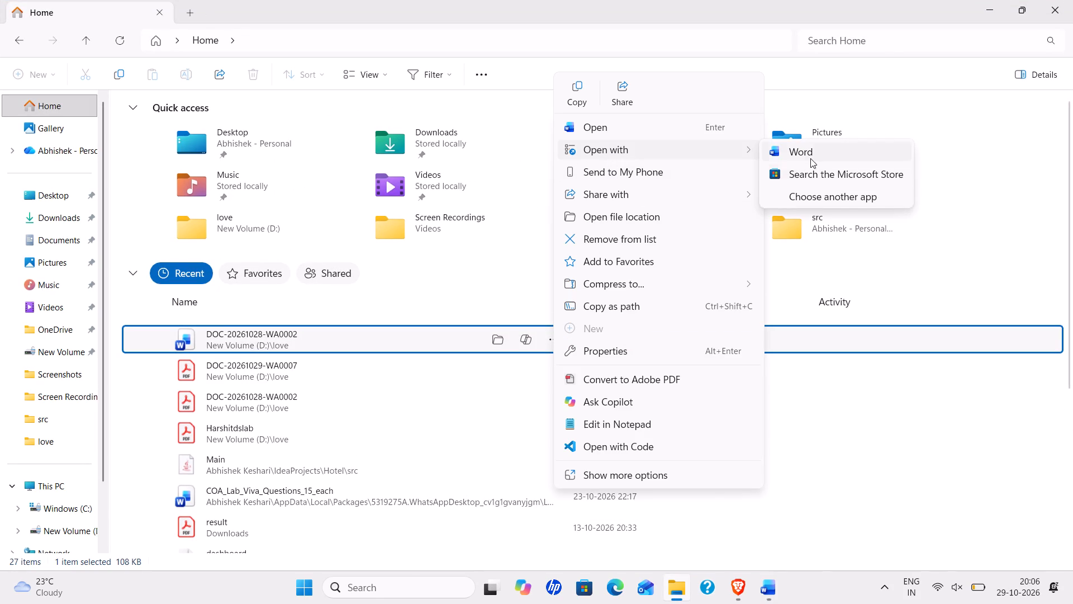
left_click(623, 97)
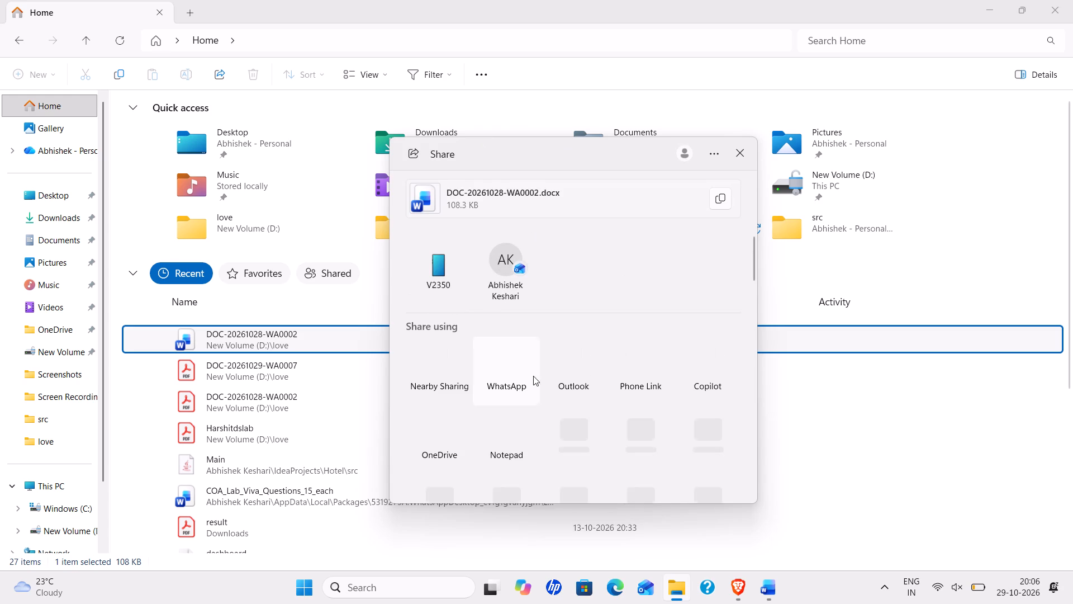
left_click(511, 374)
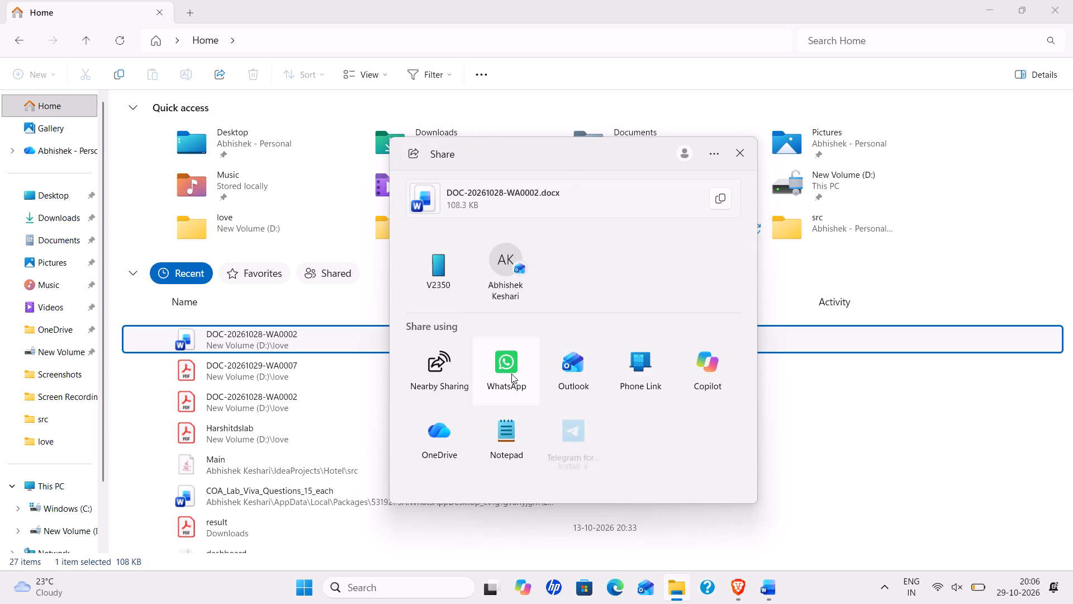
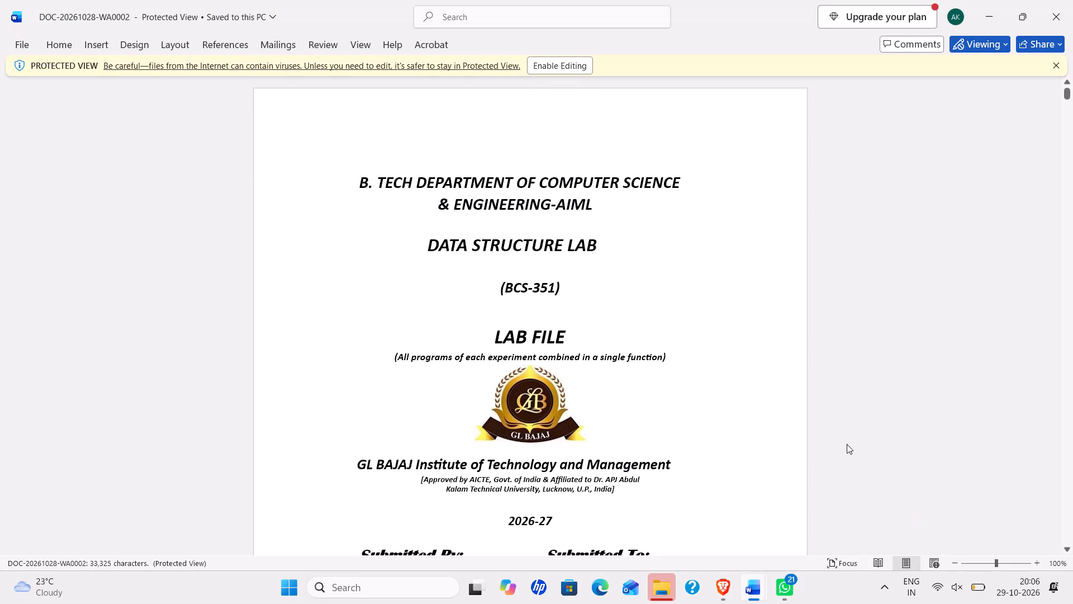
Check the cover page and the start of the index in the Protected View copy of DOC-20261028-WA0002, and close that copy.
scroll(827, 374, "up", 4)
scroll(764, 286, "down", 1)
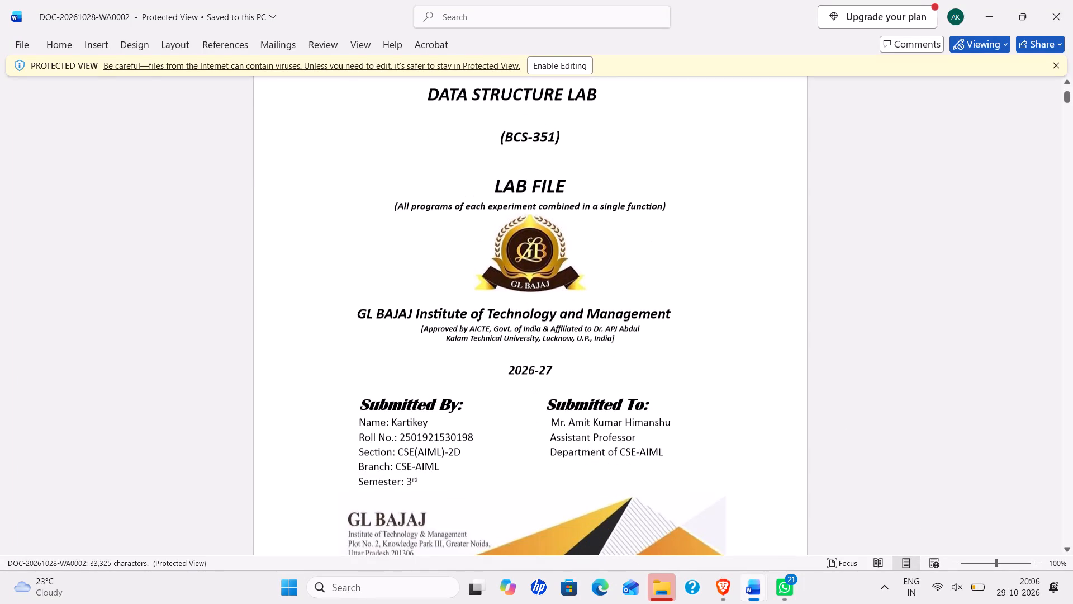
scroll(688, 405, "down", 1)
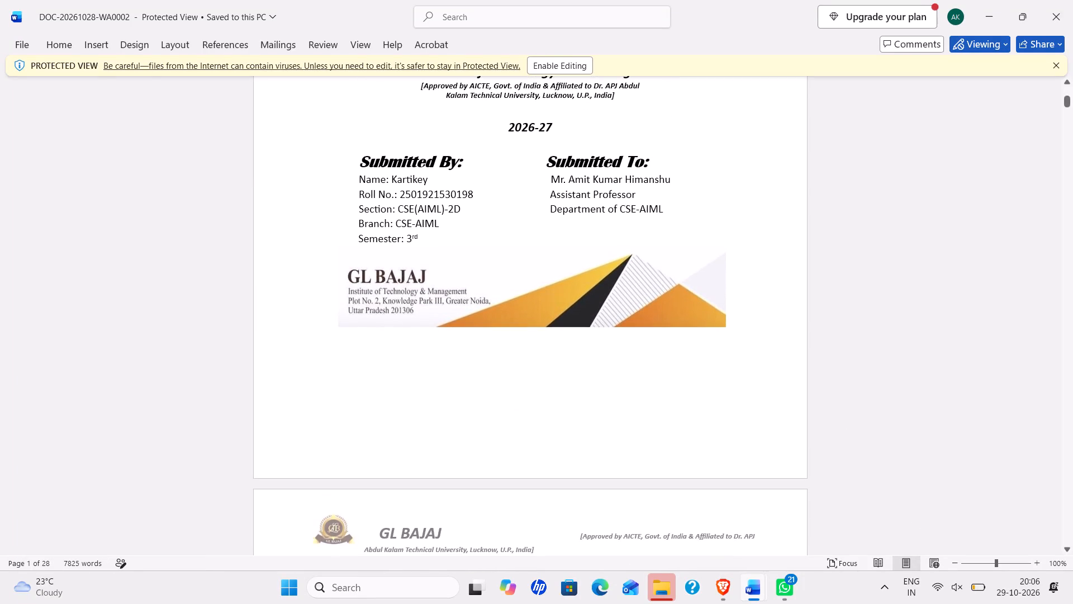
scroll(688, 405, "down", 1)
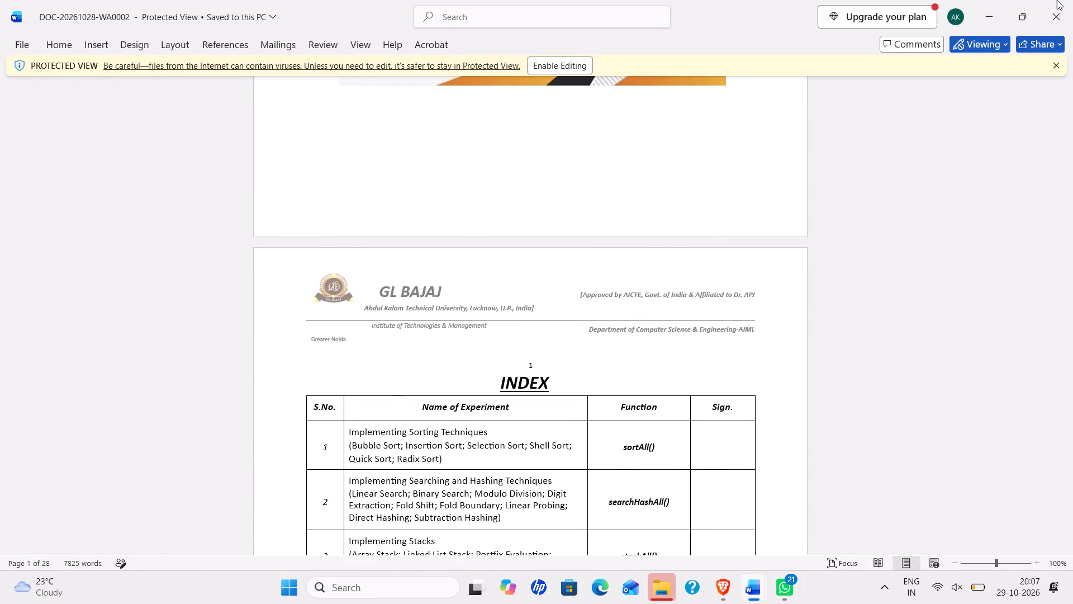
left_click(1057, 0)
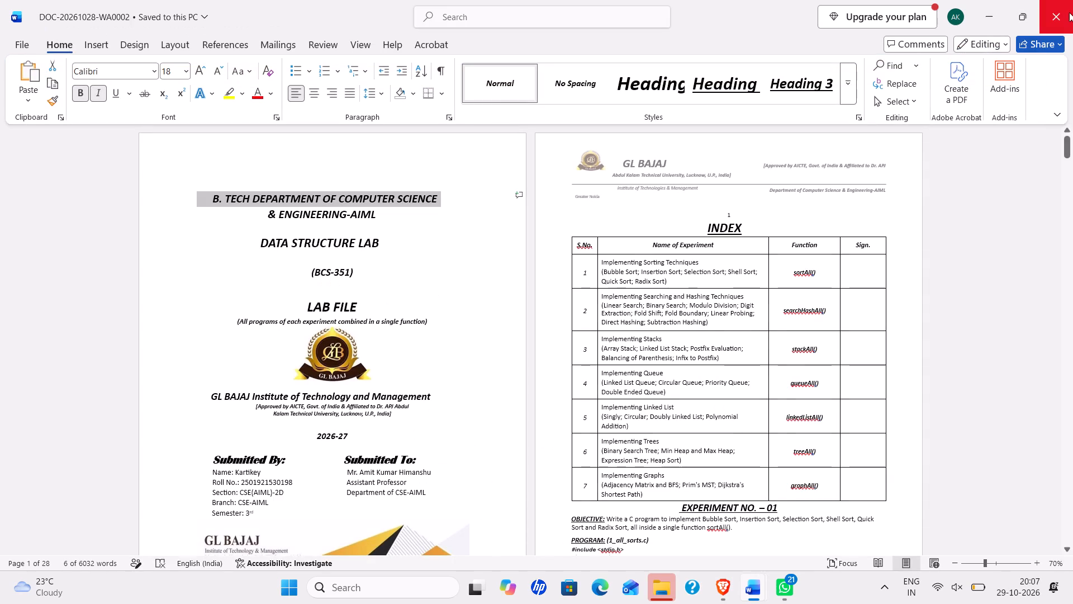
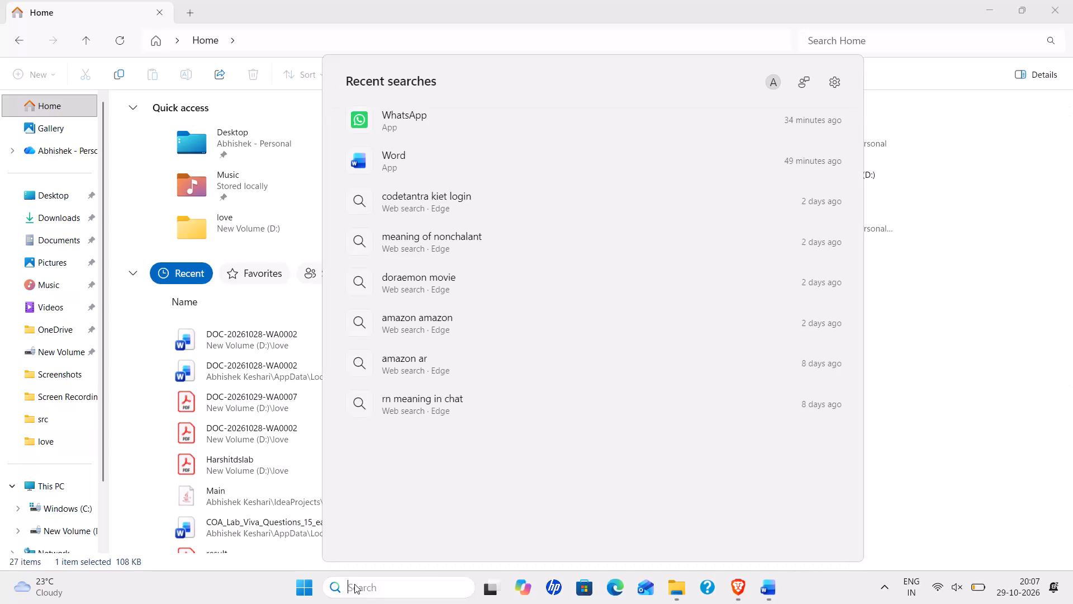
type("cj")
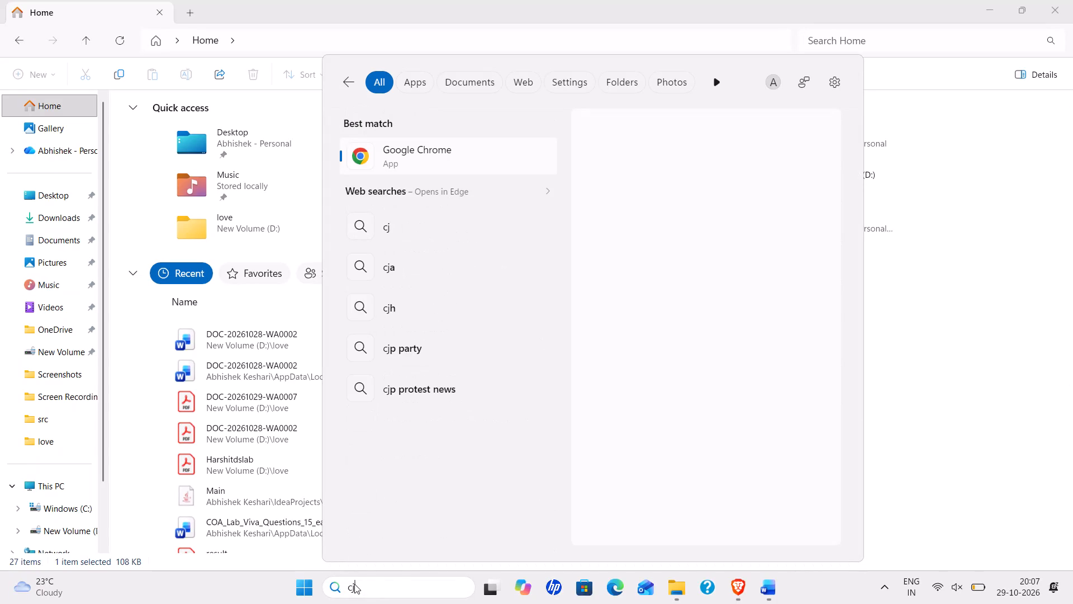